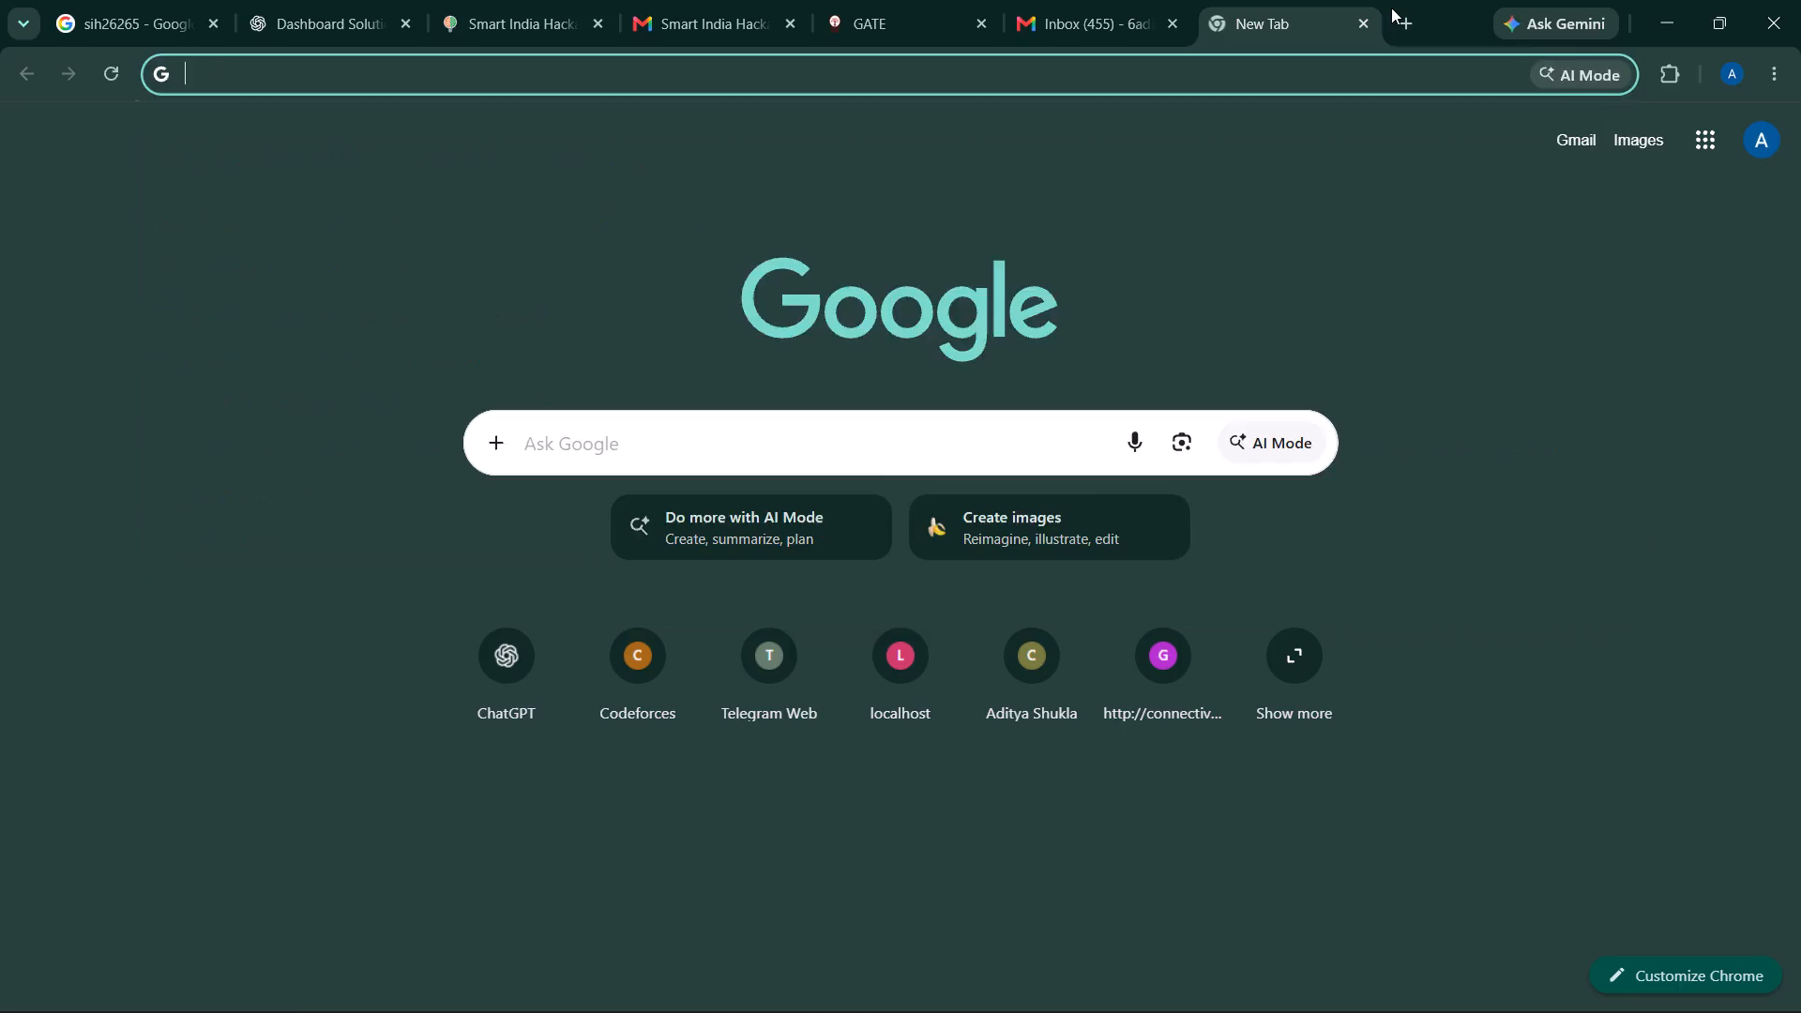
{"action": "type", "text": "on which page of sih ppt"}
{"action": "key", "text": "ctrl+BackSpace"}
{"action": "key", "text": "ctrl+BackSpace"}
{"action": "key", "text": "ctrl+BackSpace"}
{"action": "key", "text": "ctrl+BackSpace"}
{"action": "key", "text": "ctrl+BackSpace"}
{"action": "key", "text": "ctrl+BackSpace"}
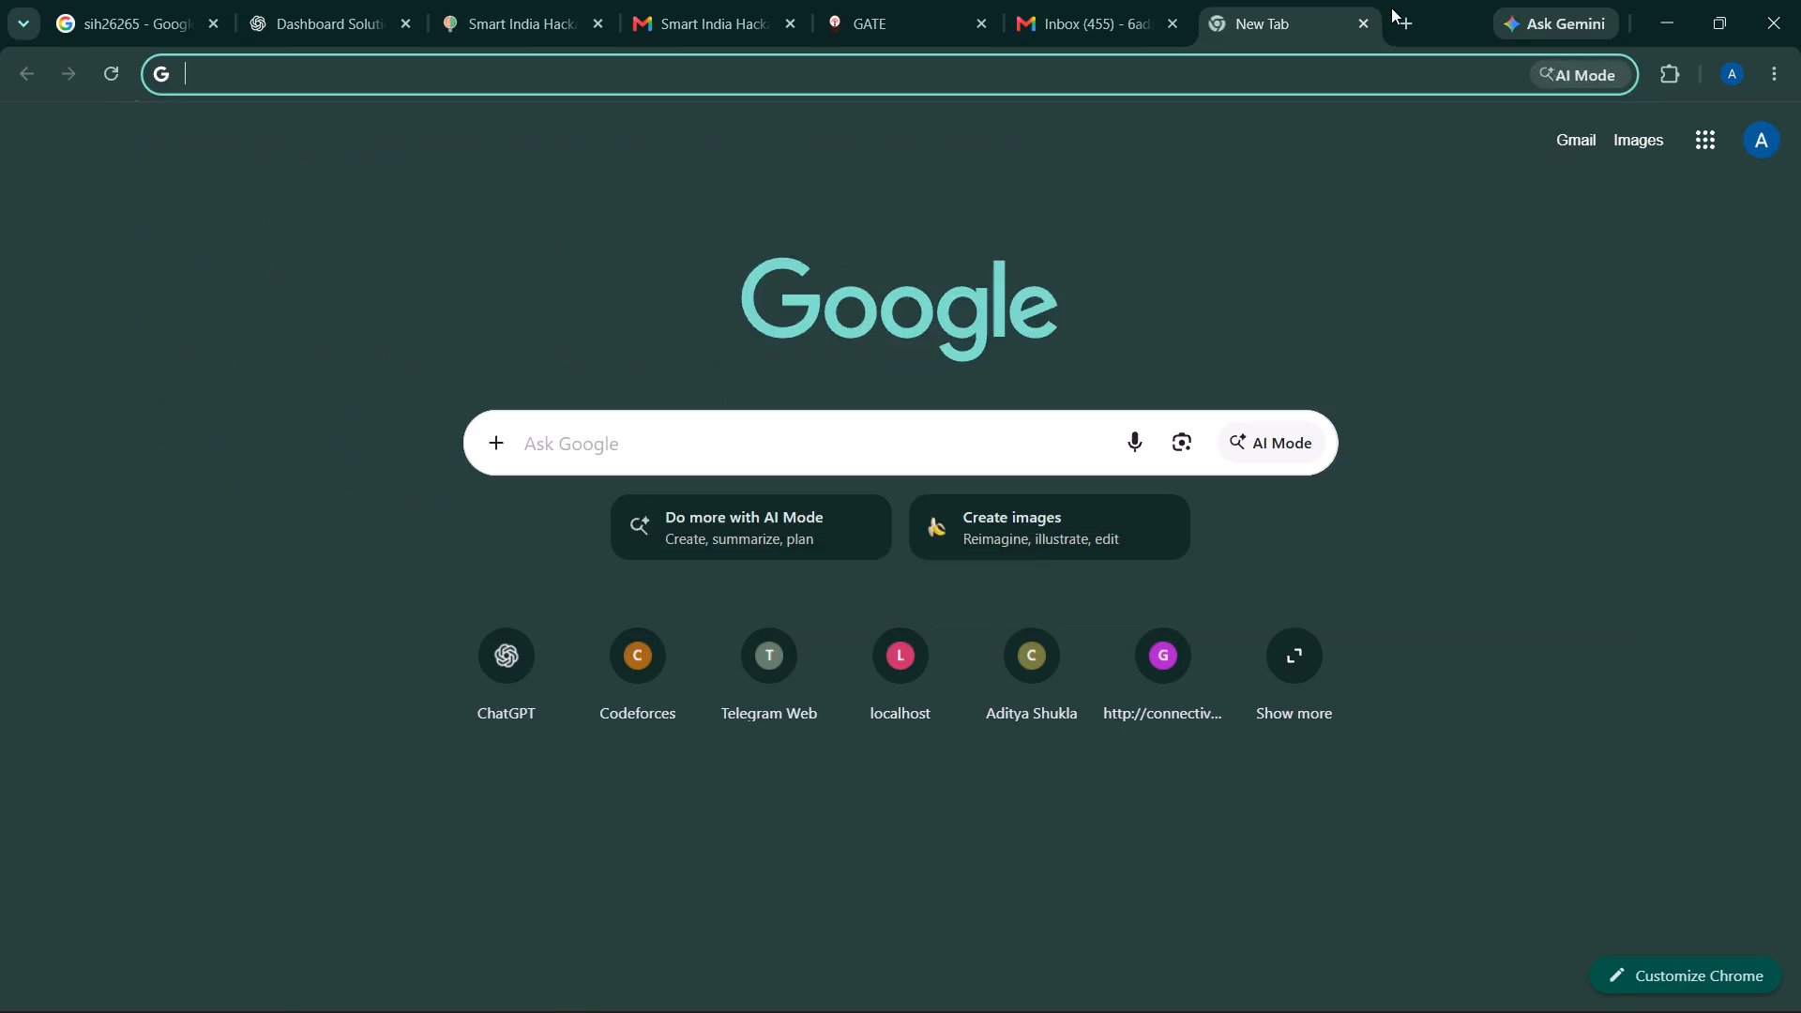
Search Google for "sih winner ppt".
{"action": "type", "text": "sih winne"}
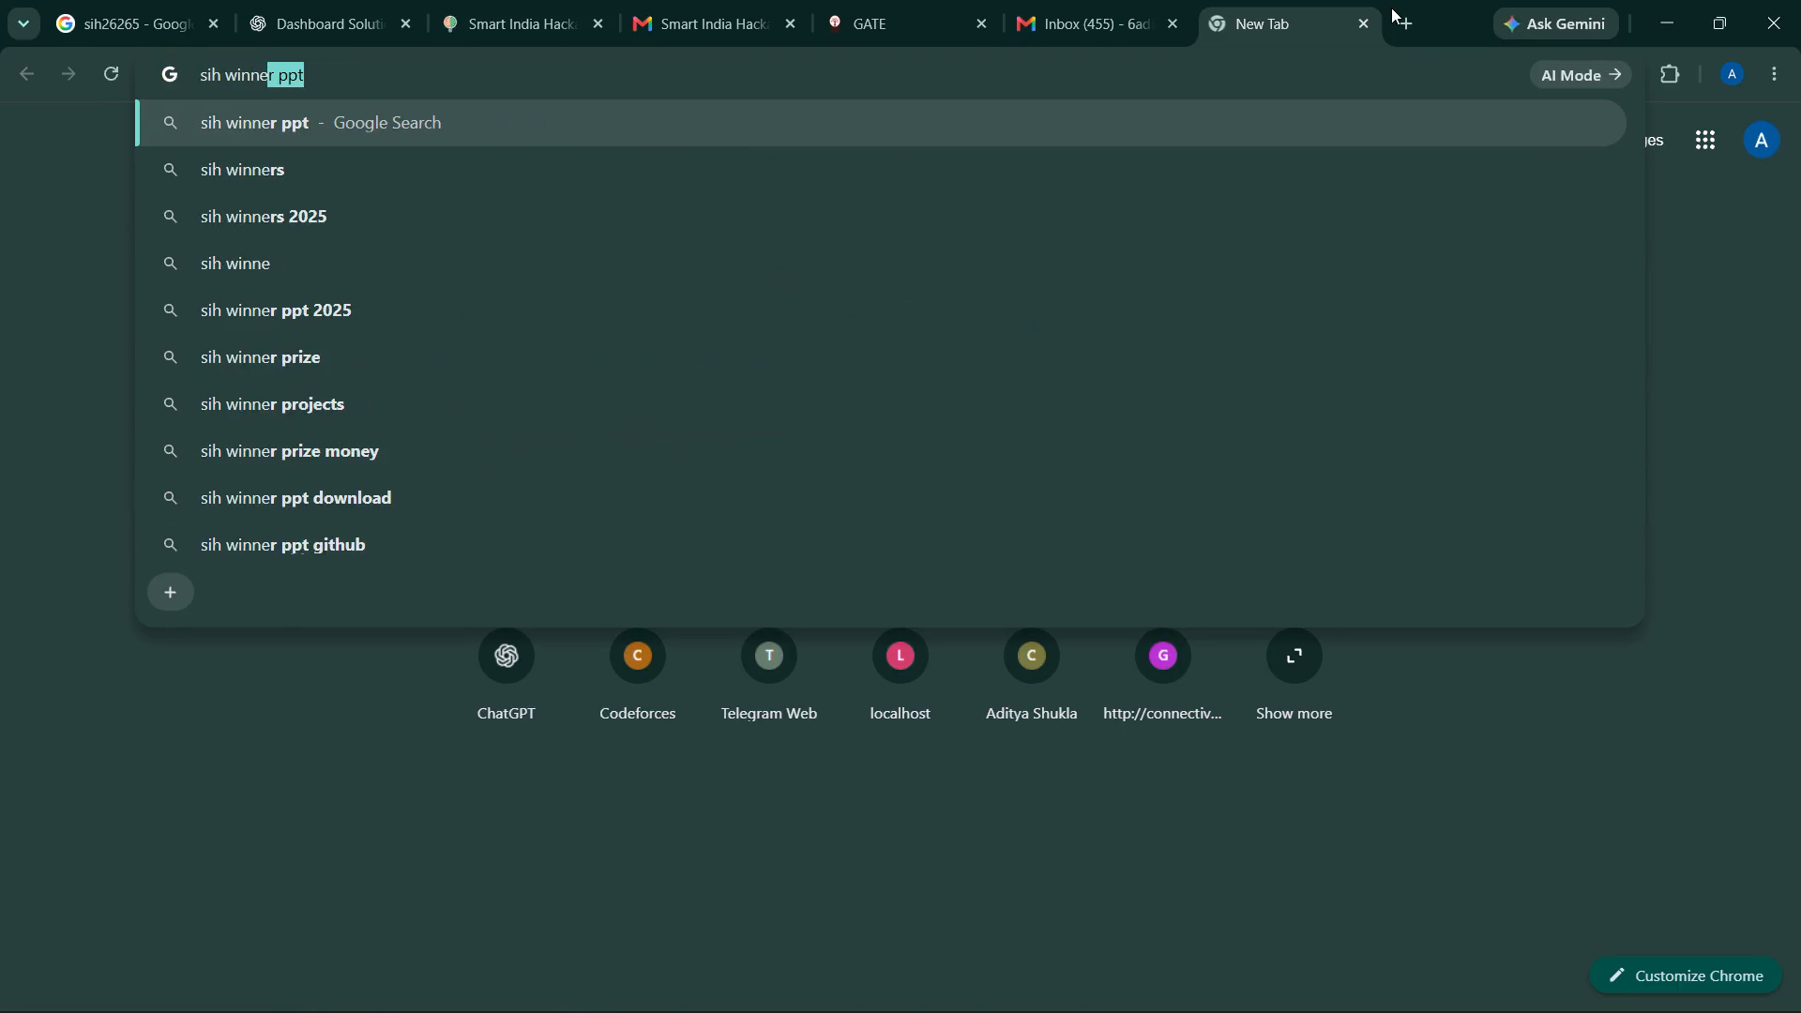
{"action": "key", "text": "Return"}
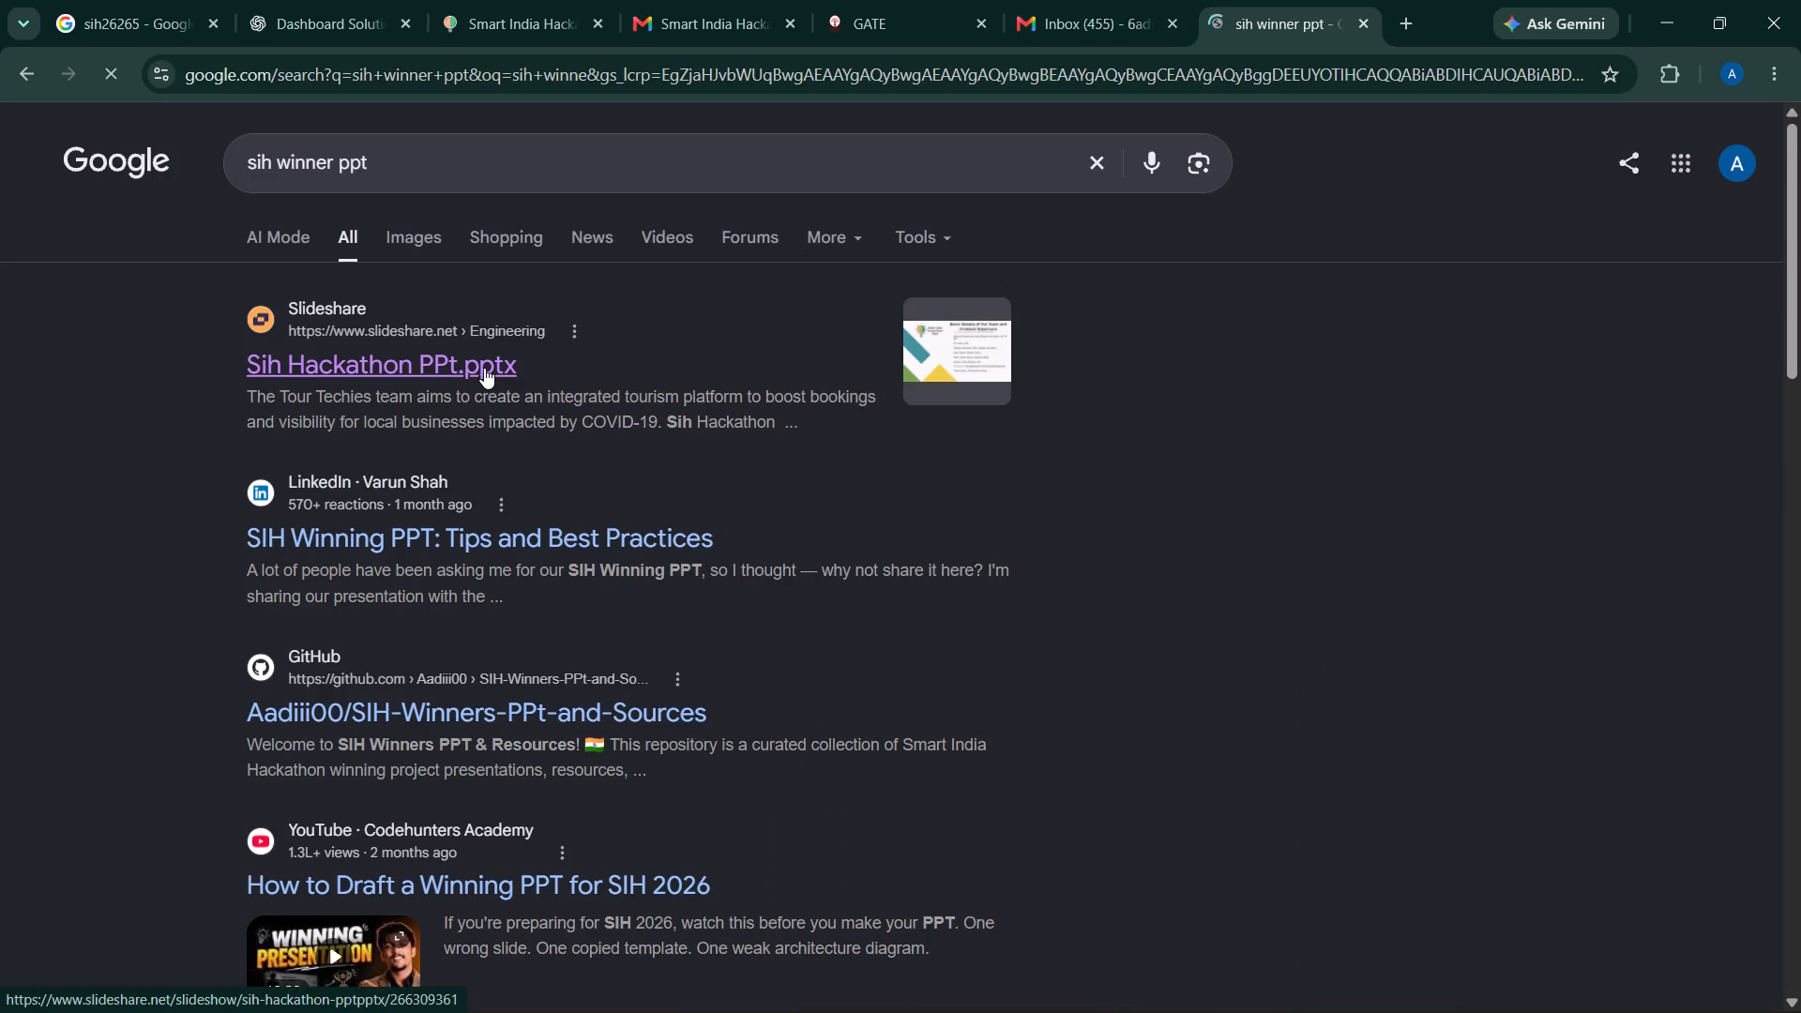
Open the Slideshare result Sih Hackathon PPt.pptx and look over its first slides and the recommended presentations.
{"action": "left_click", "coordinate": [484, 368]}
{"action": "scroll", "coordinate": [847, 658], "scroll_direction": "down", "scroll_amount": 1}
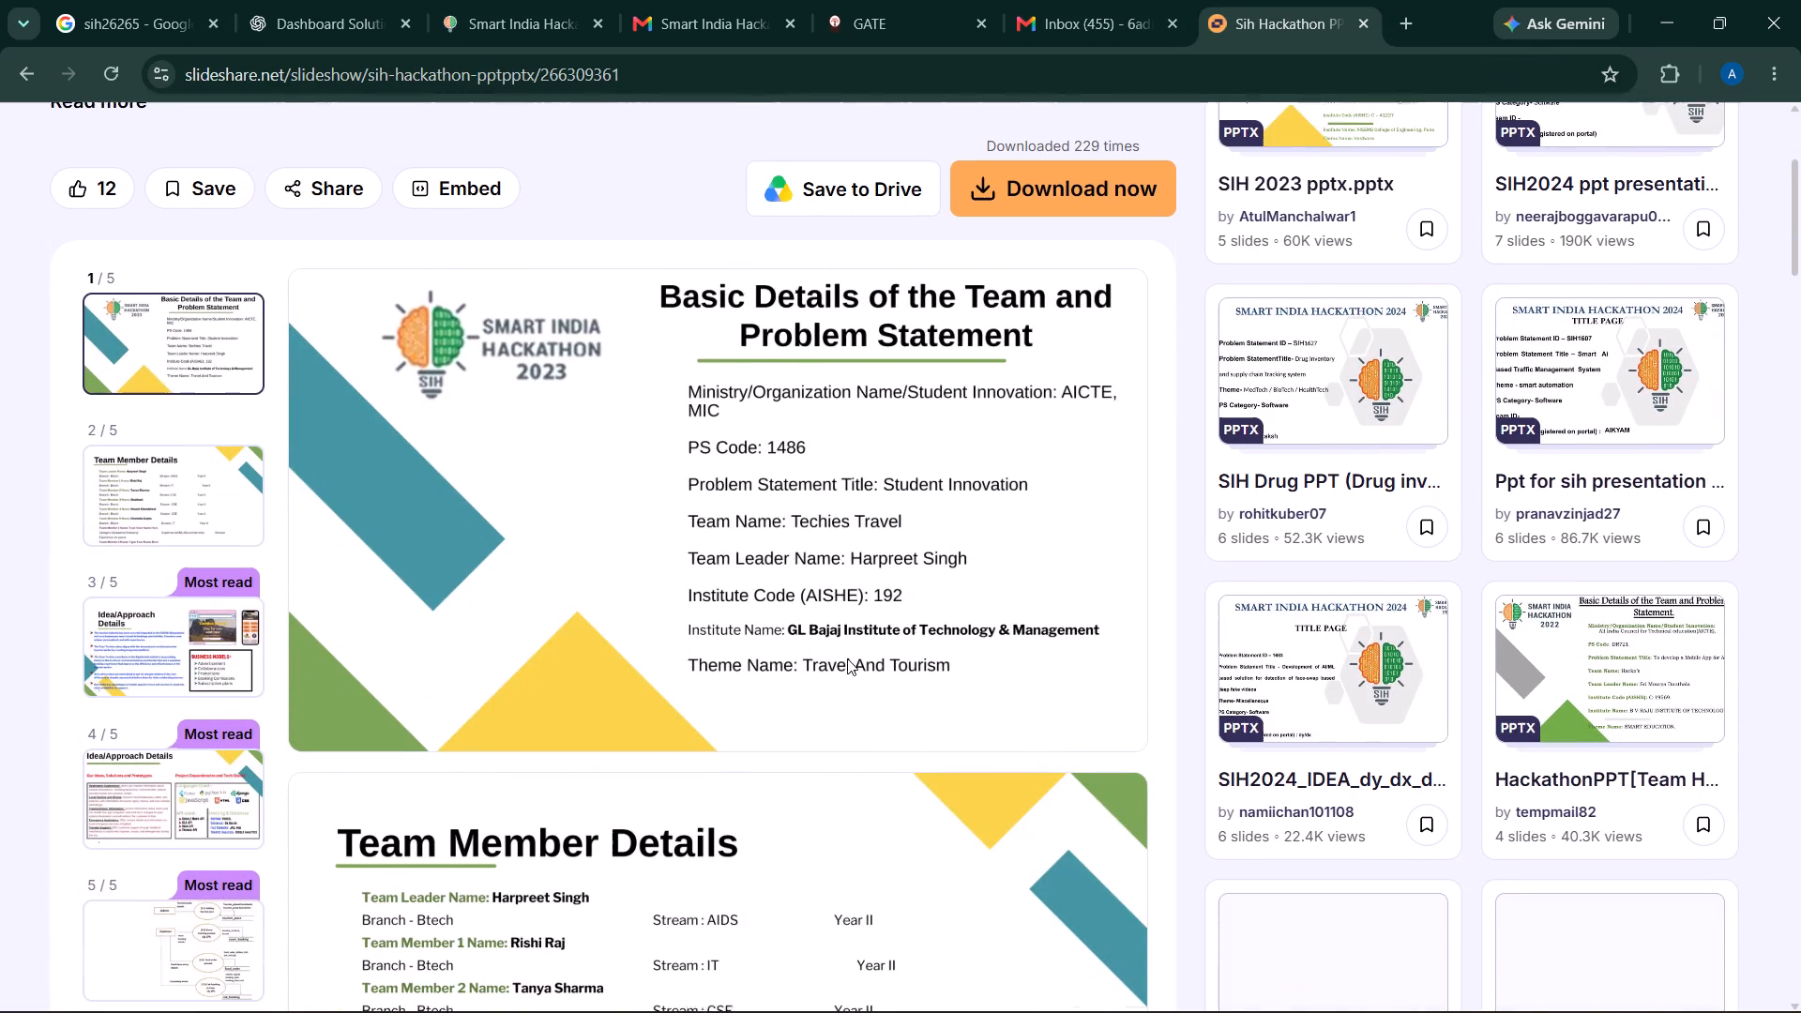
{"action": "scroll", "coordinate": [847, 658], "scroll_direction": "down", "scroll_amount": 1}
{"action": "left_click", "coordinate": [870, 504]}
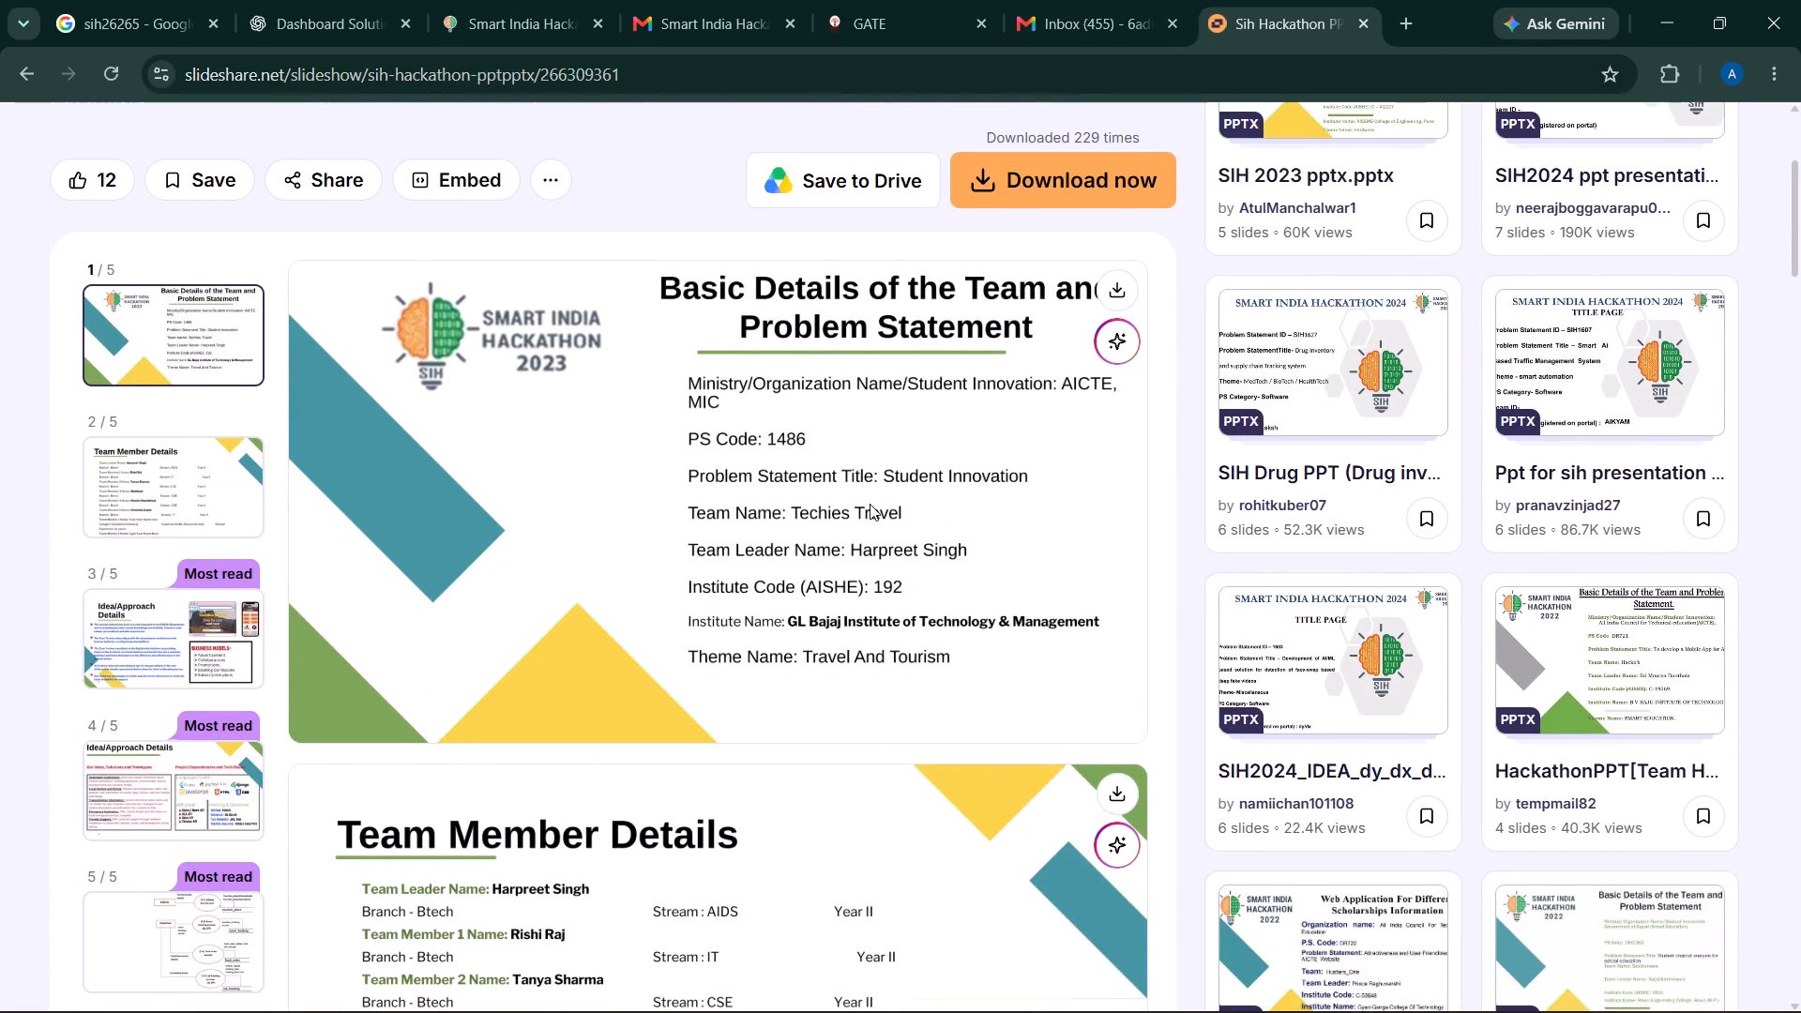
{"action": "left_click", "coordinate": [522, 492]}
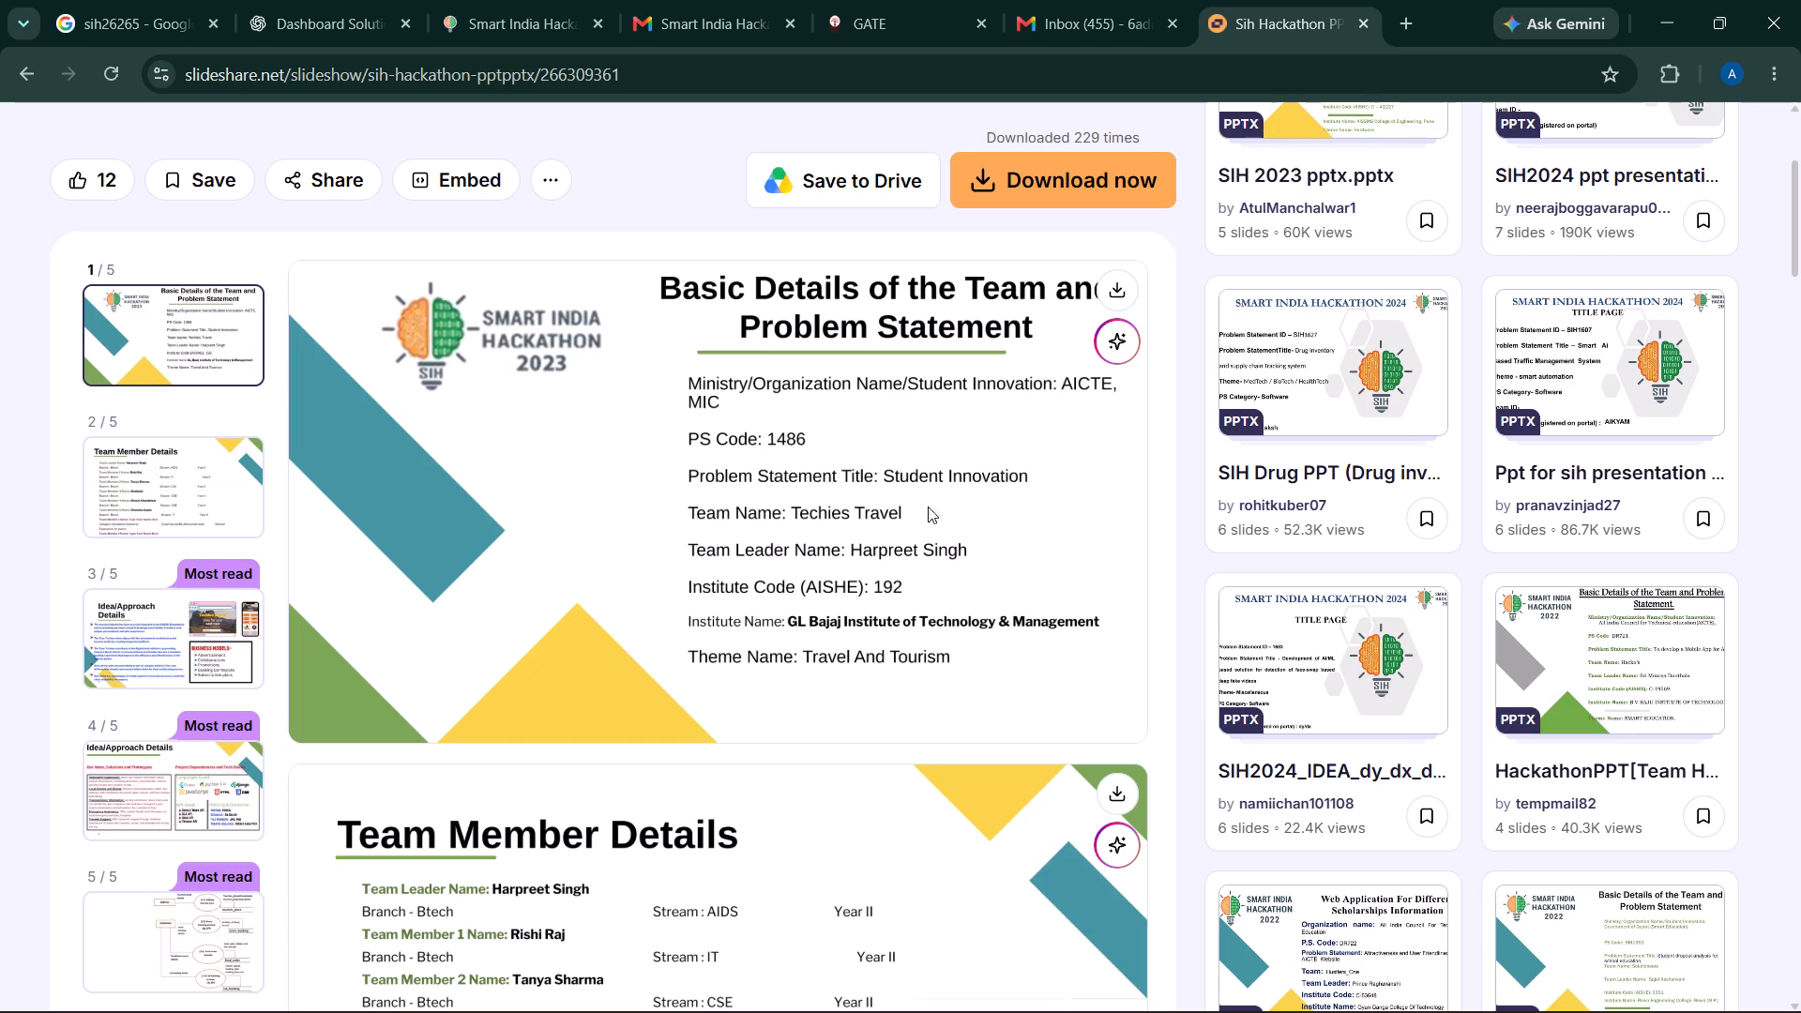
{"action": "left_click", "coordinate": [547, 430]}
{"action": "scroll", "coordinate": [1009, 322], "scroll_direction": "up", "scroll_amount": 2}
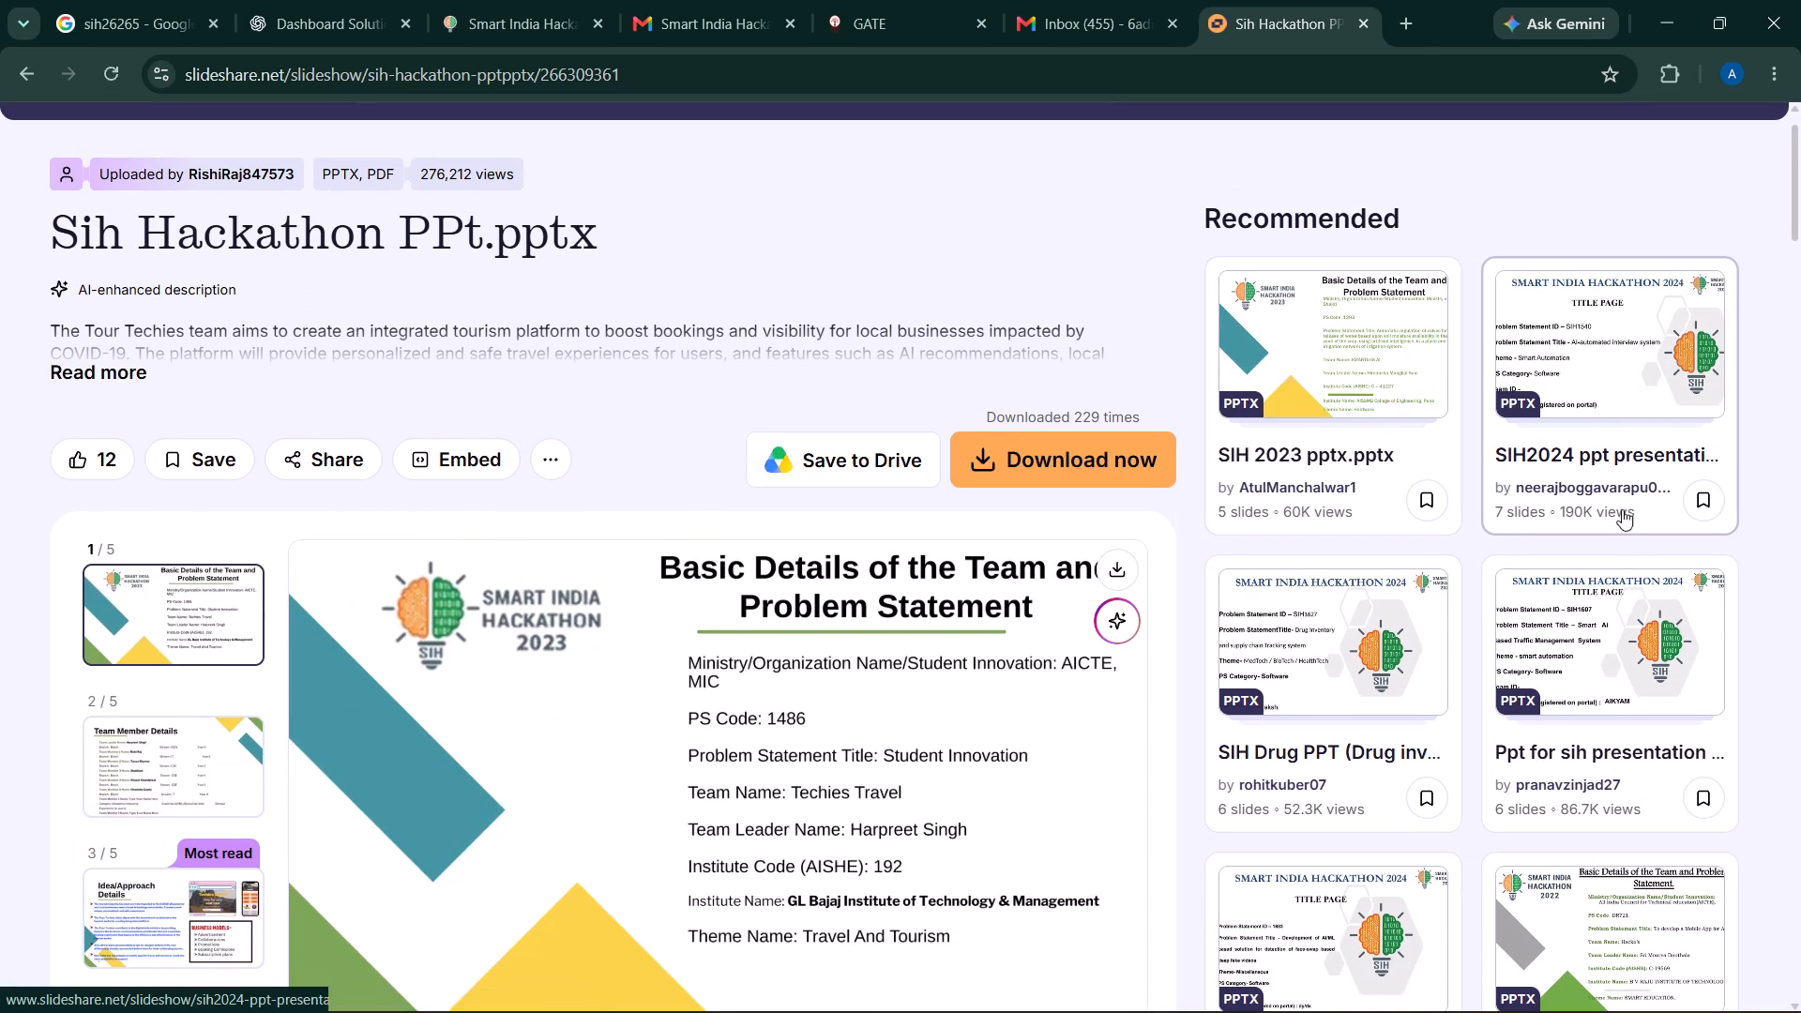
{"action": "scroll", "coordinate": [1622, 662], "scroll_direction": "down", "scroll_amount": 1}
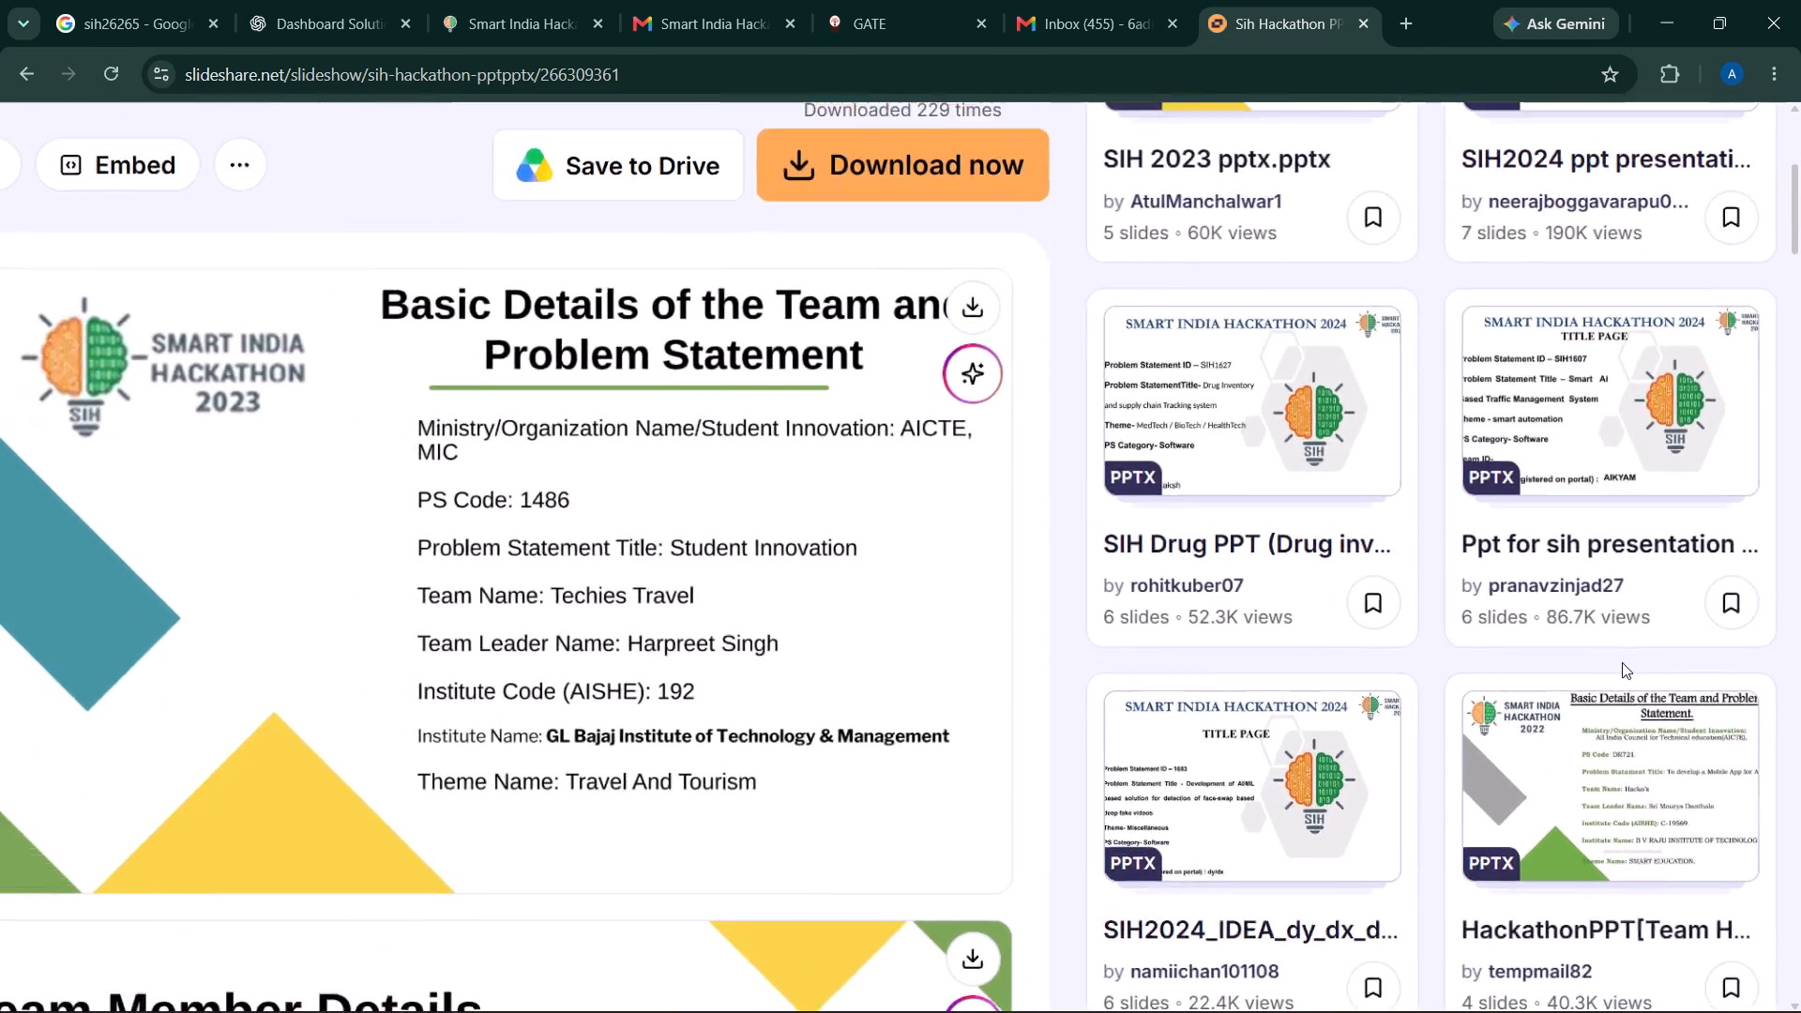
Open the recommended SIH Drug PPT on drug inventory and supply chain tracking and page through its slides for a video link.
{"action": "left_click", "coordinate": [1339, 446]}
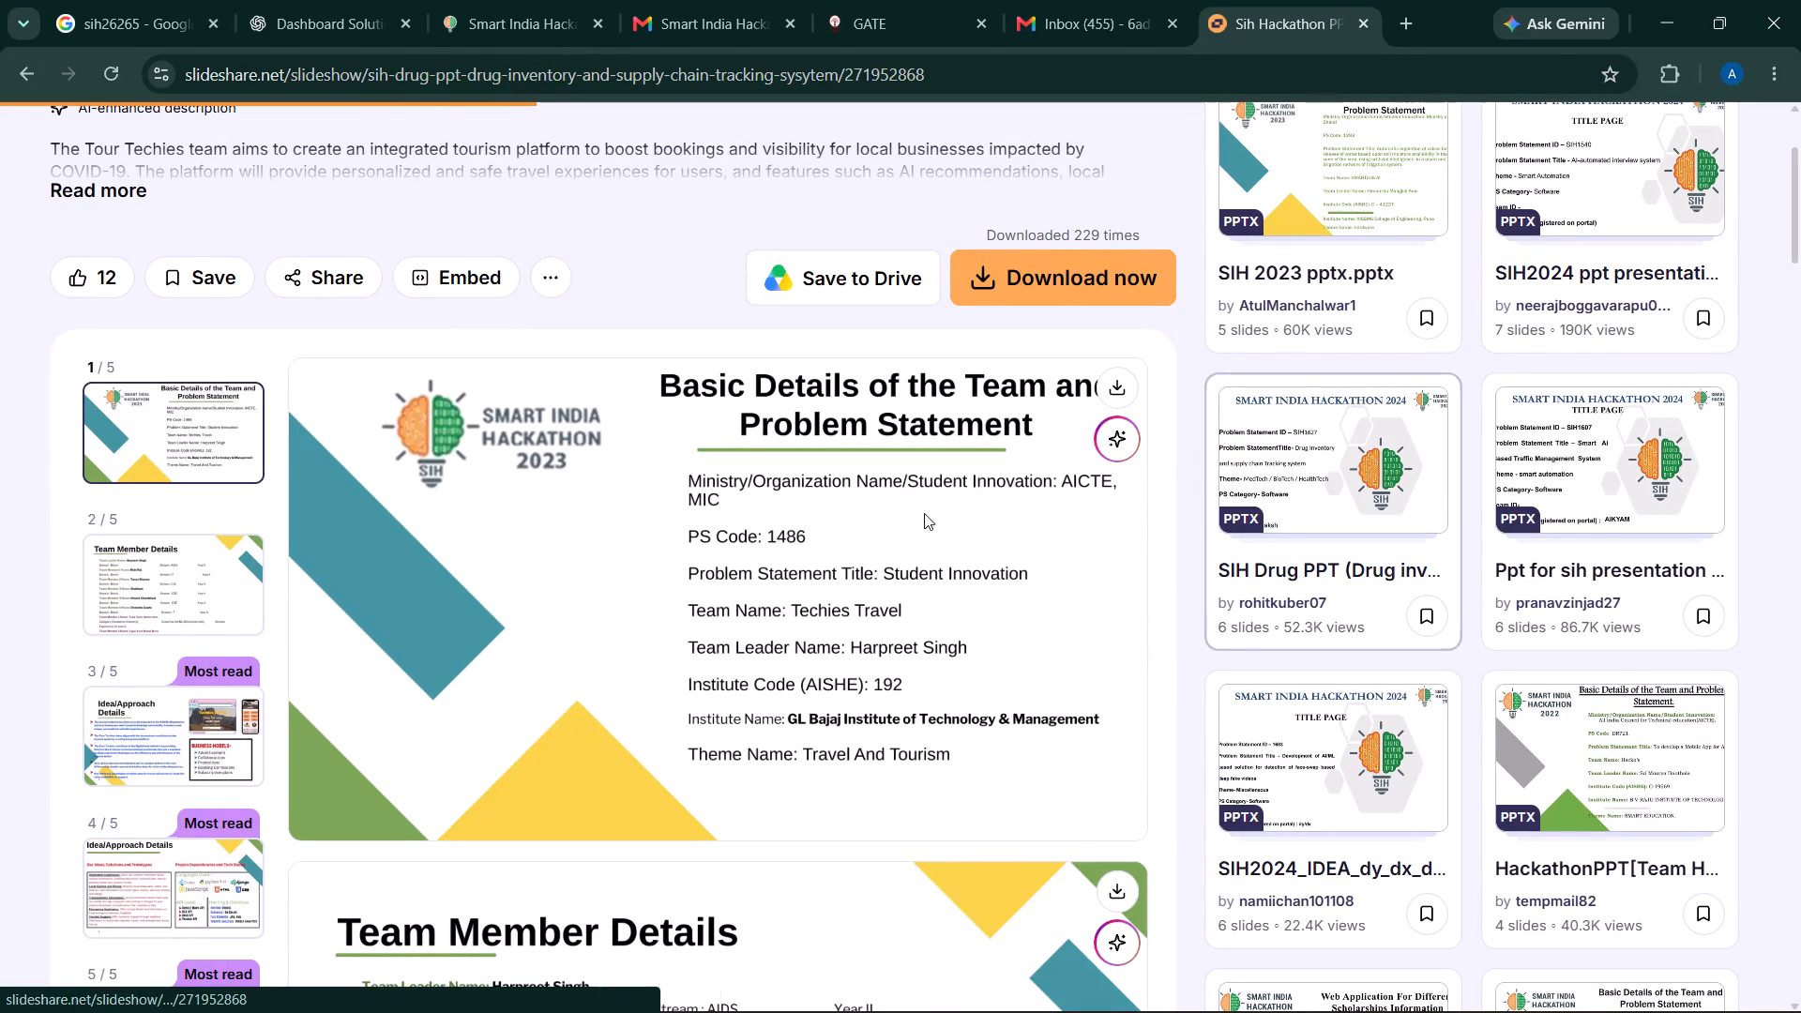
{"action": "scroll", "coordinate": [878, 516], "scroll_direction": "down", "scroll_amount": 3}
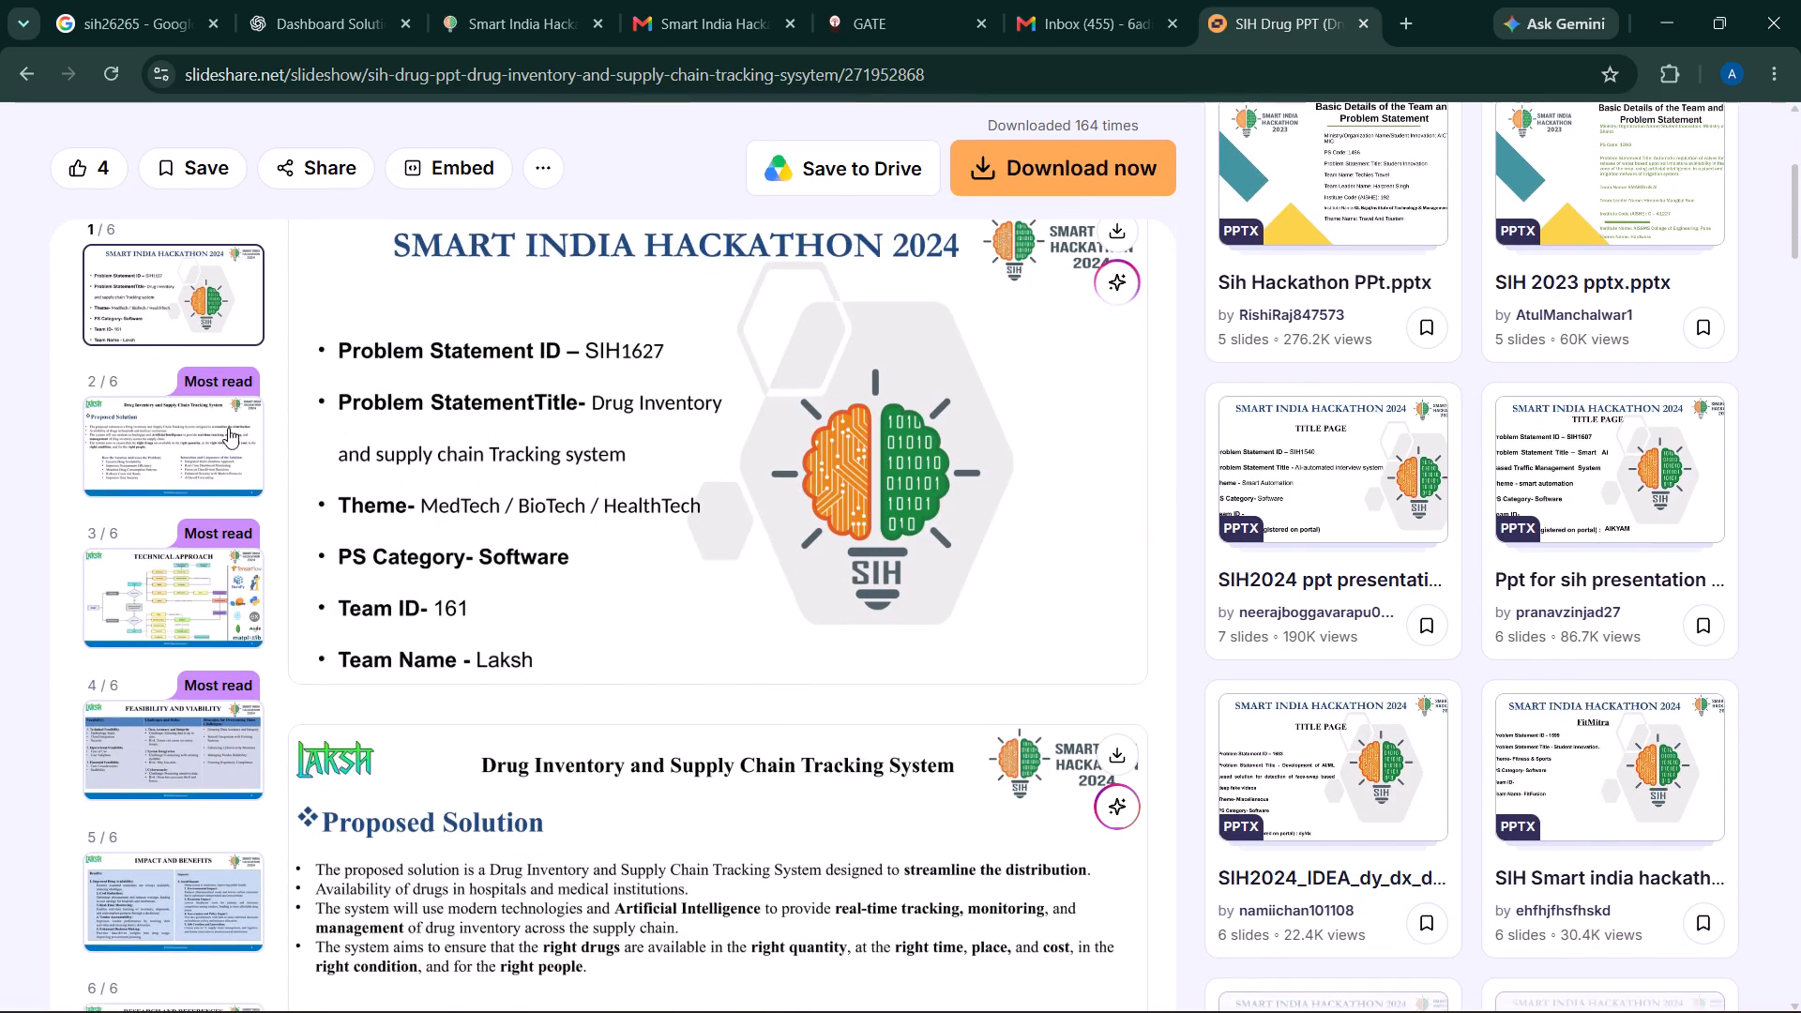
{"action": "left_click", "coordinate": [215, 429]}
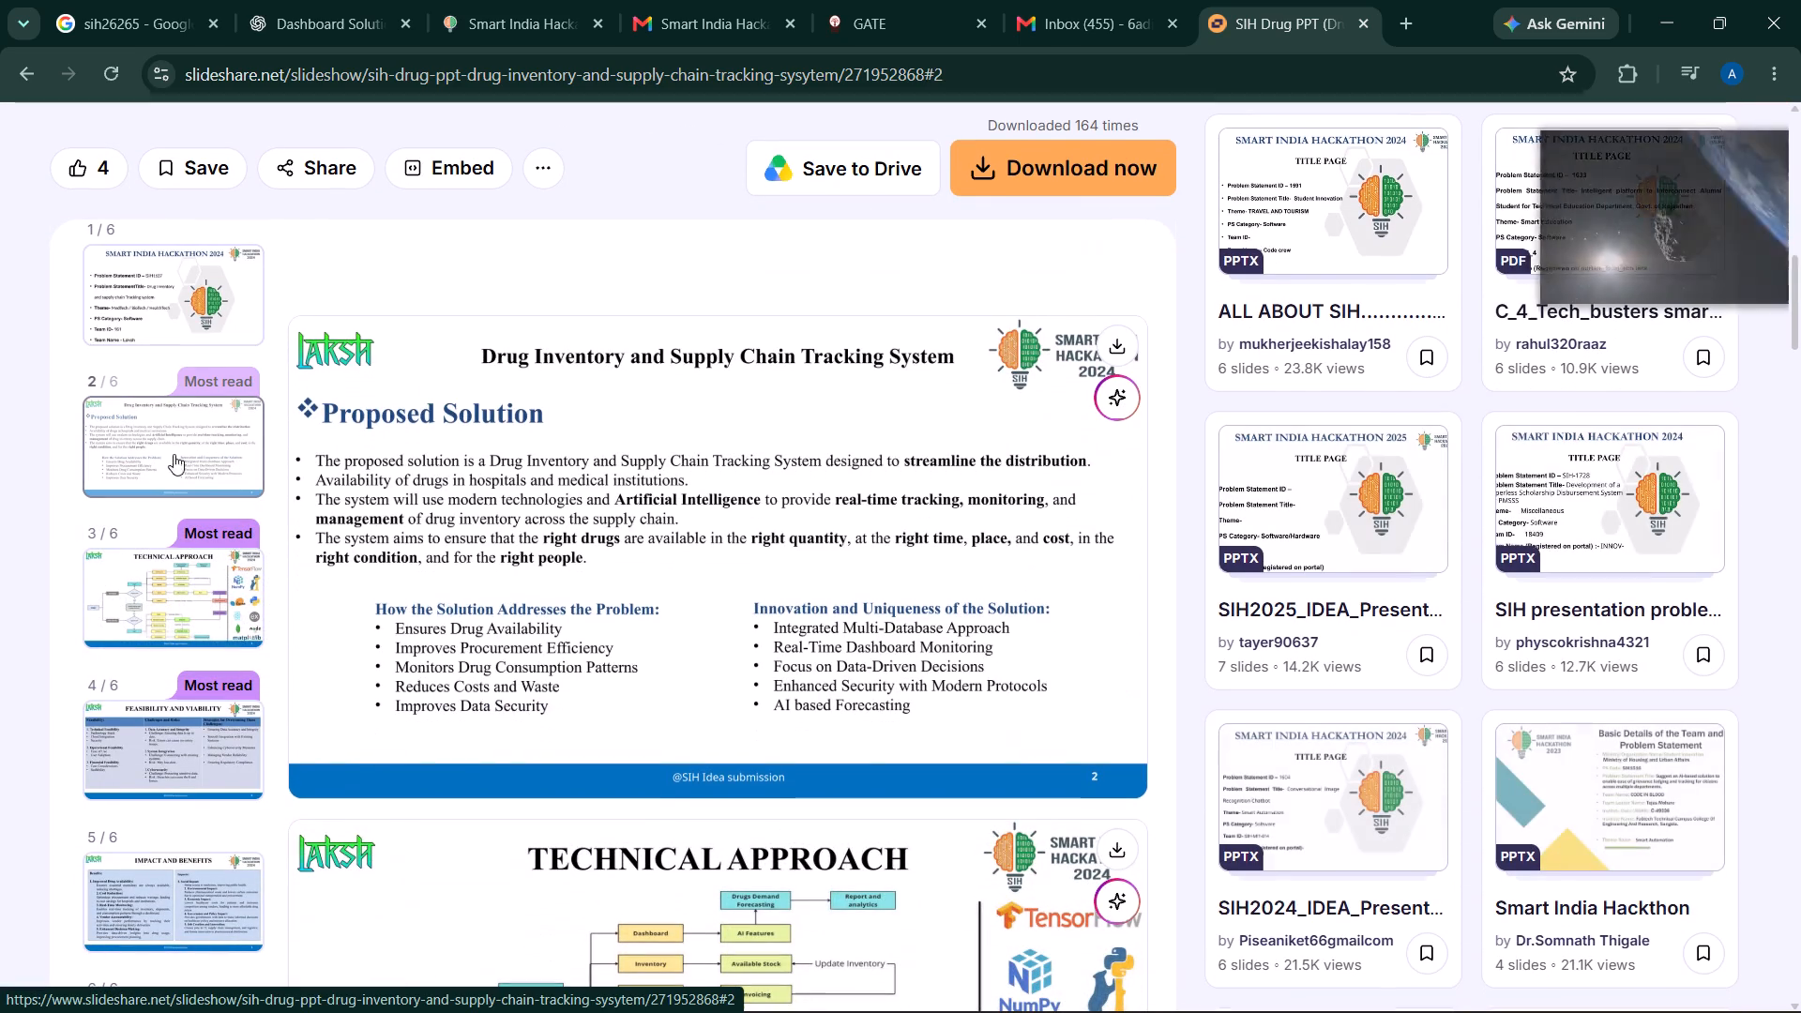
{"action": "key", "text": "Down"}
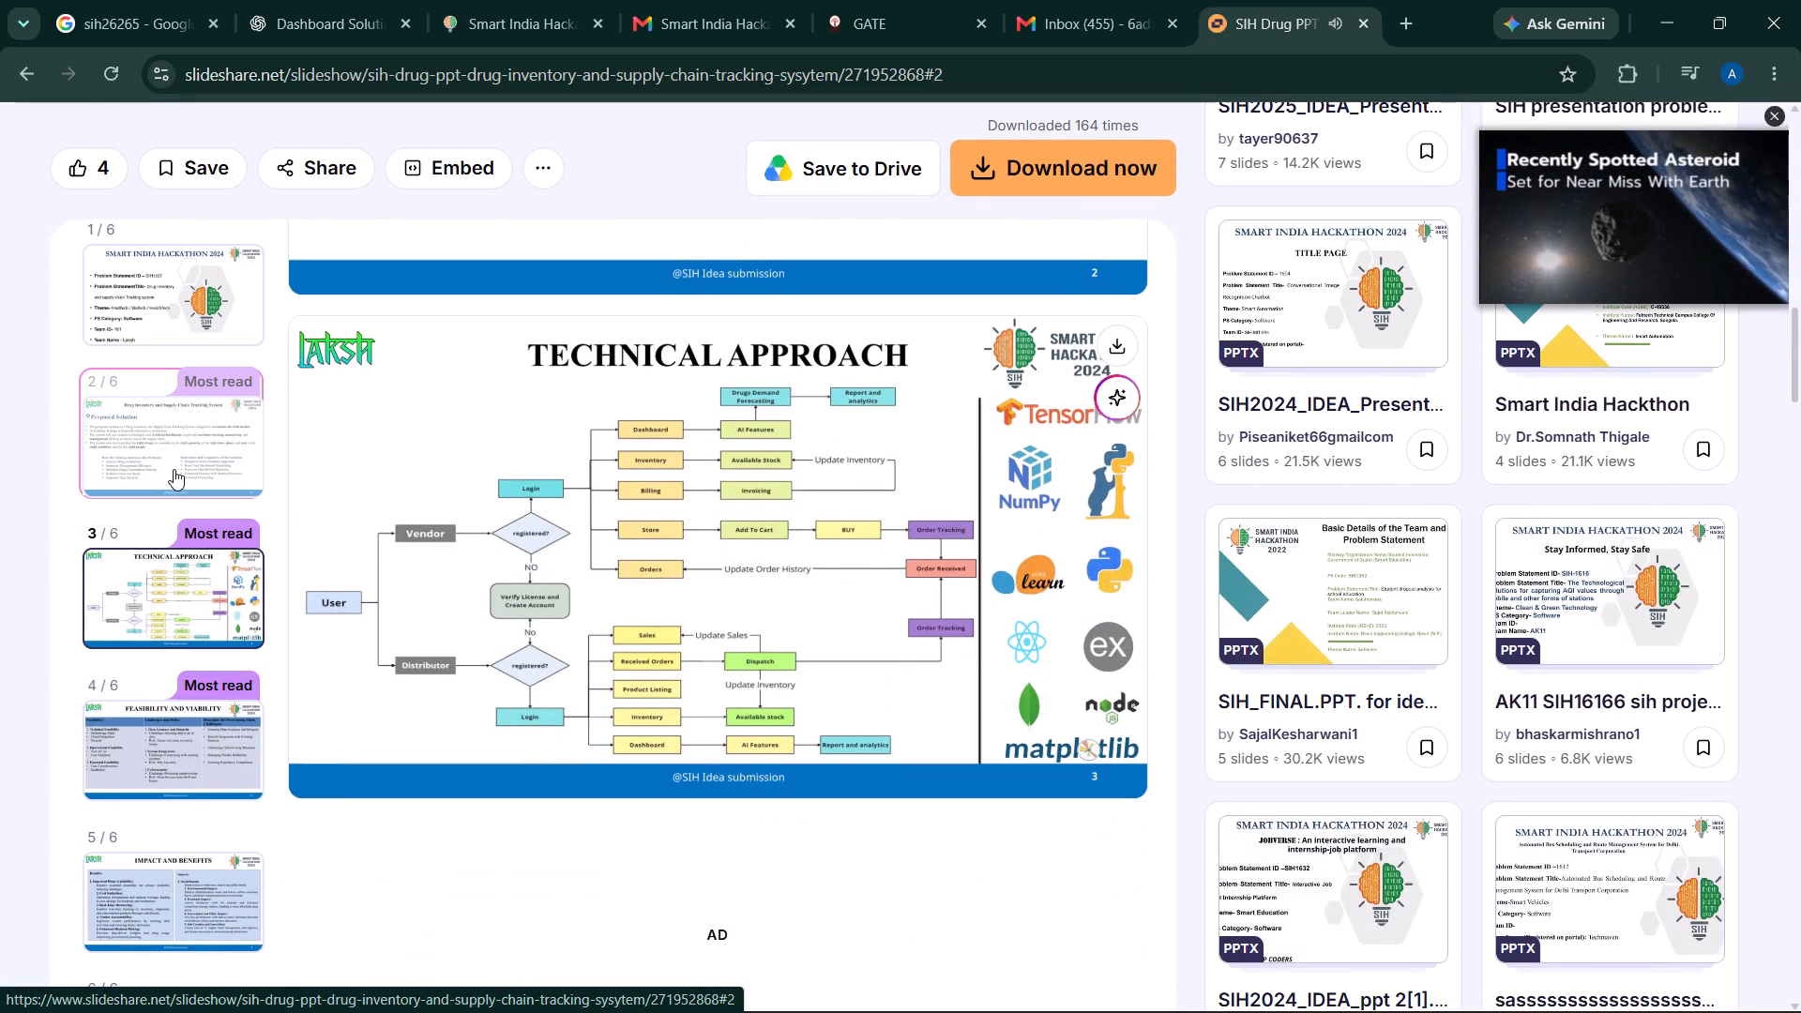
{"action": "key", "text": "Down"}
{"action": "key", "text": "Down"}
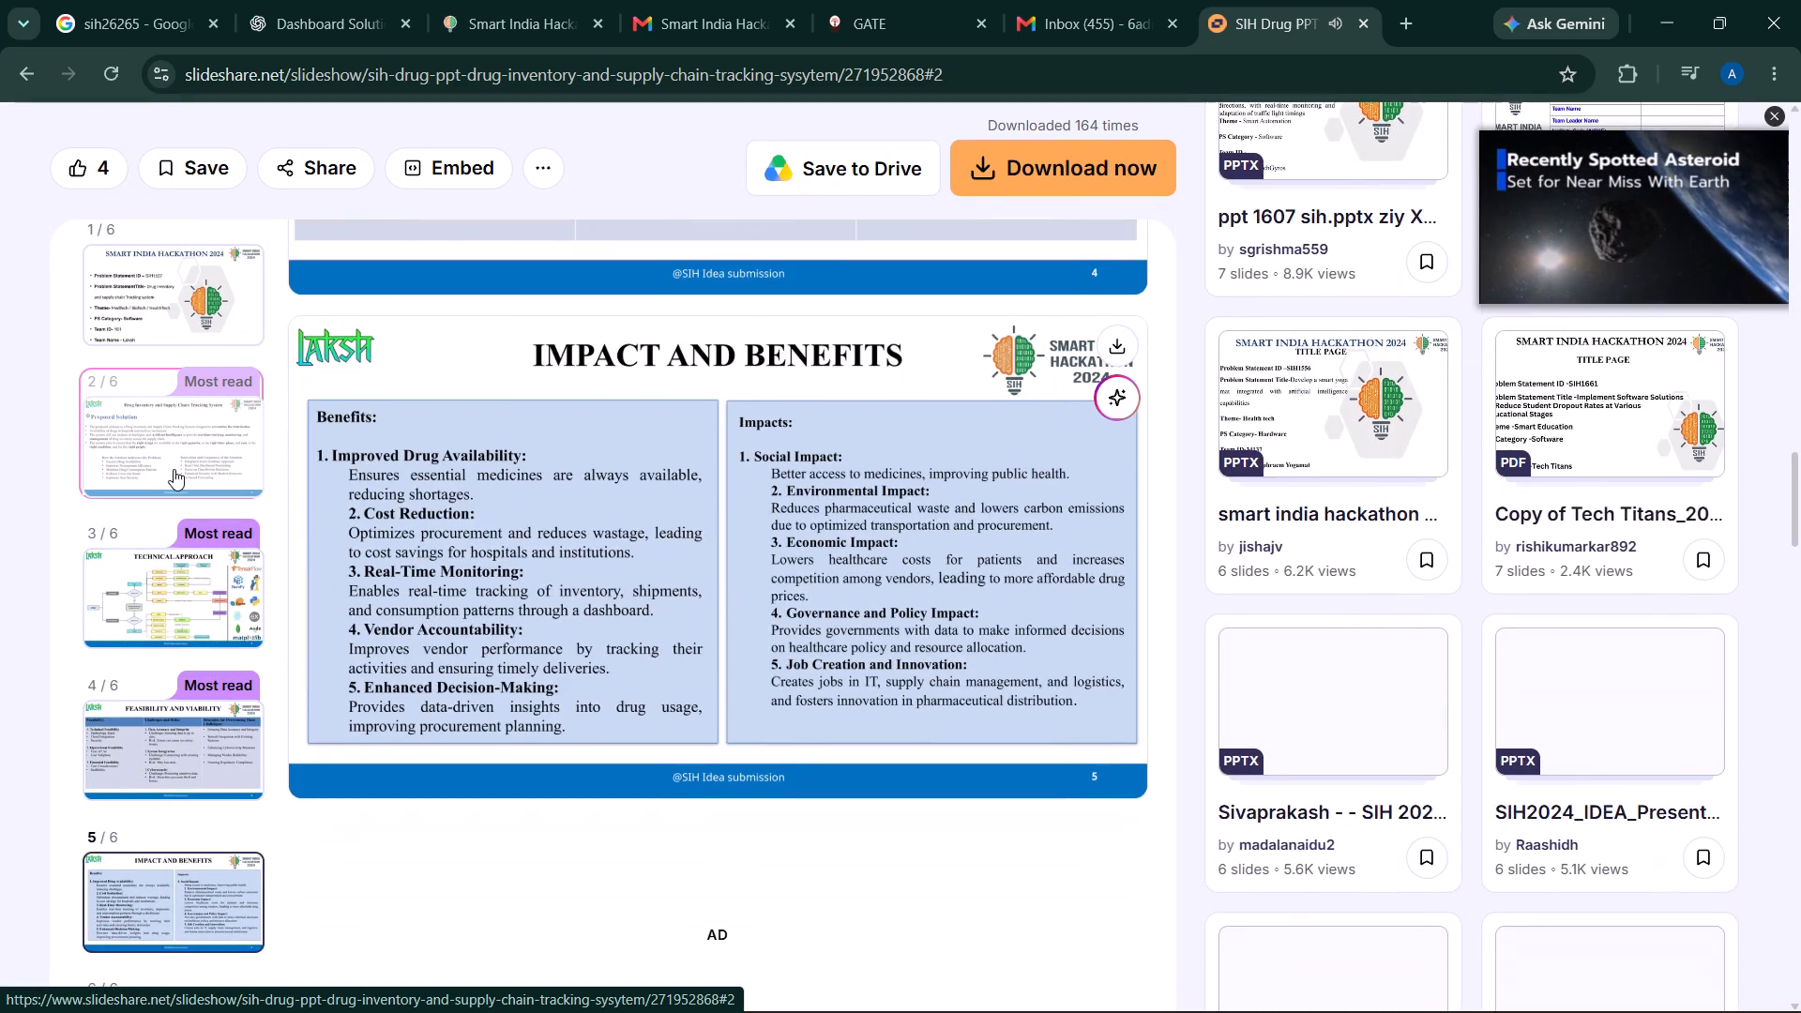
{"action": "key", "text": "Down"}
{"action": "key", "text": "Up"}
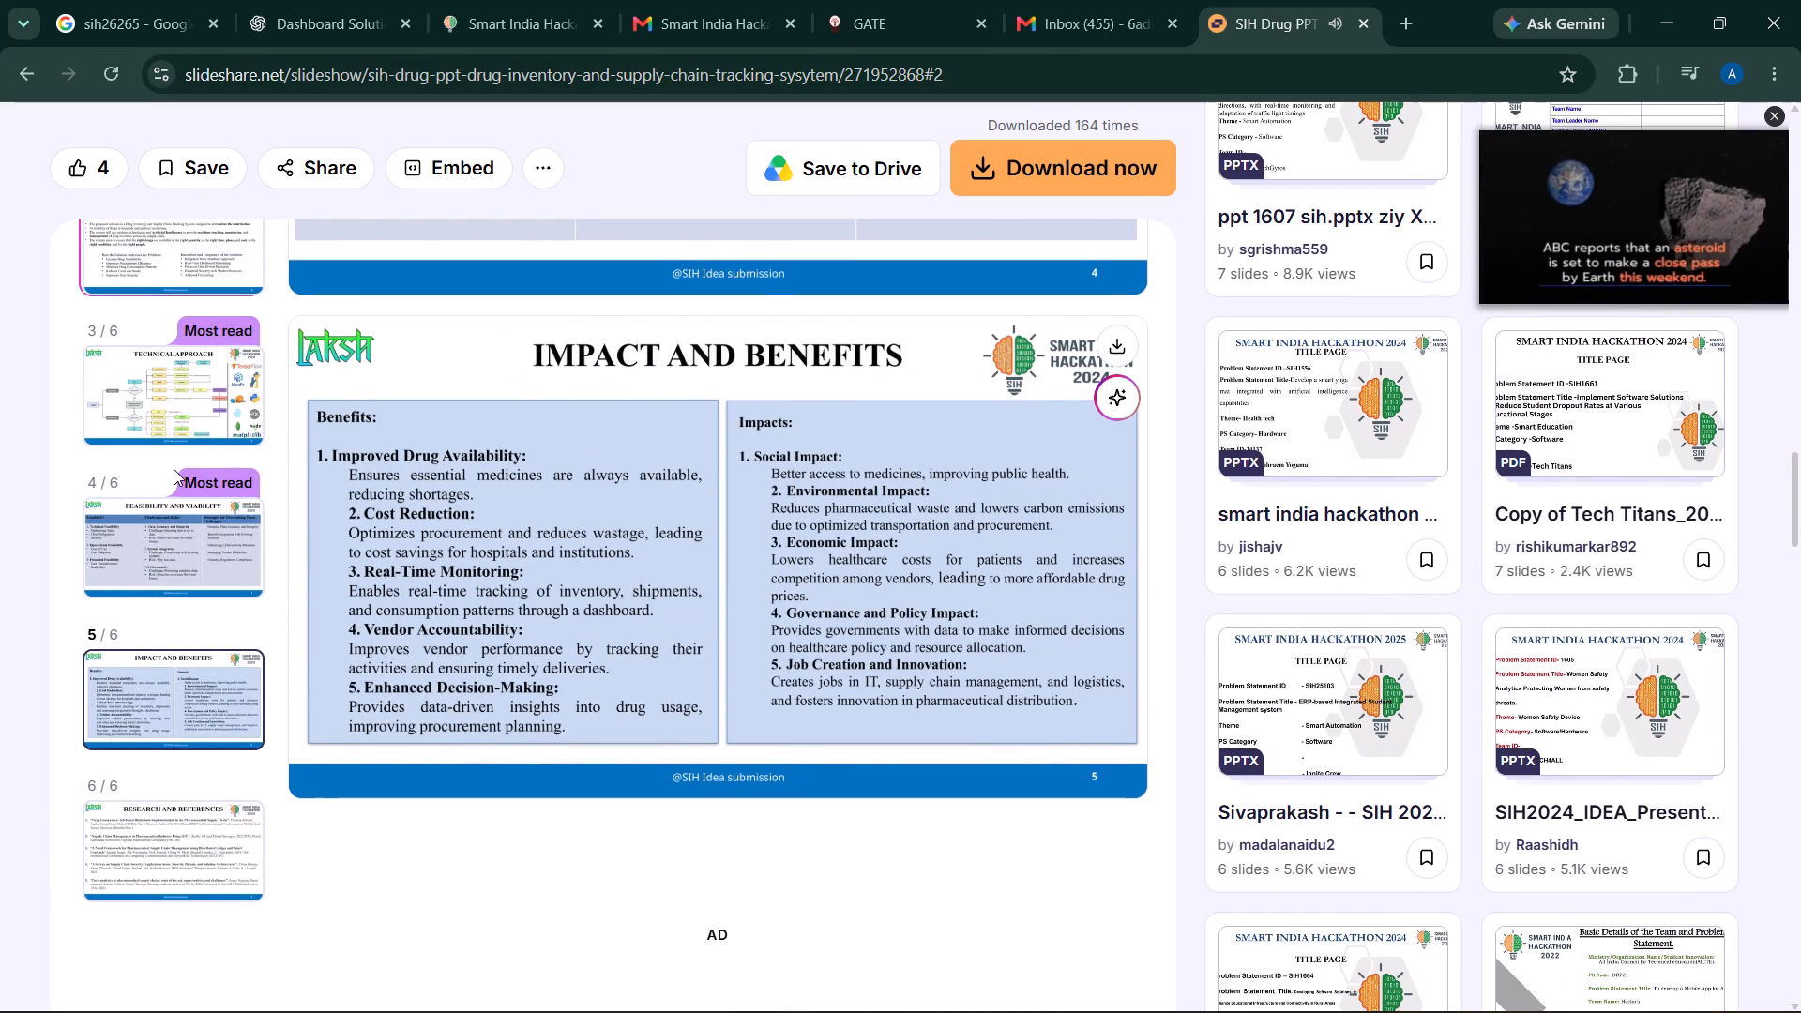
{"action": "key", "text": "Up"}
{"action": "key", "text": "Up"}
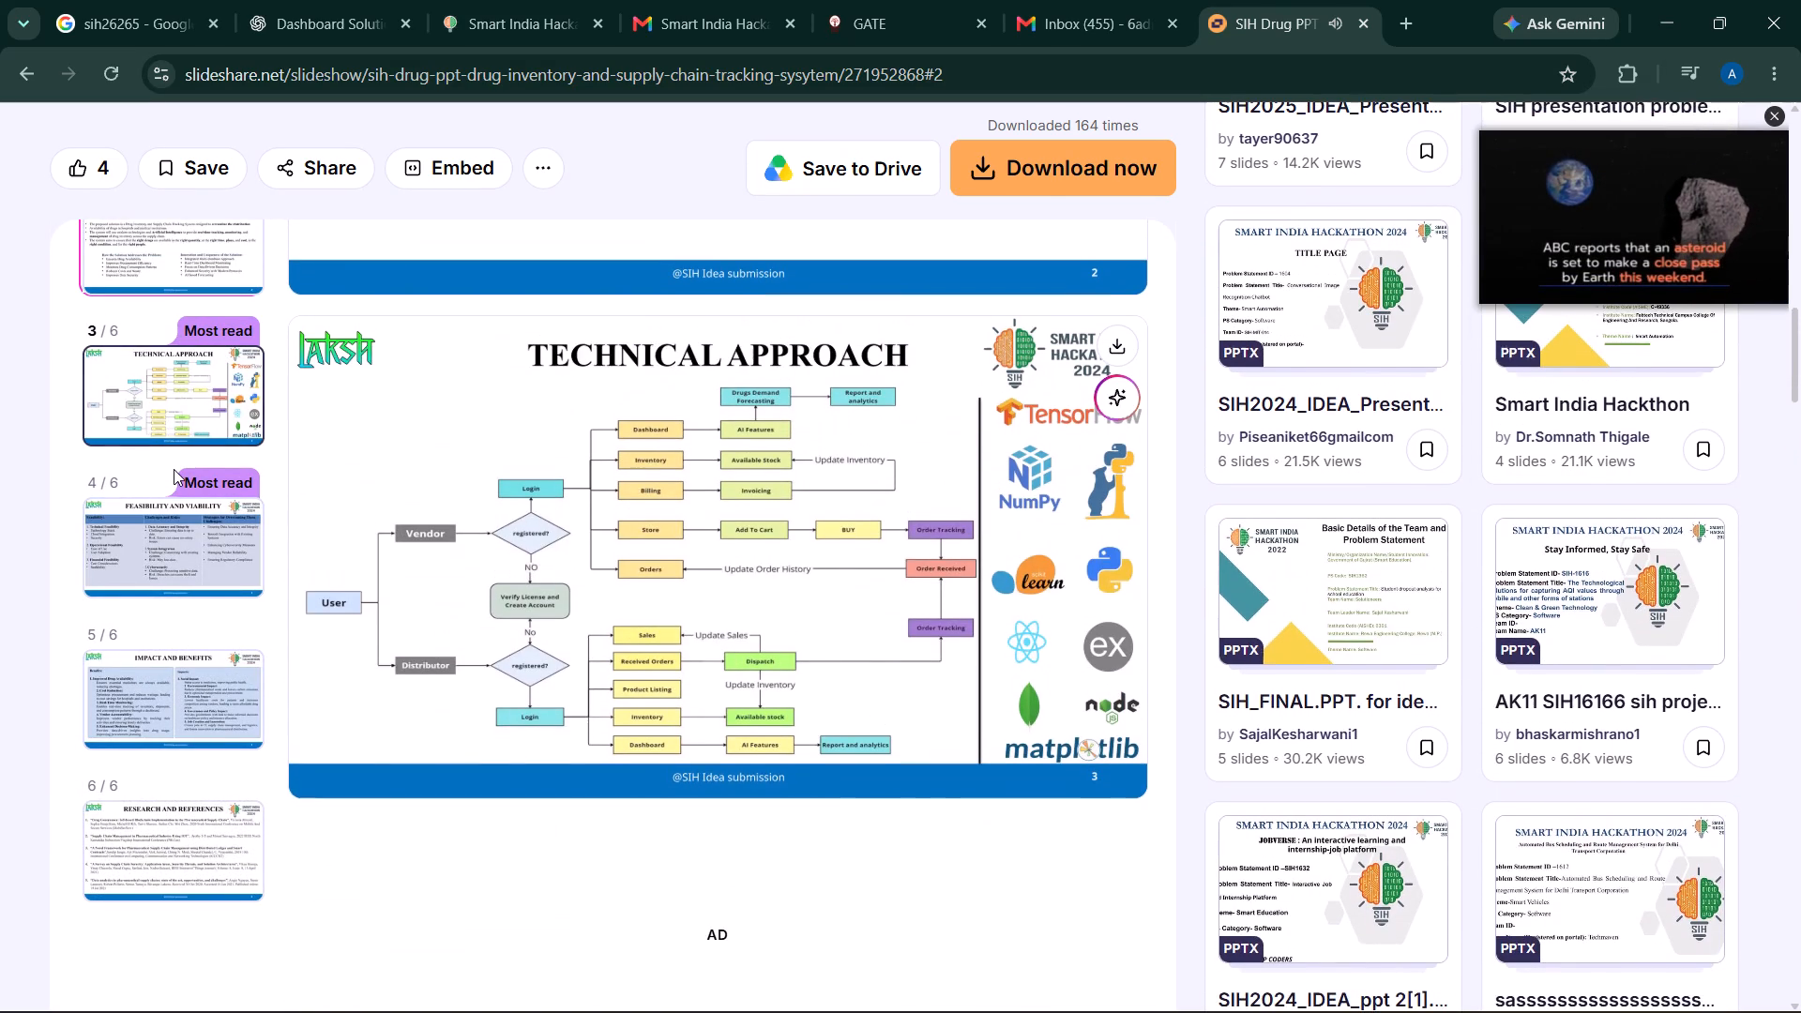
{"action": "key", "text": "Up"}
{"action": "key", "text": "Up"}
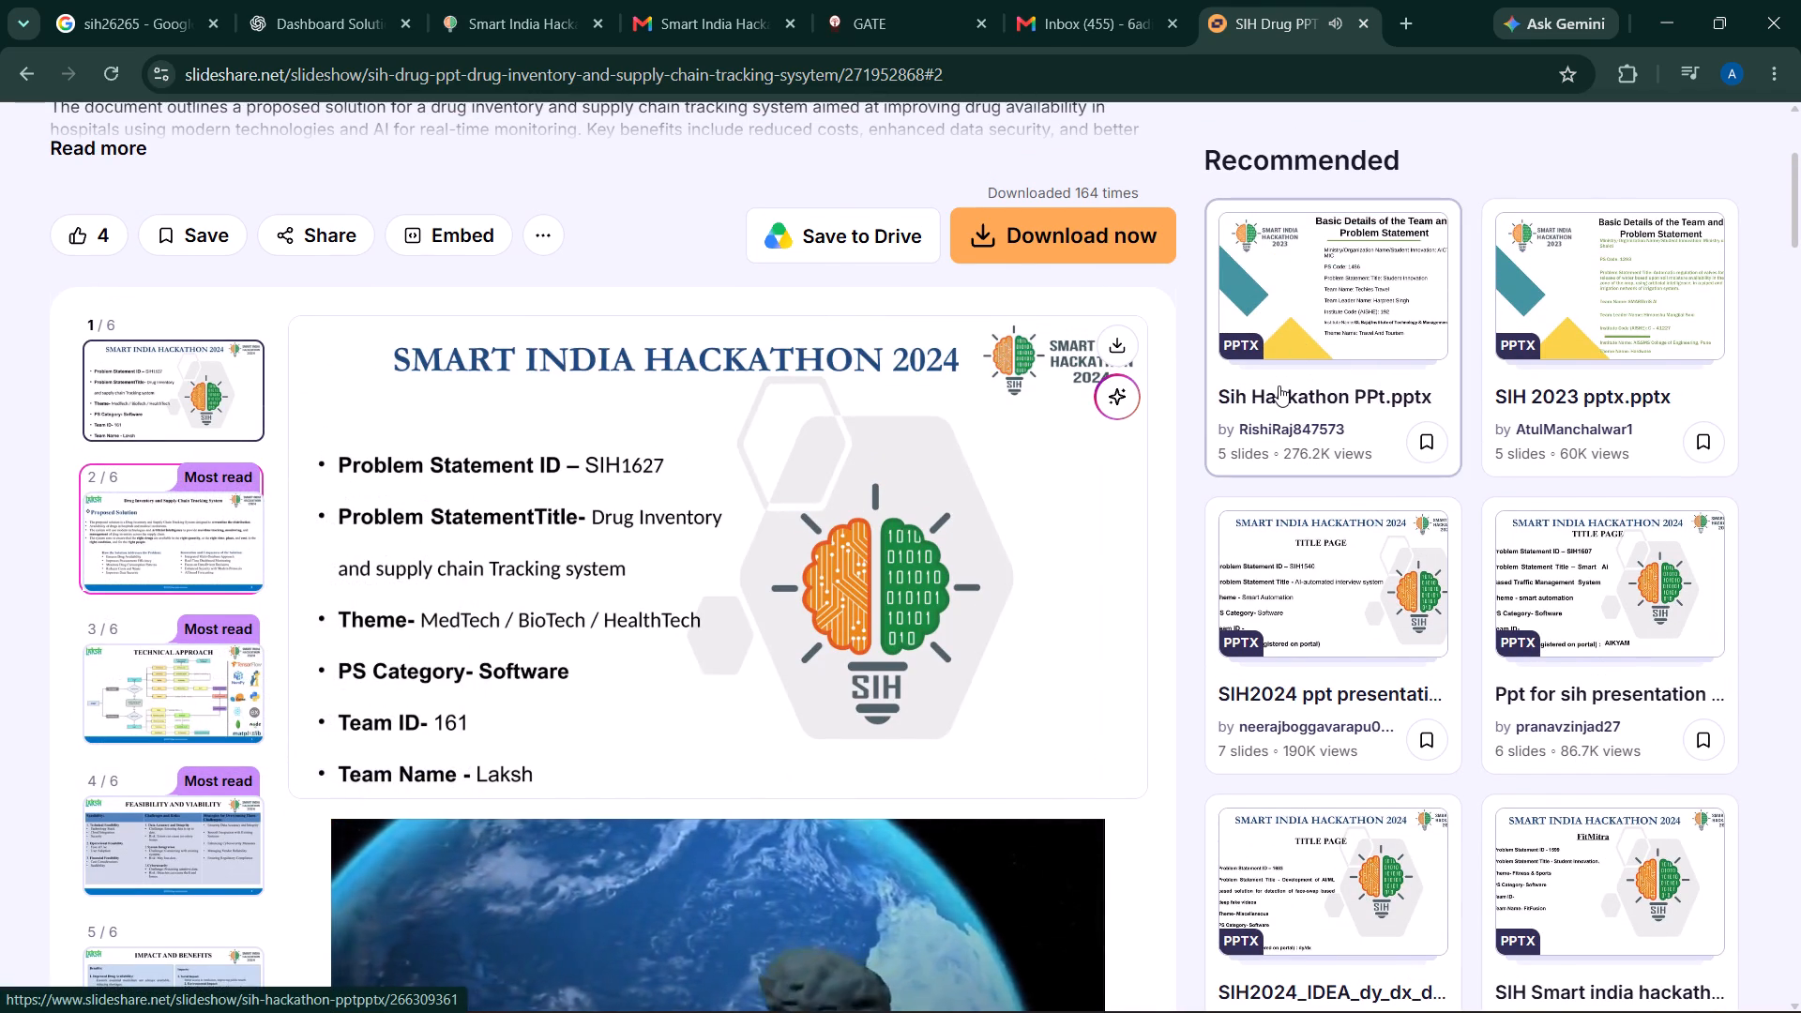
Open the recommended SIH 2023 pptx.pptx presentation and page through its slides.
{"action": "left_click", "coordinate": [1601, 325]}
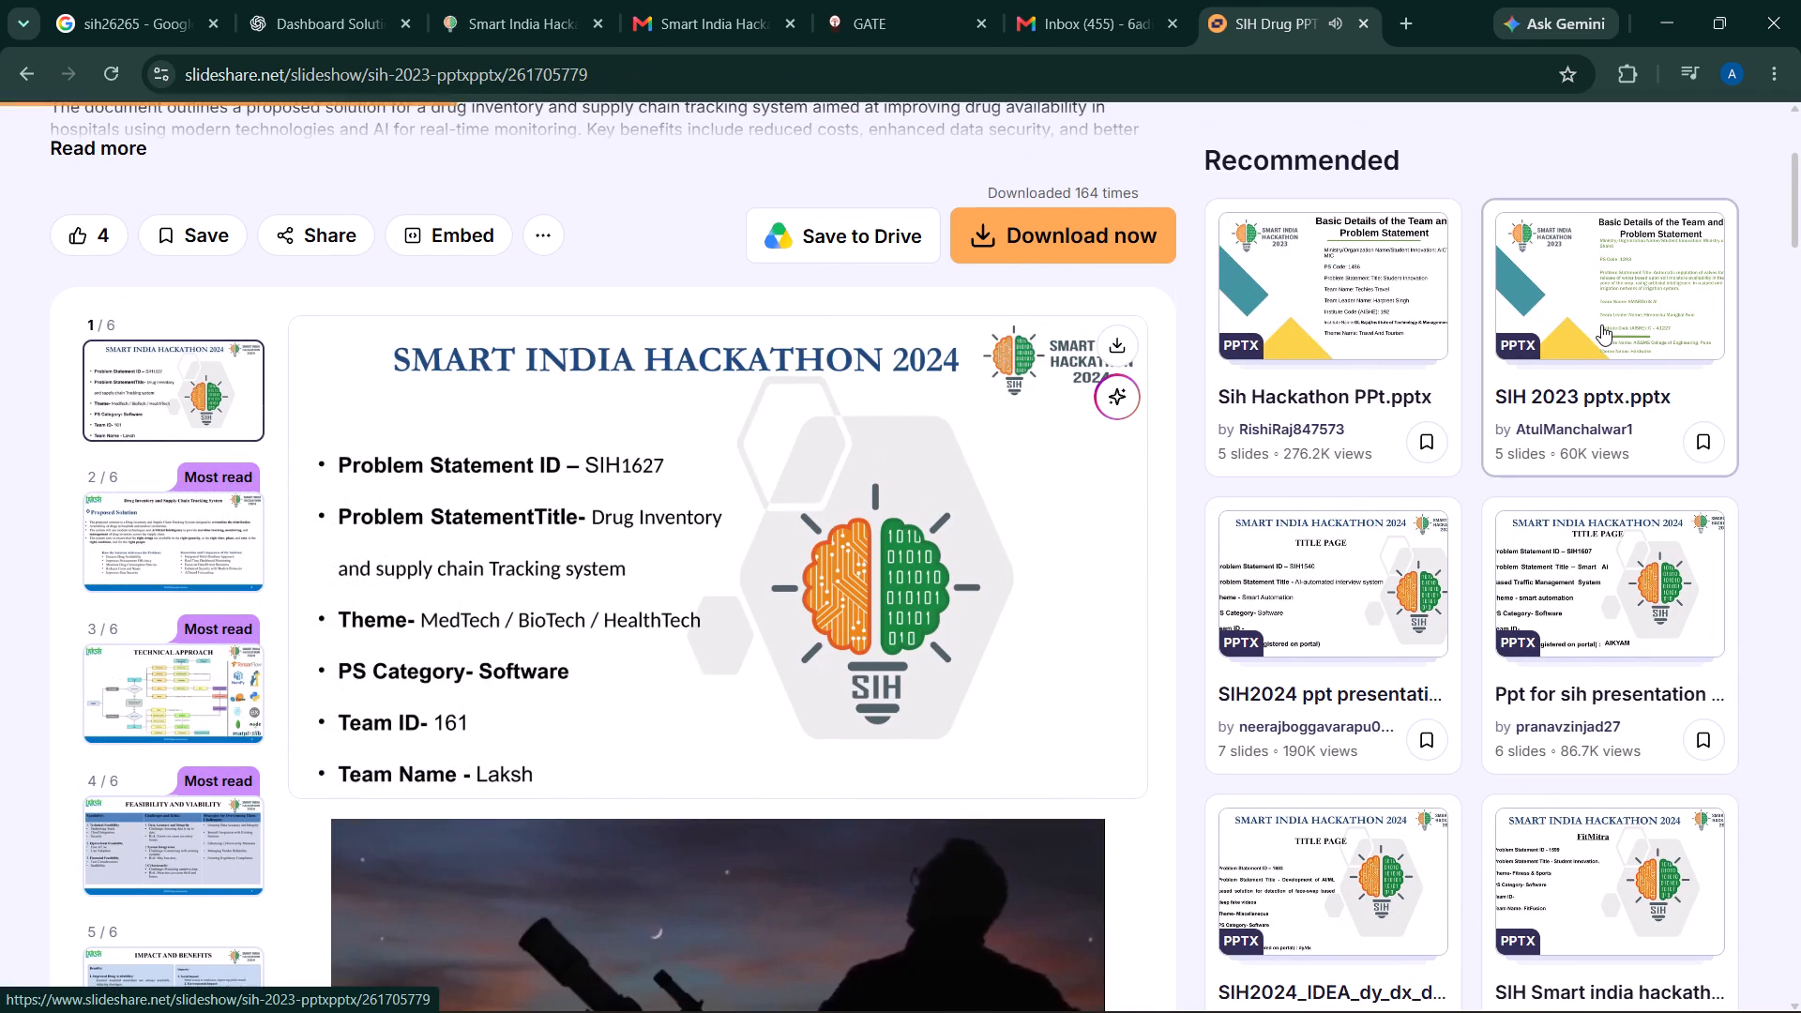
{"action": "key", "text": "Down"}
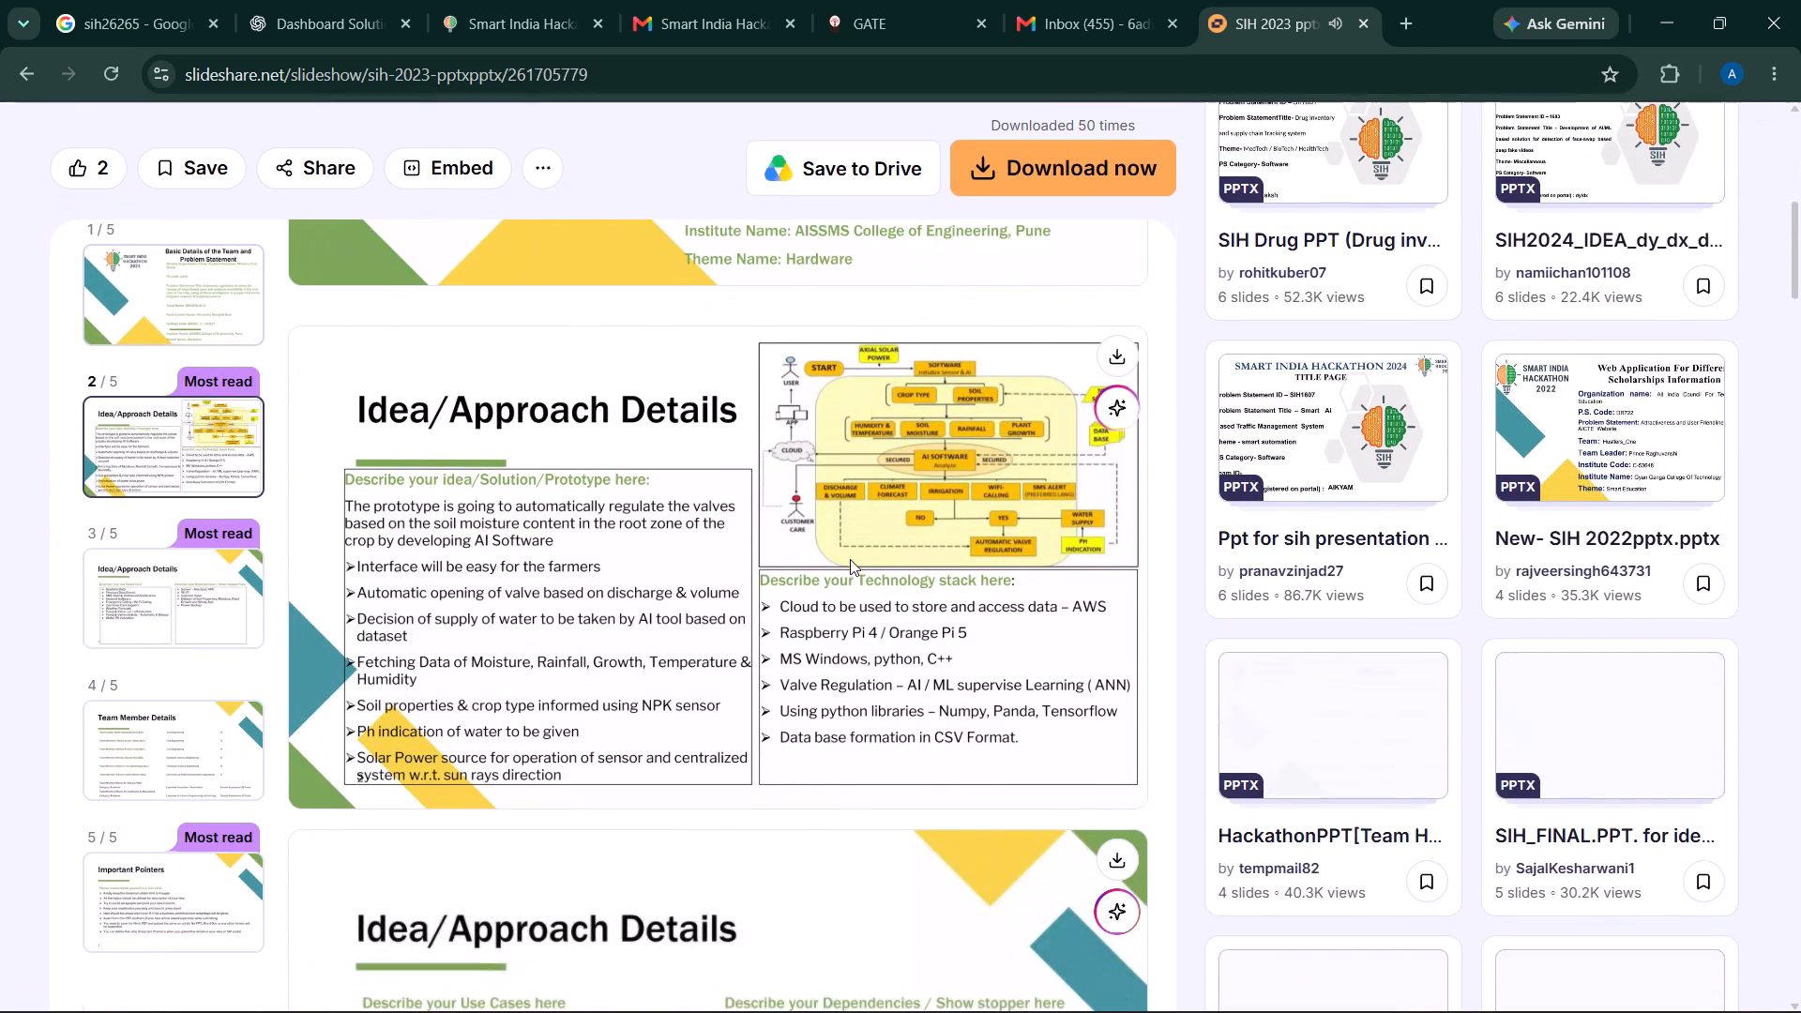
{"action": "key", "text": "Down"}
{"action": "key", "text": "Down"}
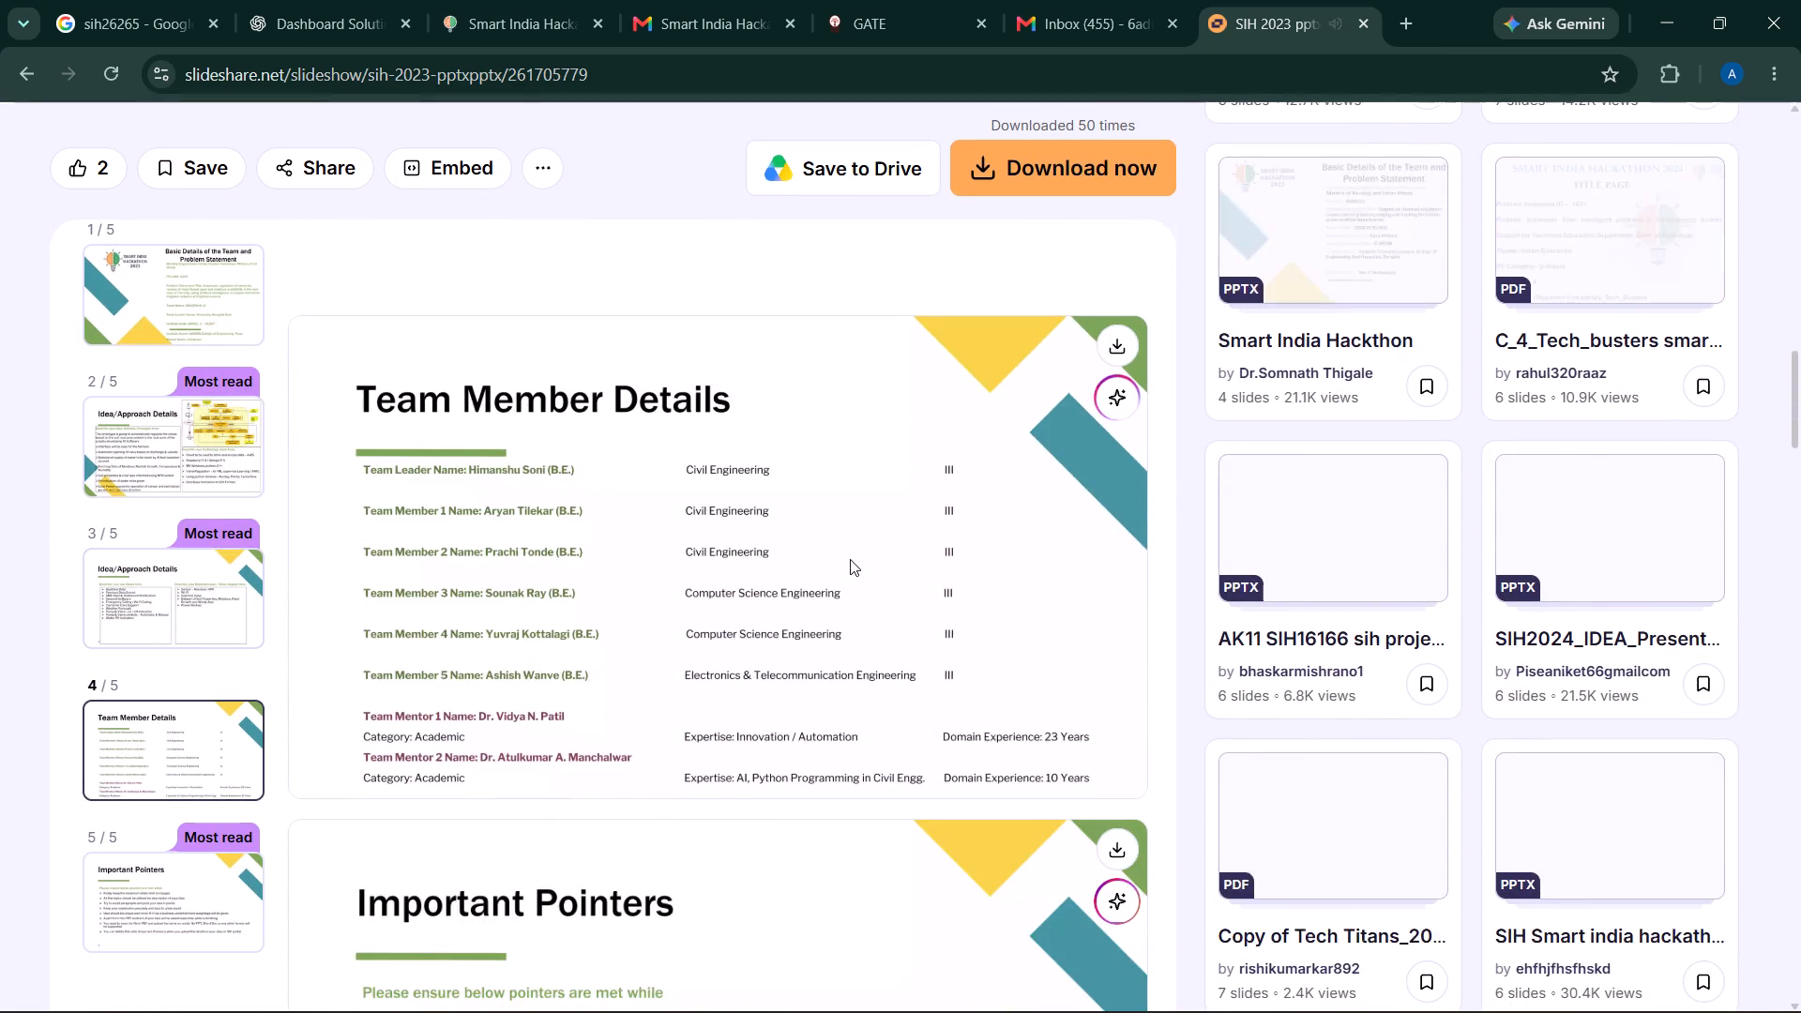
{"action": "key", "text": "Down"}
{"action": "key", "text": "Down"}
{"action": "key", "text": "Up"}
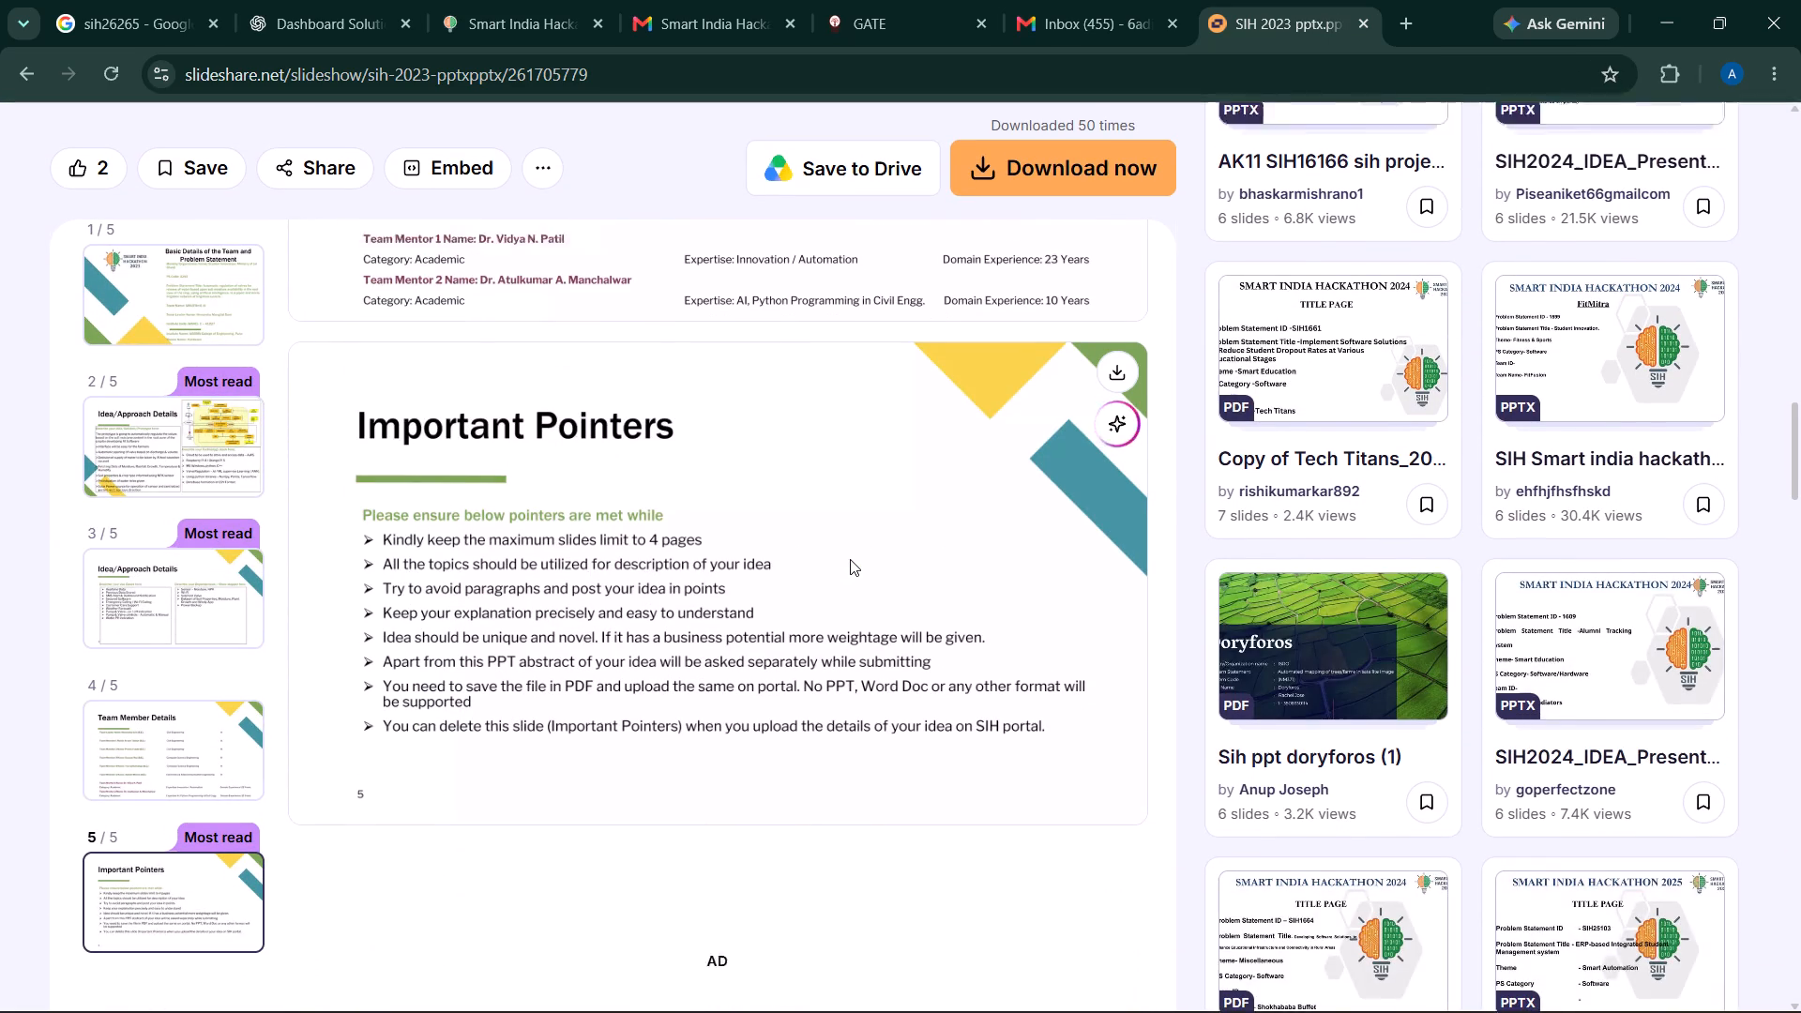
{"action": "key", "text": "Up"}
Return to the search results, open the GitHub repository SIH-Winners-PPt-and-Sources, and look over its file list.
{"action": "left_click", "coordinate": [35, 63]}
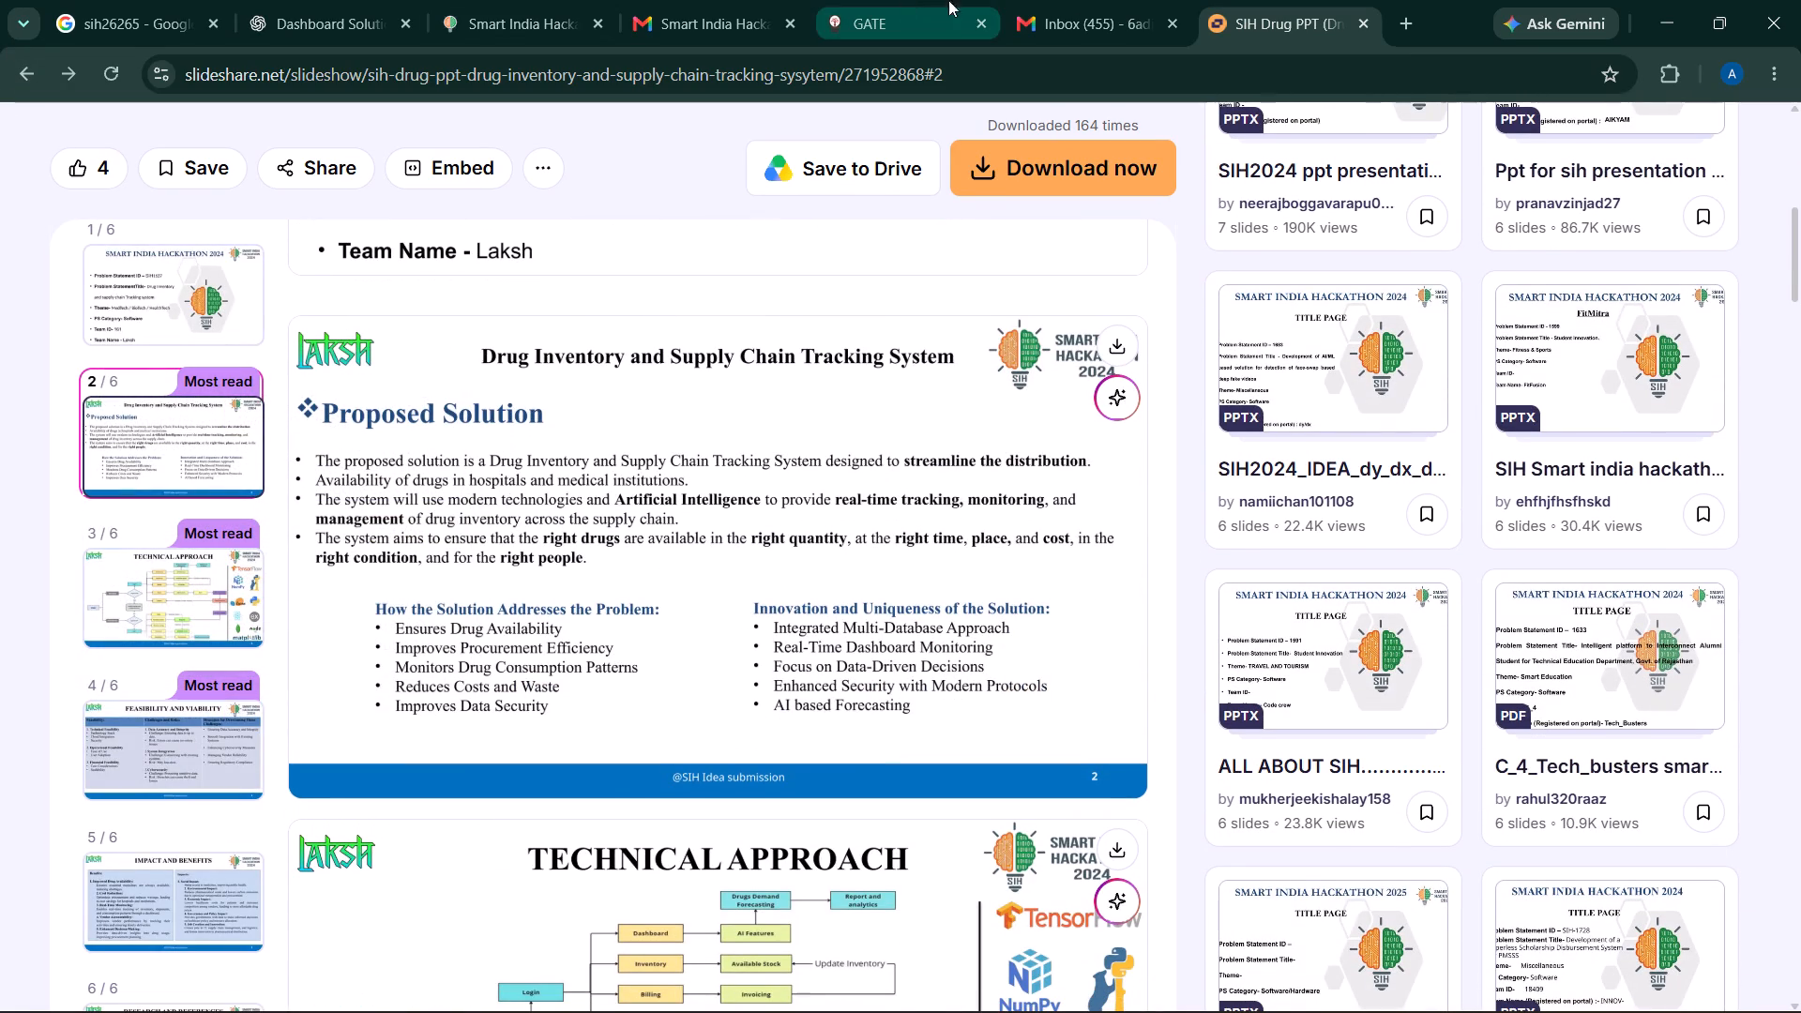
{"action": "left_click", "coordinate": [45, 66]}
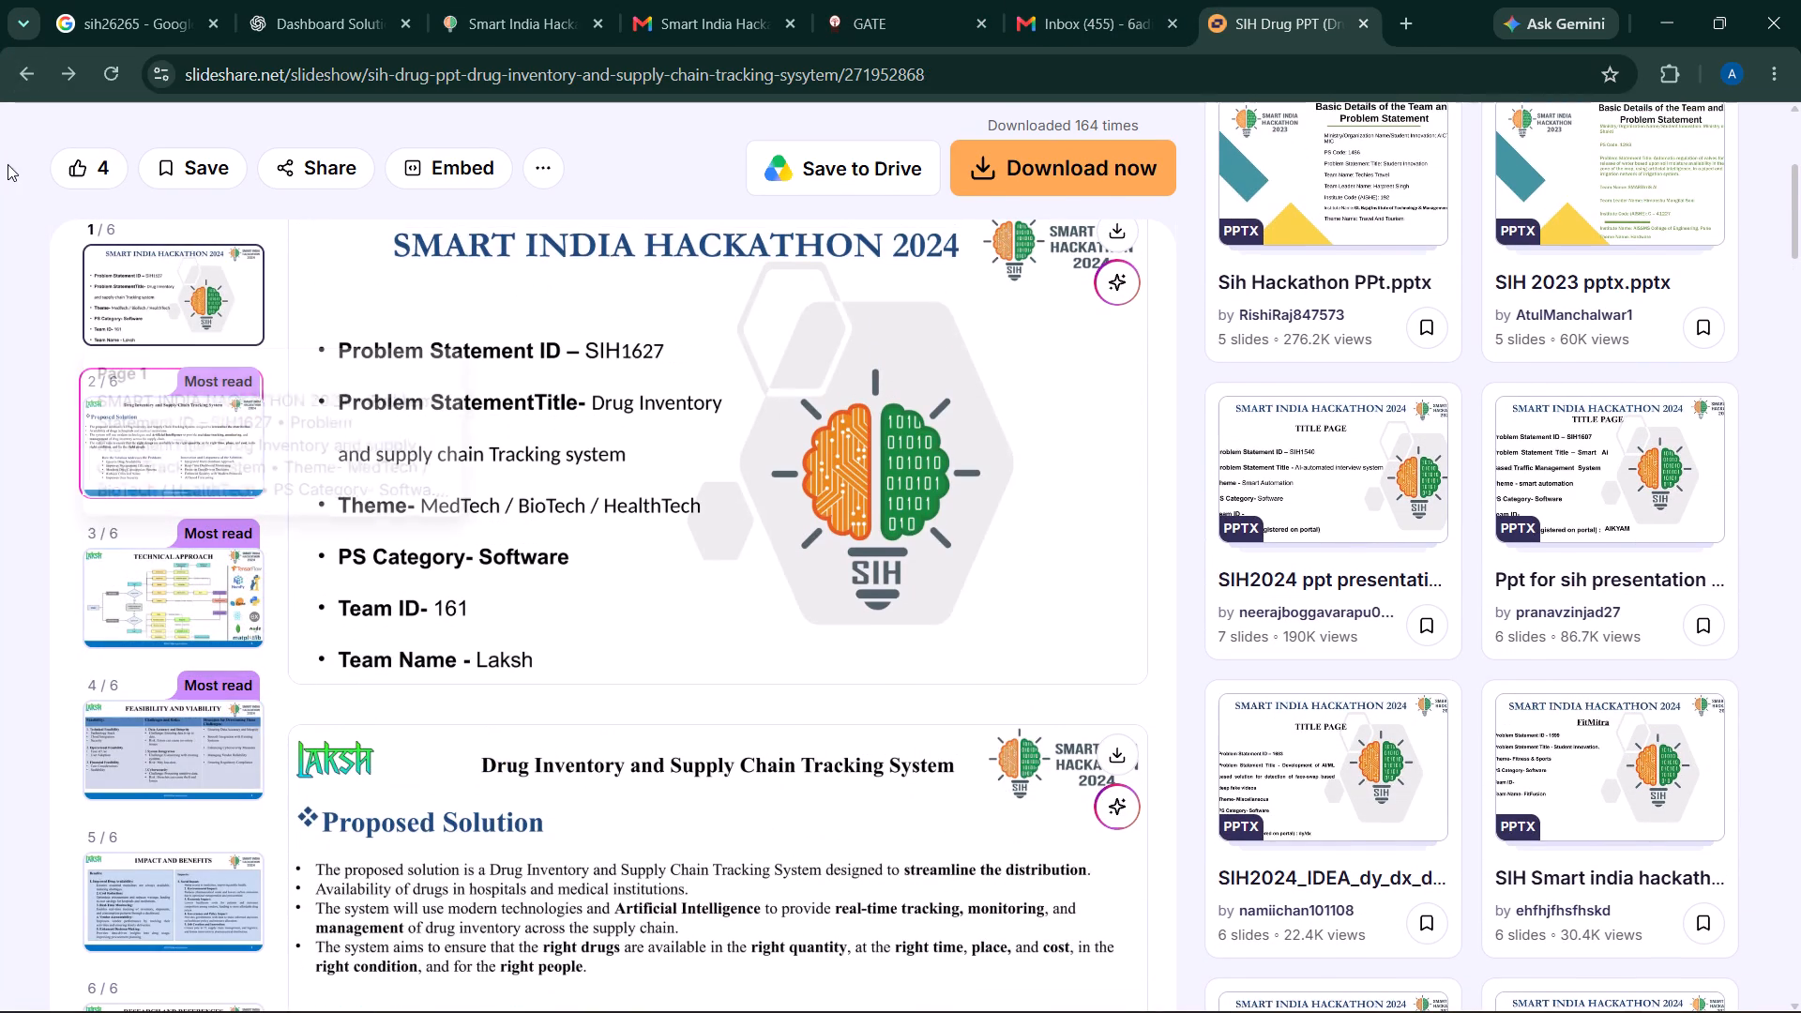
{"action": "left_click", "coordinate": [16, 85]}
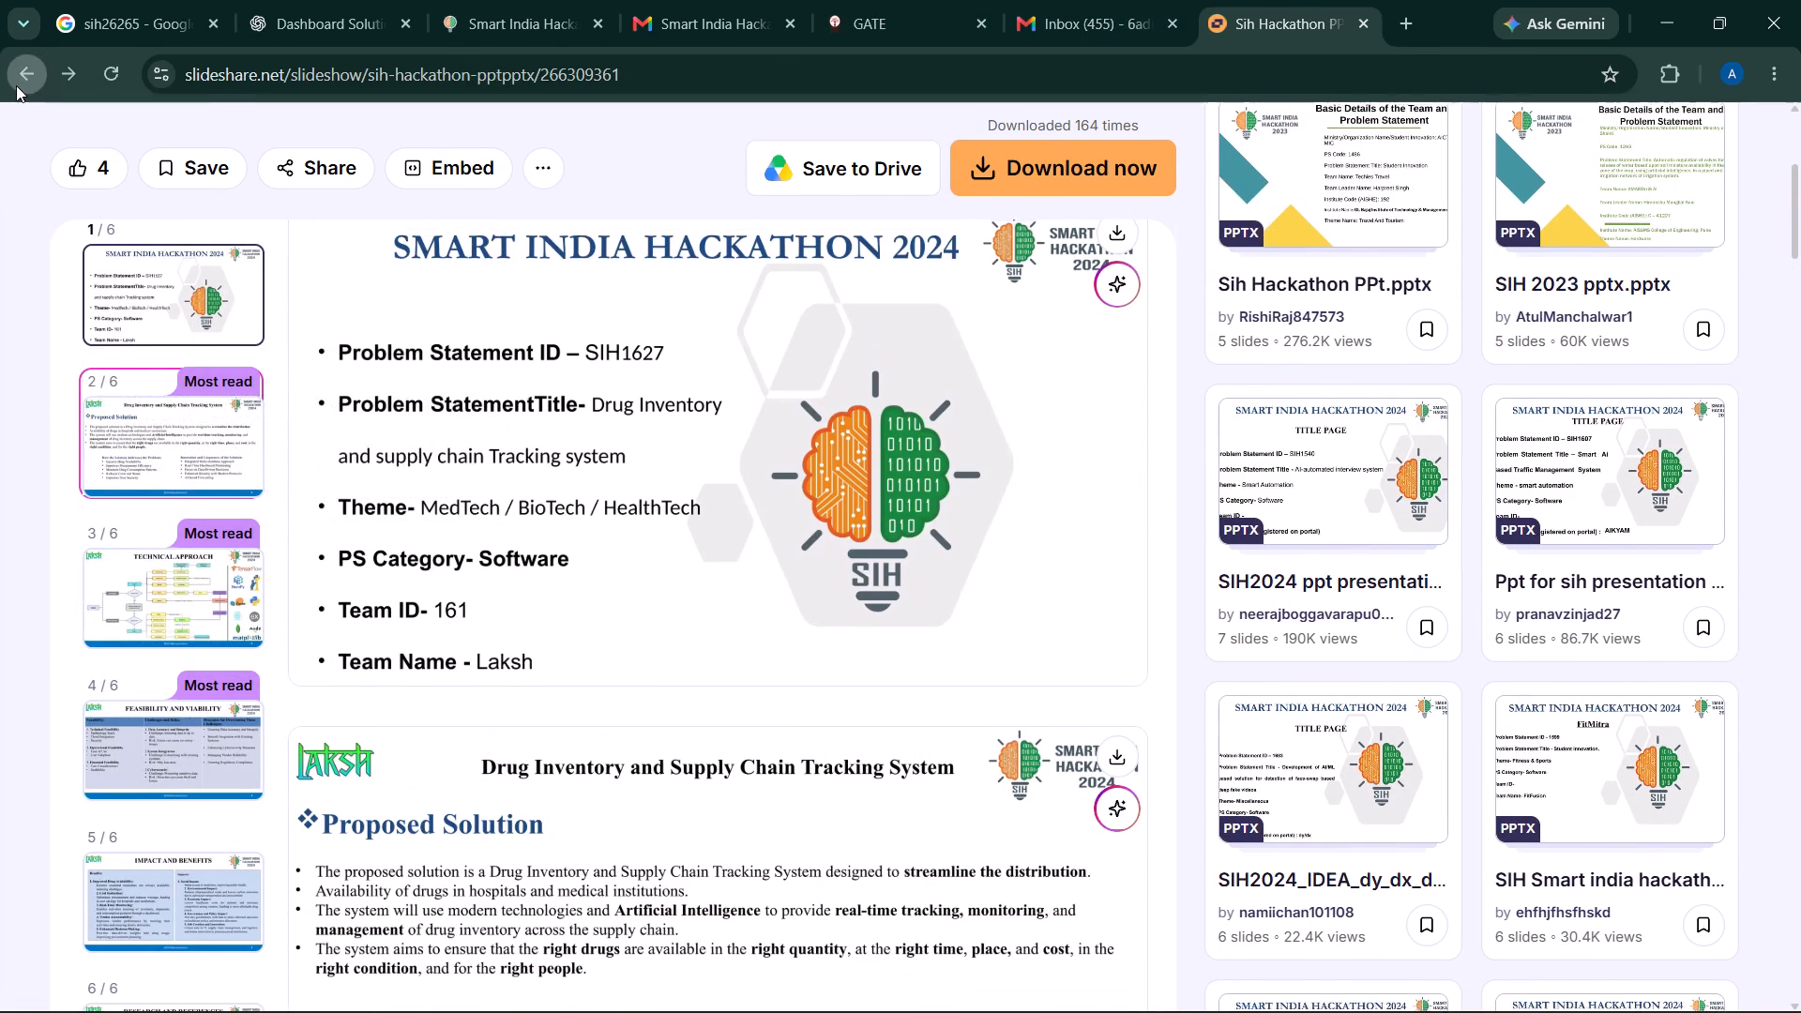
{"action": "left_click", "coordinate": [16, 85]}
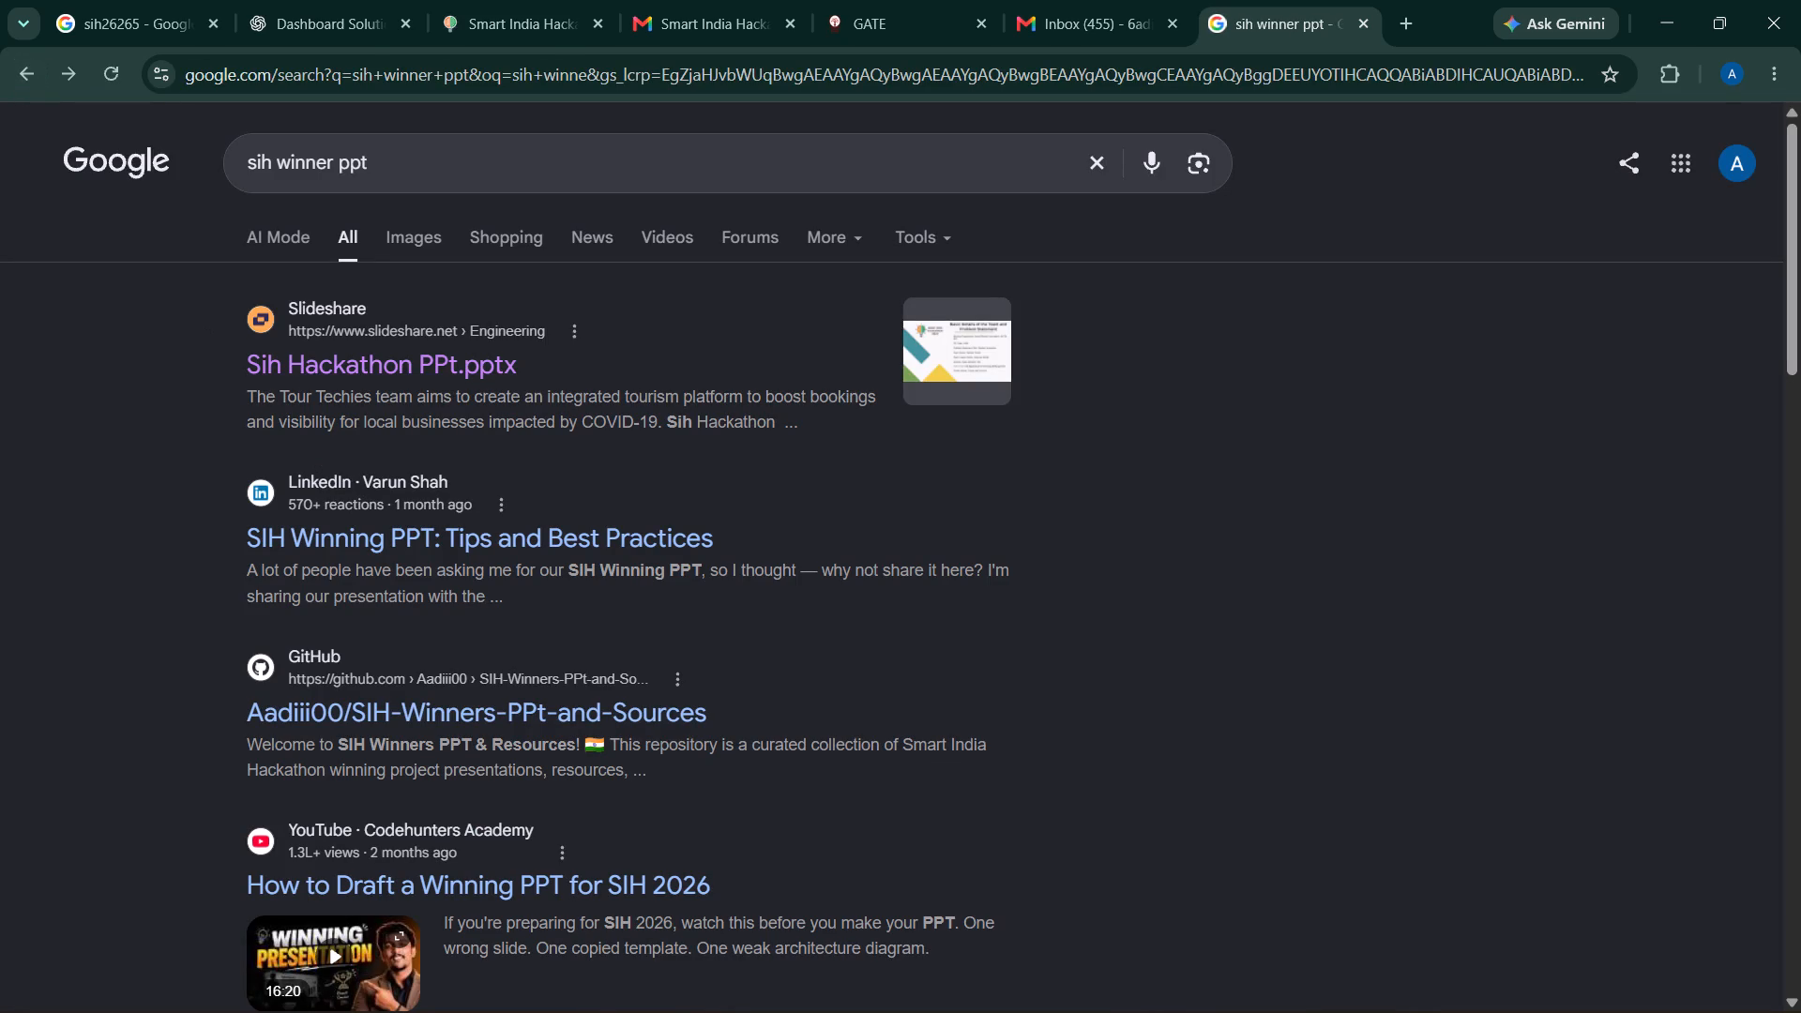
{"action": "left_click", "coordinate": [460, 681]}
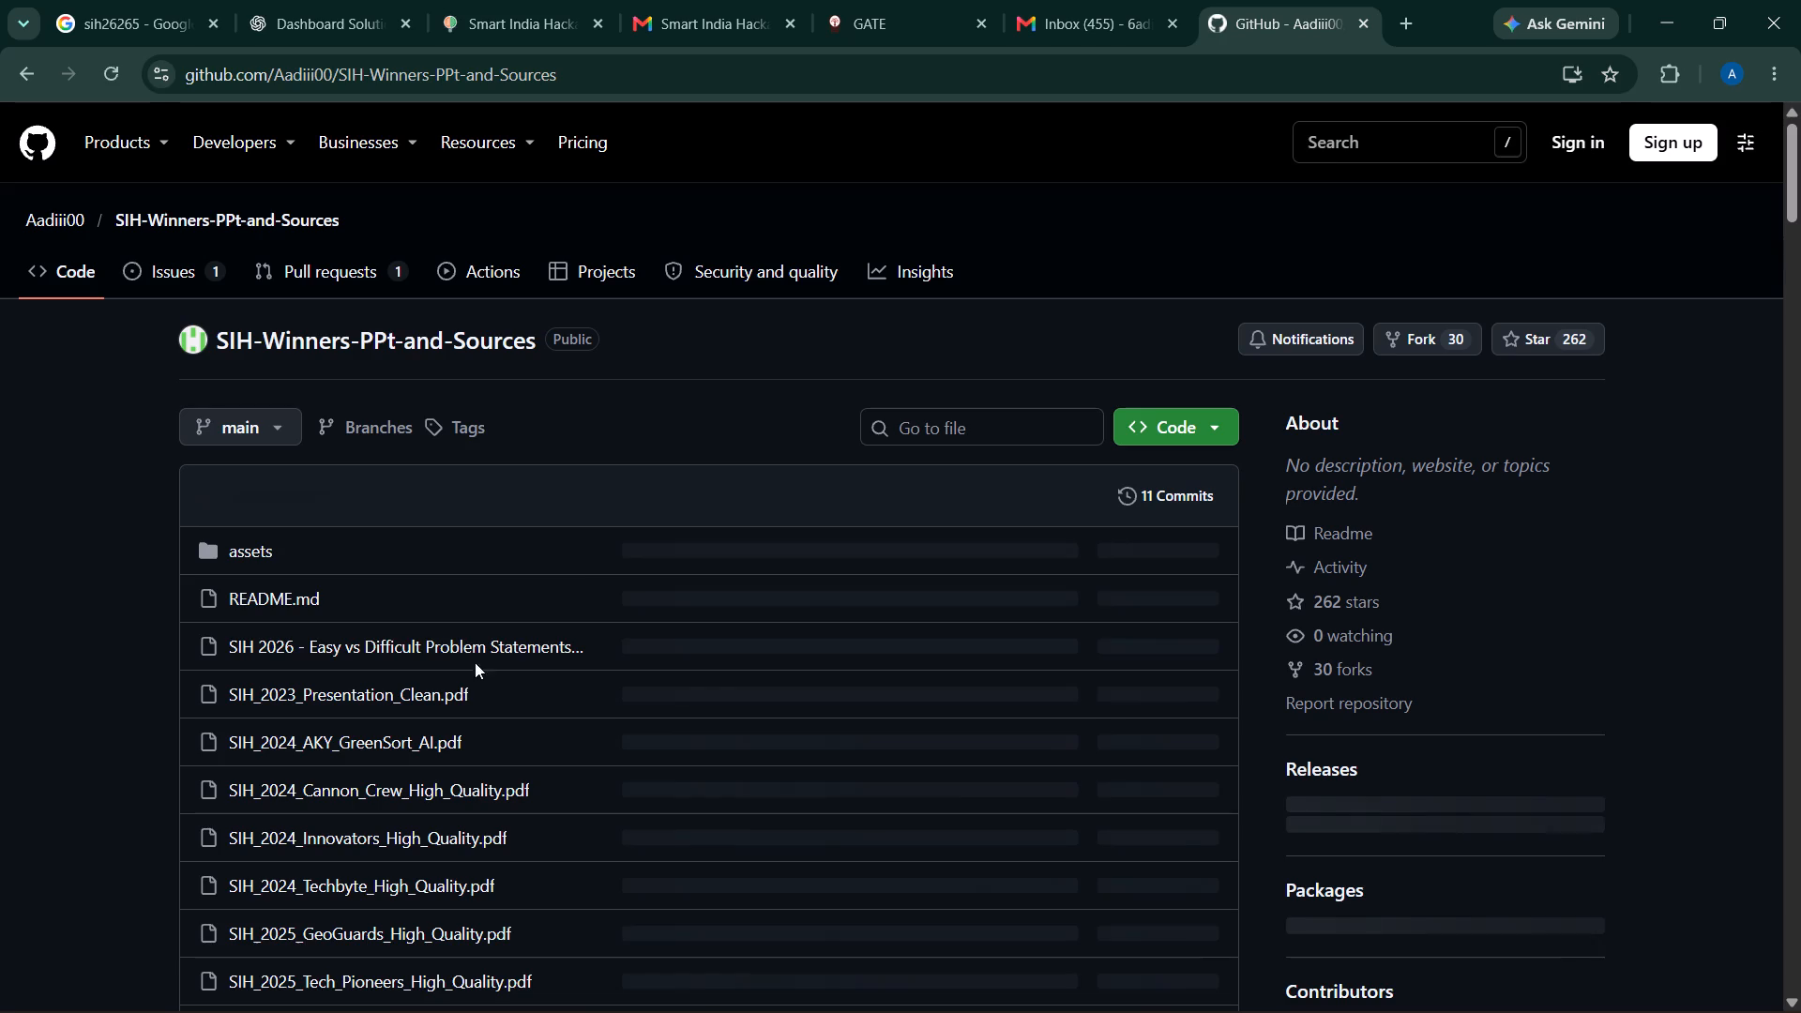
{"action": "scroll", "coordinate": [428, 614], "scroll_direction": "down", "scroll_amount": 1}
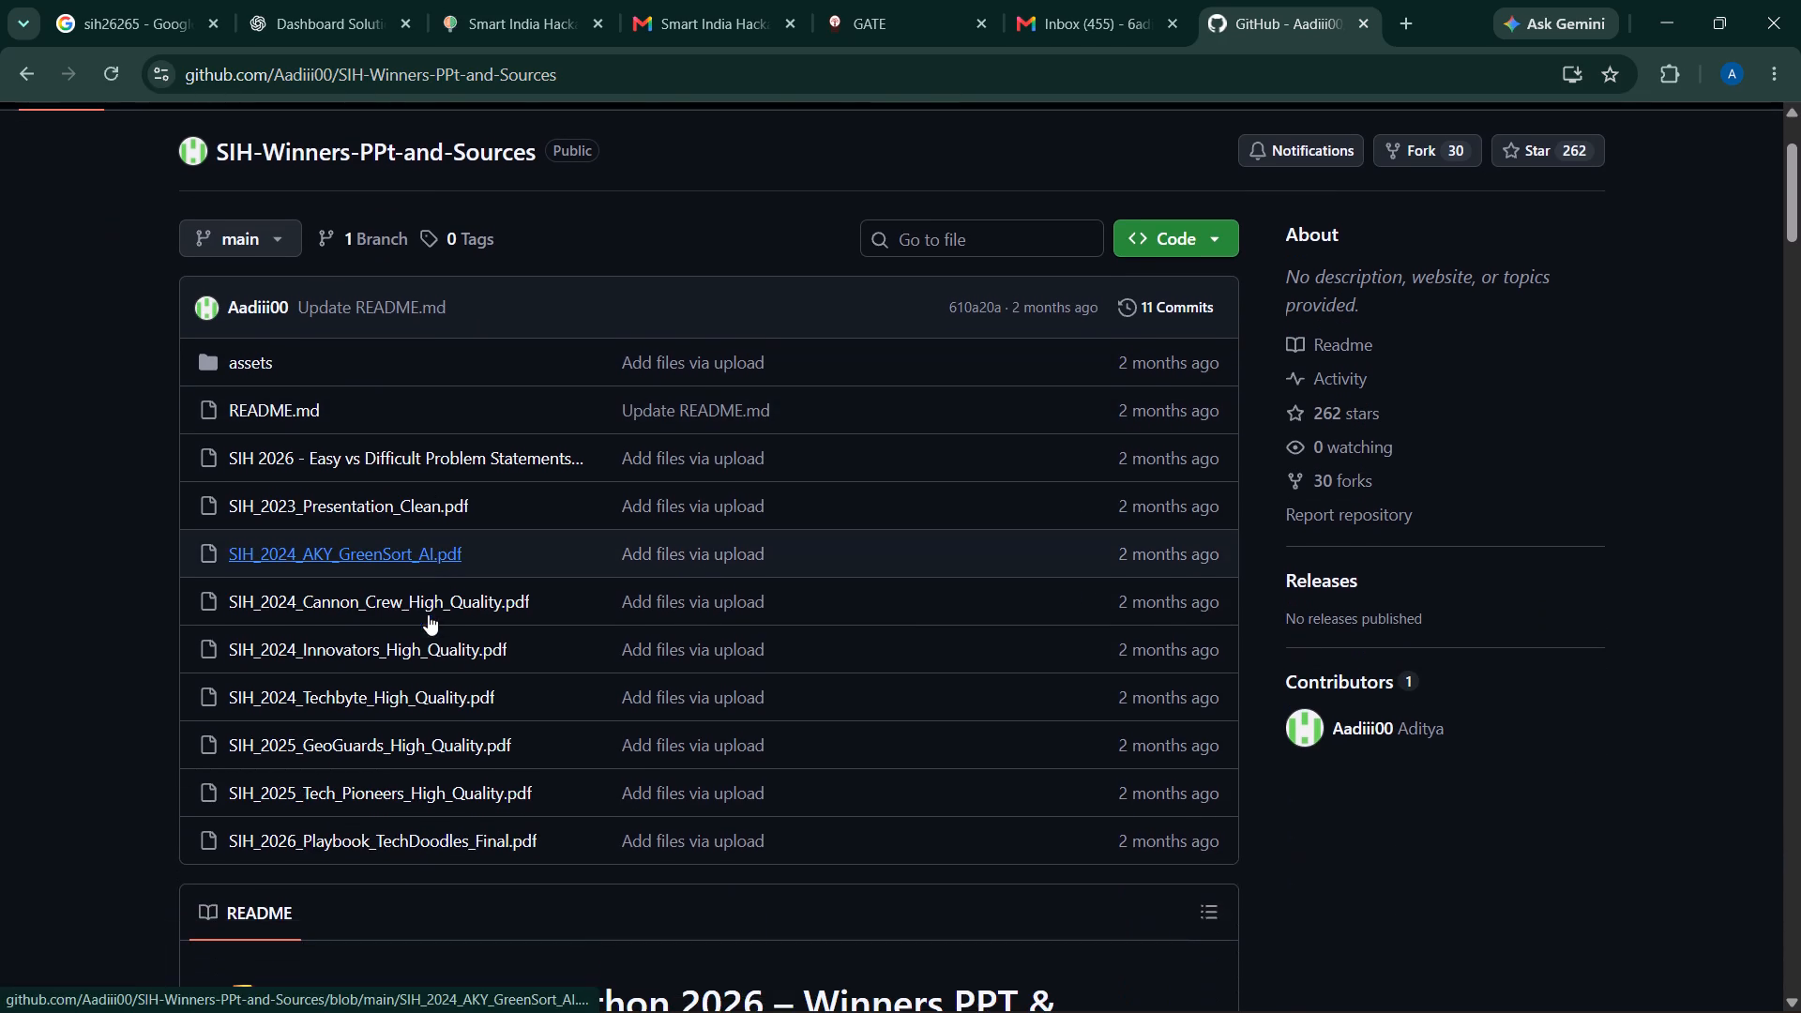
{"action": "scroll", "coordinate": [428, 614], "scroll_direction": "down", "scroll_amount": 2}
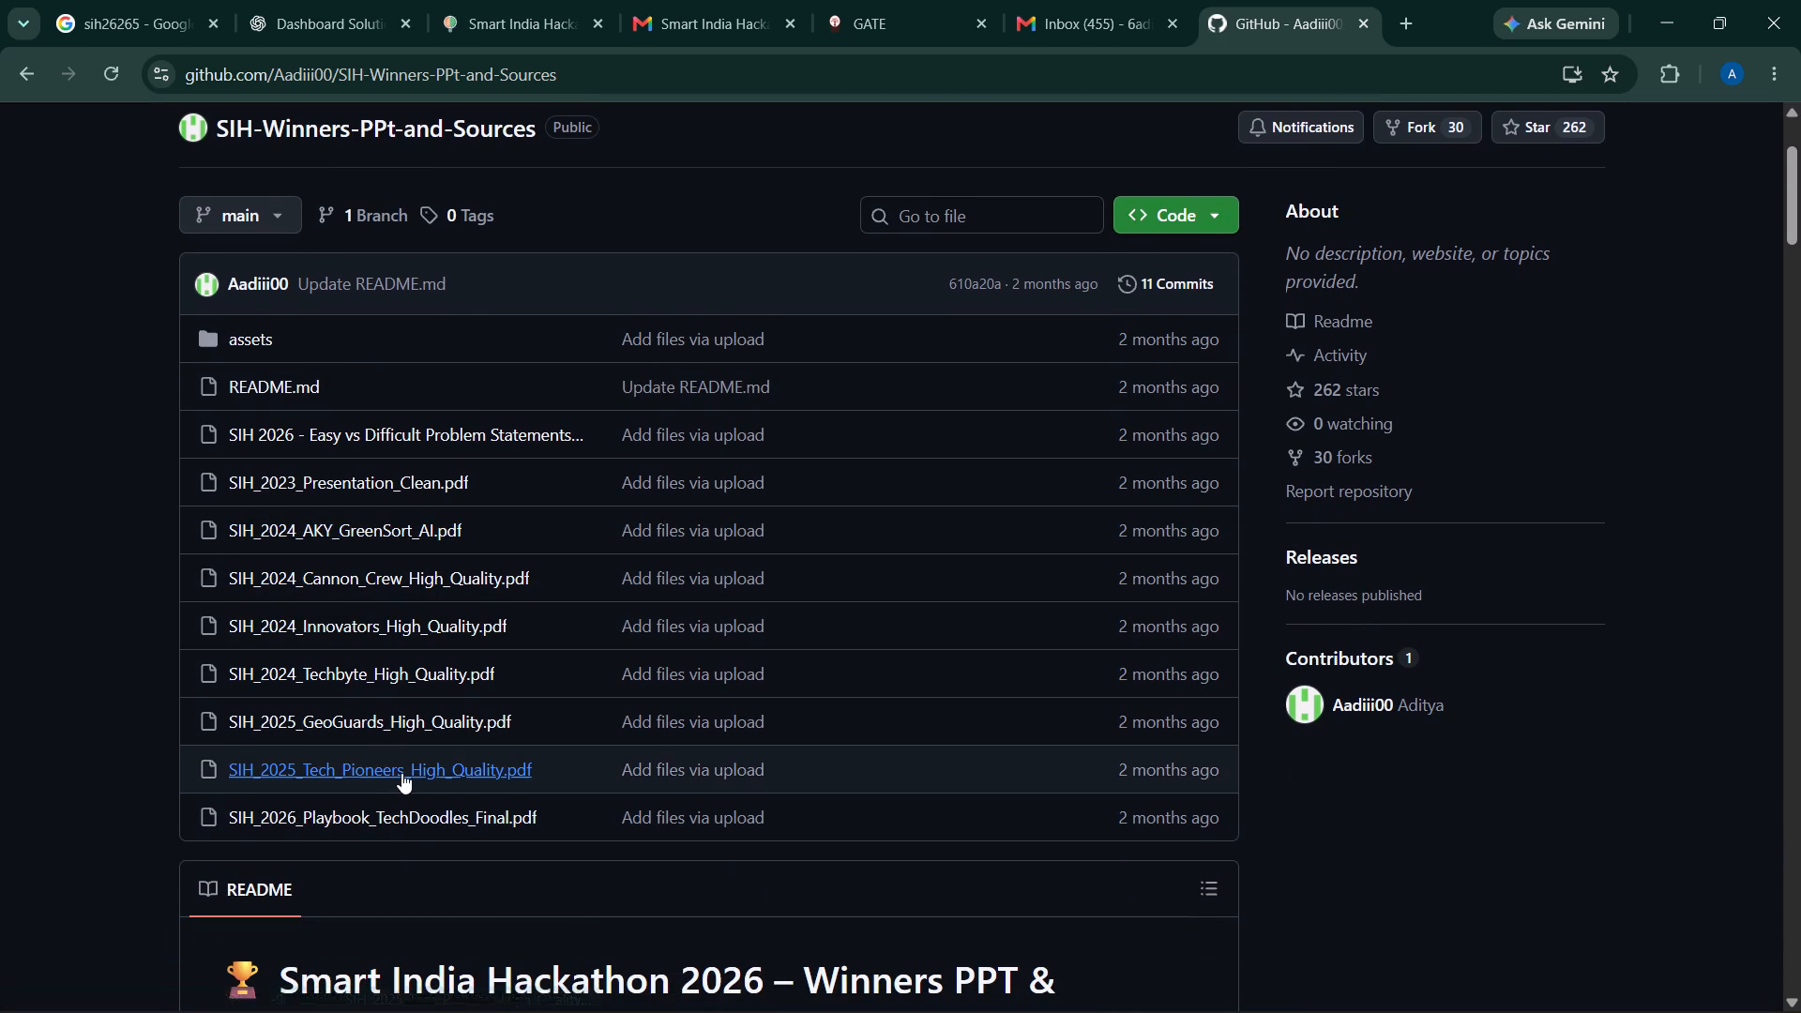
Open SIH_2026_Playbook_TechDoodles_Final.pdf from the repository and look through its opening pages.
{"action": "left_click", "coordinate": [408, 820]}
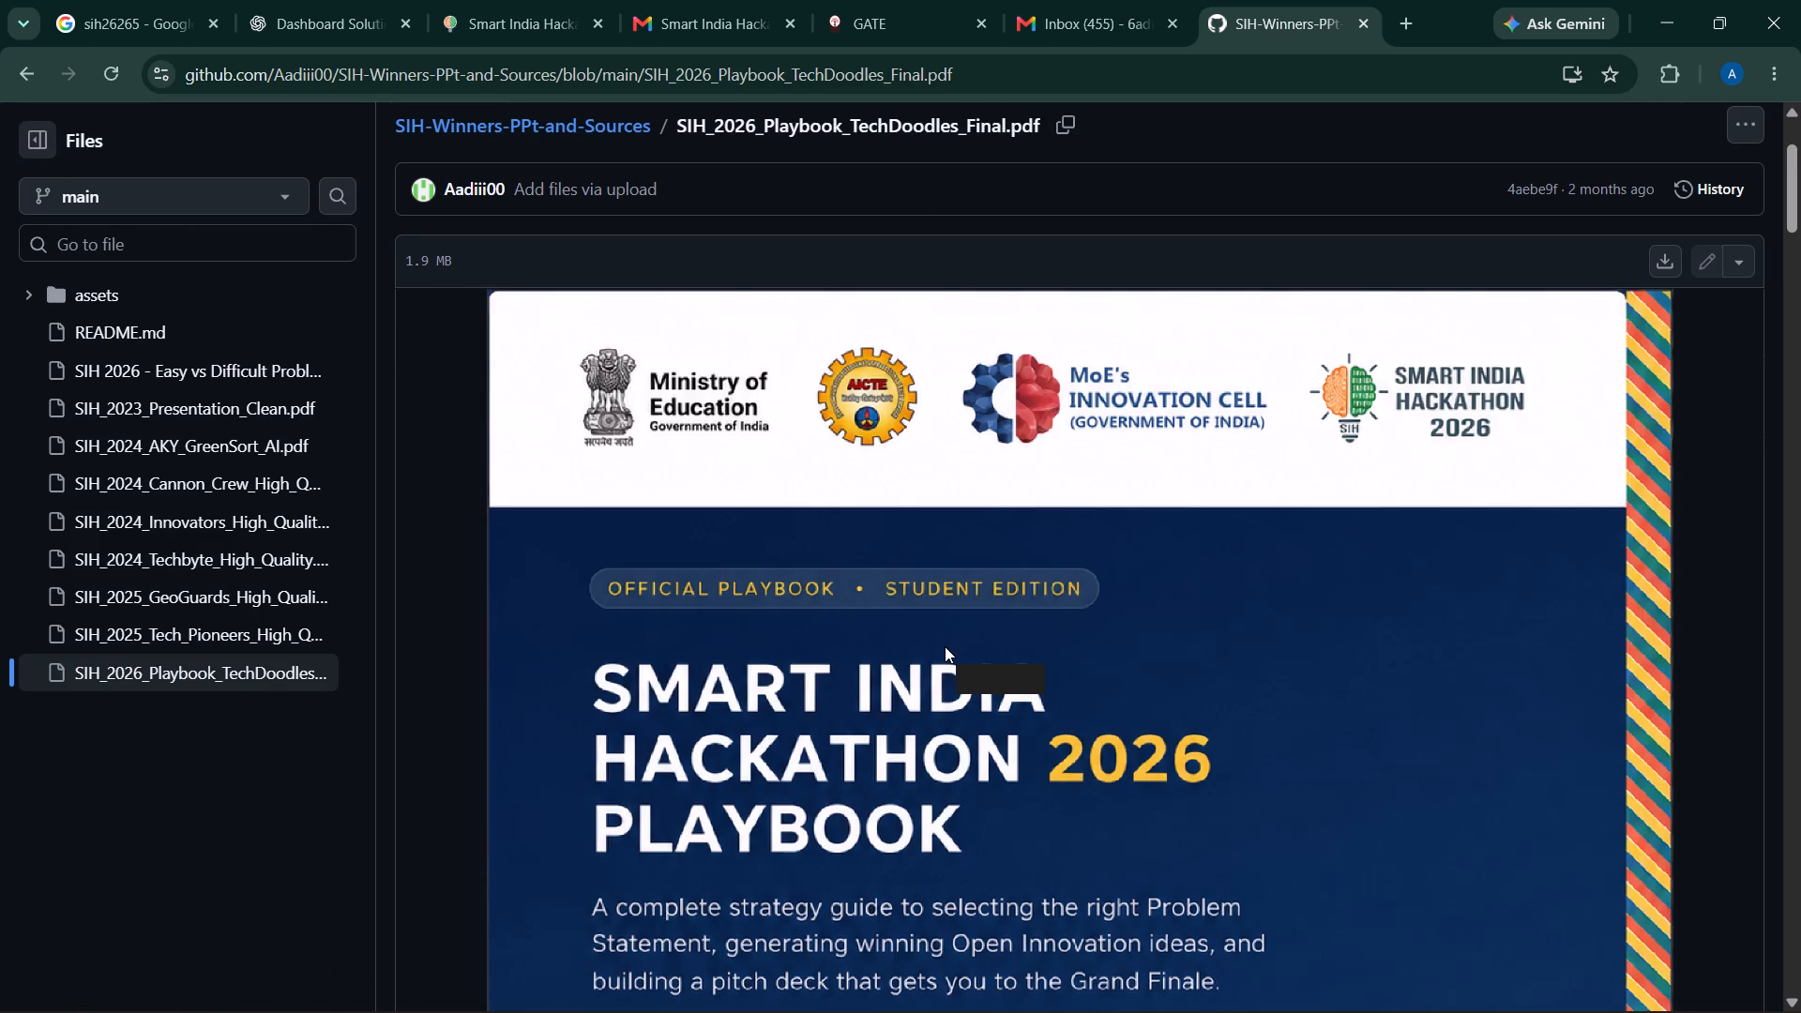
{"action": "scroll", "coordinate": [1013, 660], "scroll_direction": "down", "scroll_amount": 3}
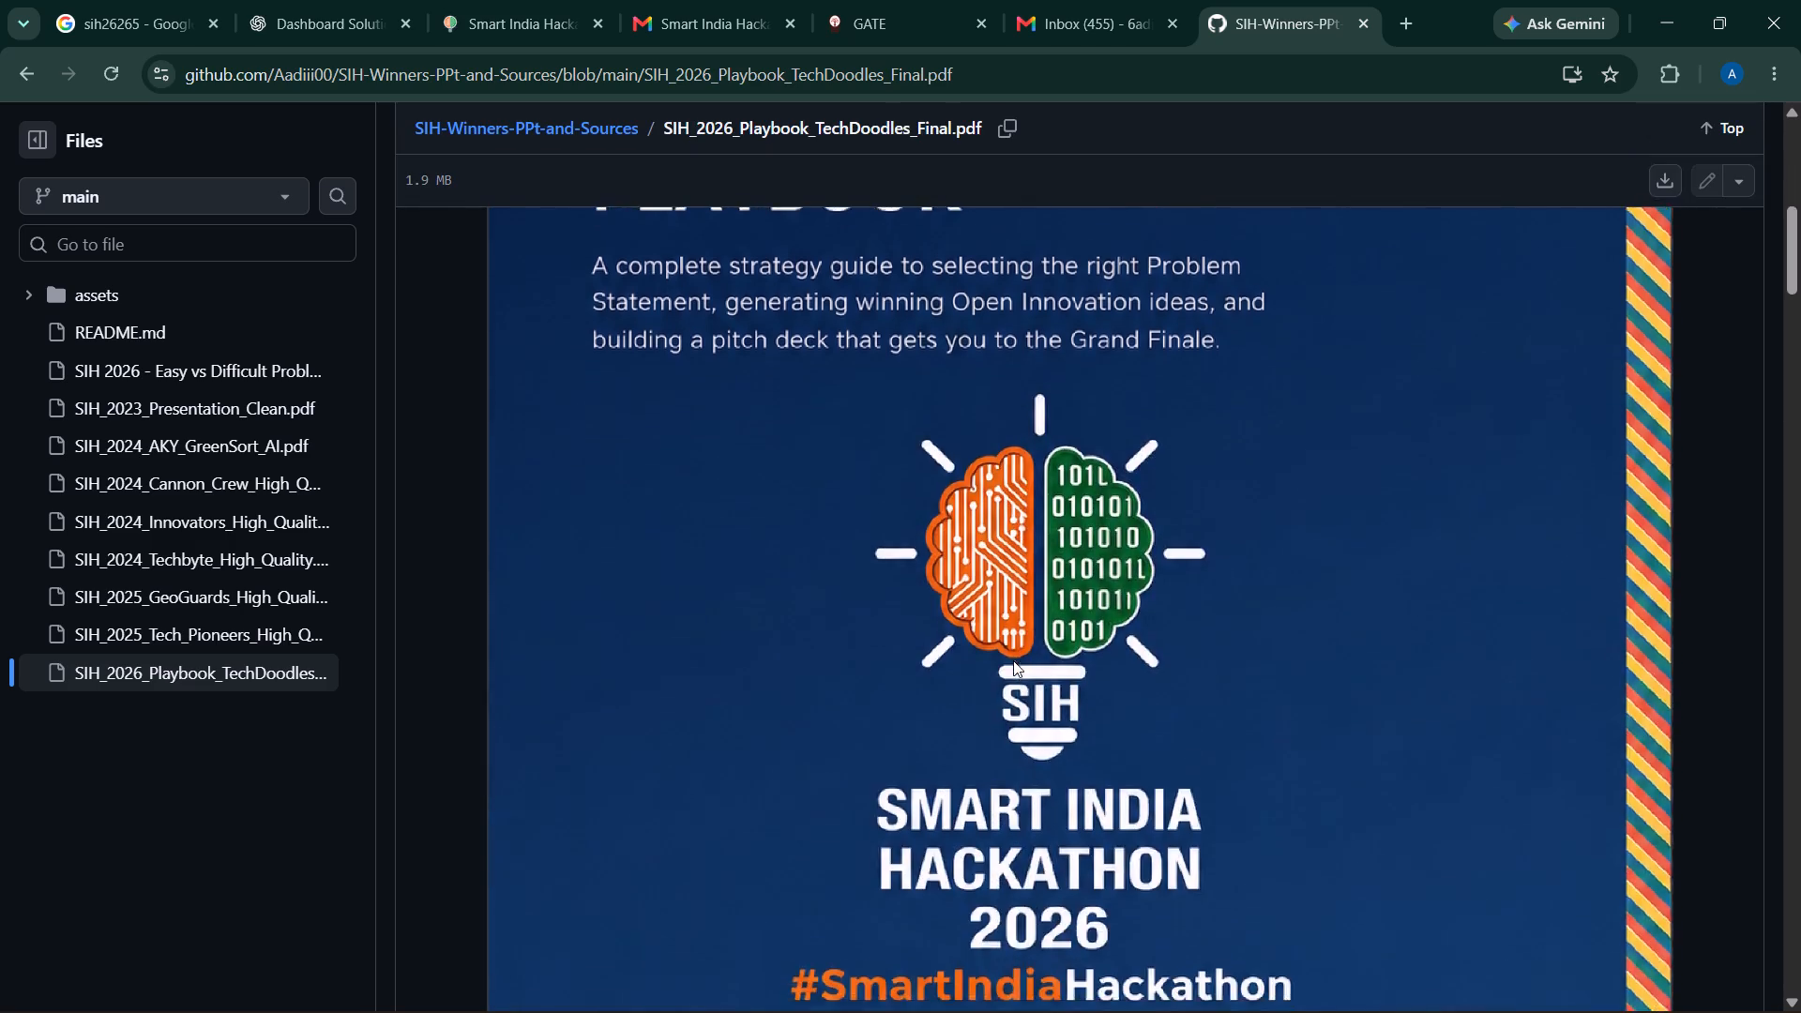
{"action": "scroll", "coordinate": [1013, 660], "scroll_direction": "down", "scroll_amount": 13}
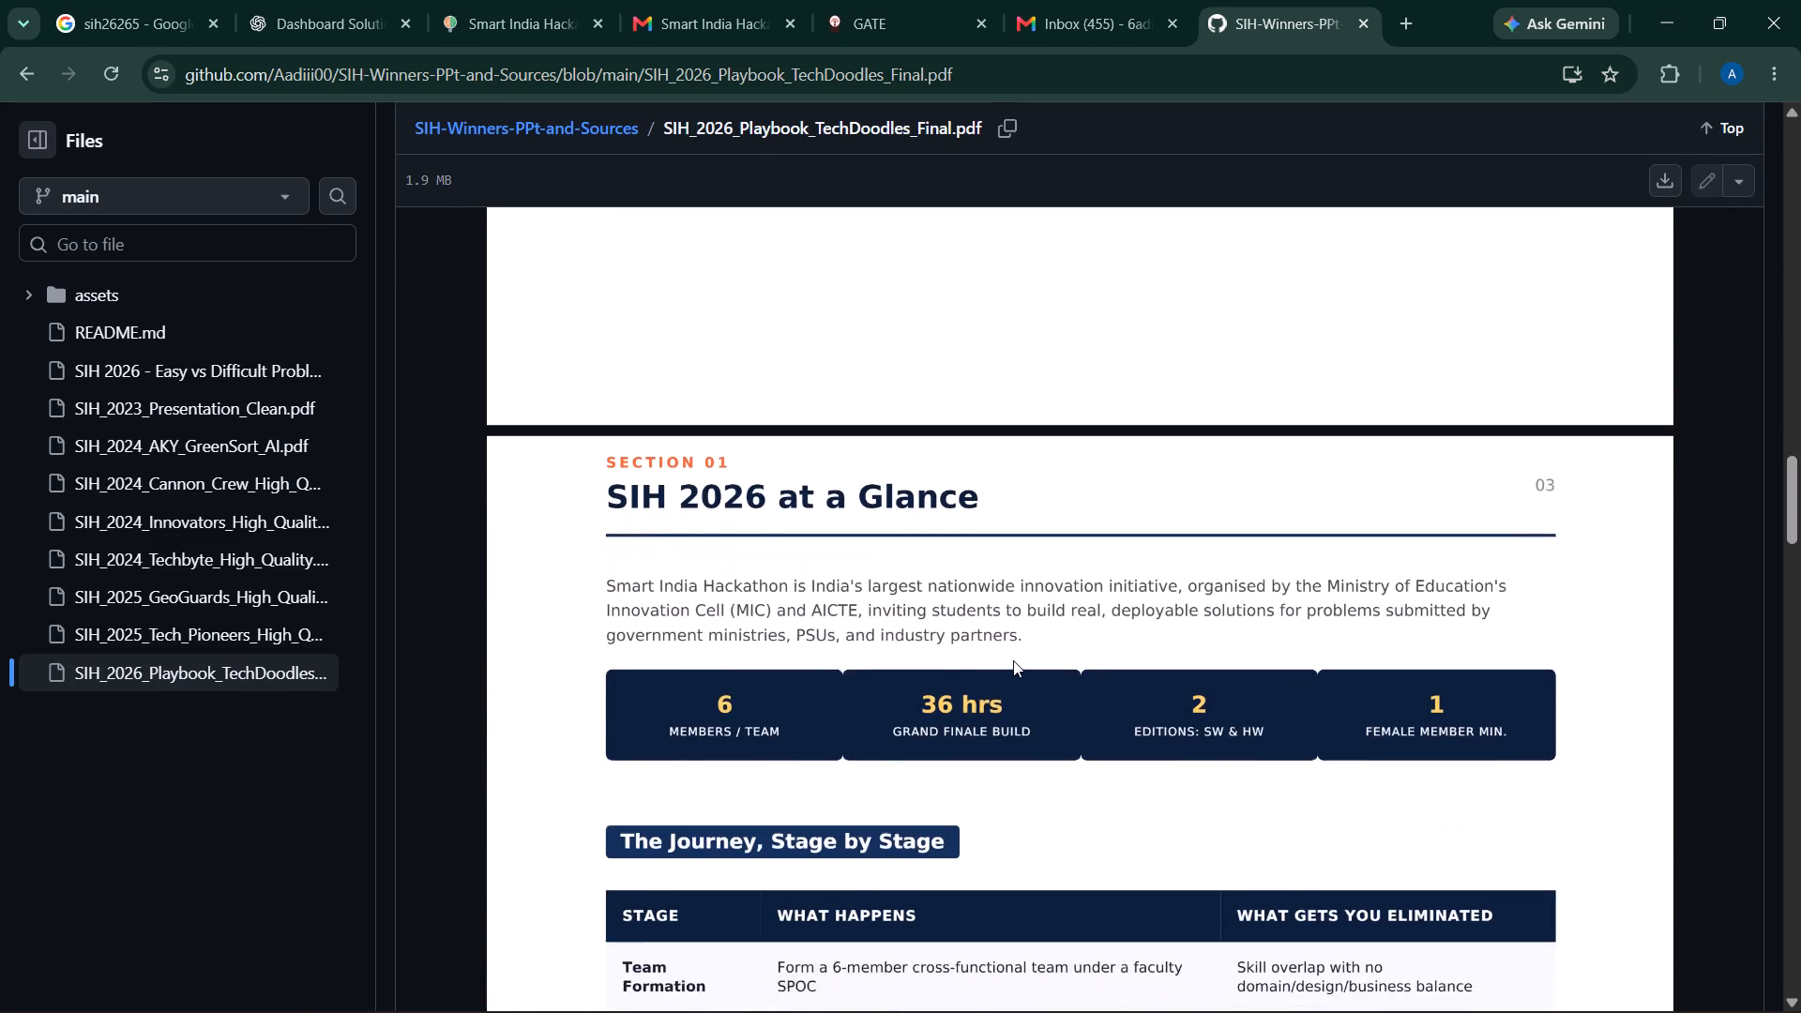
{"action": "scroll", "coordinate": [1013, 660], "scroll_direction": "down", "scroll_amount": 2}
Open SIH_2025_Tech_Pioneers_High_Quality.pdf from the repository and look through its slides up to Impact and Benefits for a video link.
{"action": "left_click", "coordinate": [212, 637]}
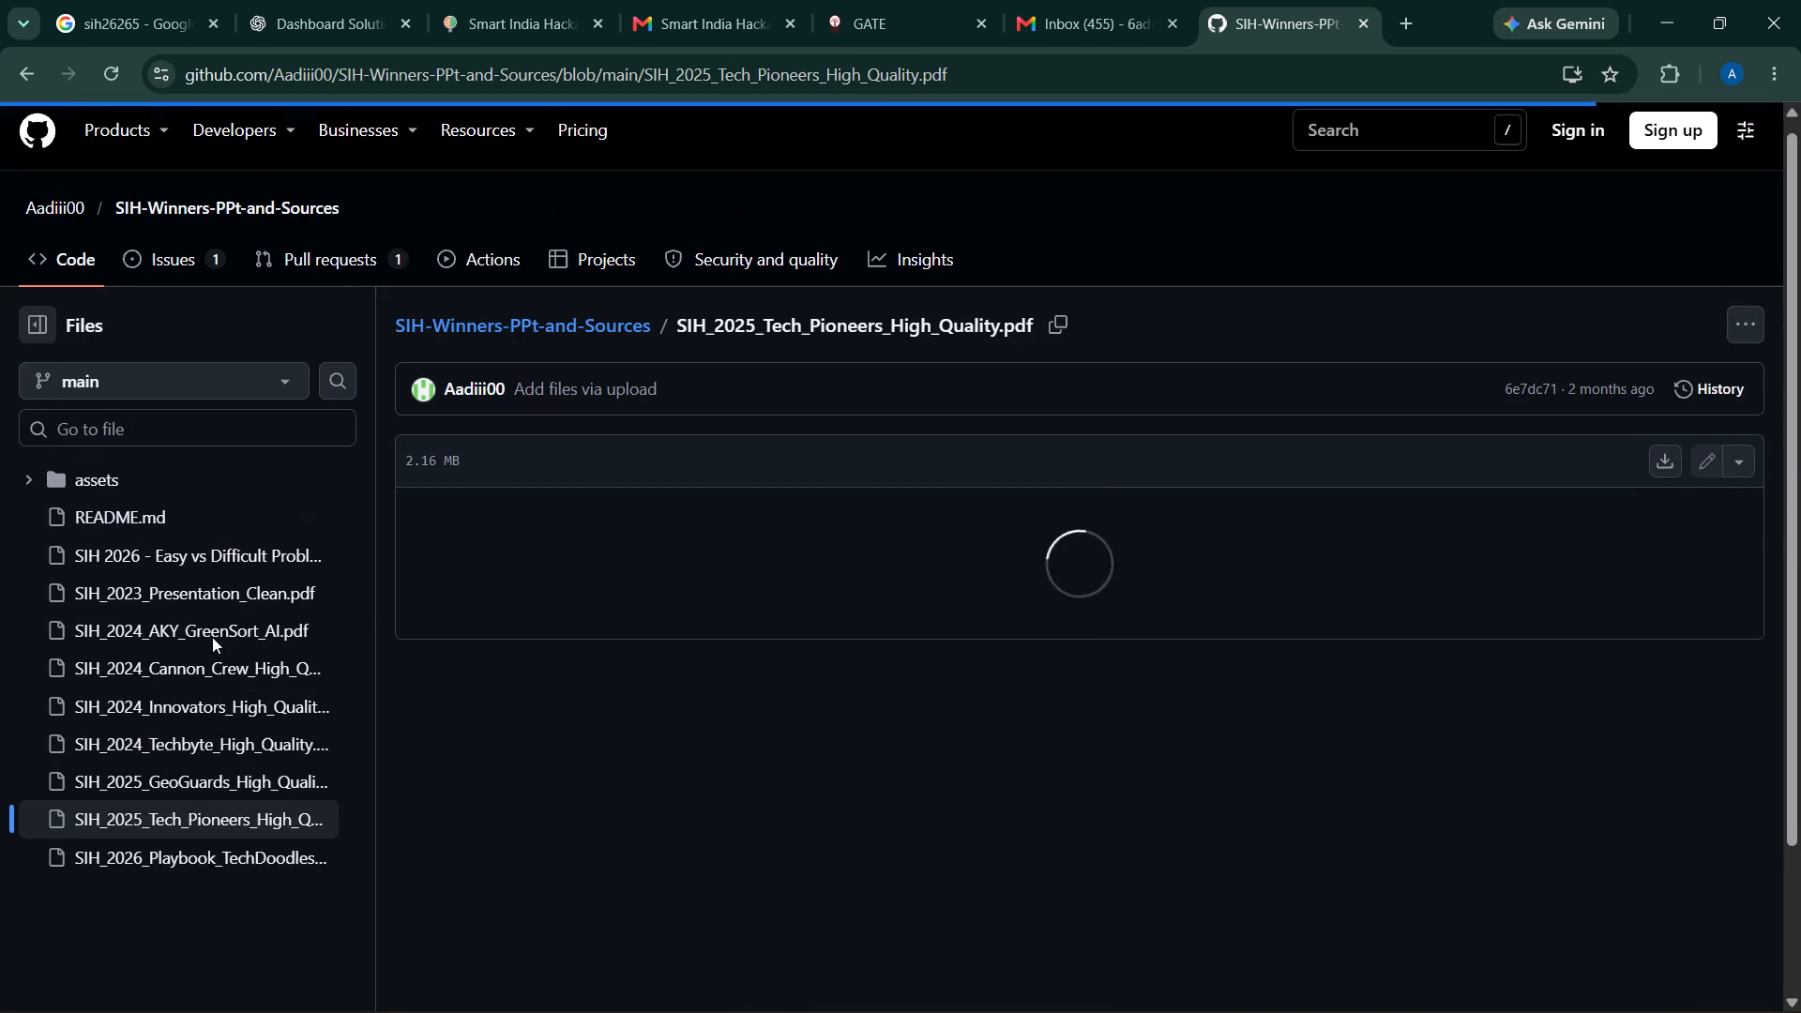
{"action": "scroll", "coordinate": [872, 697], "scroll_direction": "down", "scroll_amount": 1}
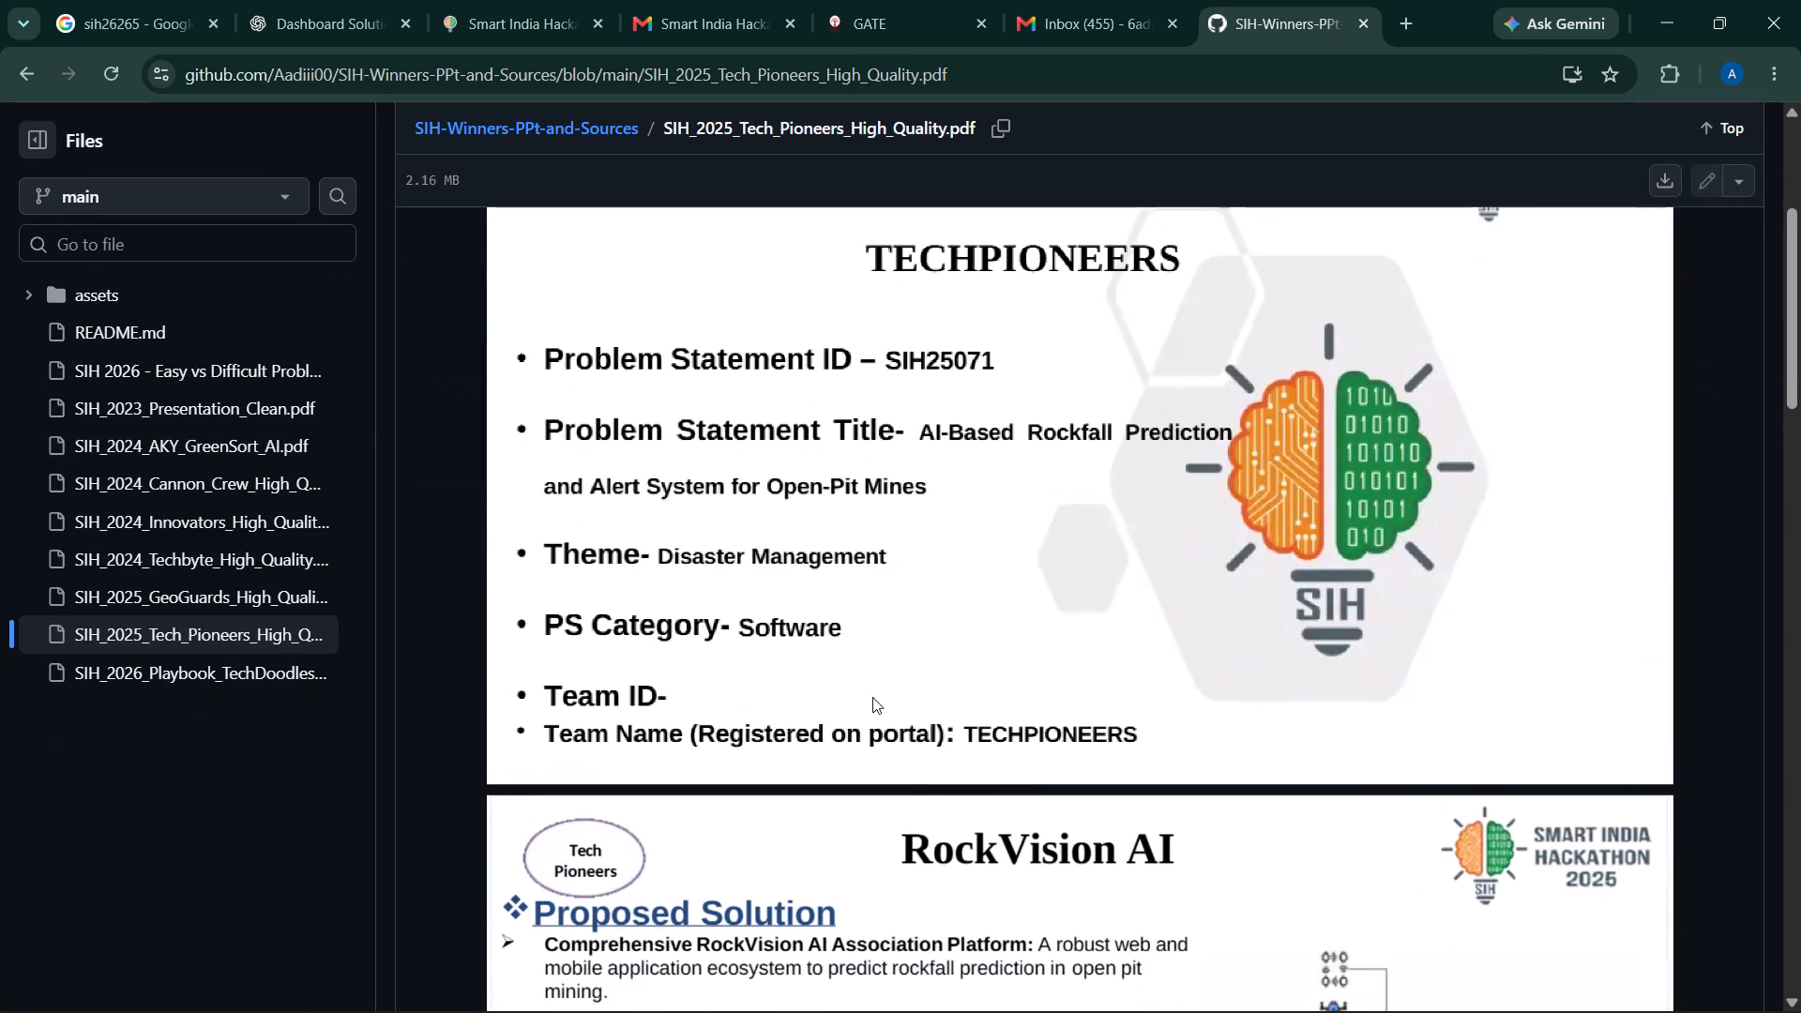
{"action": "scroll", "coordinate": [872, 697], "scroll_direction": "down", "scroll_amount": 5}
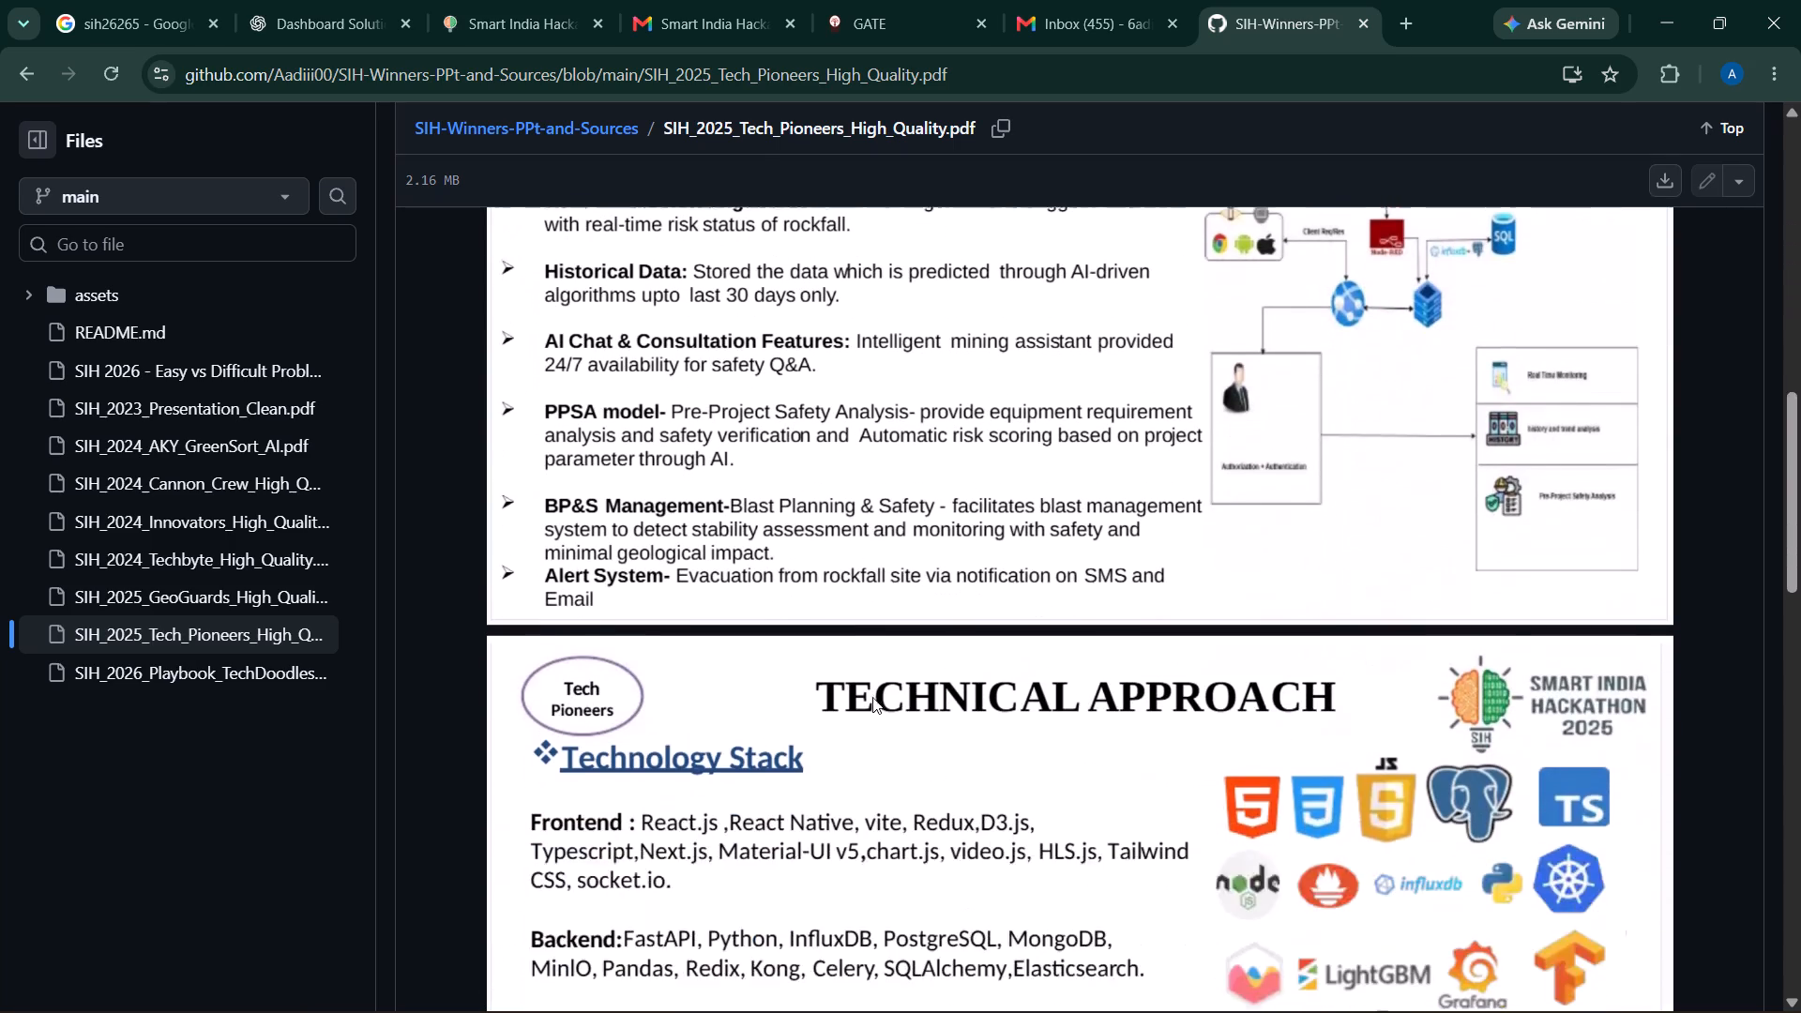
{"action": "scroll", "coordinate": [872, 697], "scroll_direction": "down", "scroll_amount": 3}
{"action": "scroll", "coordinate": [872, 697], "scroll_direction": "up", "scroll_amount": 1}
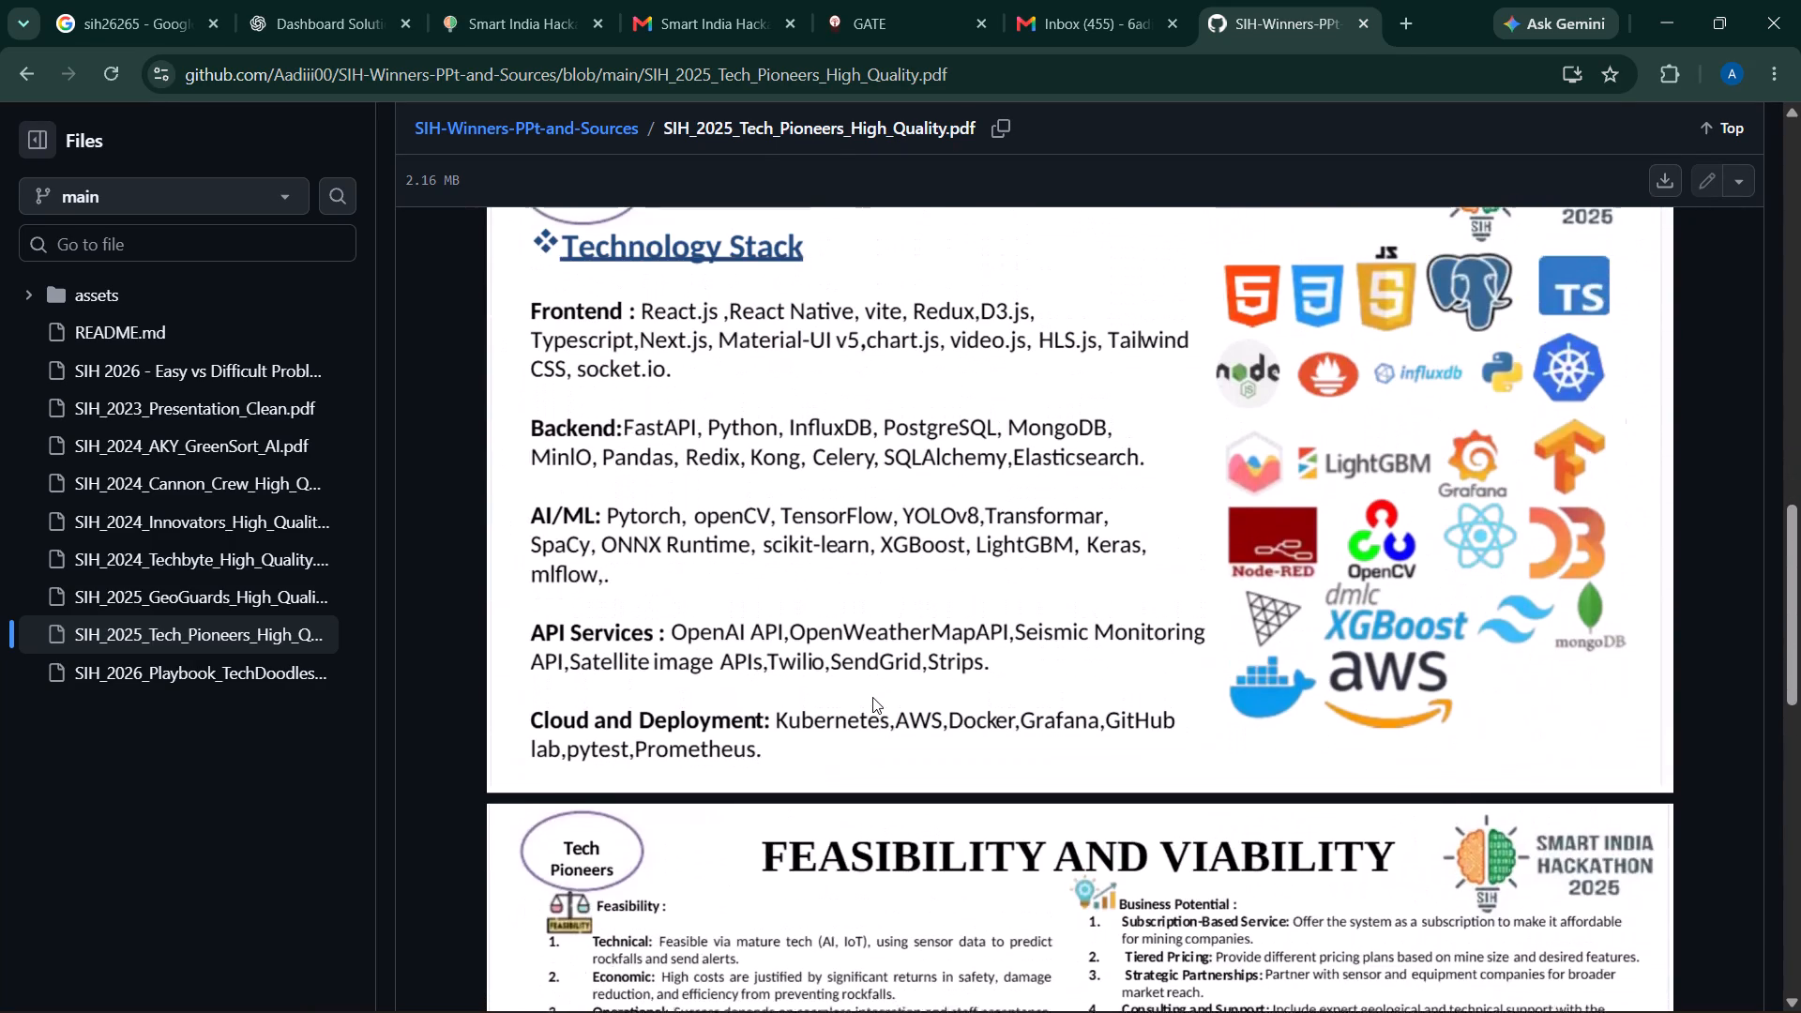
{"action": "scroll", "coordinate": [872, 697], "scroll_direction": "up", "scroll_amount": 2}
{"action": "scroll", "coordinate": [872, 697], "scroll_direction": "down", "scroll_amount": 1}
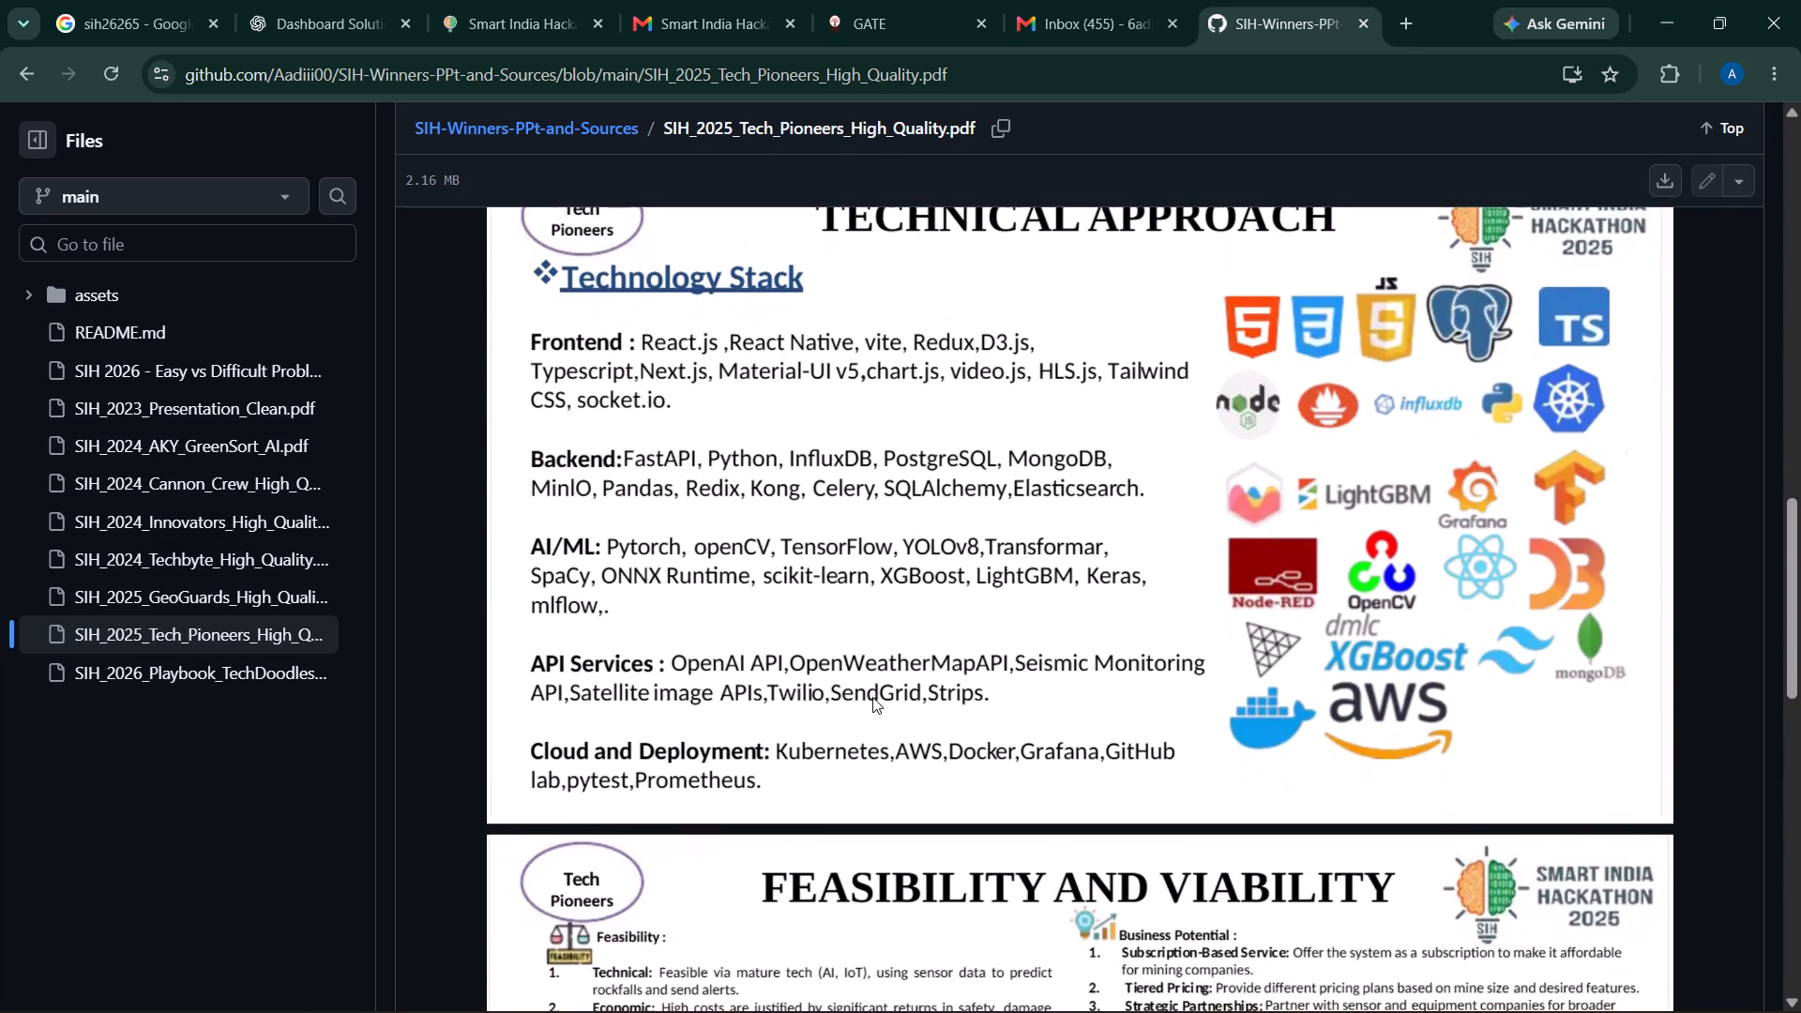
{"action": "scroll", "coordinate": [872, 697], "scroll_direction": "down", "scroll_amount": 4}
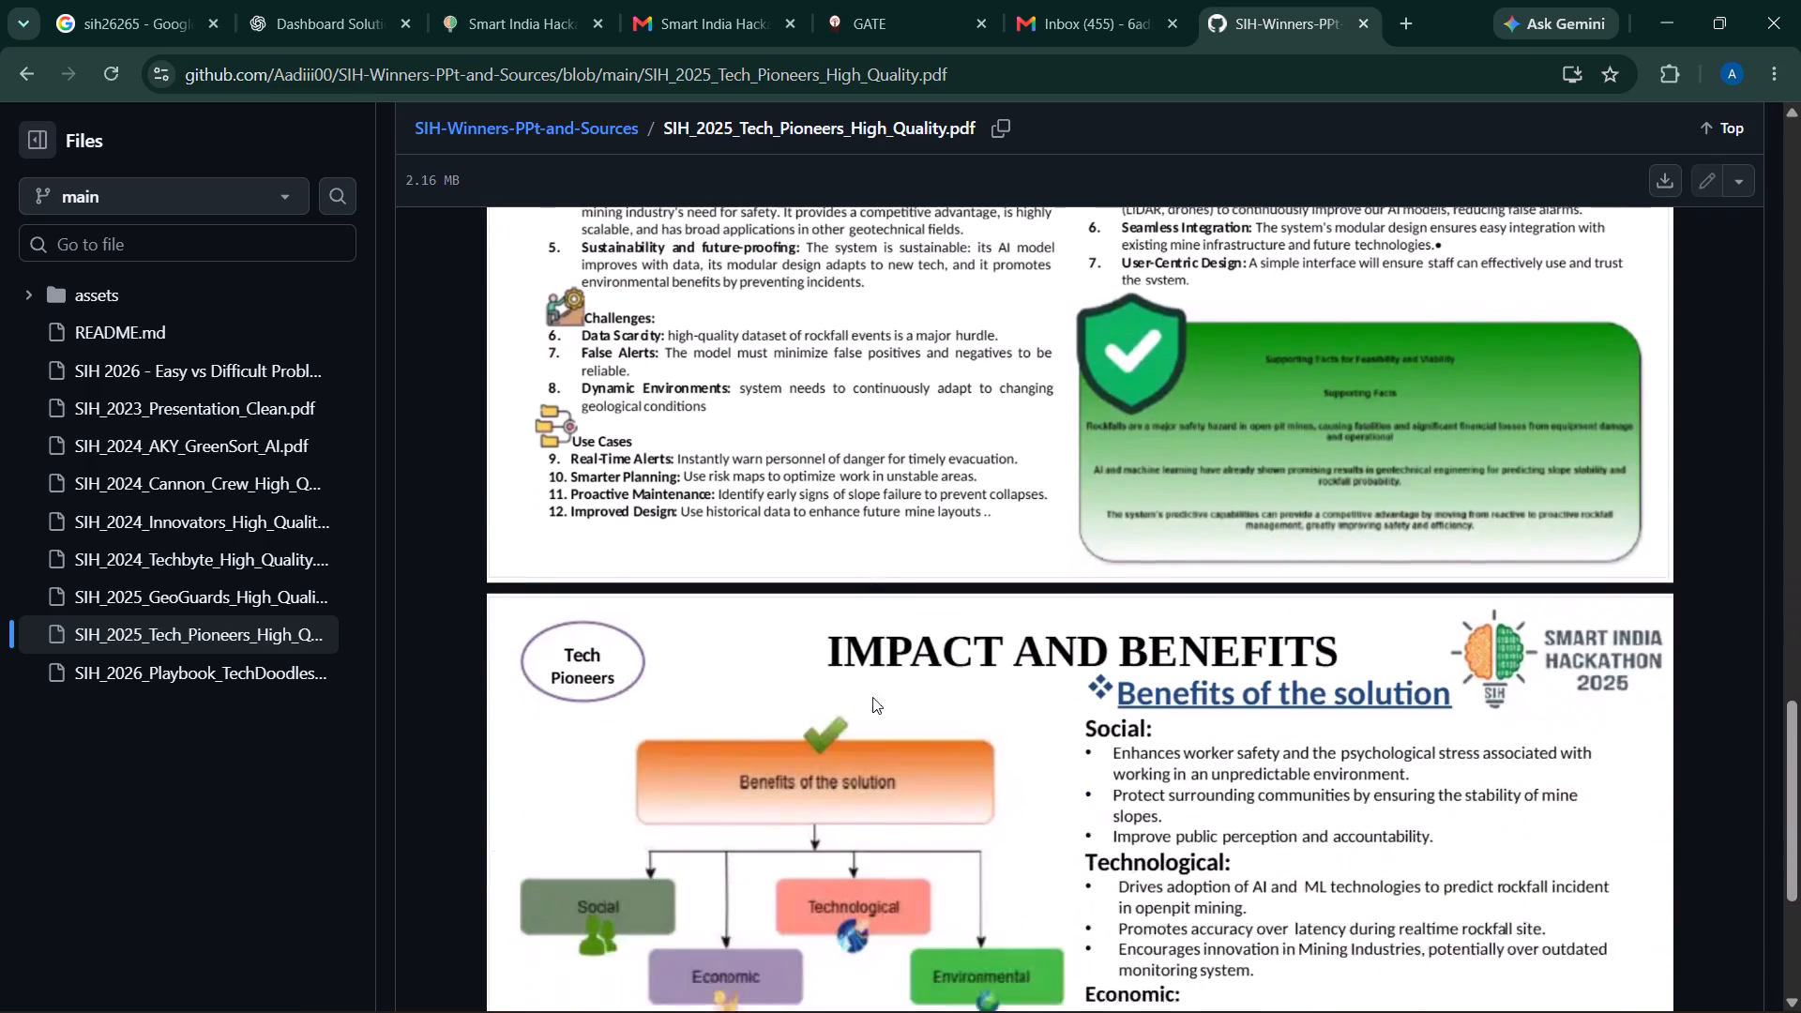
{"action": "scroll", "coordinate": [872, 697], "scroll_direction": "down", "scroll_amount": 2}
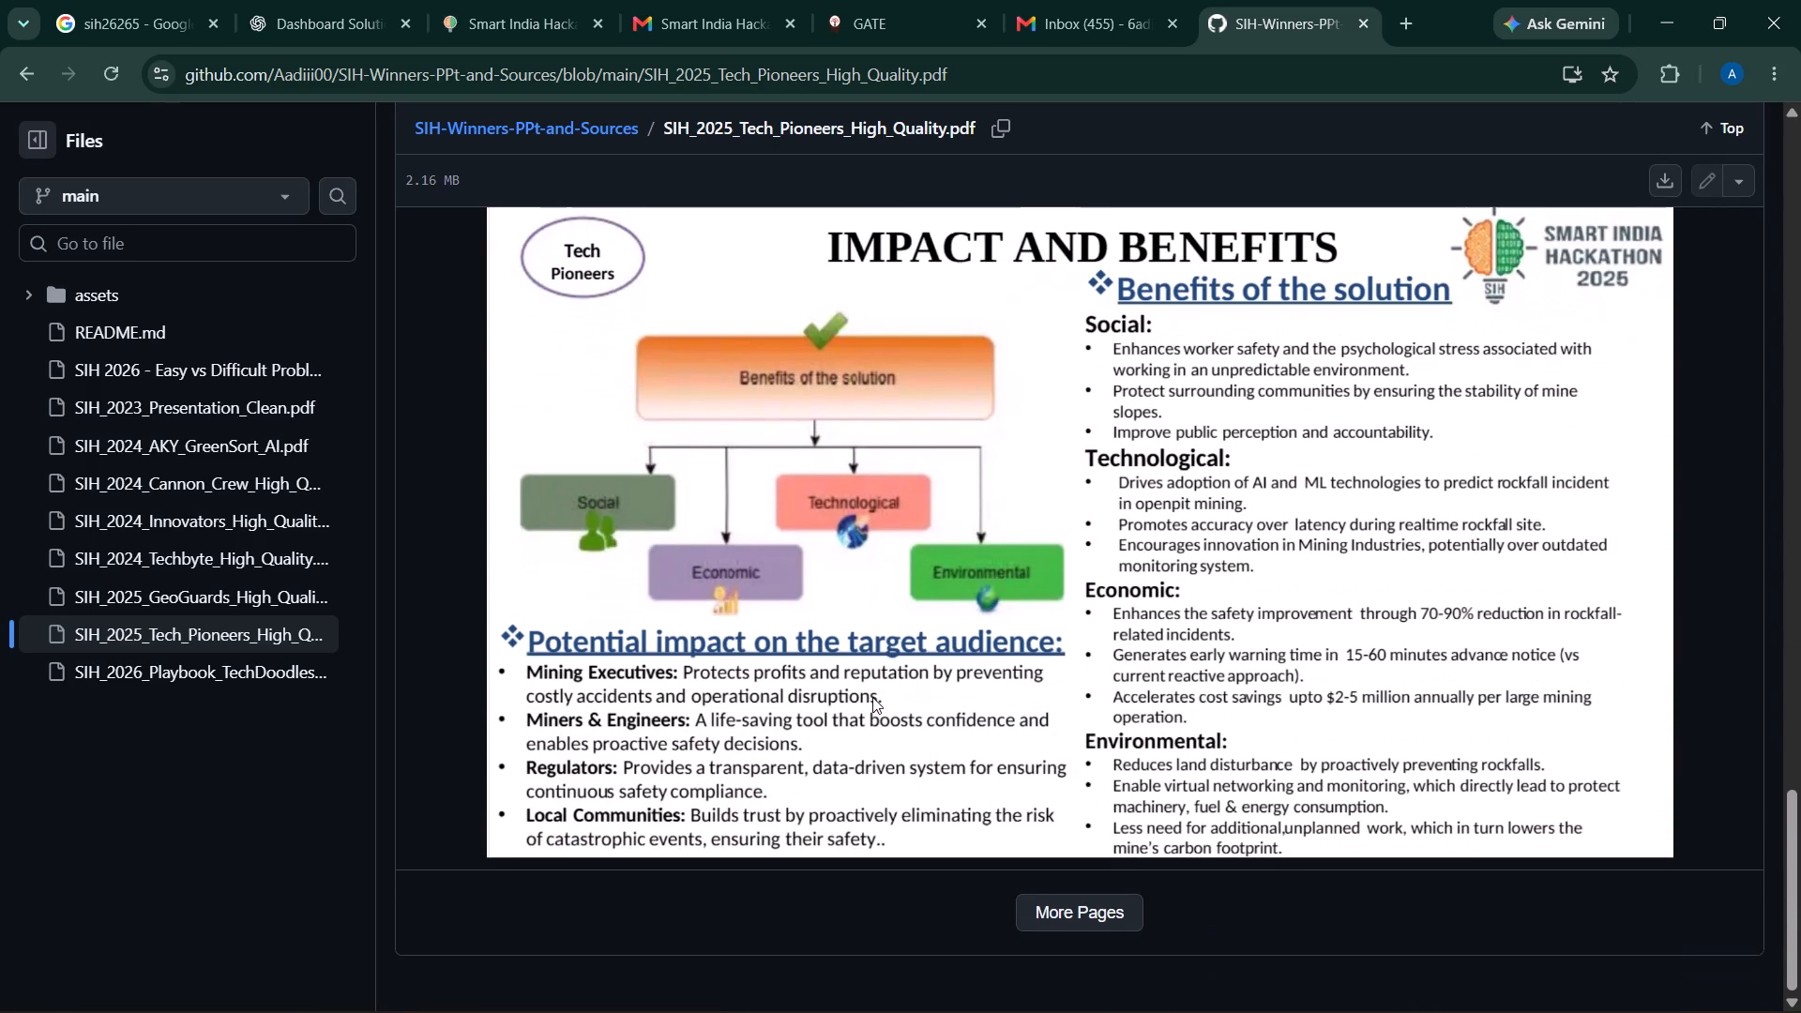
{"action": "scroll", "coordinate": [872, 697], "scroll_direction": "down", "scroll_amount": 1}
Load the remaining pages of the Tech Pioneers presentation and examine the links on its Research and References slide.
{"action": "left_click", "coordinate": [1085, 930]}
{"action": "scroll", "coordinate": [1050, 786], "scroll_direction": "down", "scroll_amount": 3}
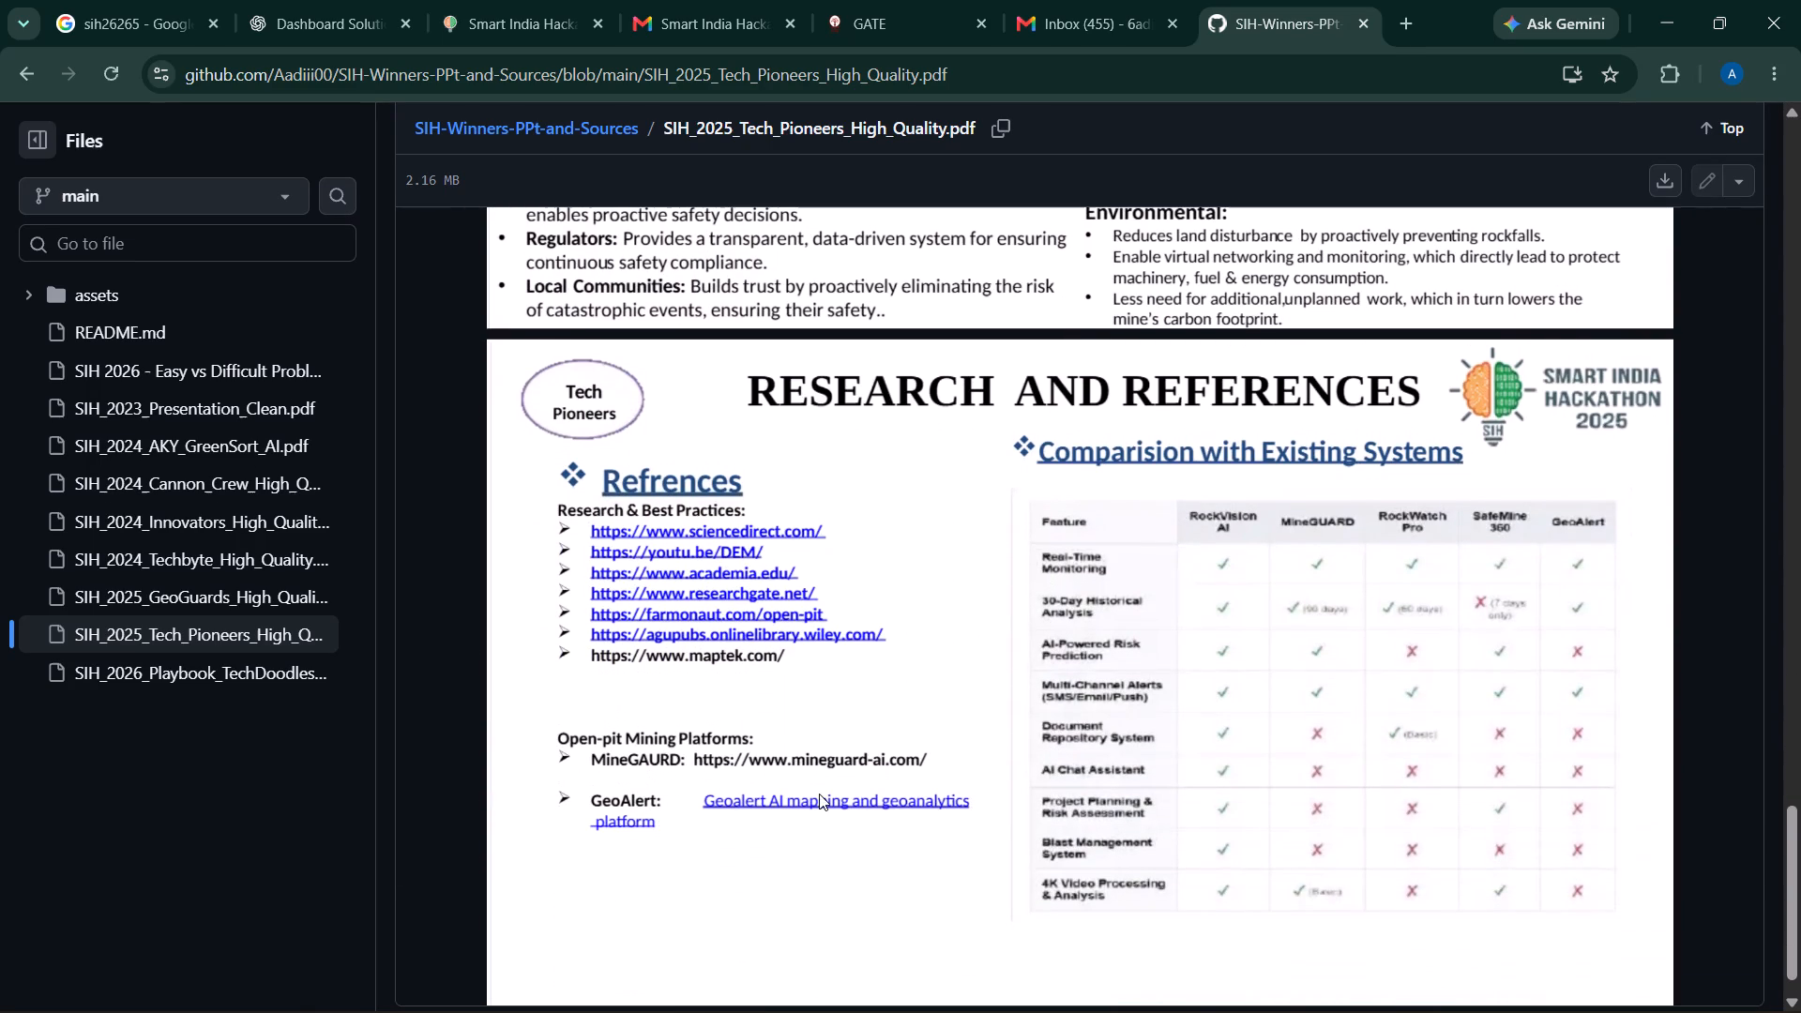
{"action": "scroll", "coordinate": [840, 785], "scroll_direction": "down", "scroll_amount": 1}
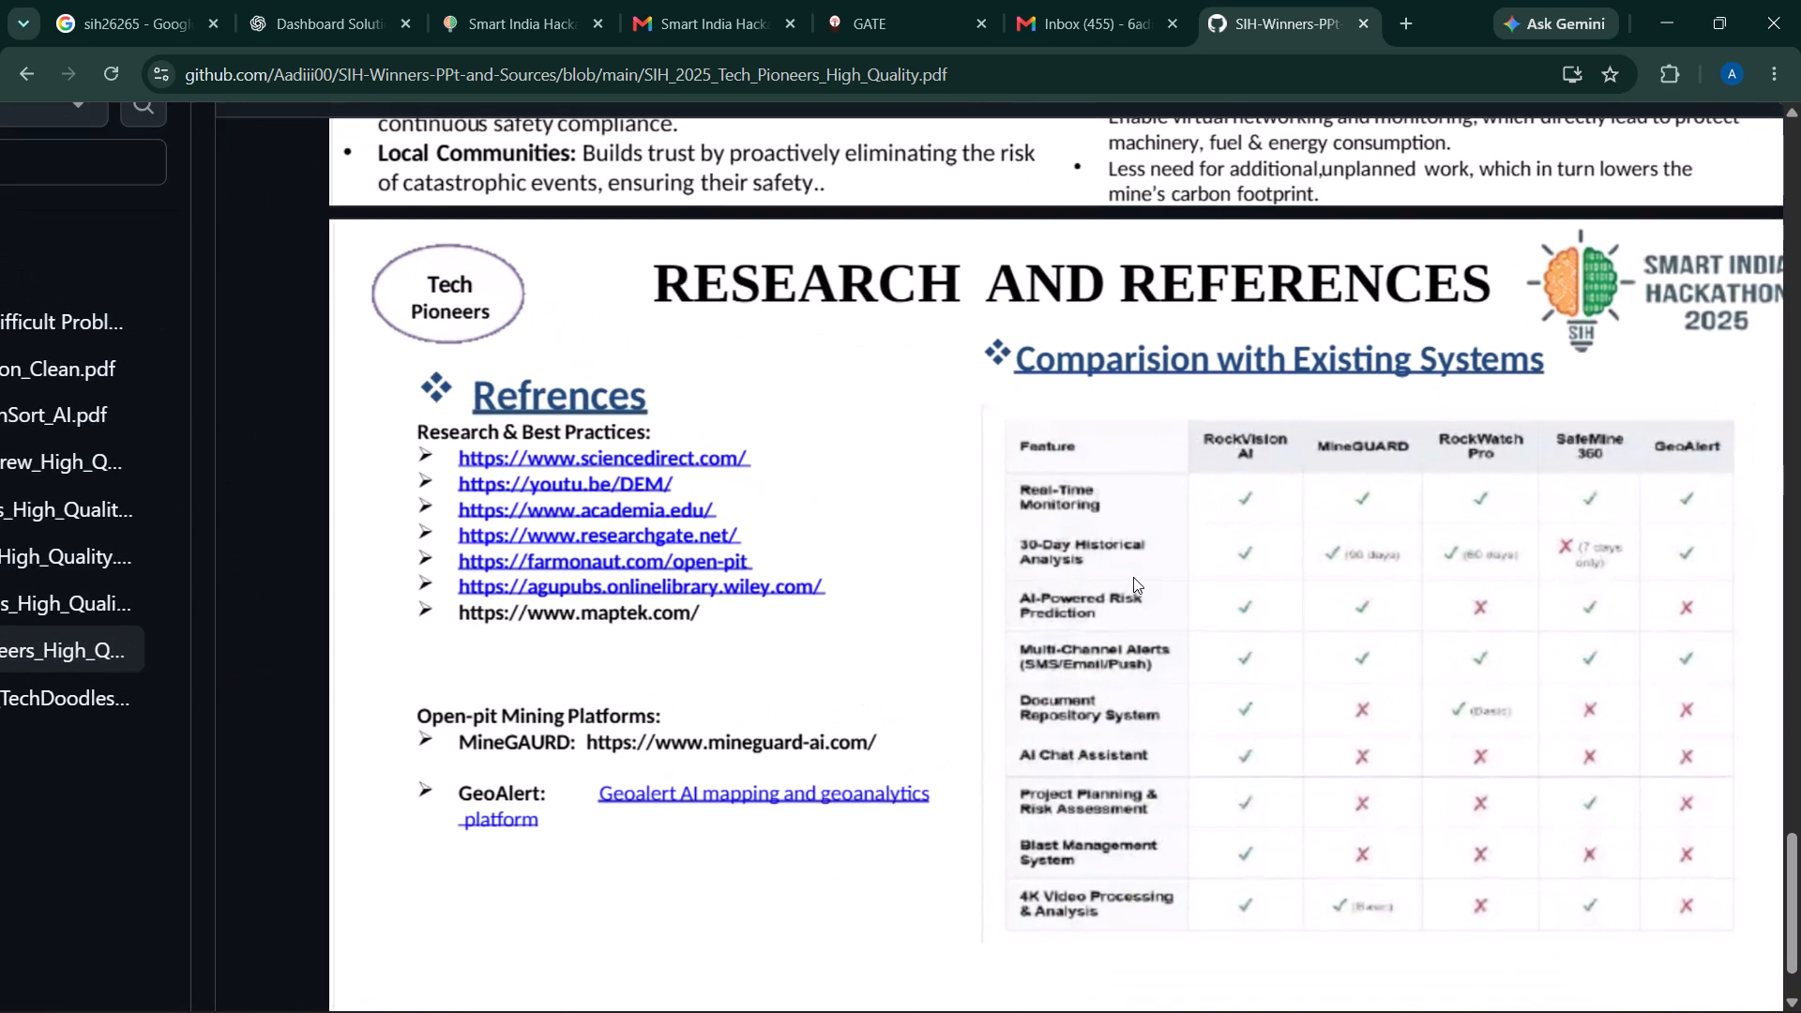
{"action": "scroll", "coordinate": [1133, 577], "scroll_direction": "down", "scroll_amount": 2}
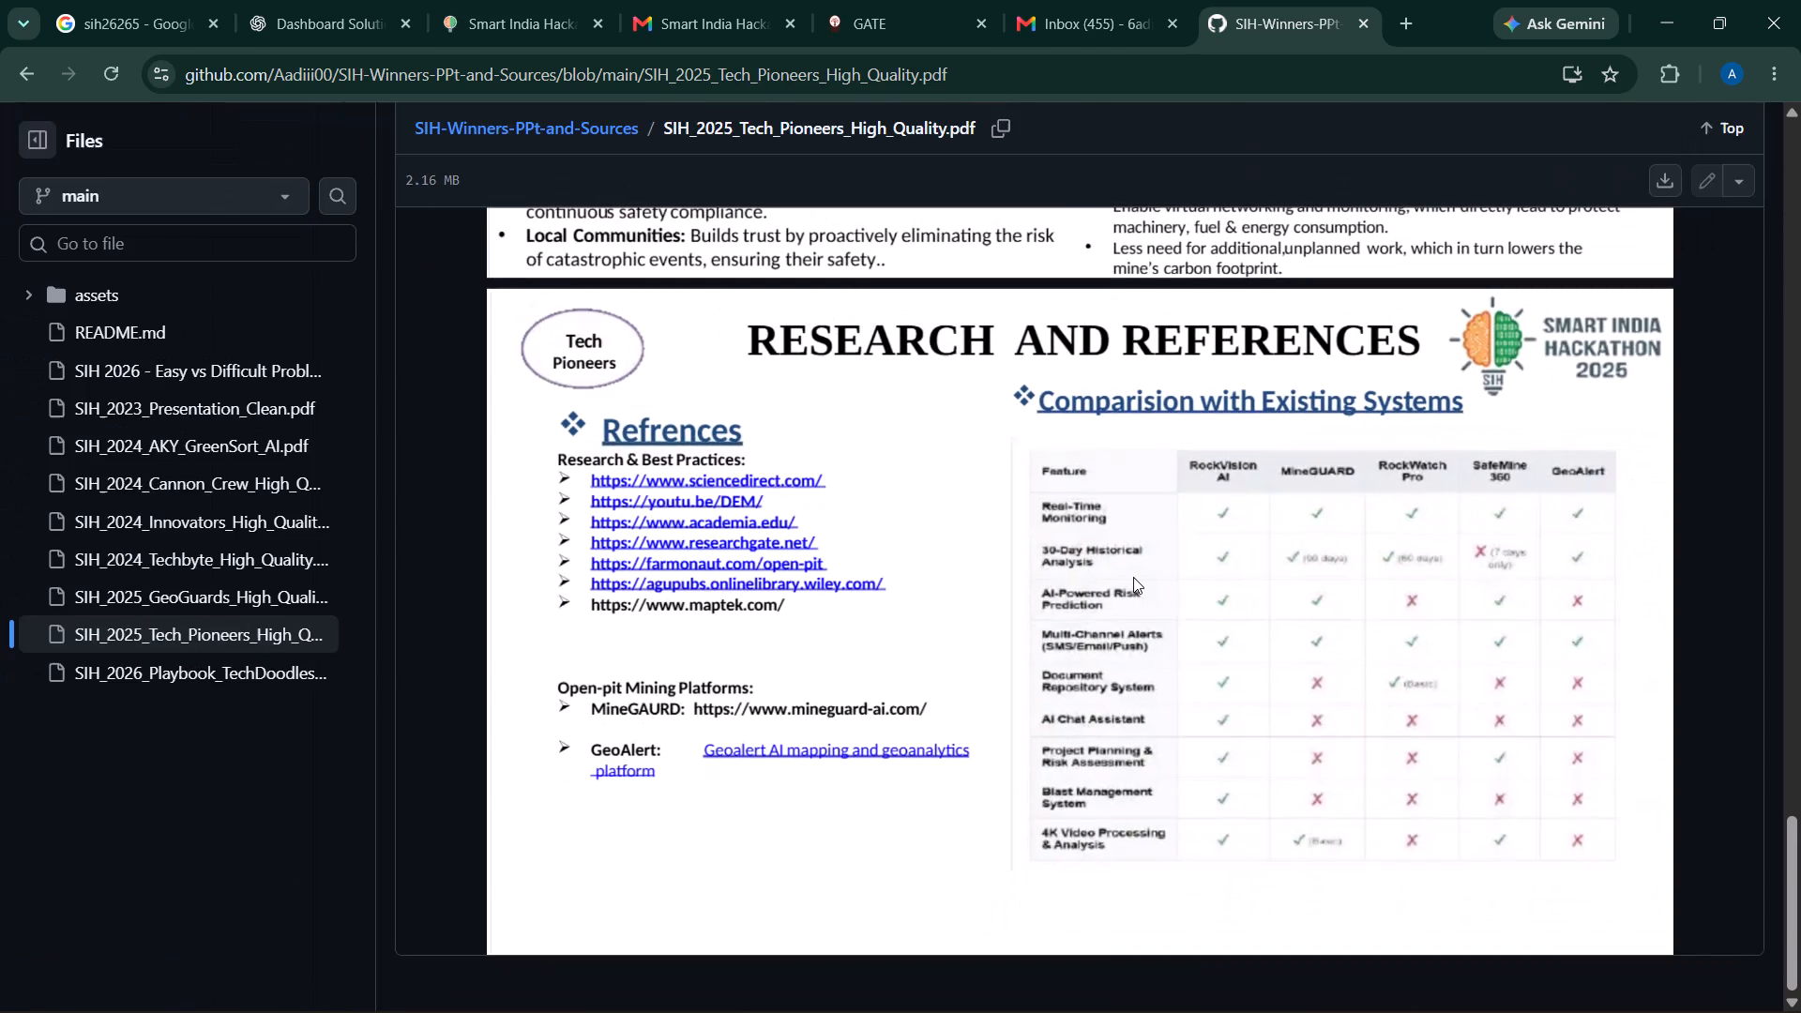
Recheck the Tech Pioneers slides in reverse order, from Impact and Benefits back to the title slide, for a video link.
{"action": "scroll", "coordinate": [1133, 577], "scroll_direction": "up", "scroll_amount": 4}
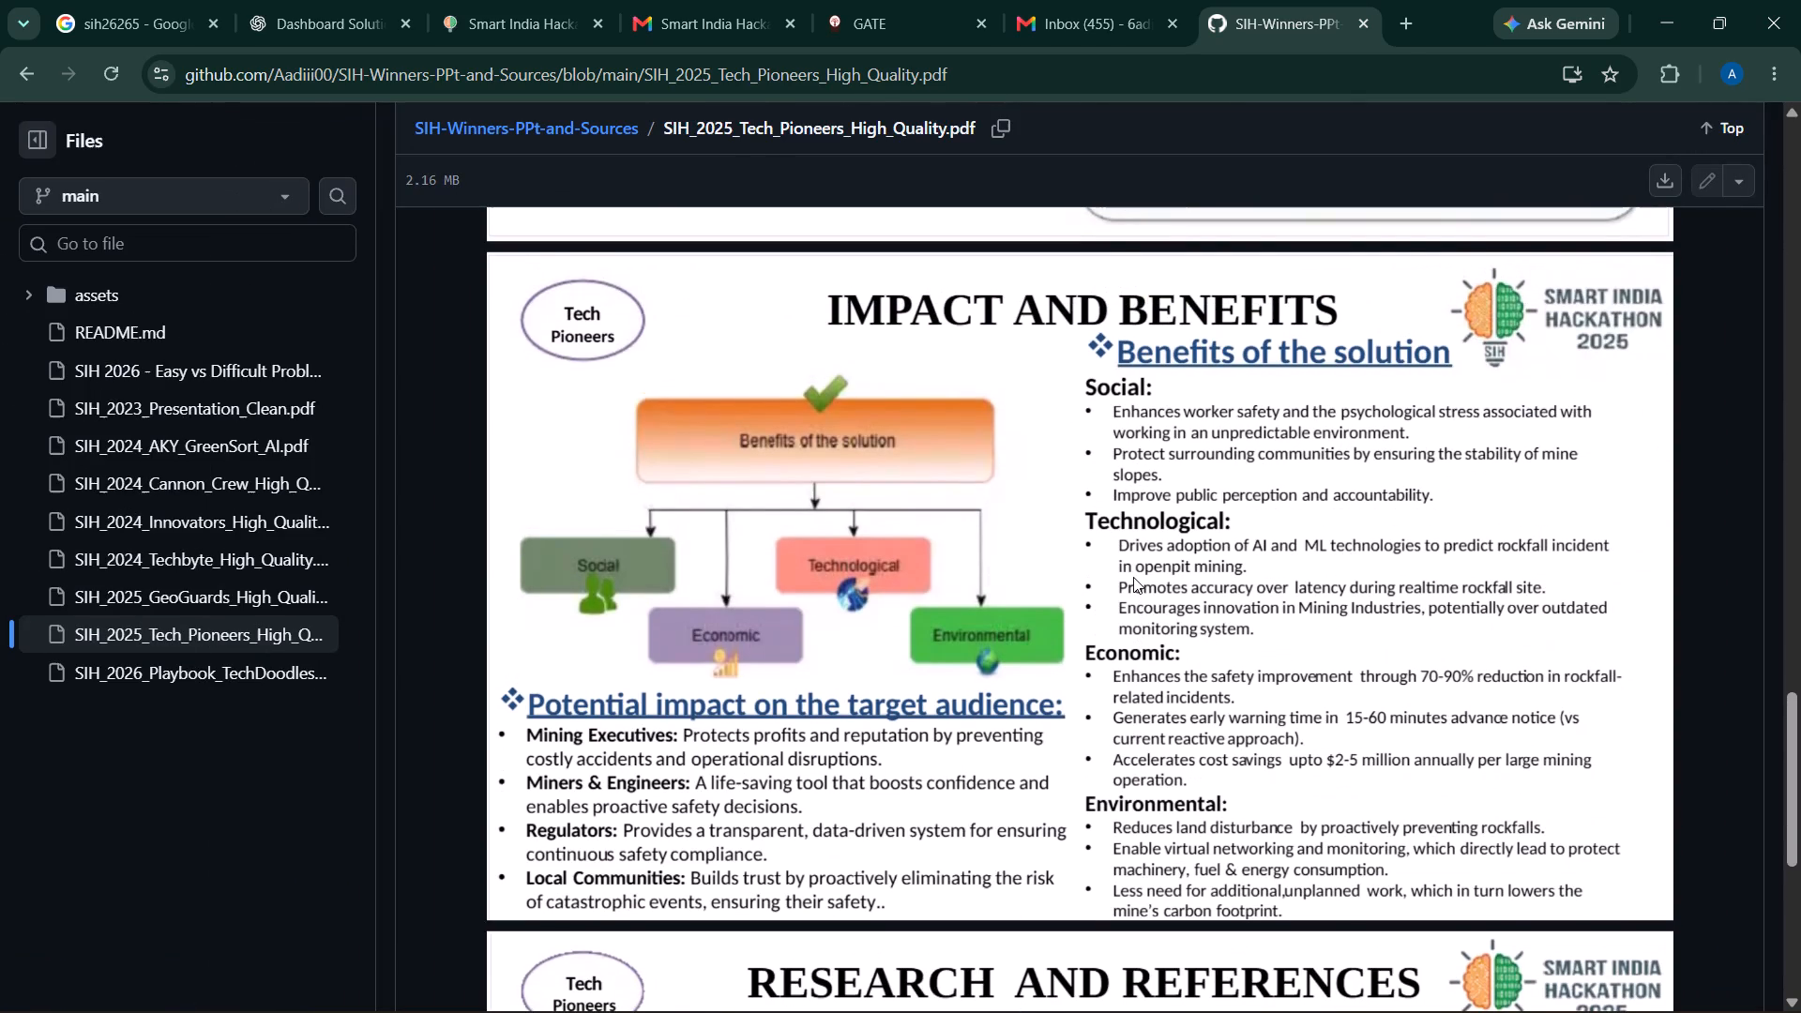
{"action": "scroll", "coordinate": [1133, 577], "scroll_direction": "up", "scroll_amount": 5}
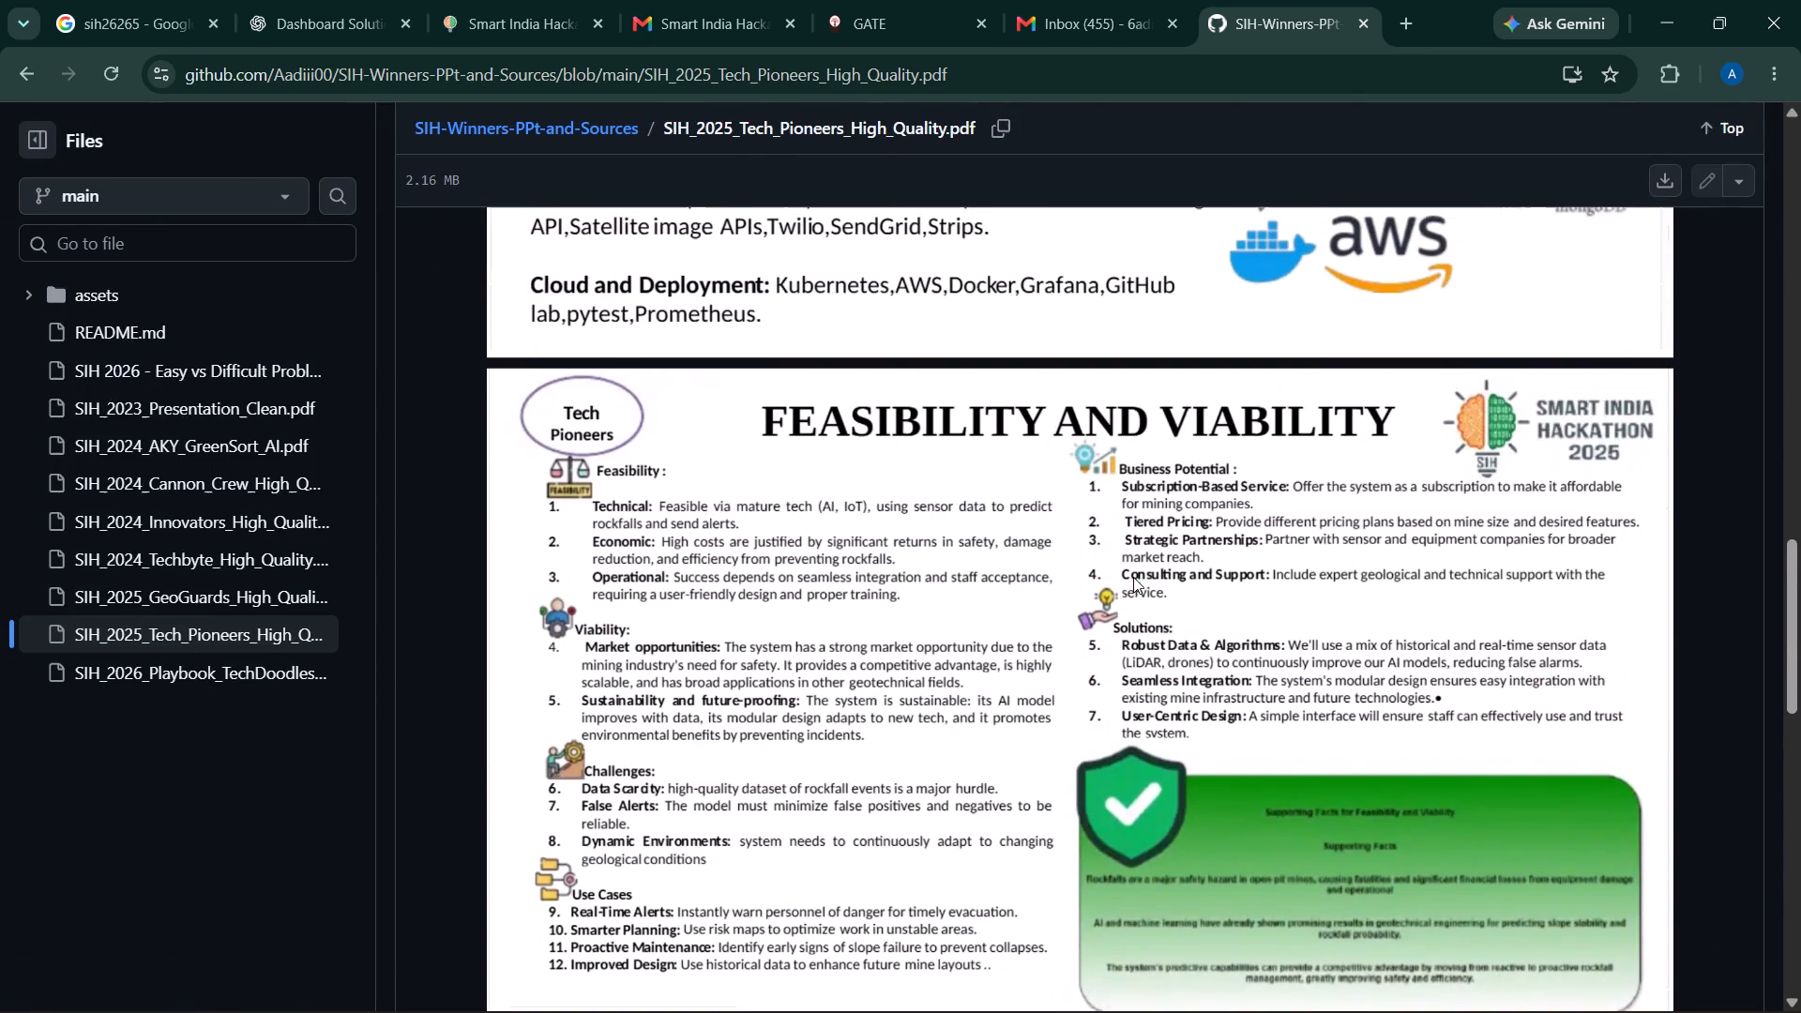
{"action": "scroll", "coordinate": [1133, 577], "scroll_direction": "up", "scroll_amount": 4}
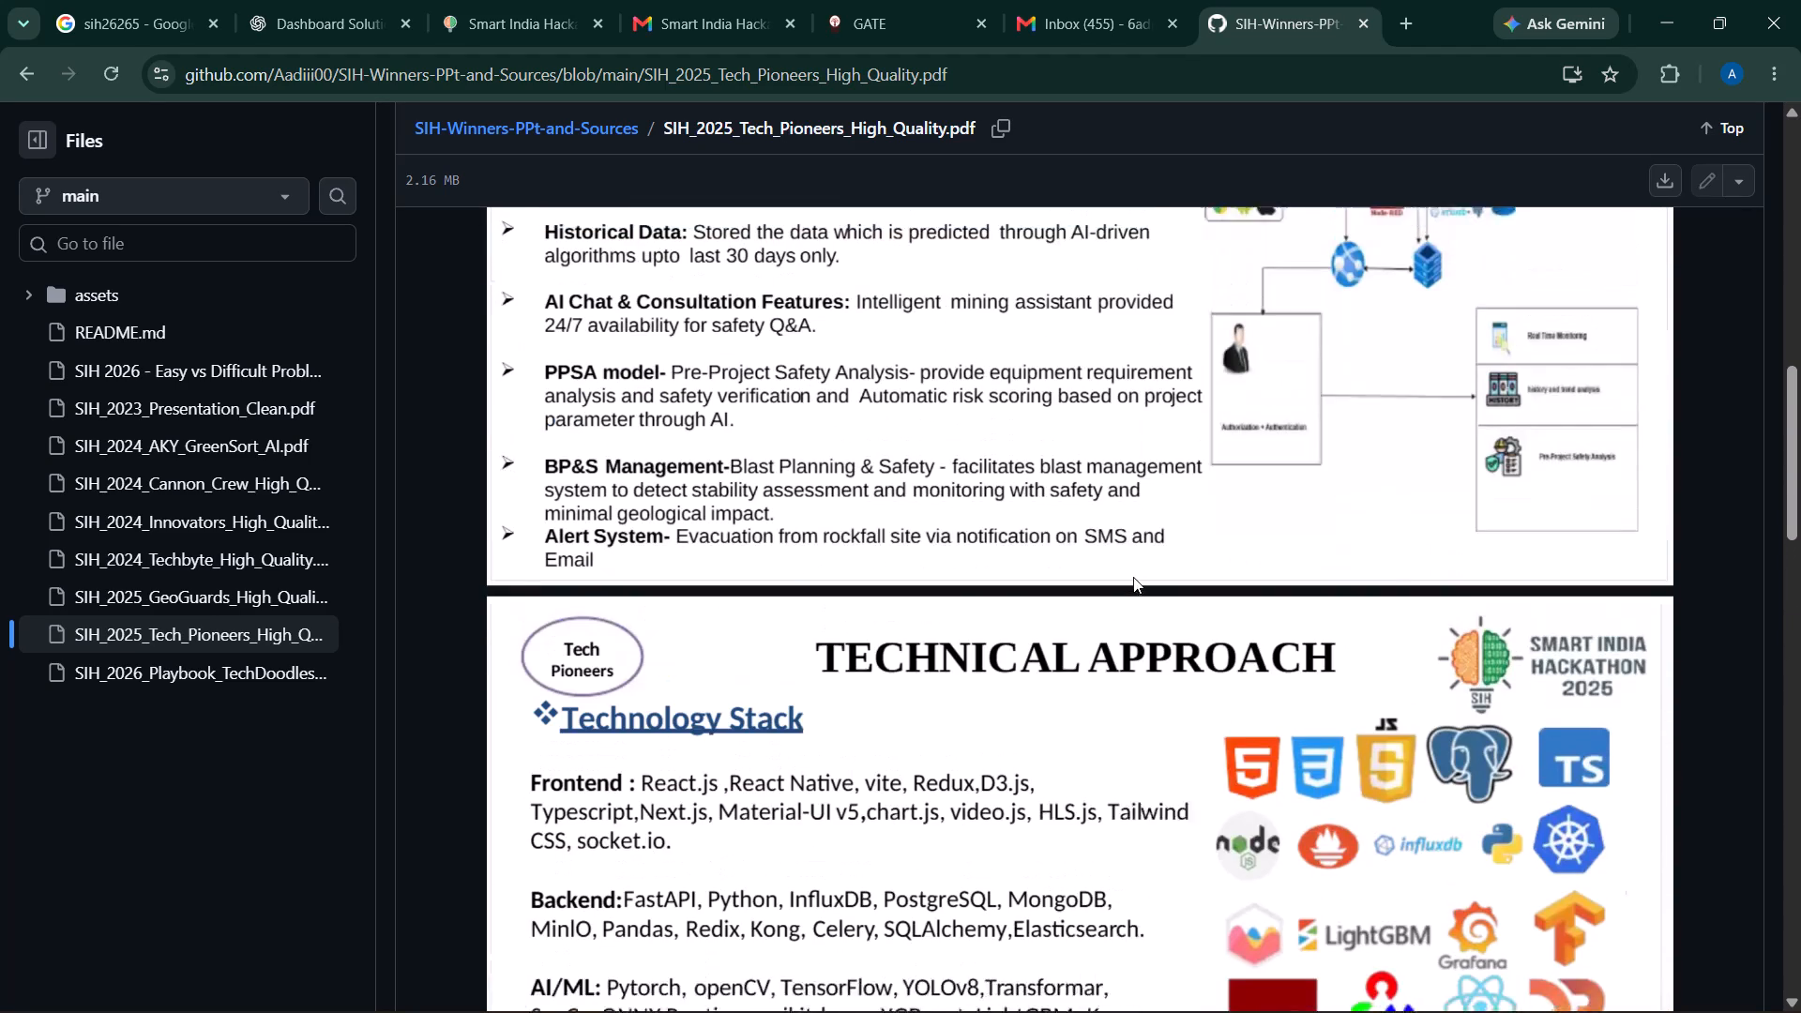
{"action": "scroll", "coordinate": [1133, 577], "scroll_direction": "up", "scroll_amount": 3}
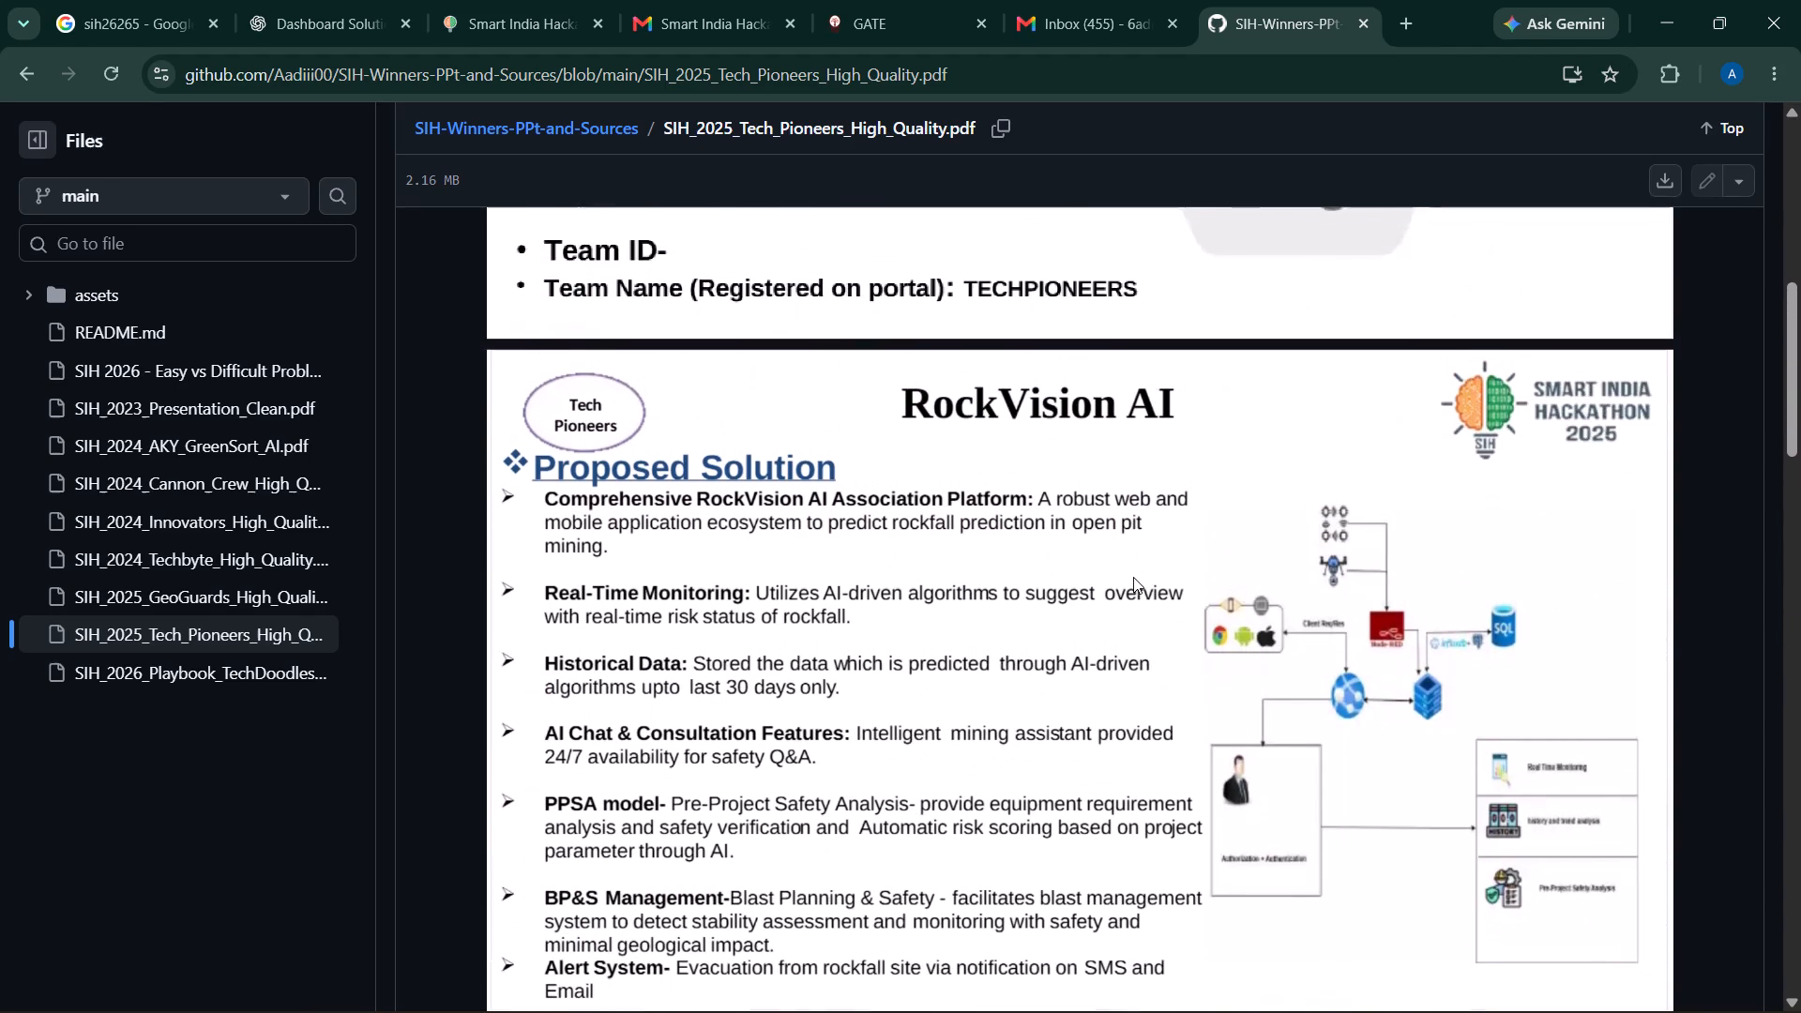
{"action": "scroll", "coordinate": [1133, 577], "scroll_direction": "up", "scroll_amount": 1}
{"action": "scroll", "coordinate": [793, 571], "scroll_direction": "up", "scroll_amount": 2}
{"action": "scroll", "coordinate": [793, 571], "scroll_direction": "down", "scroll_amount": 1}
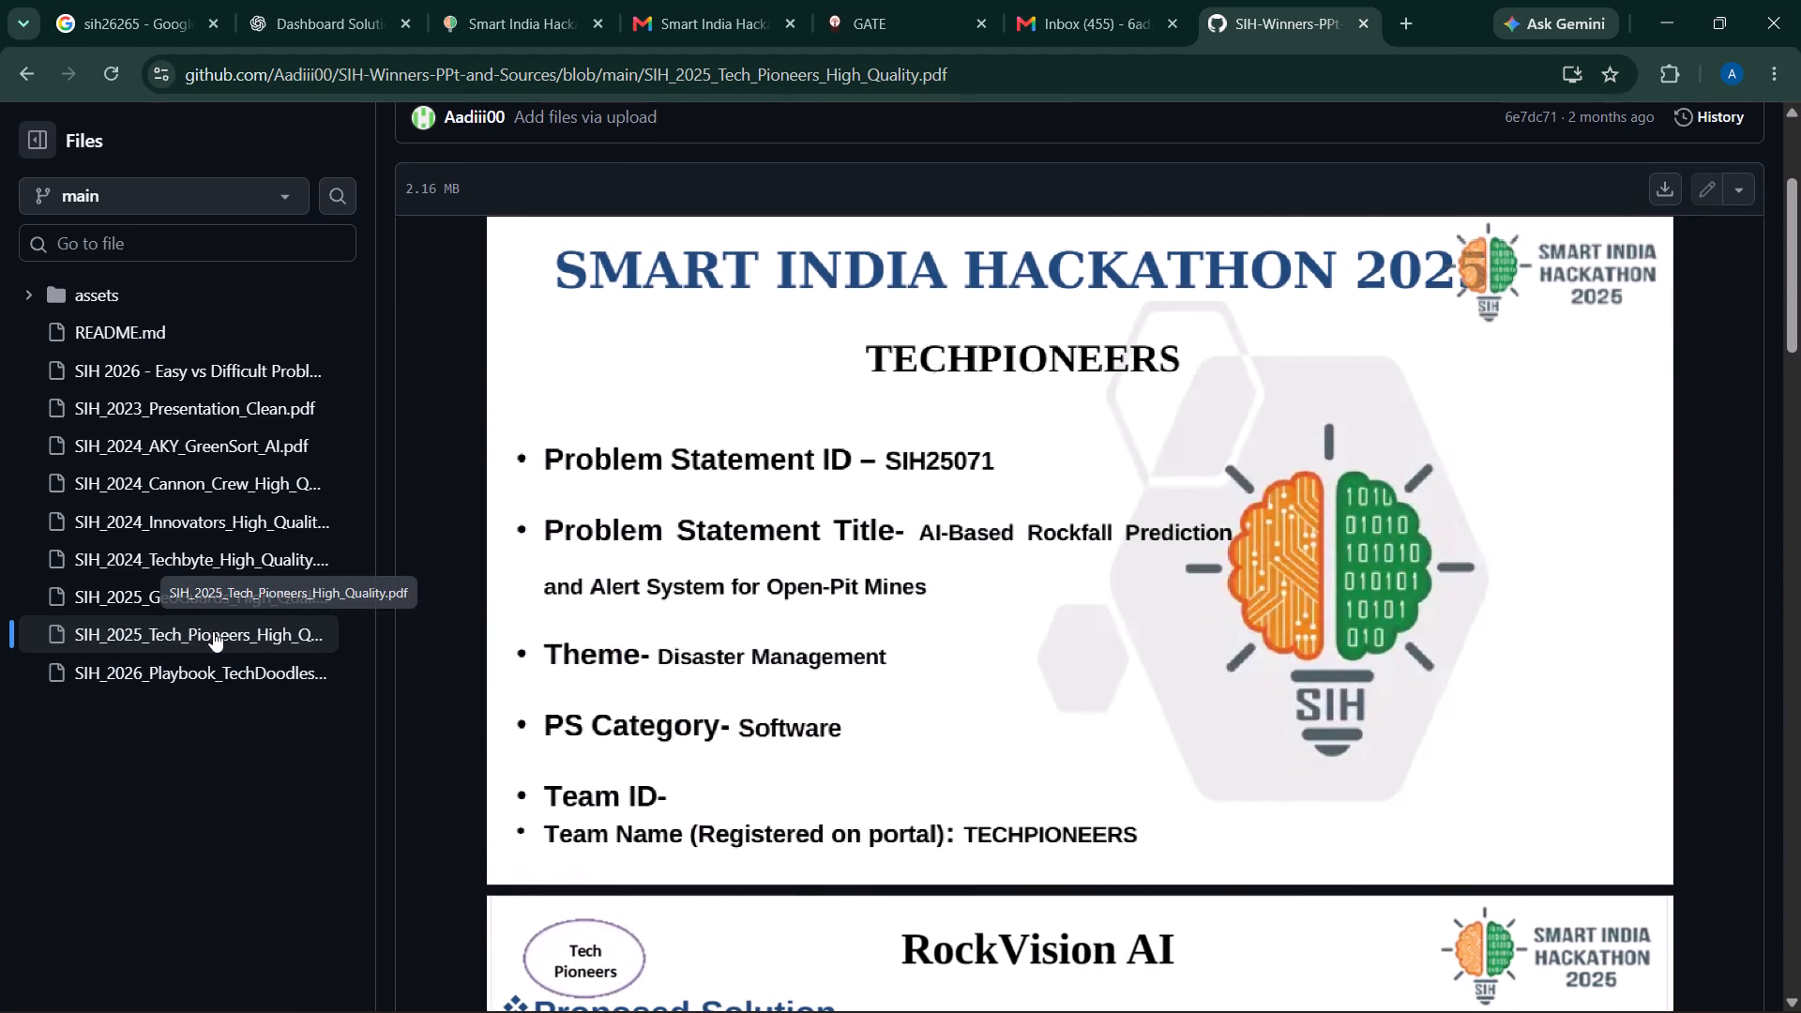
Open SIH_2025_GeoGuards_High_Quality.pdf and skim its slides through Impact and Benefits for a video link.
{"action": "left_click", "coordinate": [204, 595]}
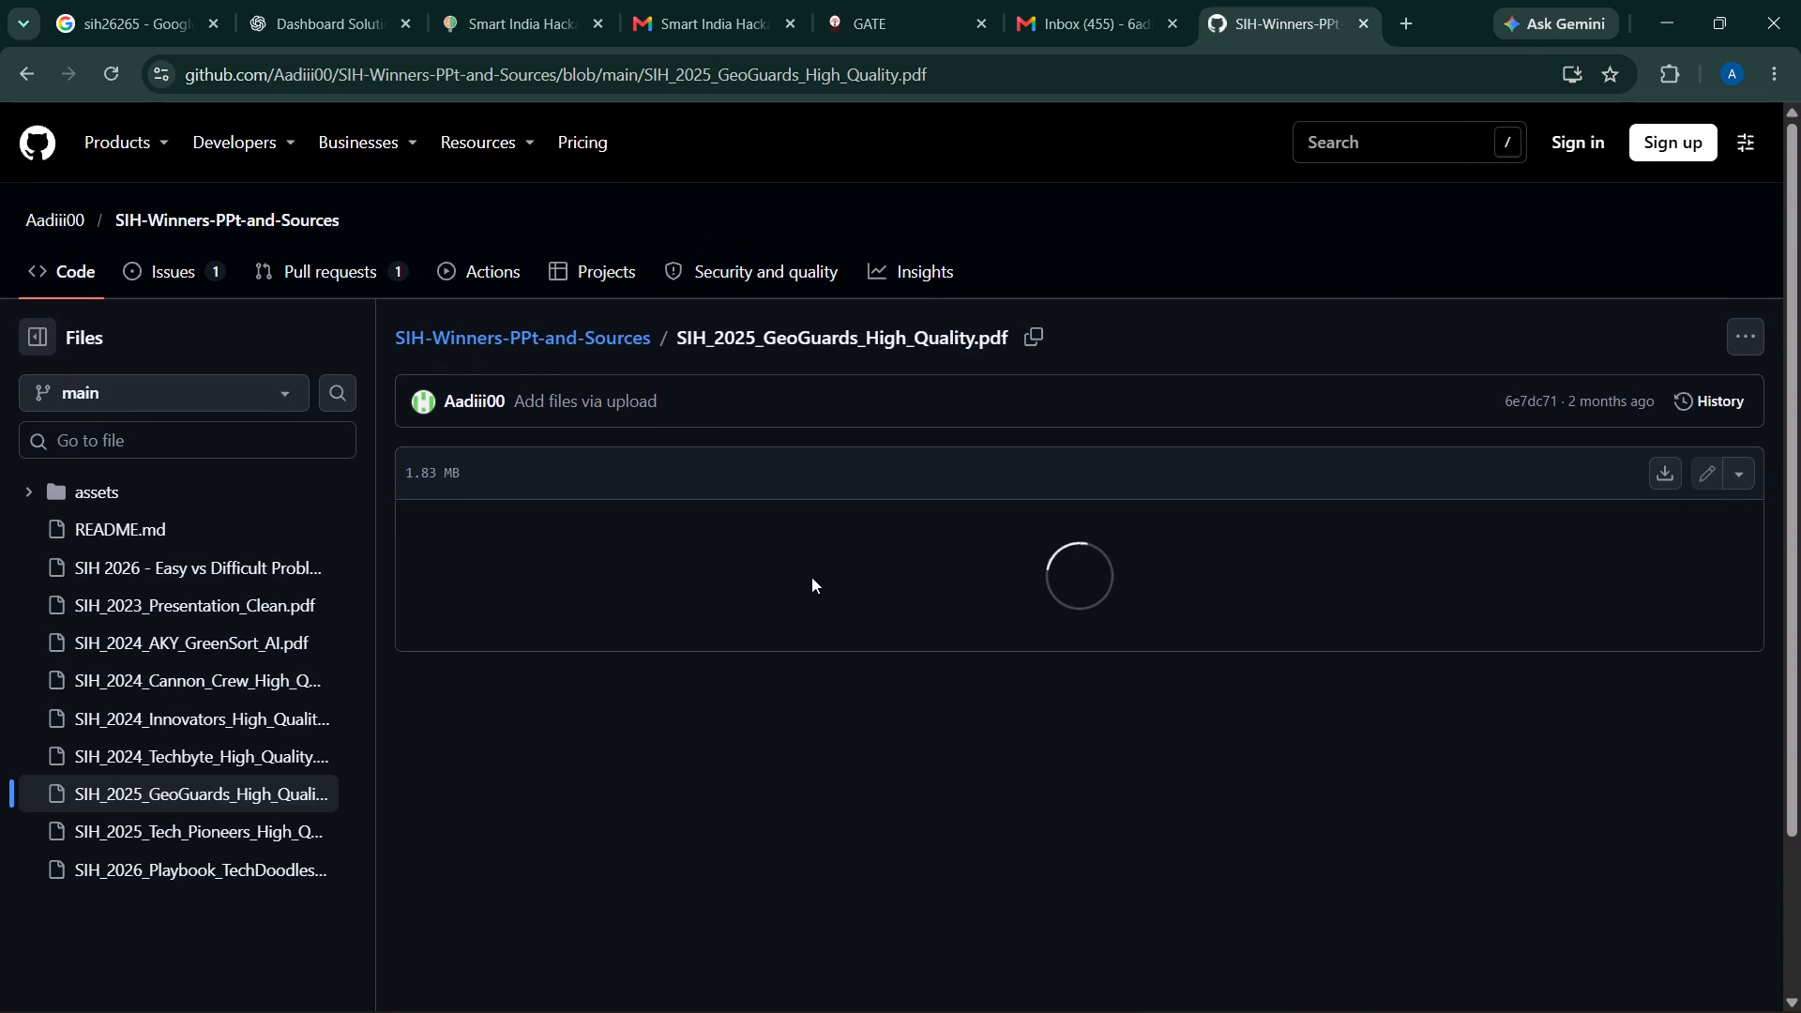
{"action": "scroll", "coordinate": [895, 601], "scroll_direction": "down", "scroll_amount": 5}
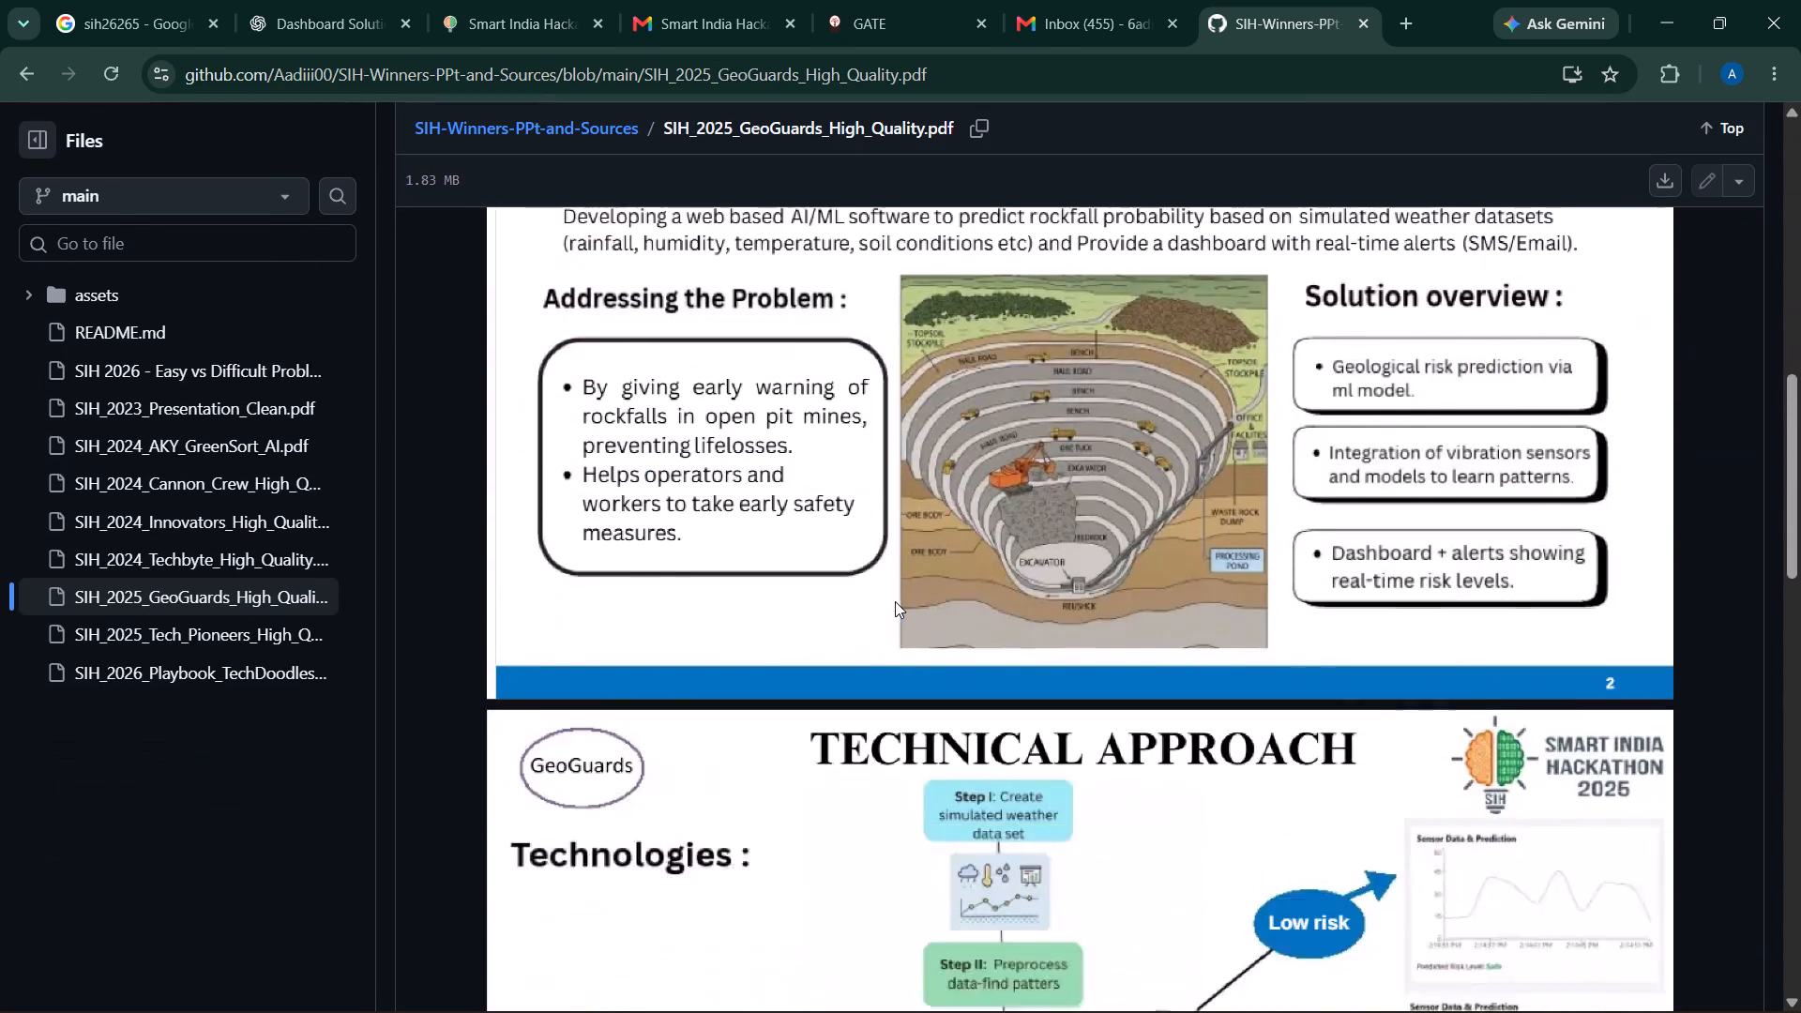
{"action": "scroll", "coordinate": [895, 601], "scroll_direction": "down", "scroll_amount": 3}
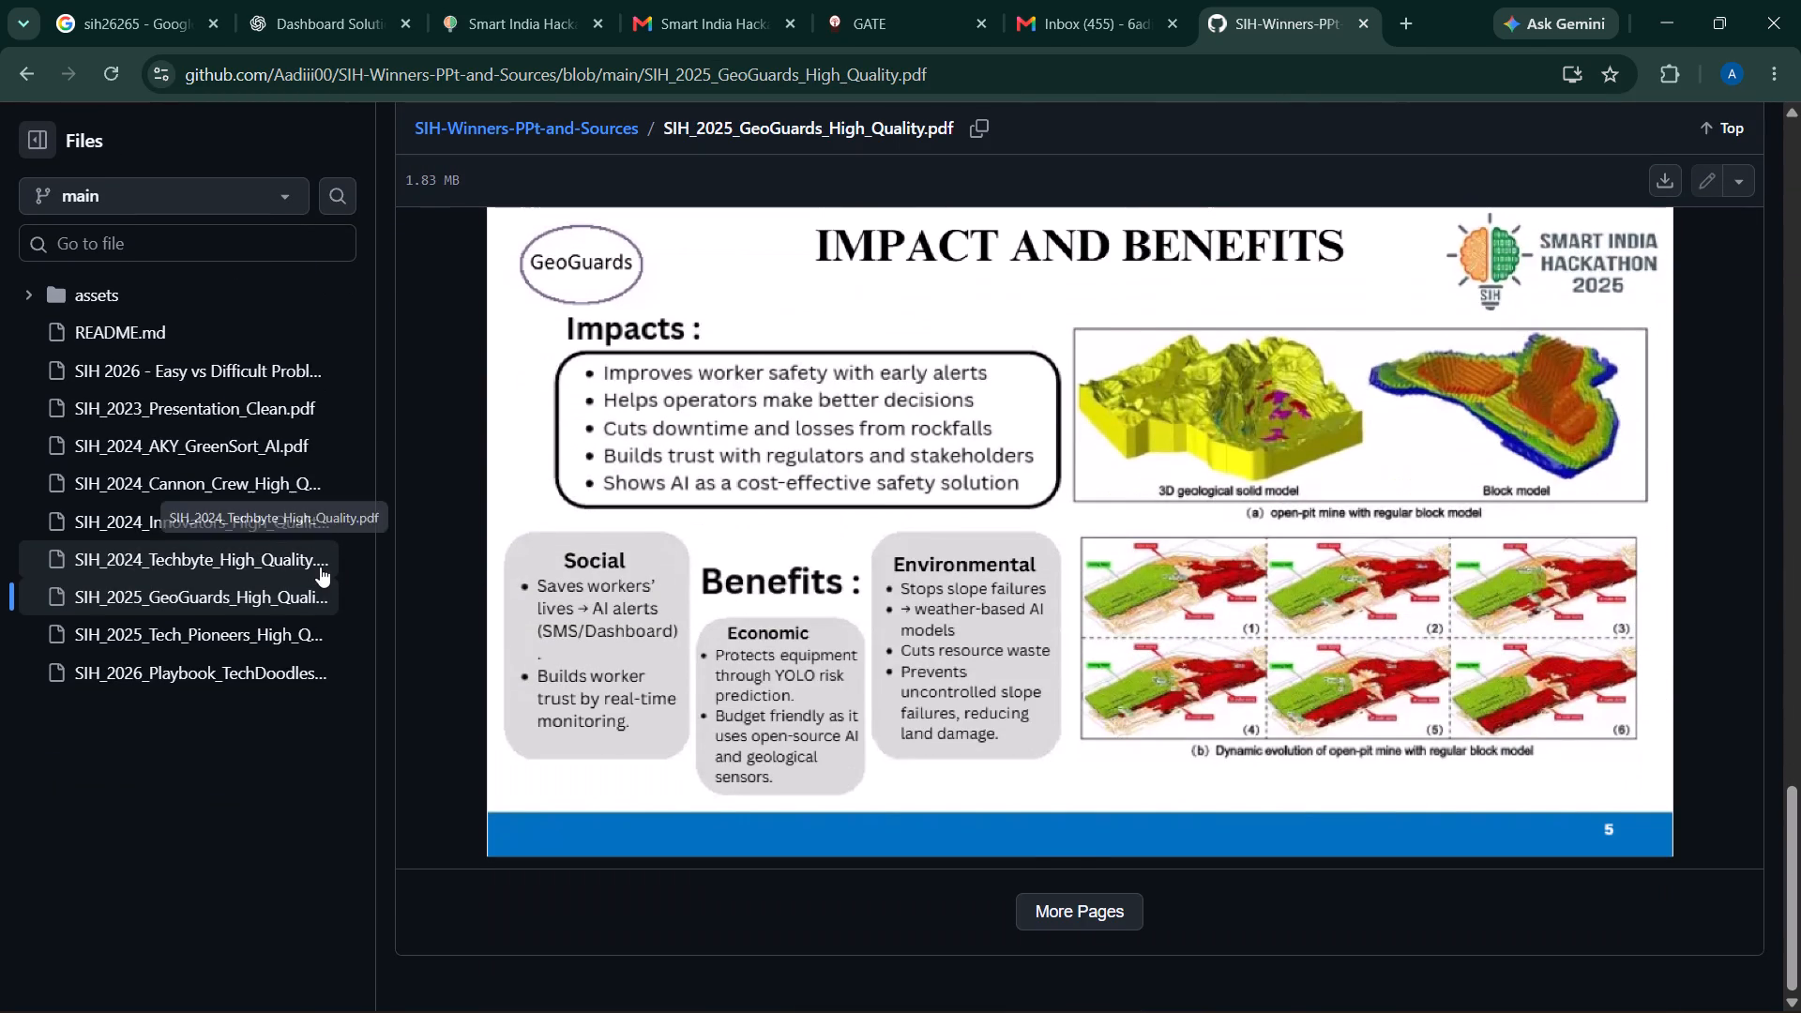
Open SIH_2024_Techbyte_High_Quality.pdf and look through its solution, technical approach, feasibility and impact slides for a video link.
{"action": "left_click", "coordinate": [260, 566]}
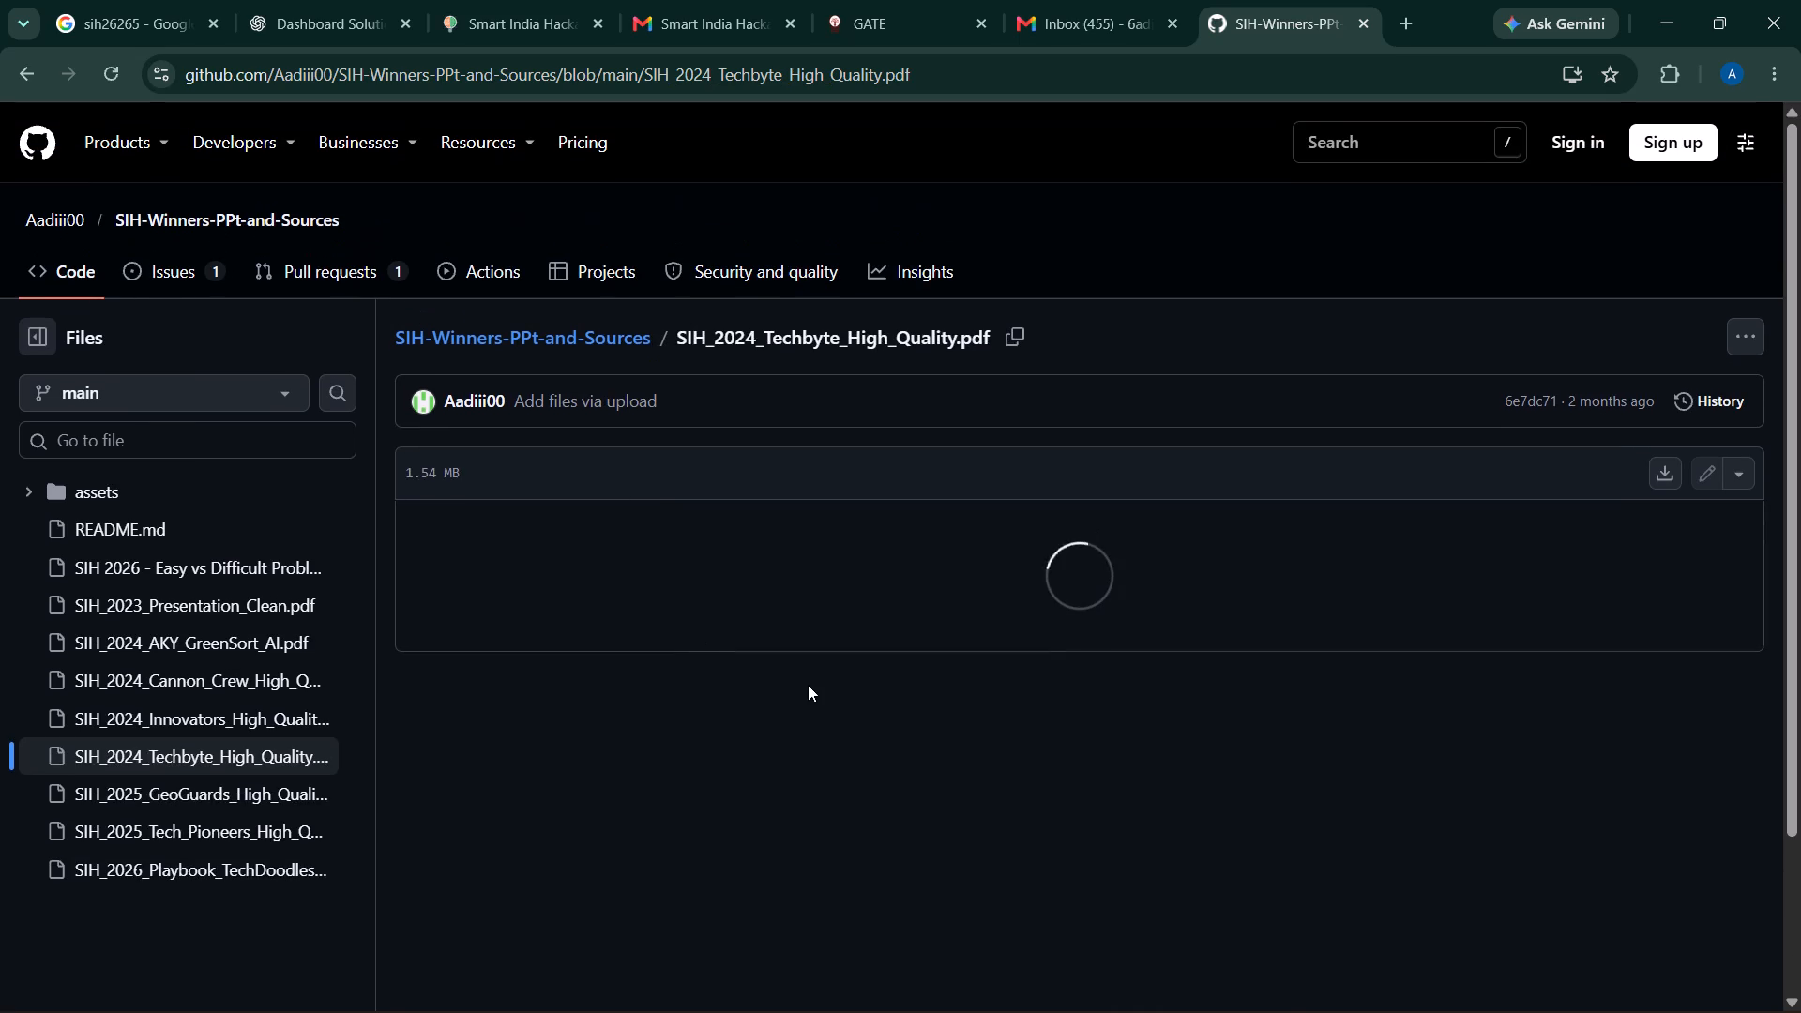
{"action": "scroll", "coordinate": [928, 722], "scroll_direction": "down", "scroll_amount": 6}
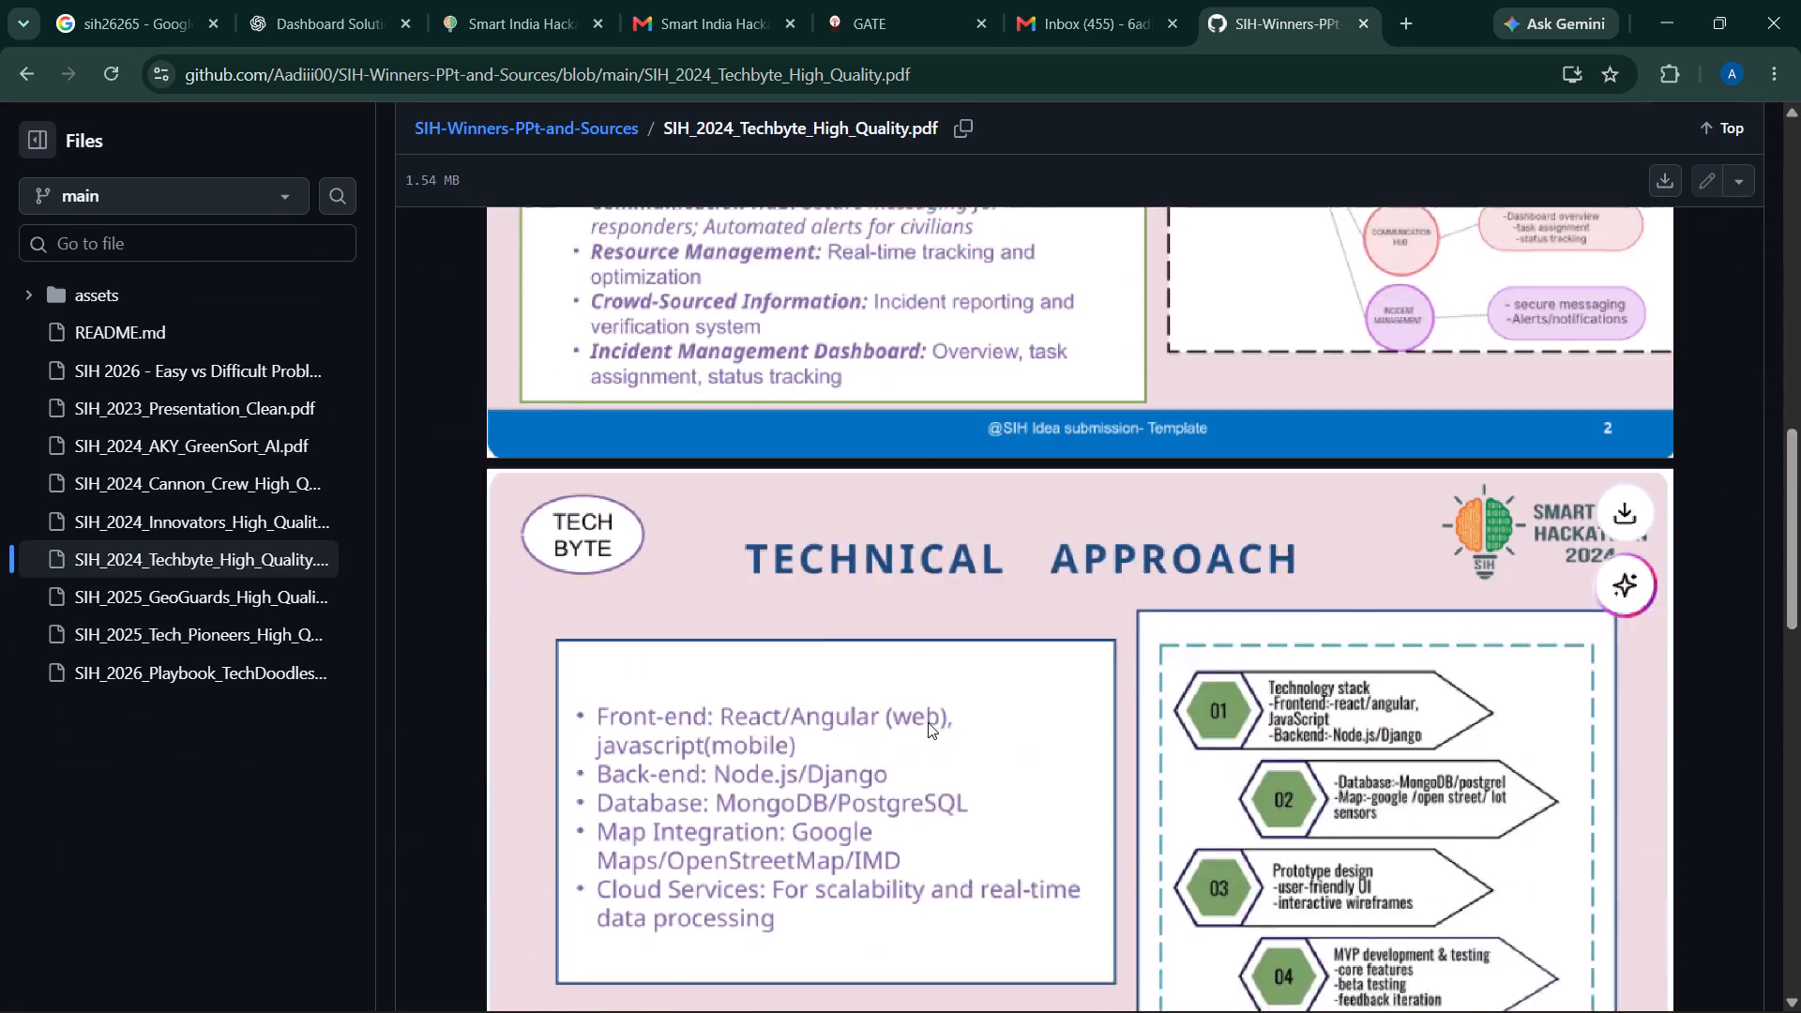
{"action": "scroll", "coordinate": [928, 722], "scroll_direction": "up", "scroll_amount": 4}
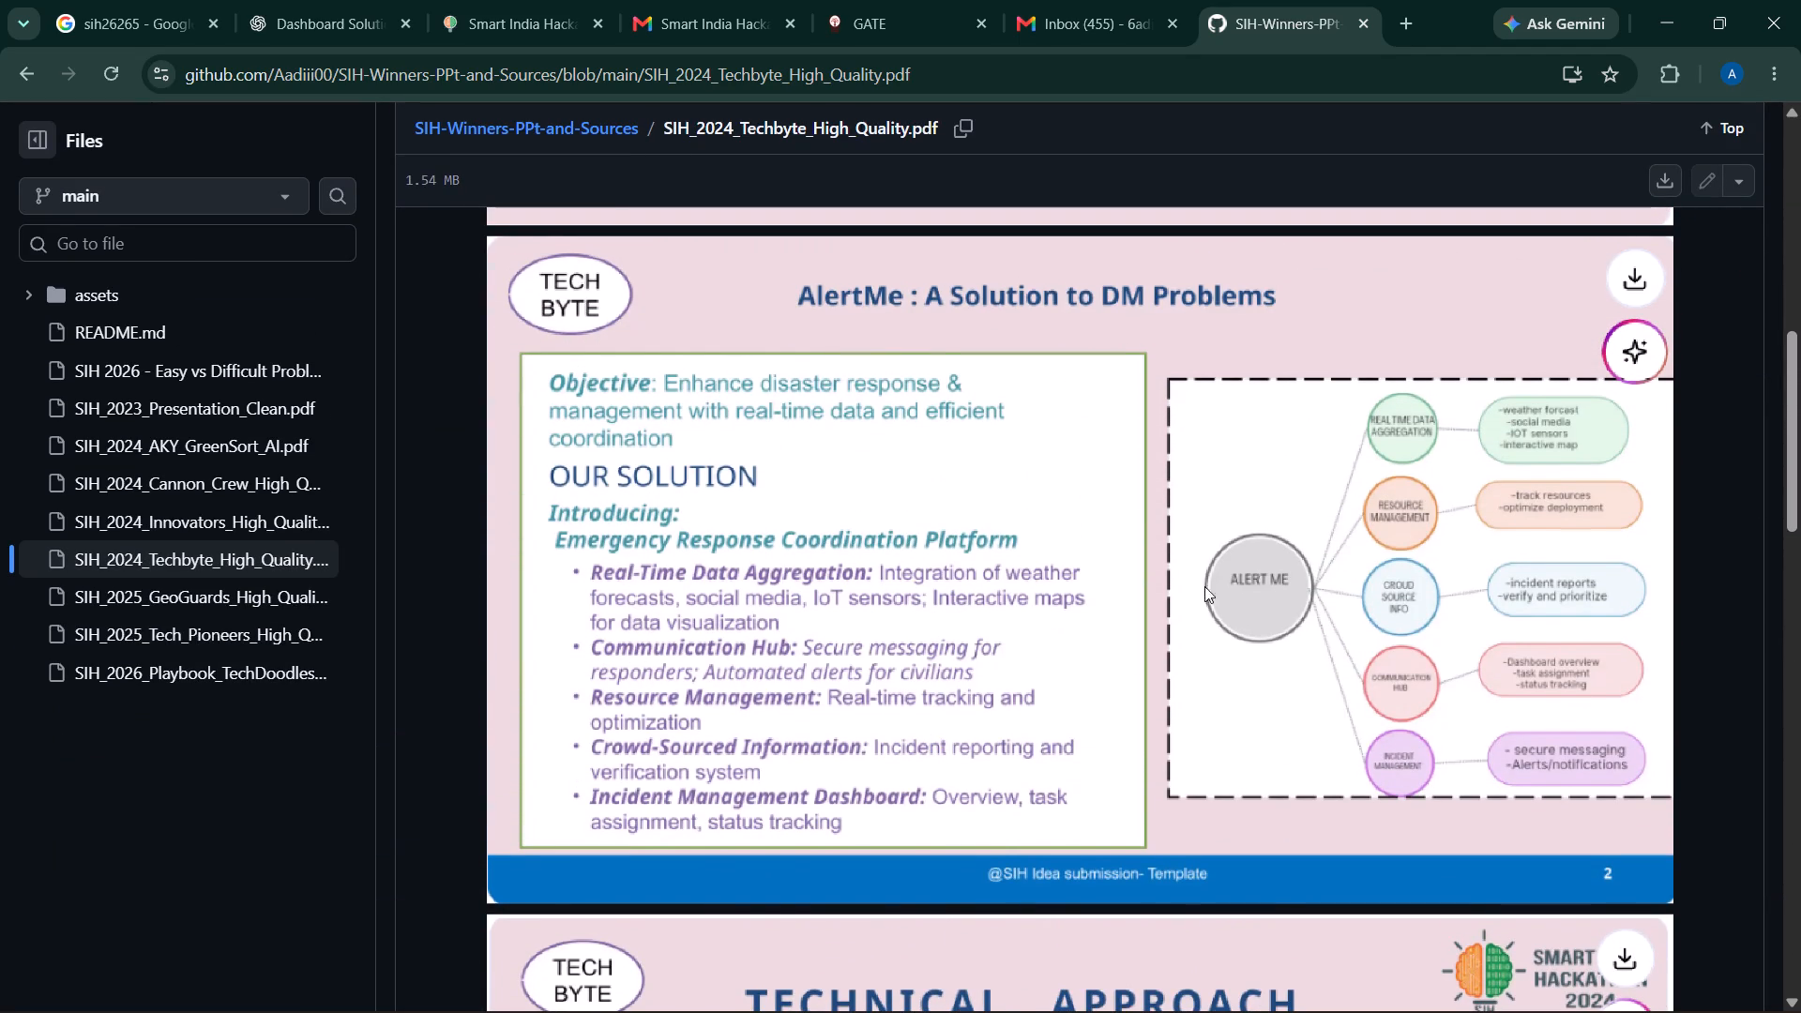
{"action": "scroll", "coordinate": [1379, 491], "scroll_direction": "down", "scroll_amount": 3}
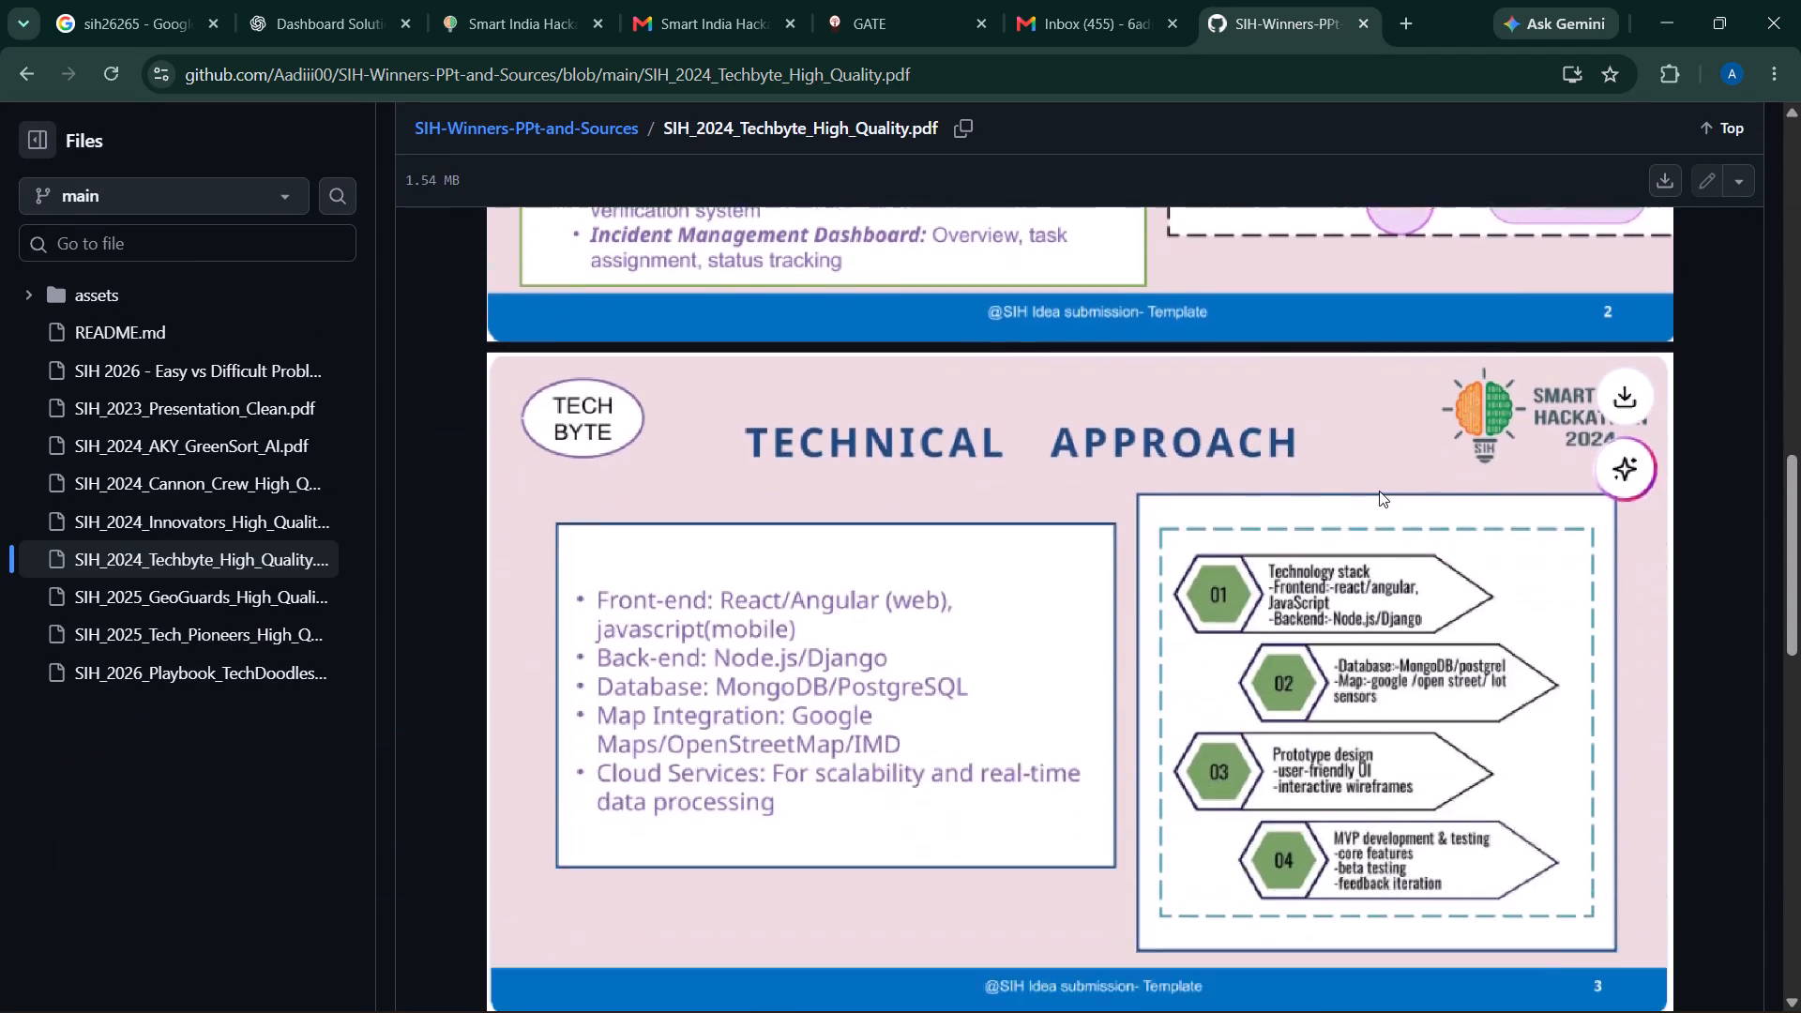
{"action": "scroll", "coordinate": [1379, 491], "scroll_direction": "down", "scroll_amount": 2}
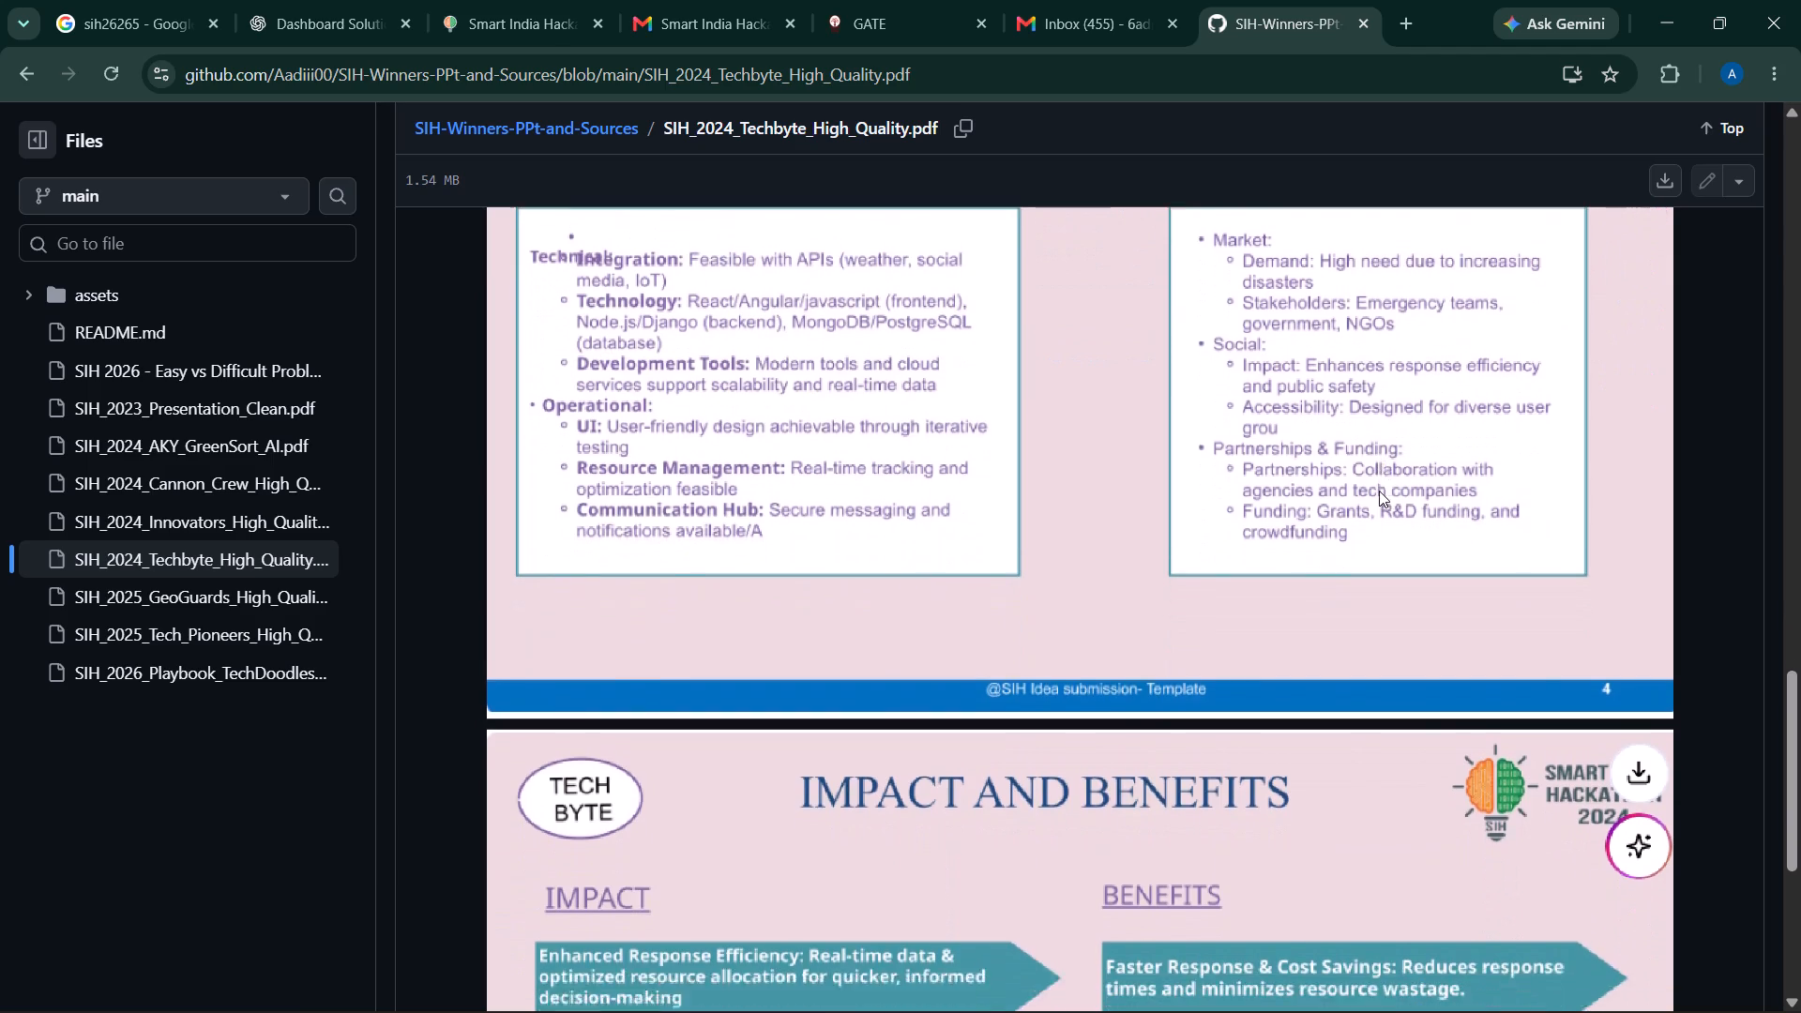
{"action": "scroll", "coordinate": [1379, 491], "scroll_direction": "down", "scroll_amount": 2}
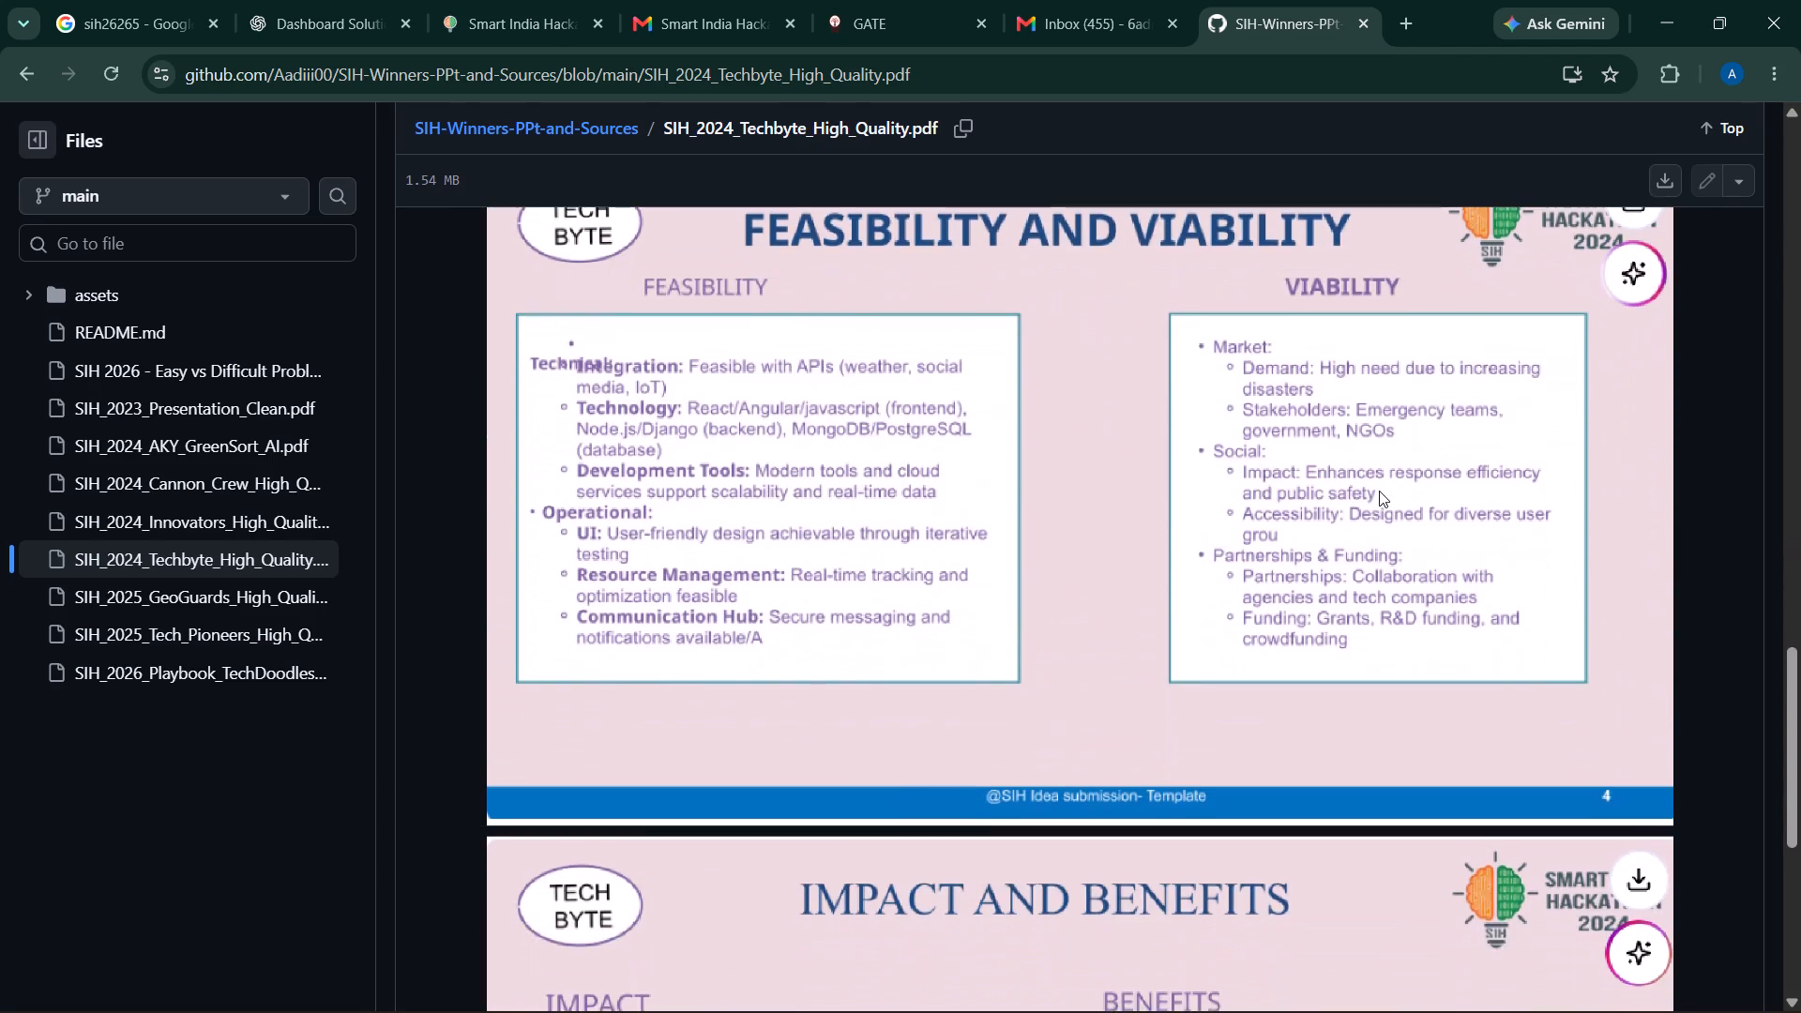
{"action": "scroll", "coordinate": [1379, 491], "scroll_direction": "down", "scroll_amount": 4}
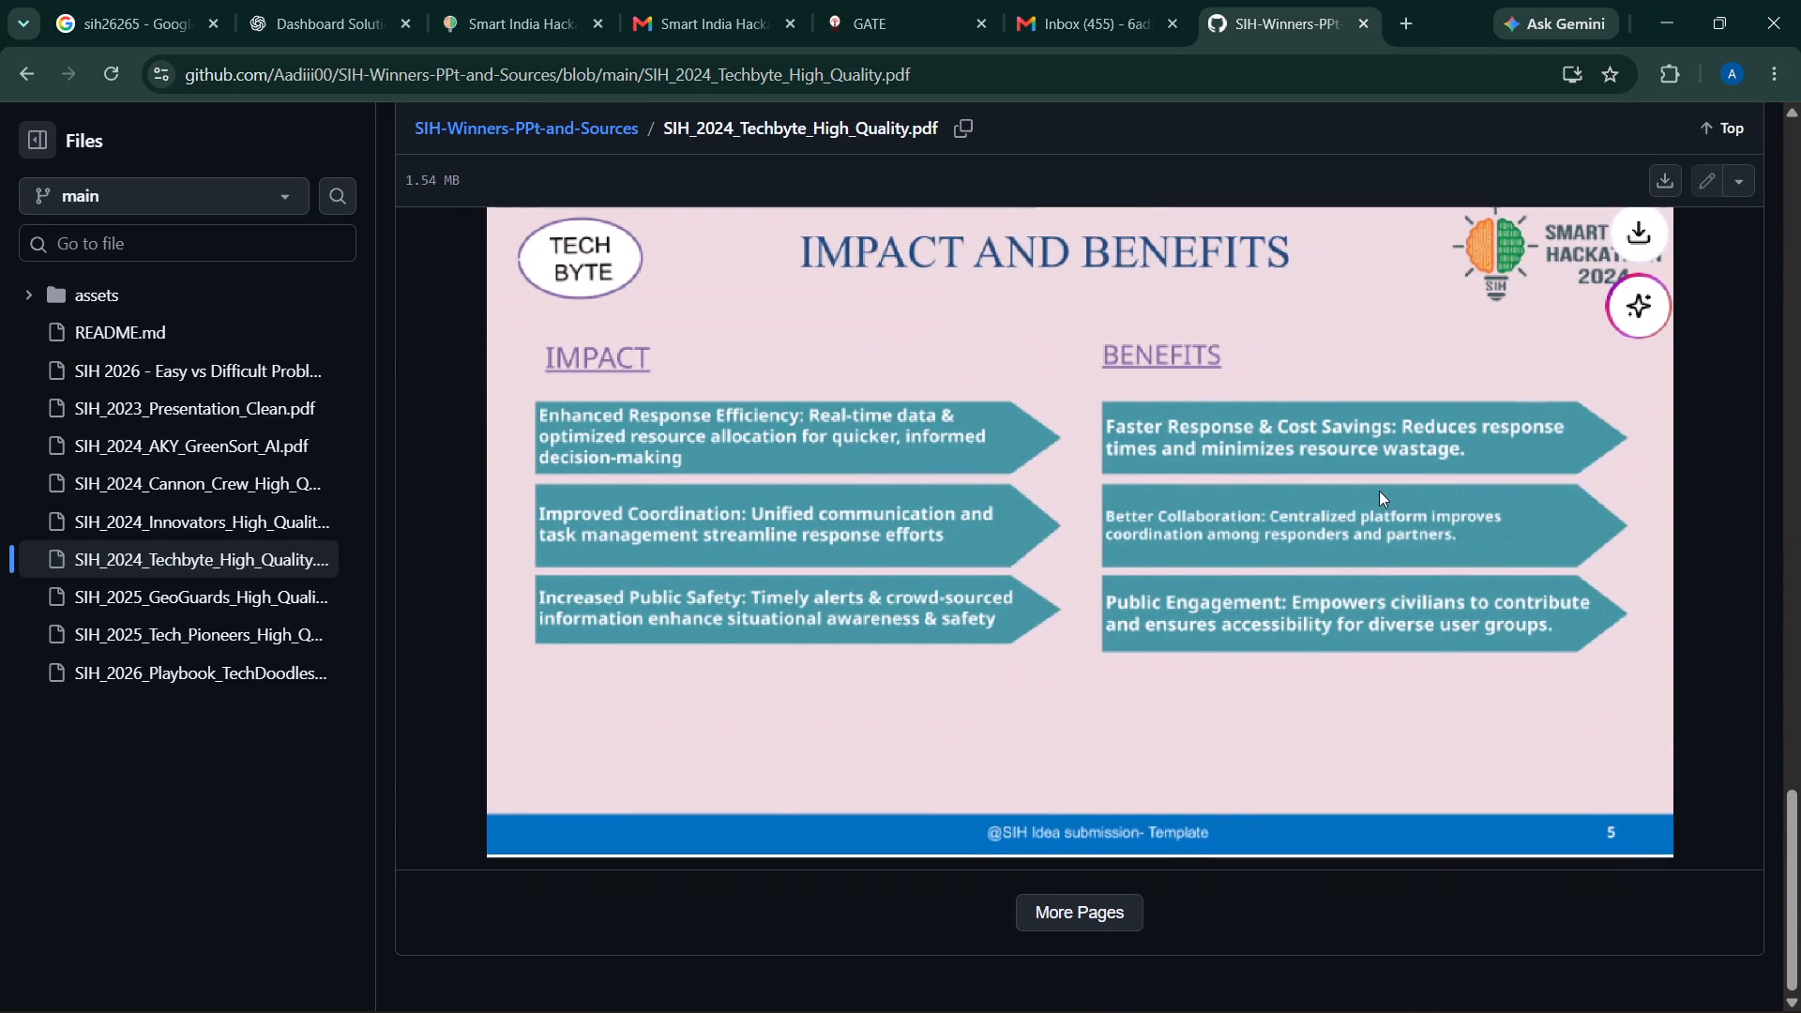
Open SIH_2024_Innovators_High_Quality.pdf, load its remaining pages, and check all slides including Research and References for a video link.
{"action": "left_click", "coordinate": [177, 516]}
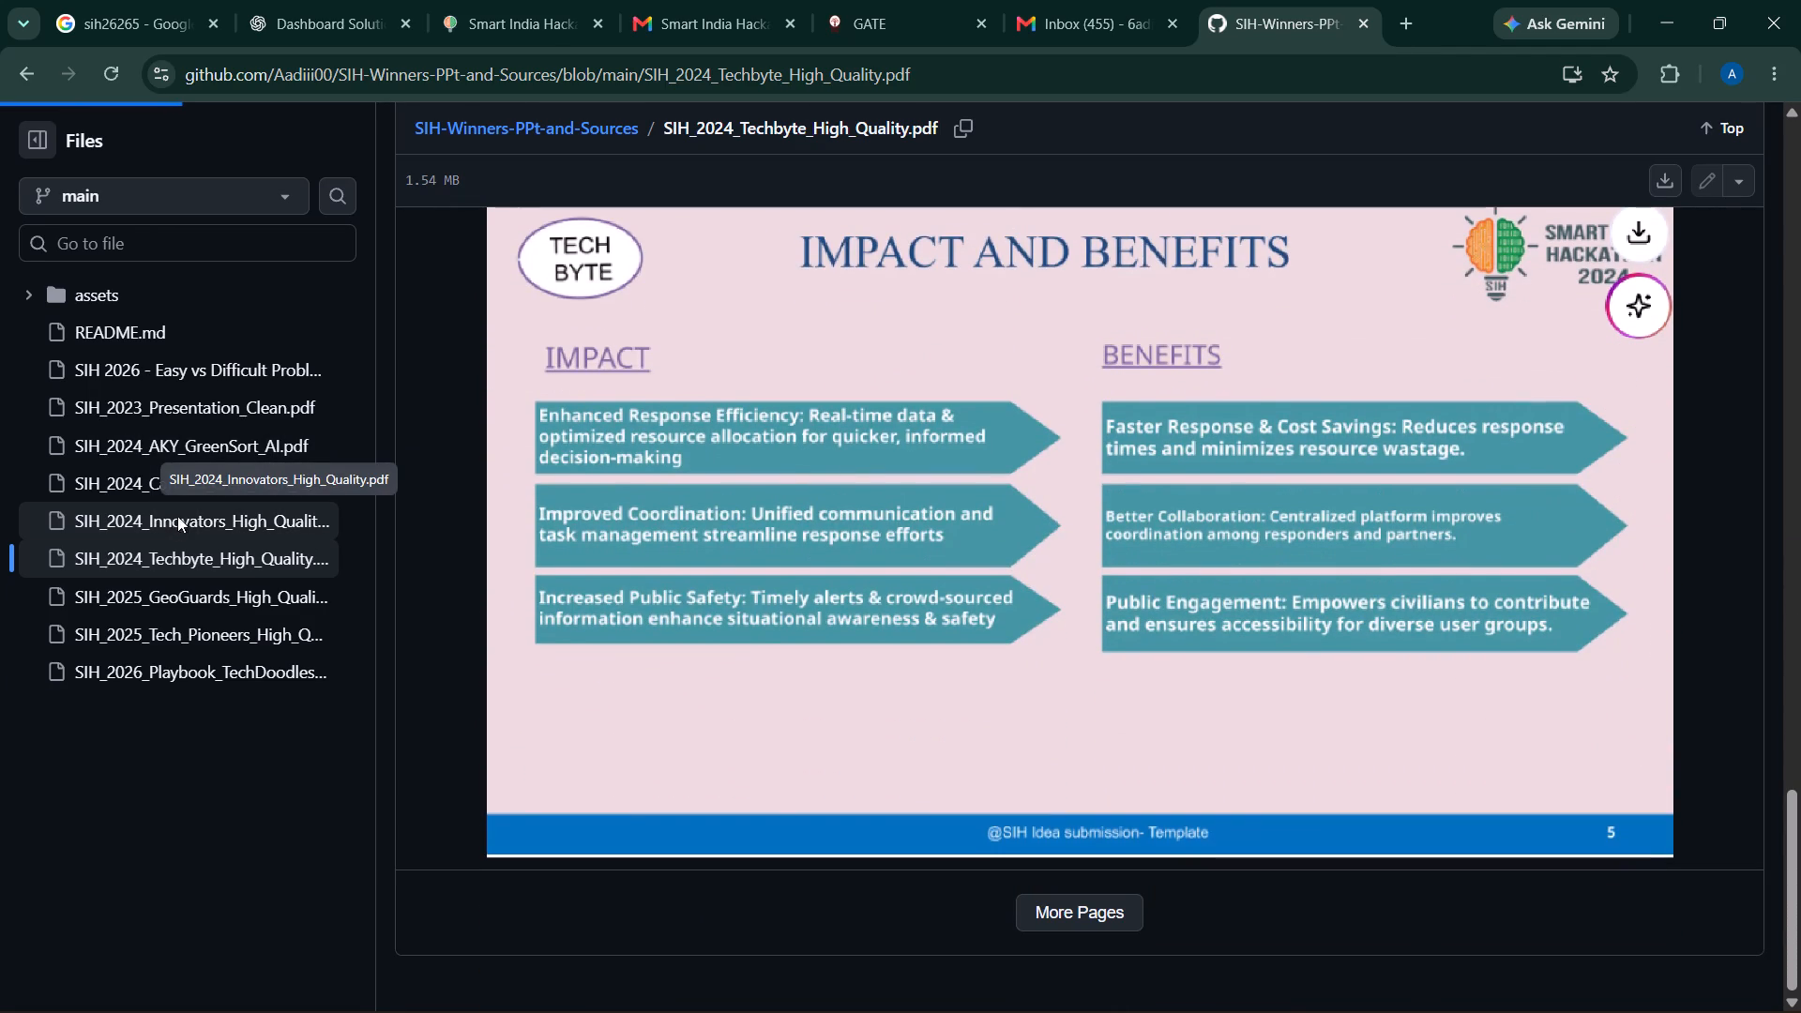
{"action": "scroll", "coordinate": [773, 563], "scroll_direction": "down", "scroll_amount": 2}
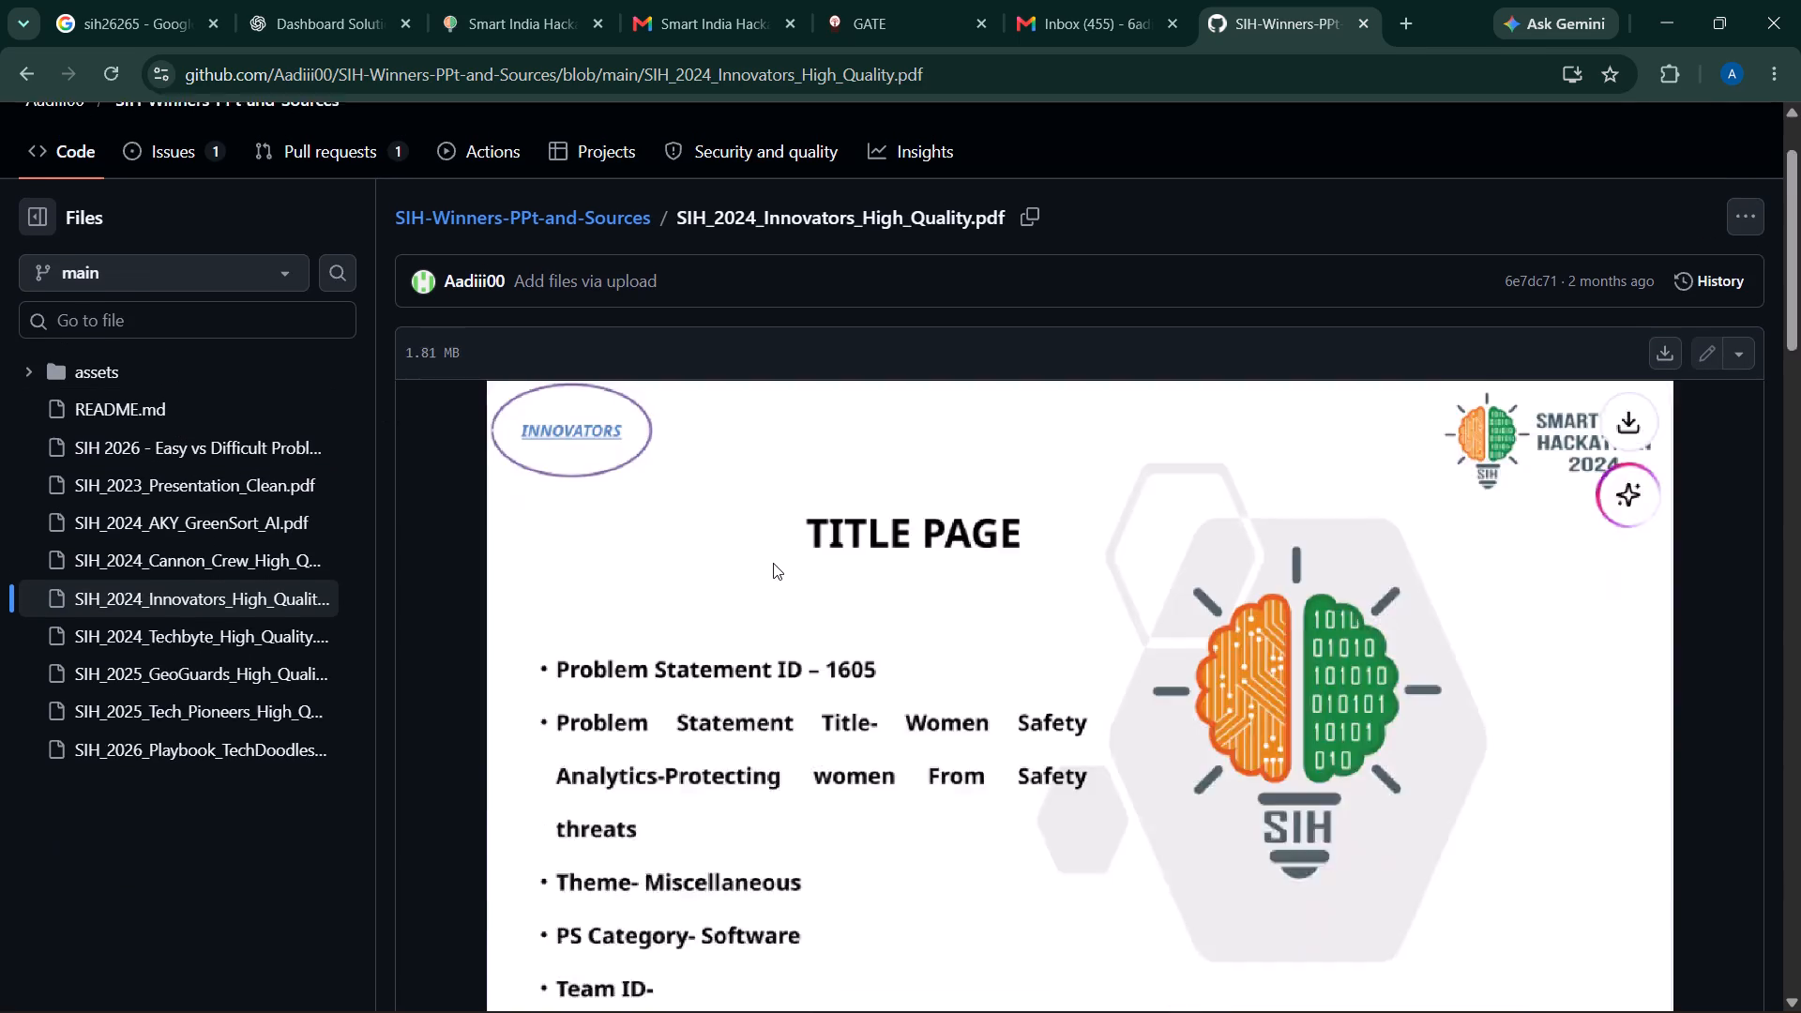
{"action": "scroll", "coordinate": [773, 563], "scroll_direction": "down", "scroll_amount": 4}
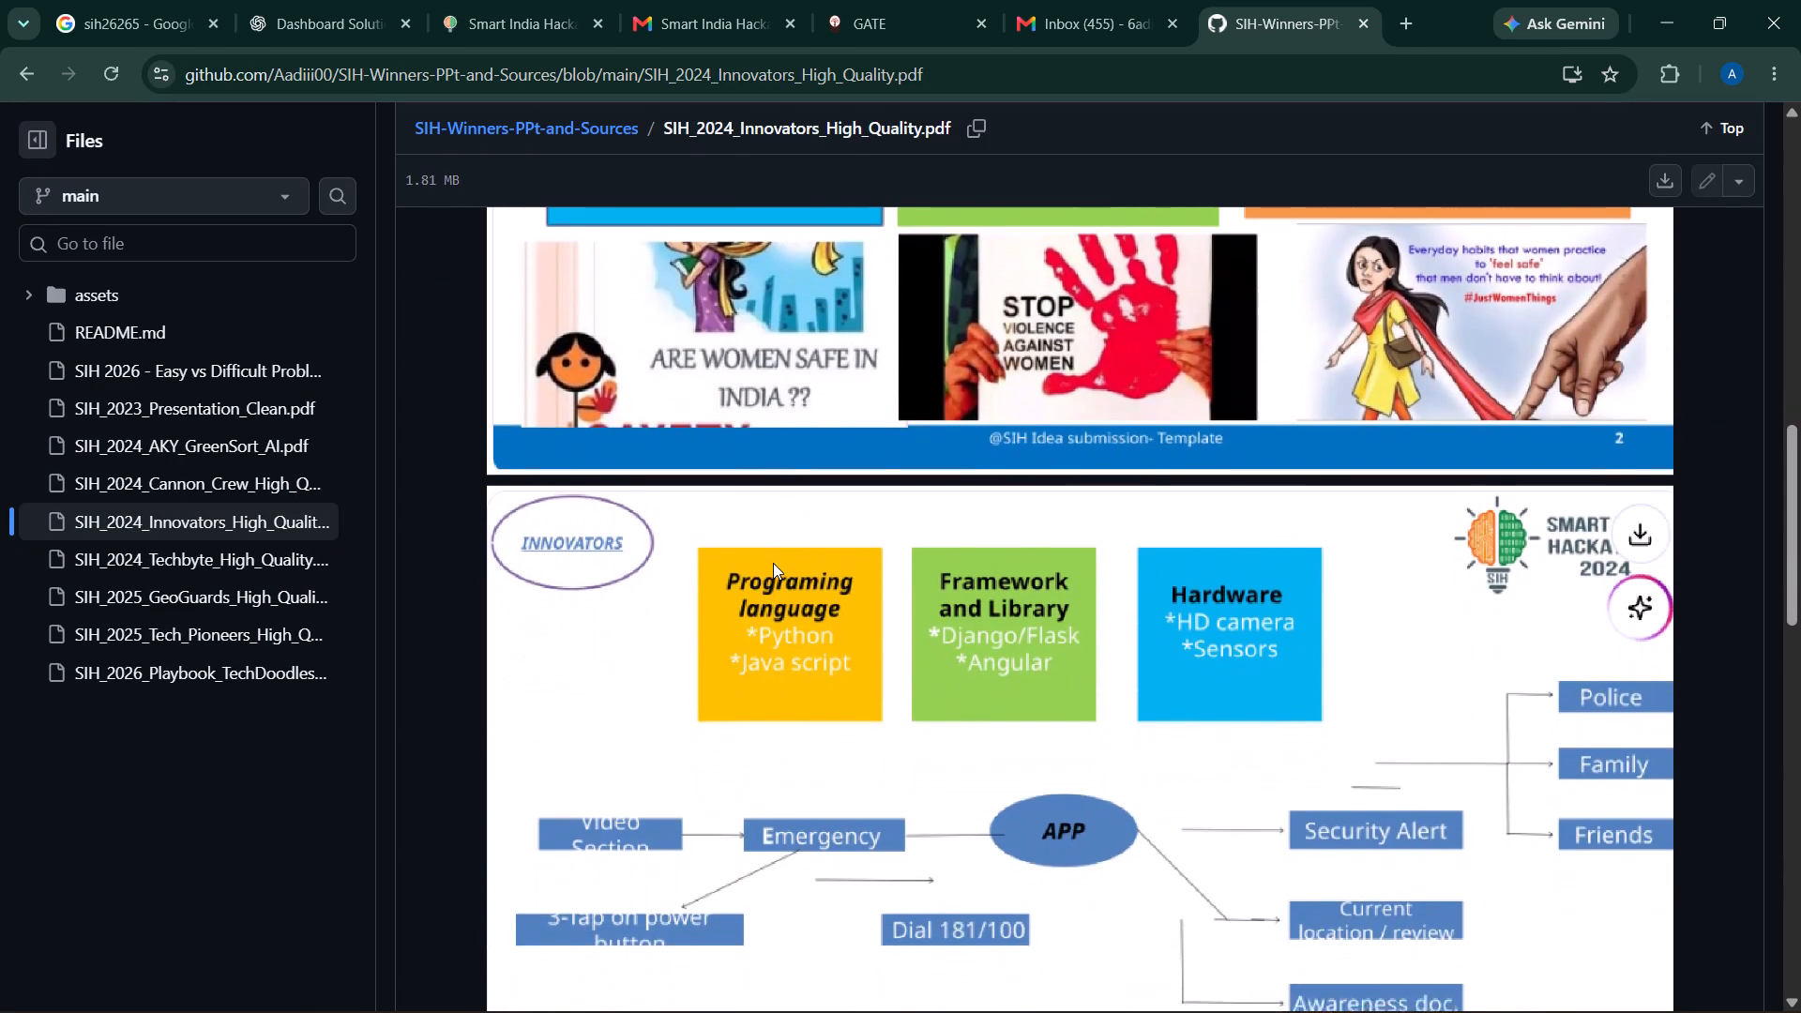
{"action": "scroll", "coordinate": [773, 563], "scroll_direction": "down", "scroll_amount": 6}
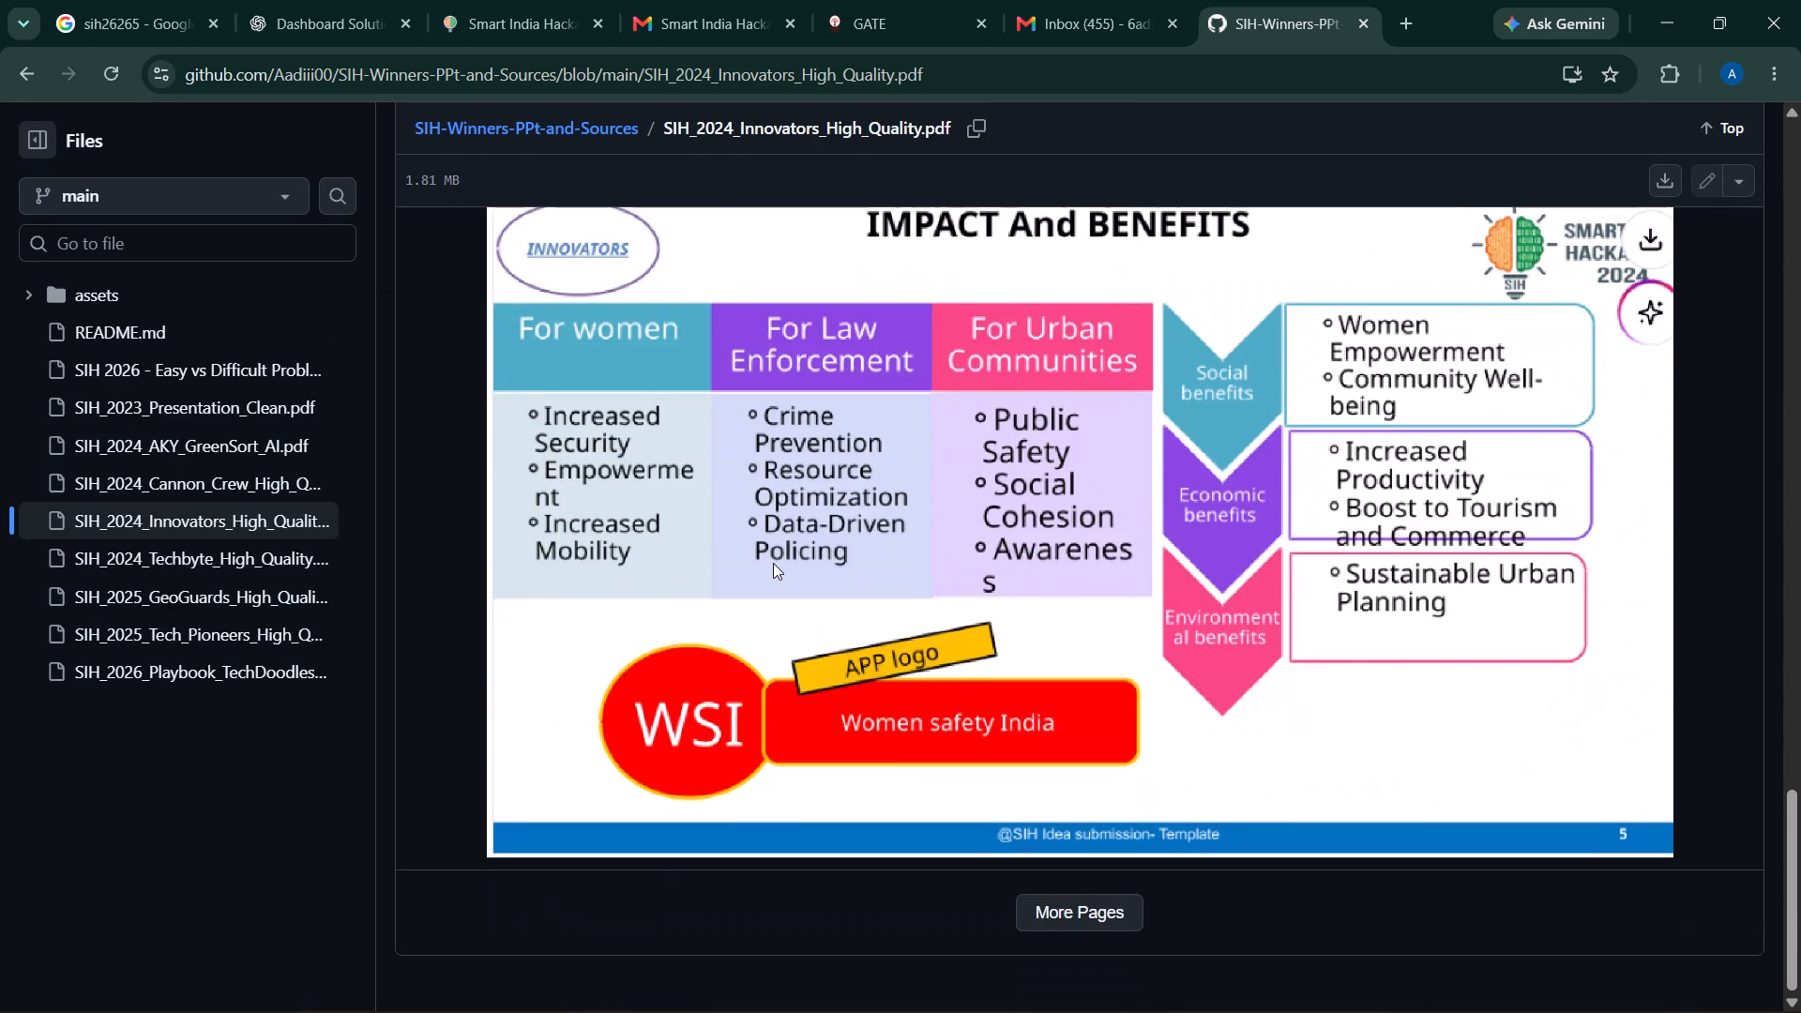
{"action": "left_click", "coordinate": [1078, 920]}
{"action": "scroll", "coordinate": [1070, 727], "scroll_direction": "down", "scroll_amount": 5}
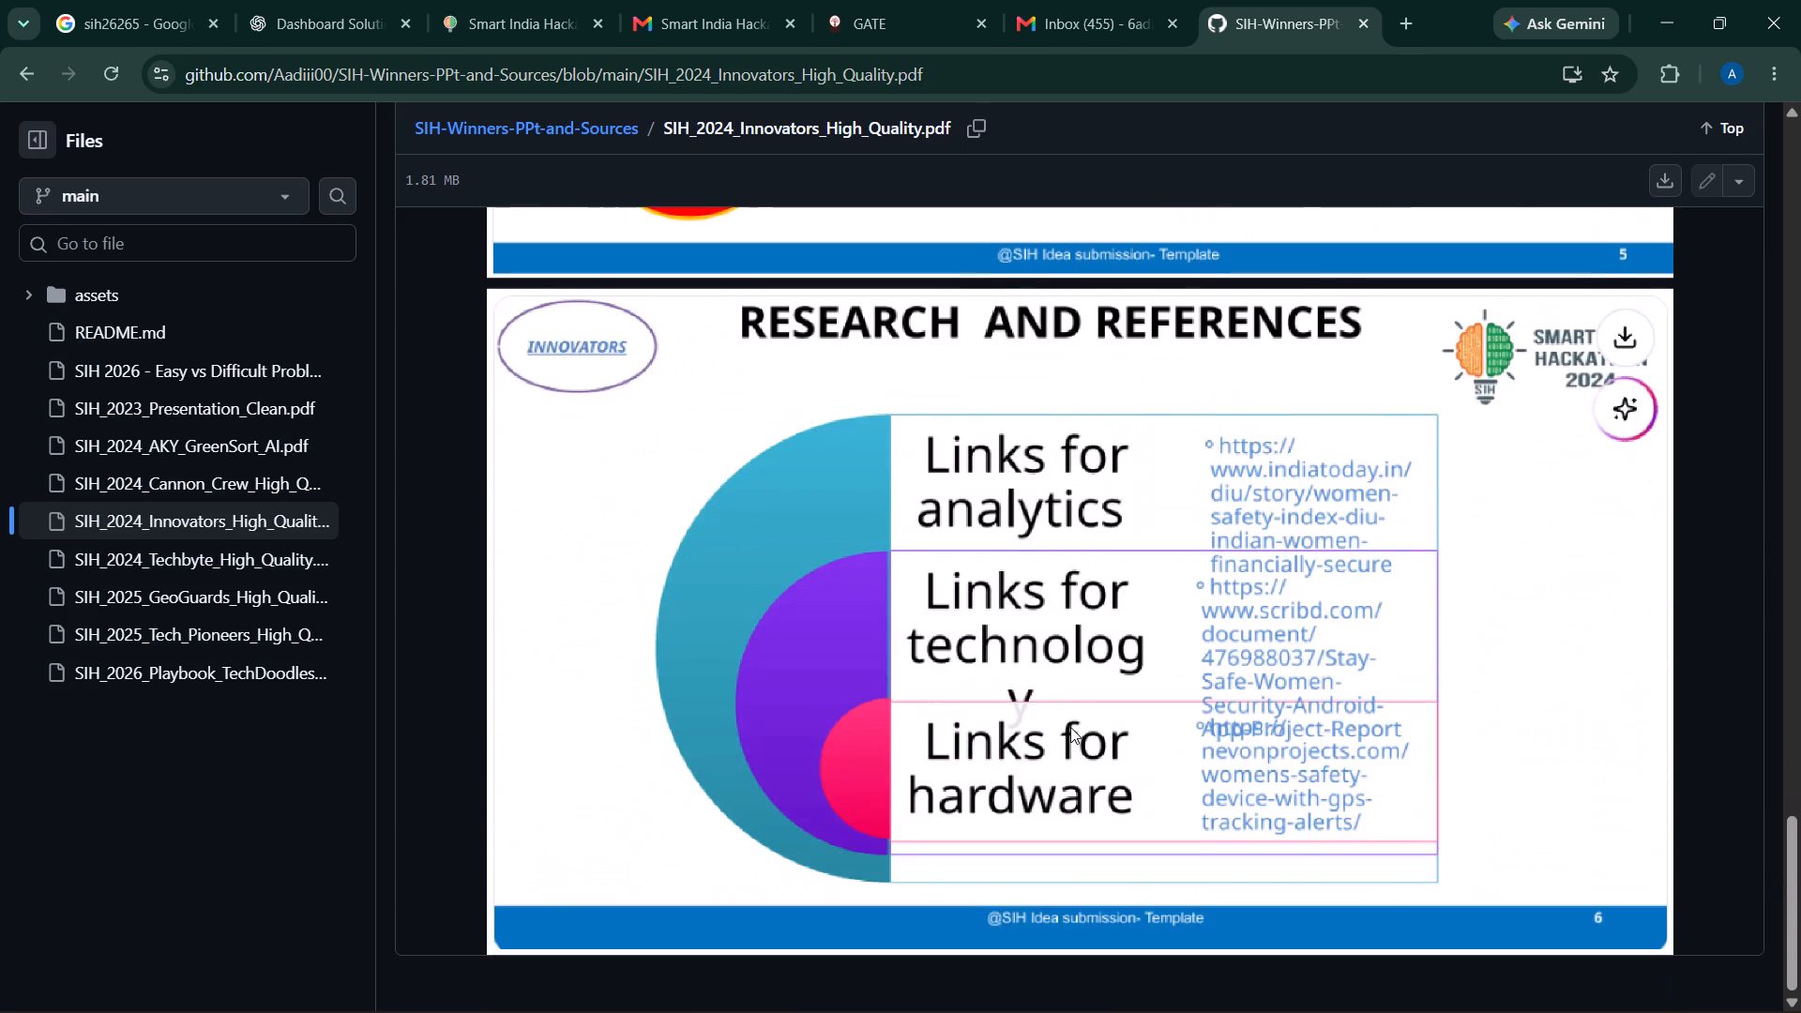
{"action": "scroll", "coordinate": [1291, 504], "scroll_direction": "up", "scroll_amount": 3}
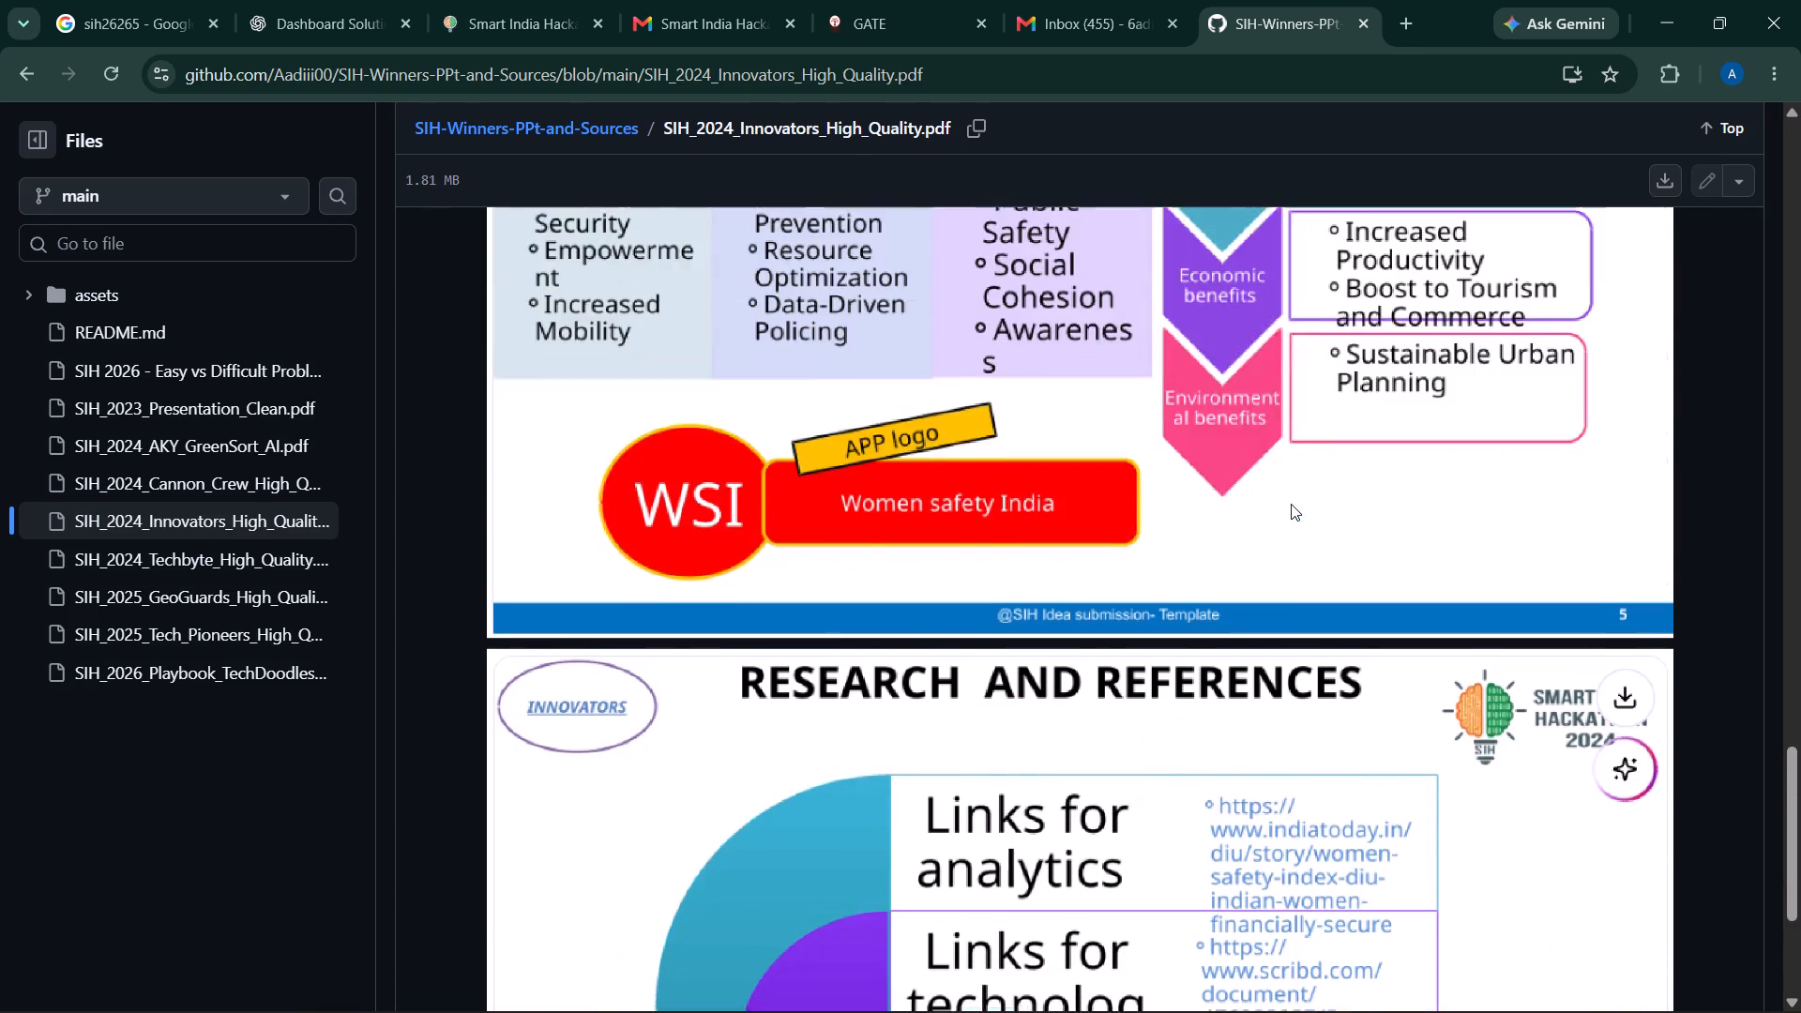
{"action": "scroll", "coordinate": [1291, 504], "scroll_direction": "up", "scroll_amount": 9}
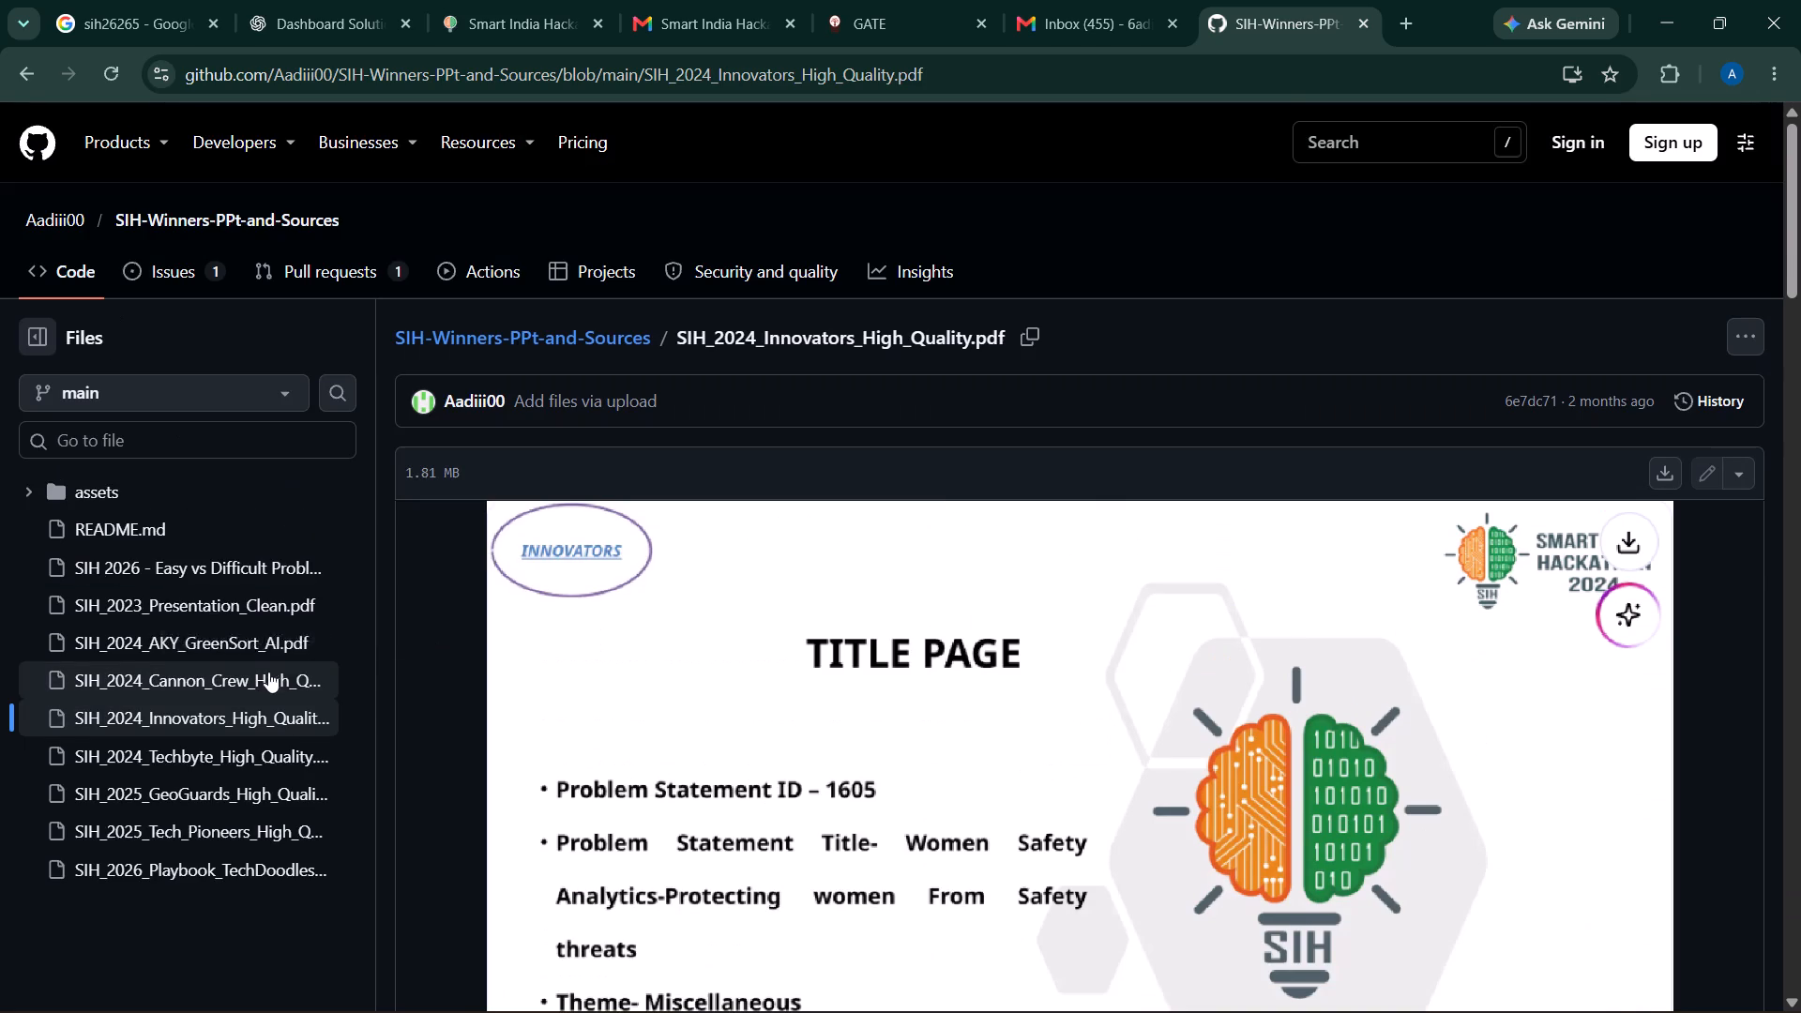
Open SIH_2024_Cannon_Crew_High_Quality.pdf, load its remaining pages, and check all slides through Research and References for a video link.
{"action": "scroll", "coordinate": [596, 719], "scroll_direction": "down", "scroll_amount": 1}
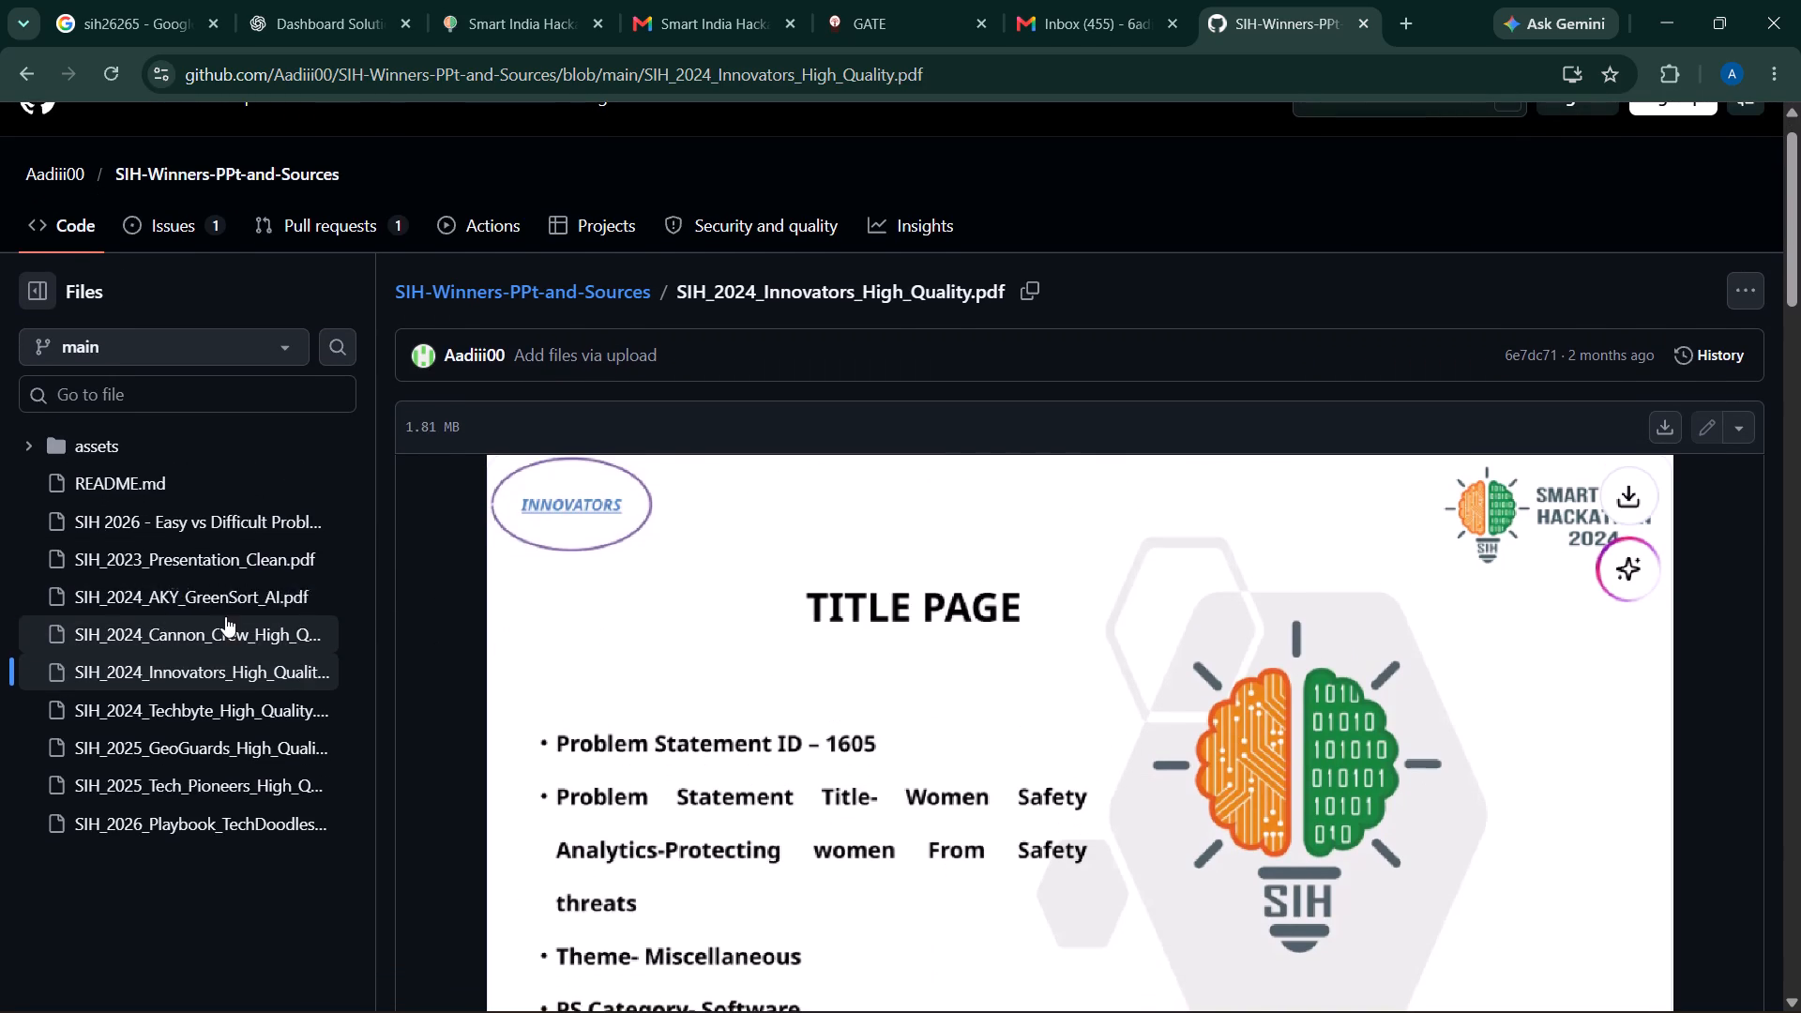
{"action": "left_click", "coordinate": [221, 621]}
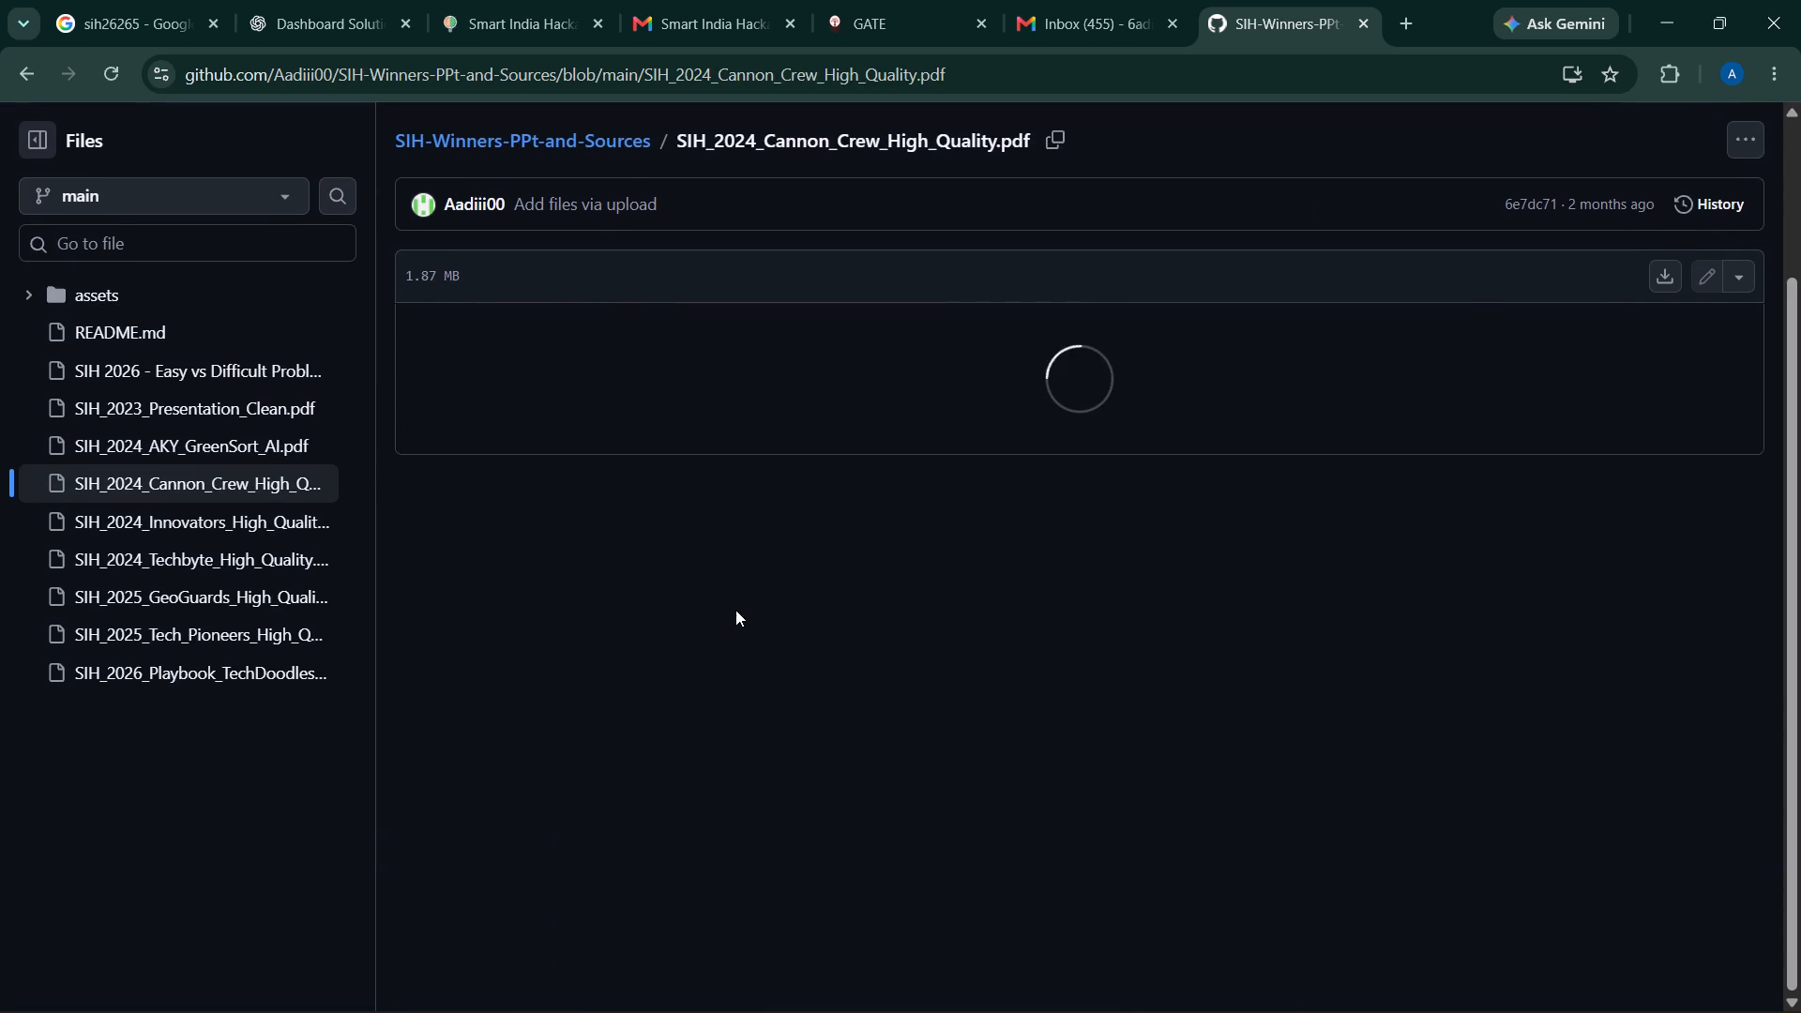
{"action": "scroll", "coordinate": [732, 602], "scroll_direction": "down", "scroll_amount": 4}
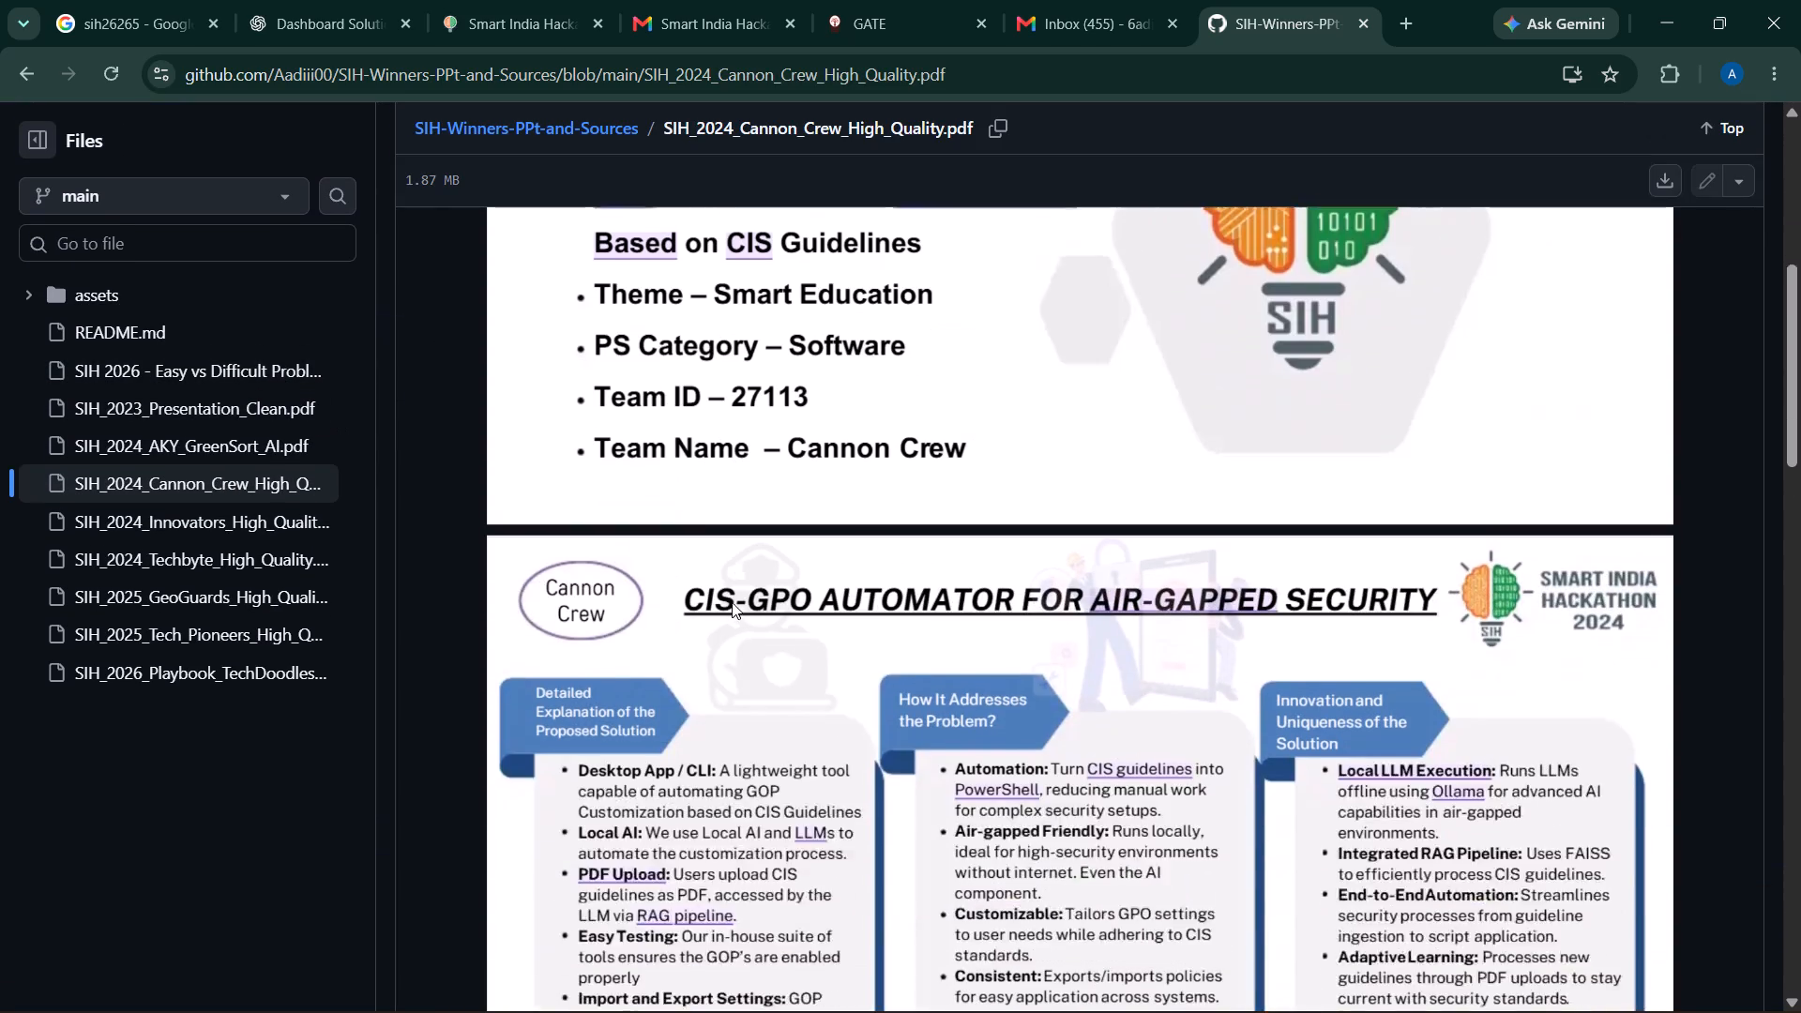
{"action": "scroll", "coordinate": [732, 602], "scroll_direction": "down", "scroll_amount": 4}
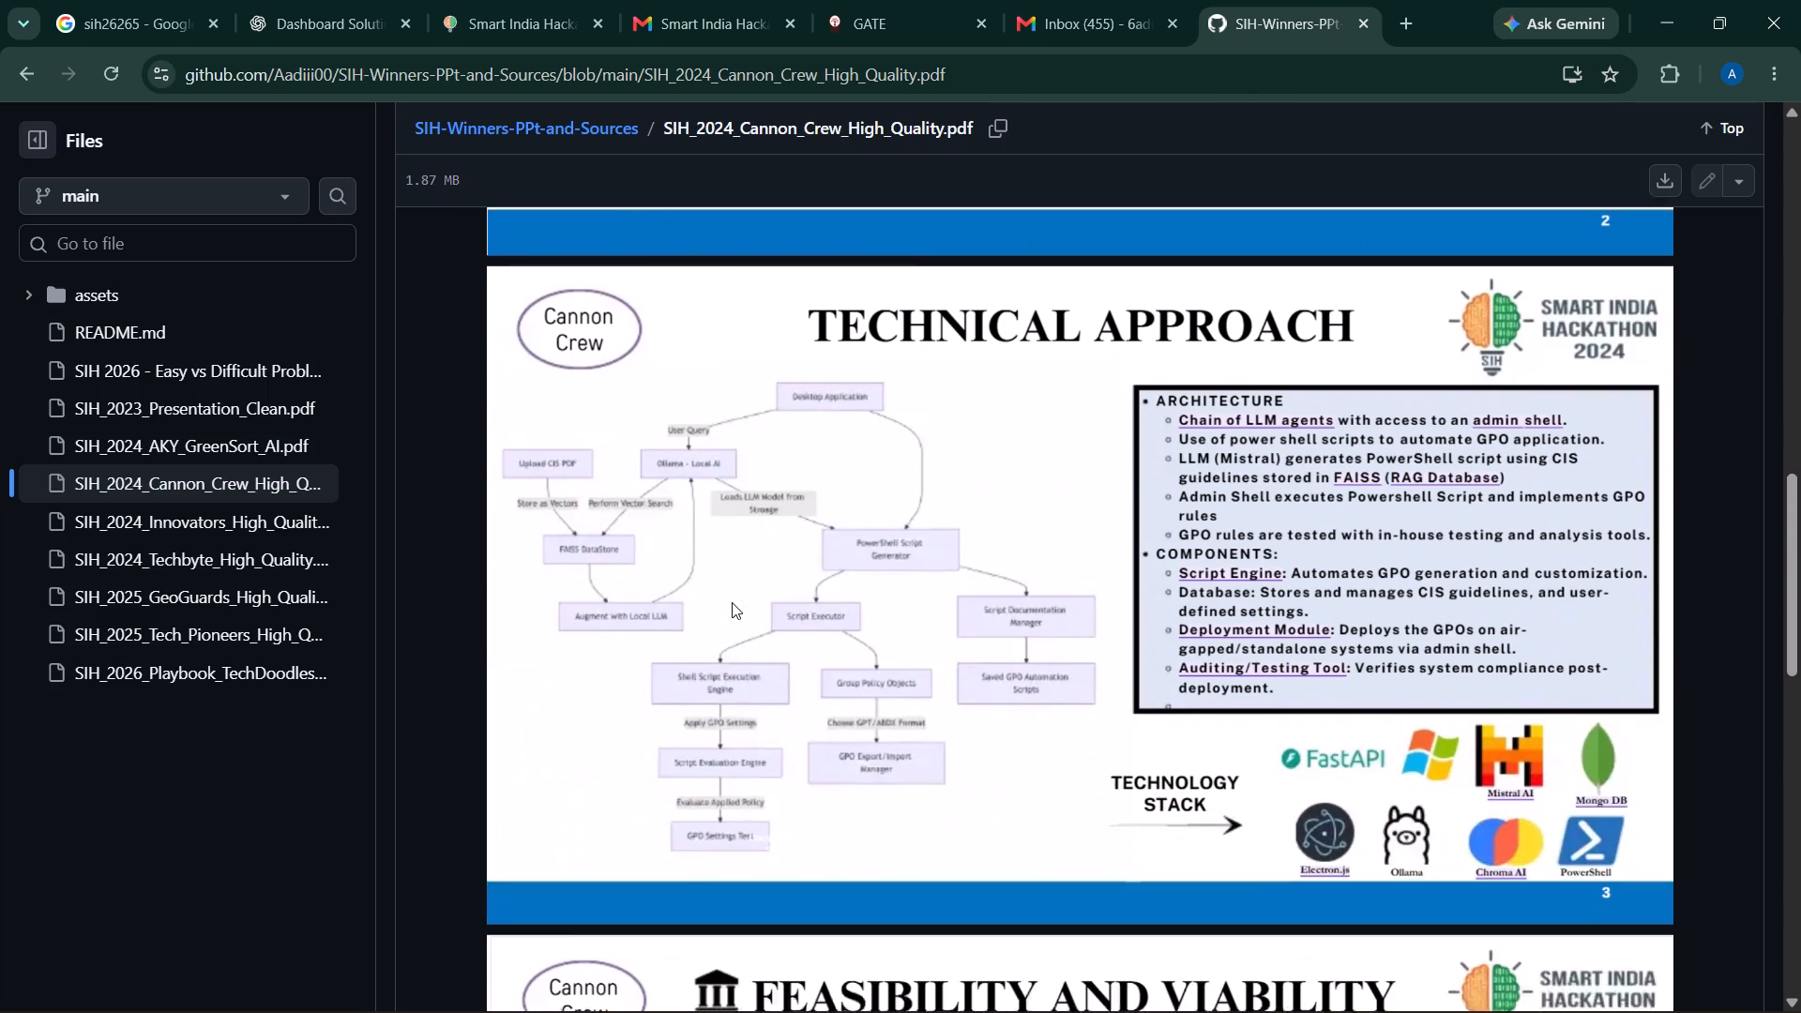
{"action": "scroll", "coordinate": [732, 602], "scroll_direction": "down", "scroll_amount": 1}
{"action": "scroll", "coordinate": [732, 602], "scroll_direction": "up", "scroll_amount": 1}
{"action": "scroll", "coordinate": [732, 602], "scroll_direction": "down", "scroll_amount": 1}
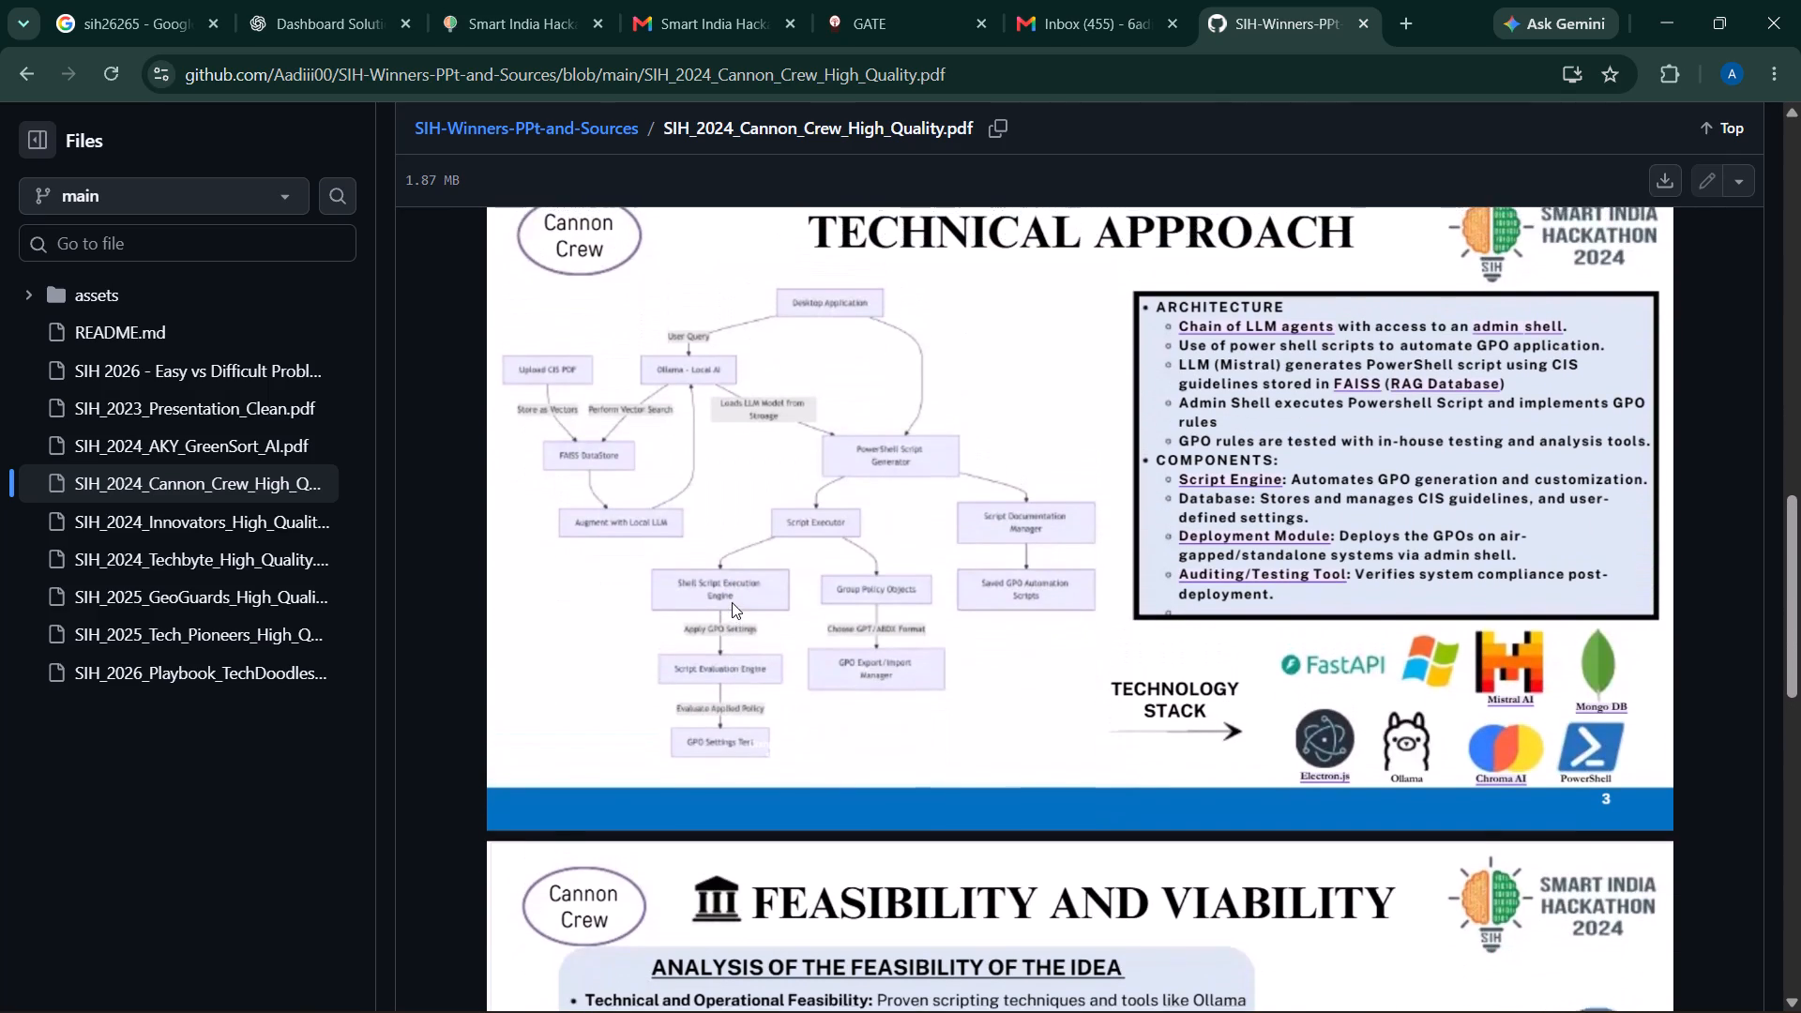
{"action": "scroll", "coordinate": [732, 602], "scroll_direction": "down", "scroll_amount": 2}
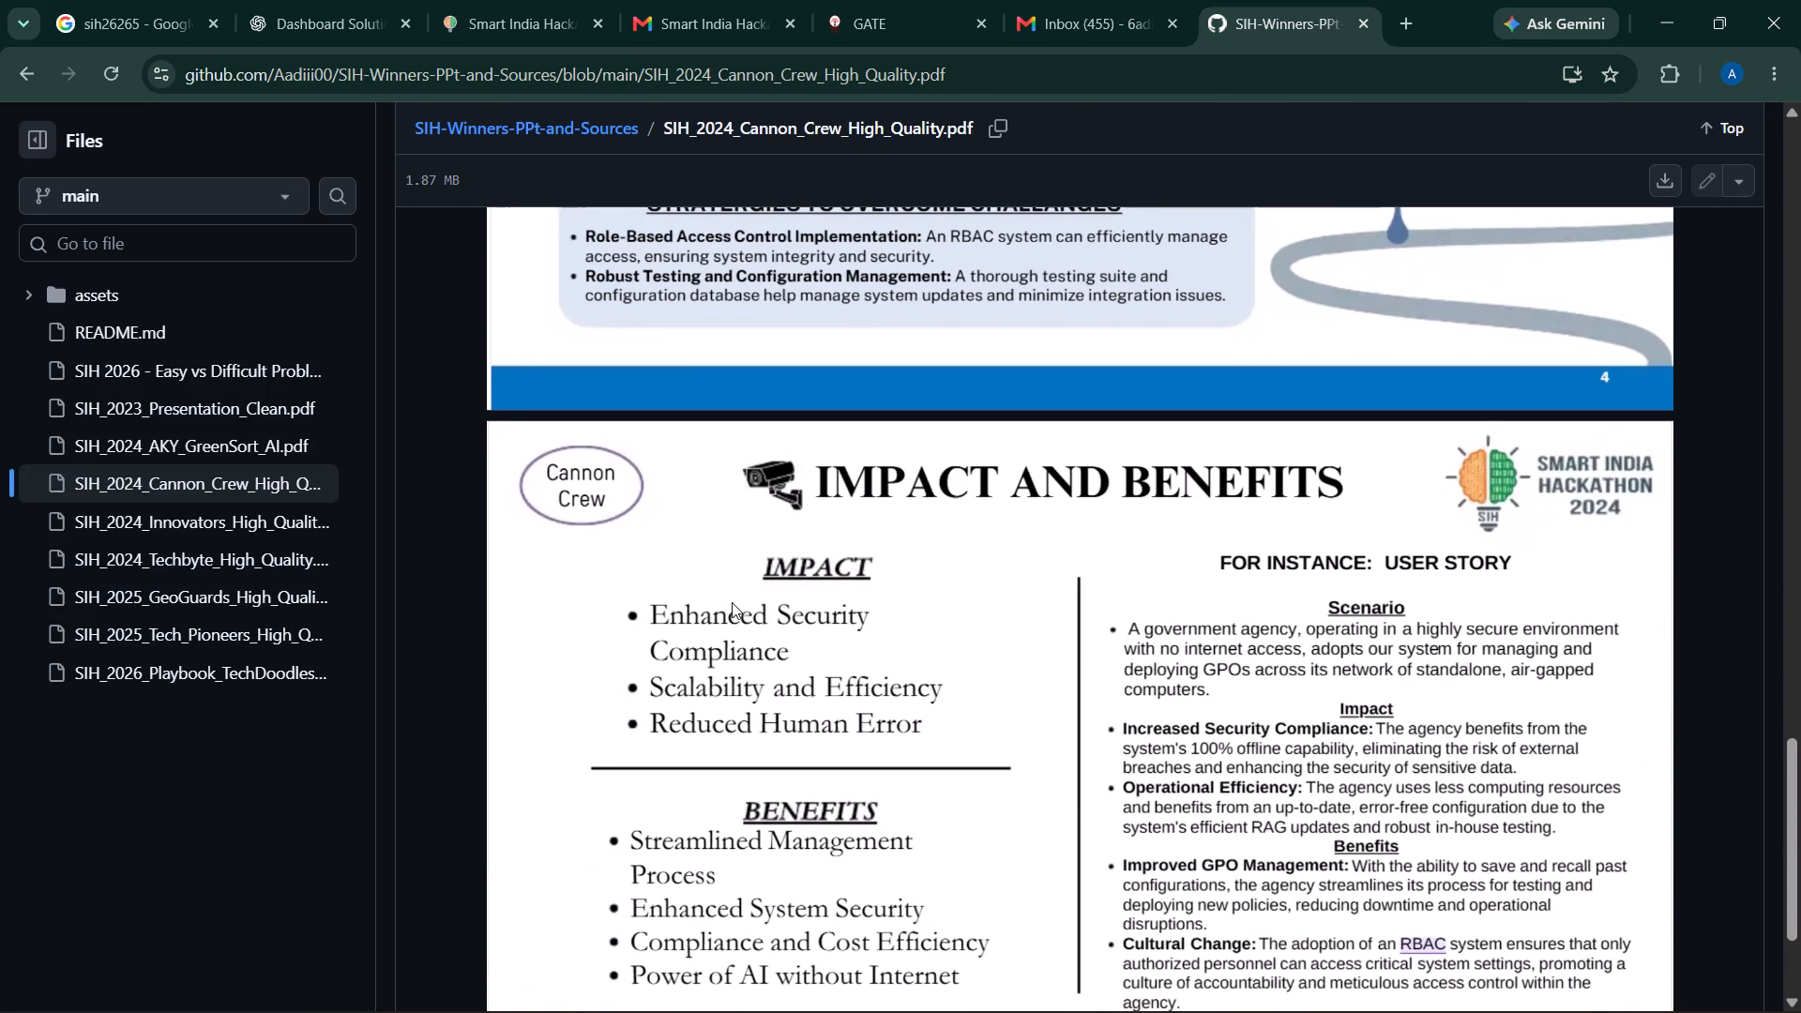
{"action": "scroll", "coordinate": [977, 525], "scroll_direction": "down", "scroll_amount": 2}
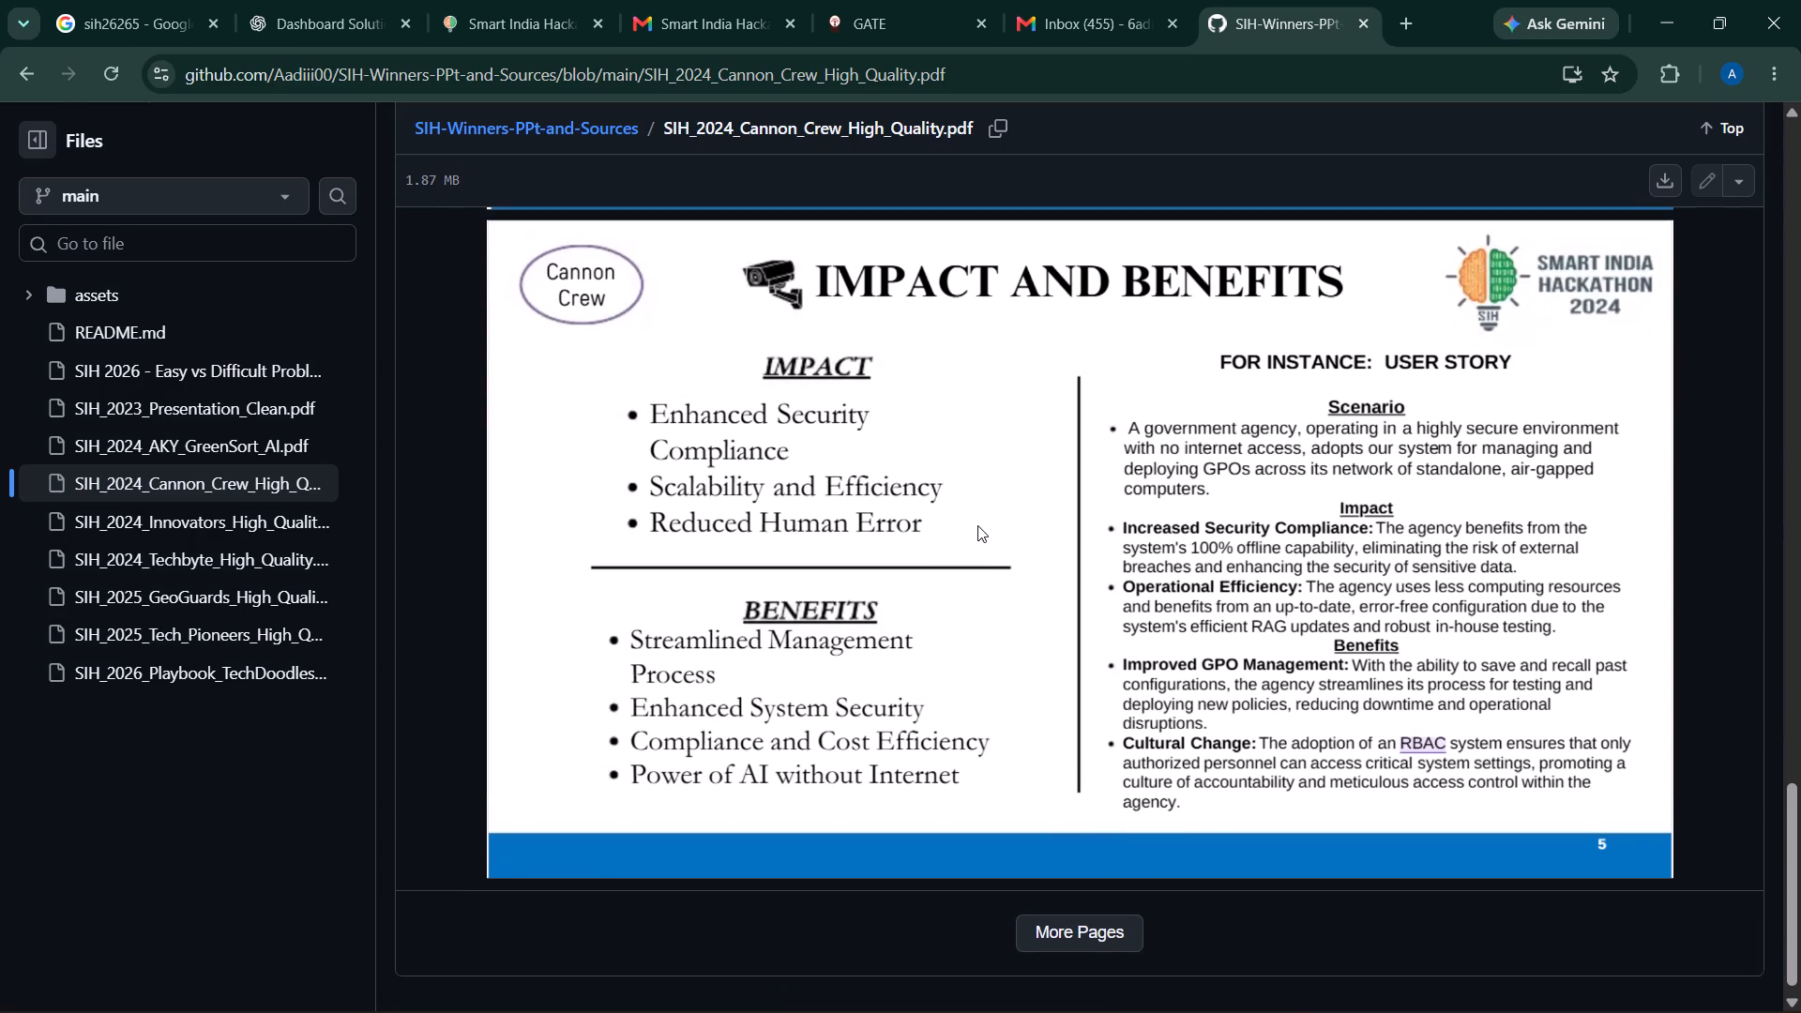
{"action": "left_click", "coordinate": [1088, 933]}
{"action": "scroll", "coordinate": [1082, 794], "scroll_direction": "down", "scroll_amount": 5}
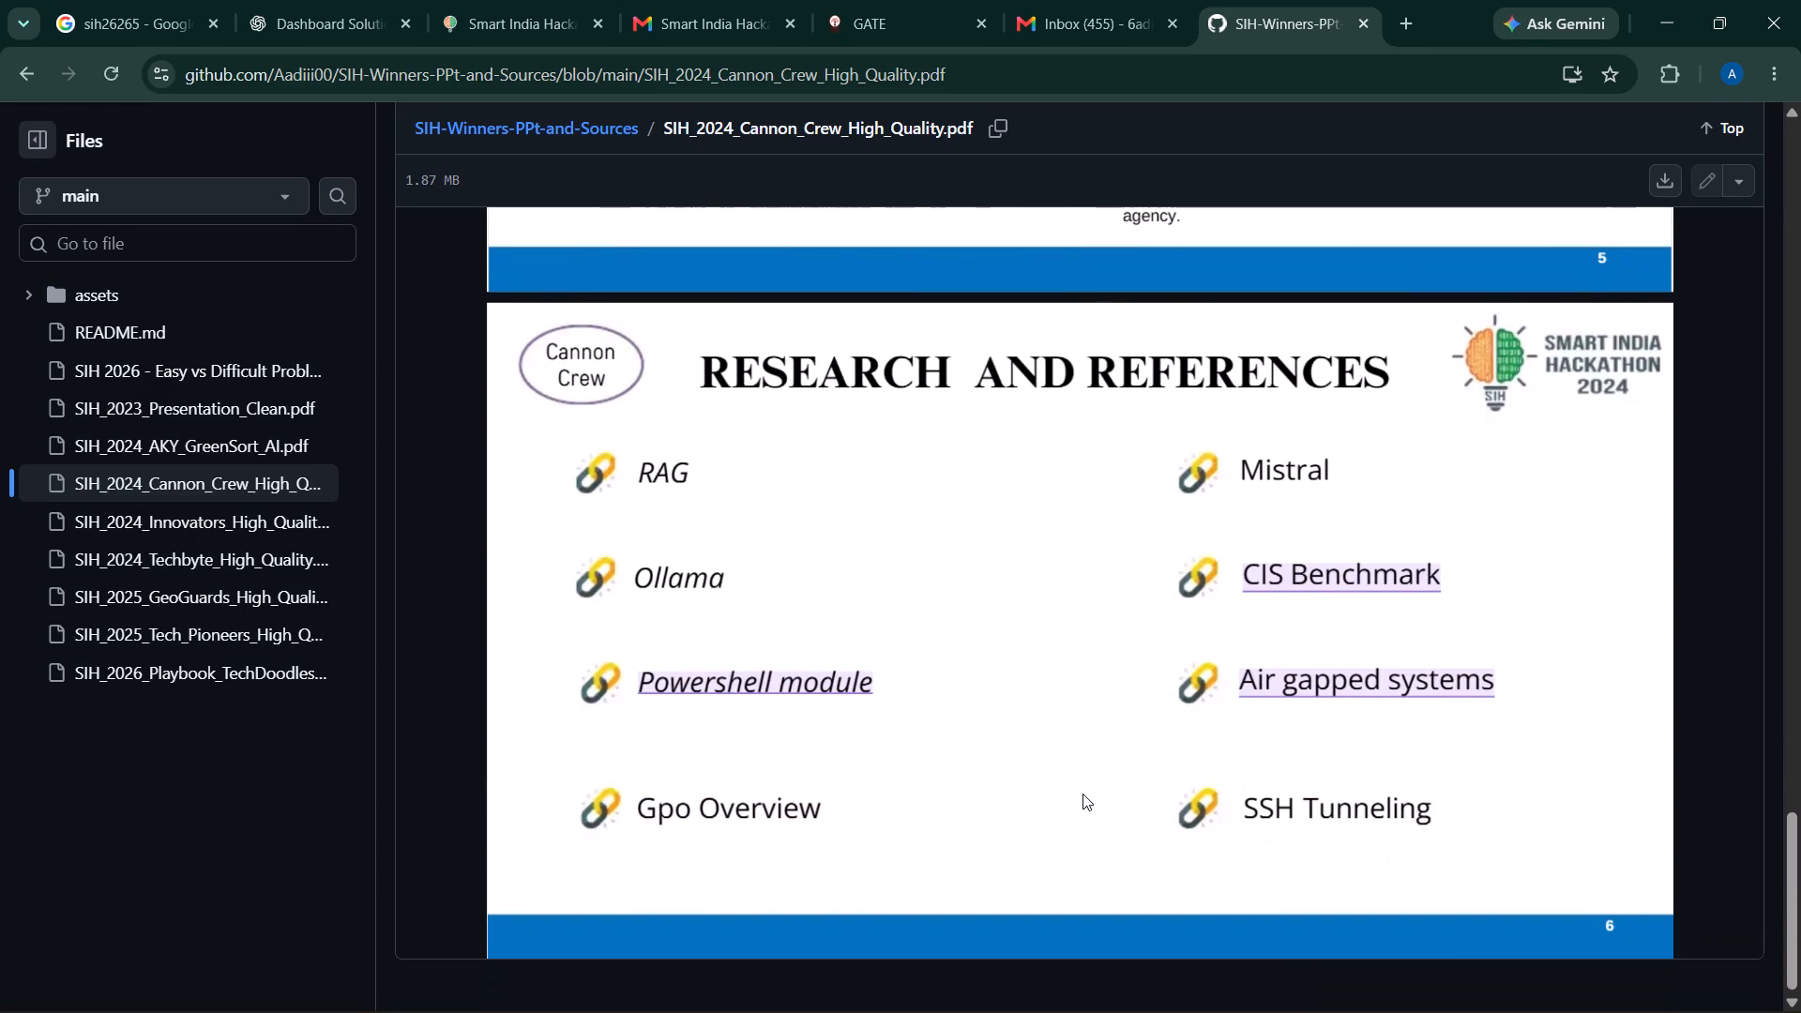
{"action": "scroll", "coordinate": [1082, 794], "scroll_direction": "up", "scroll_amount": 7}
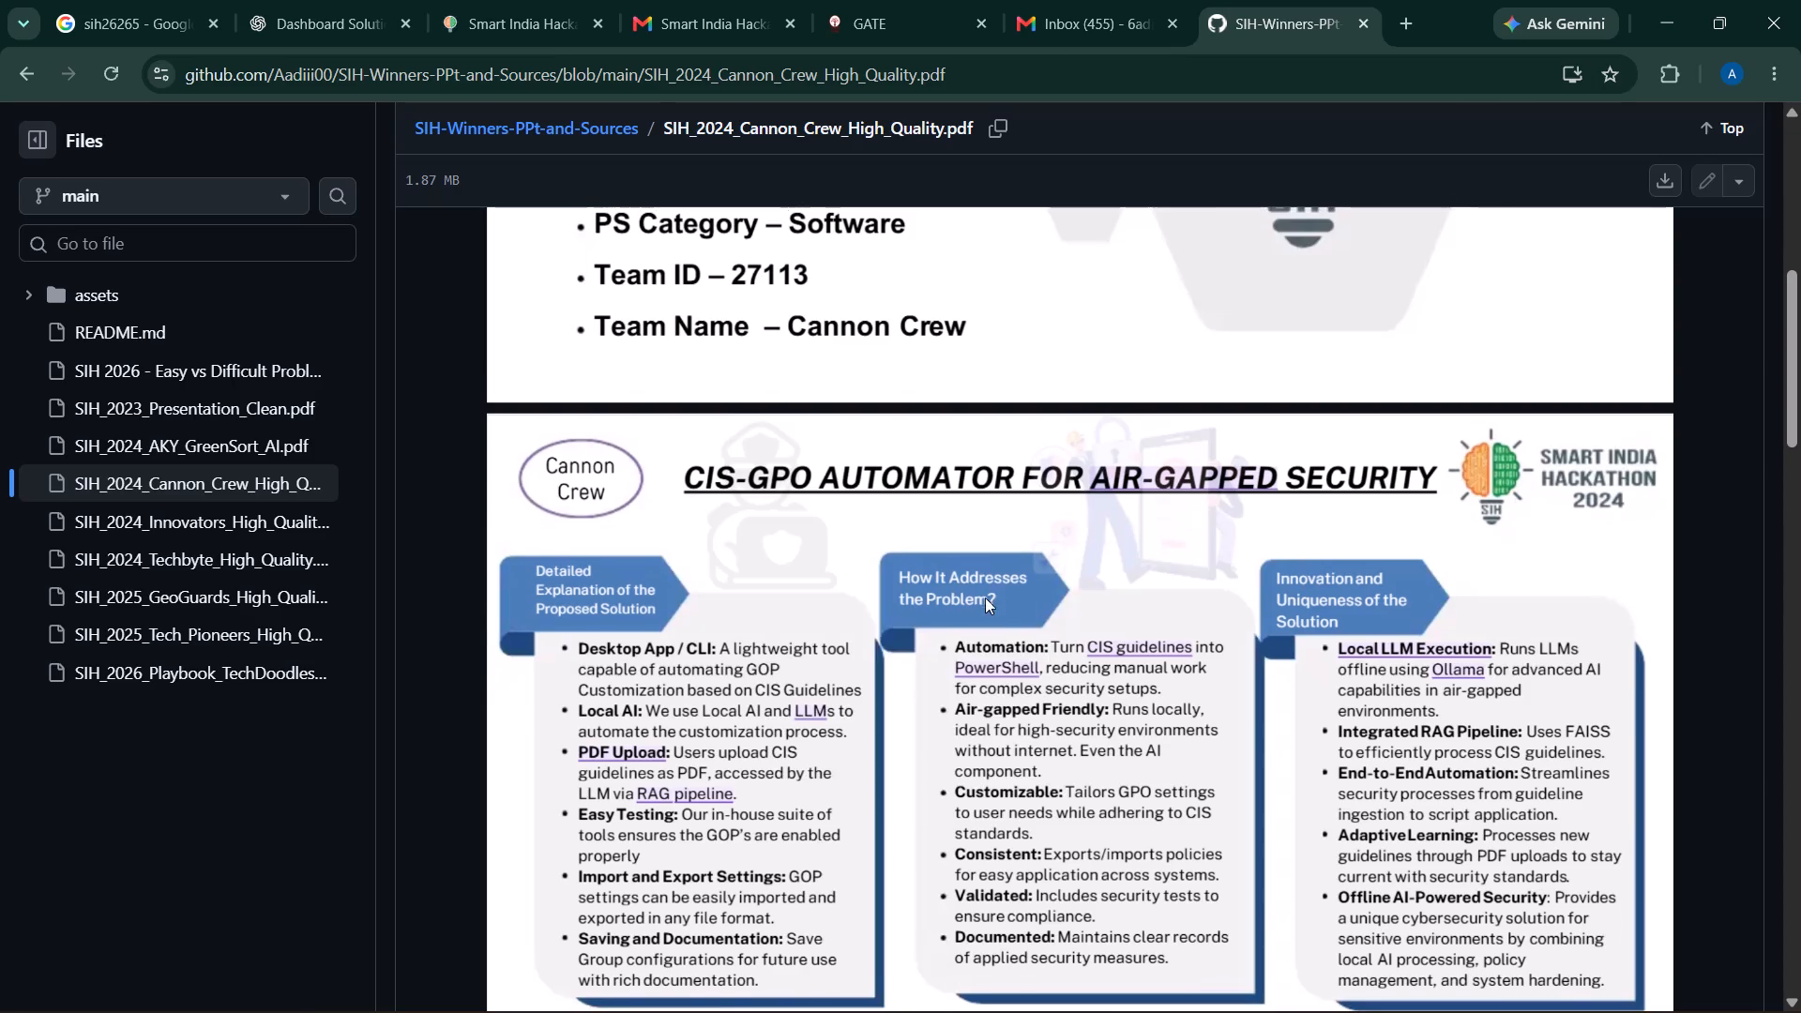
Return to the start of the Cannon Crew presentation and review its title slide with the problem statement and team details.
{"action": "scroll", "coordinate": [998, 482], "scroll_direction": "up", "scroll_amount": 1}
{"action": "scroll", "coordinate": [1023, 350], "scroll_direction": "up", "scroll_amount": 3}
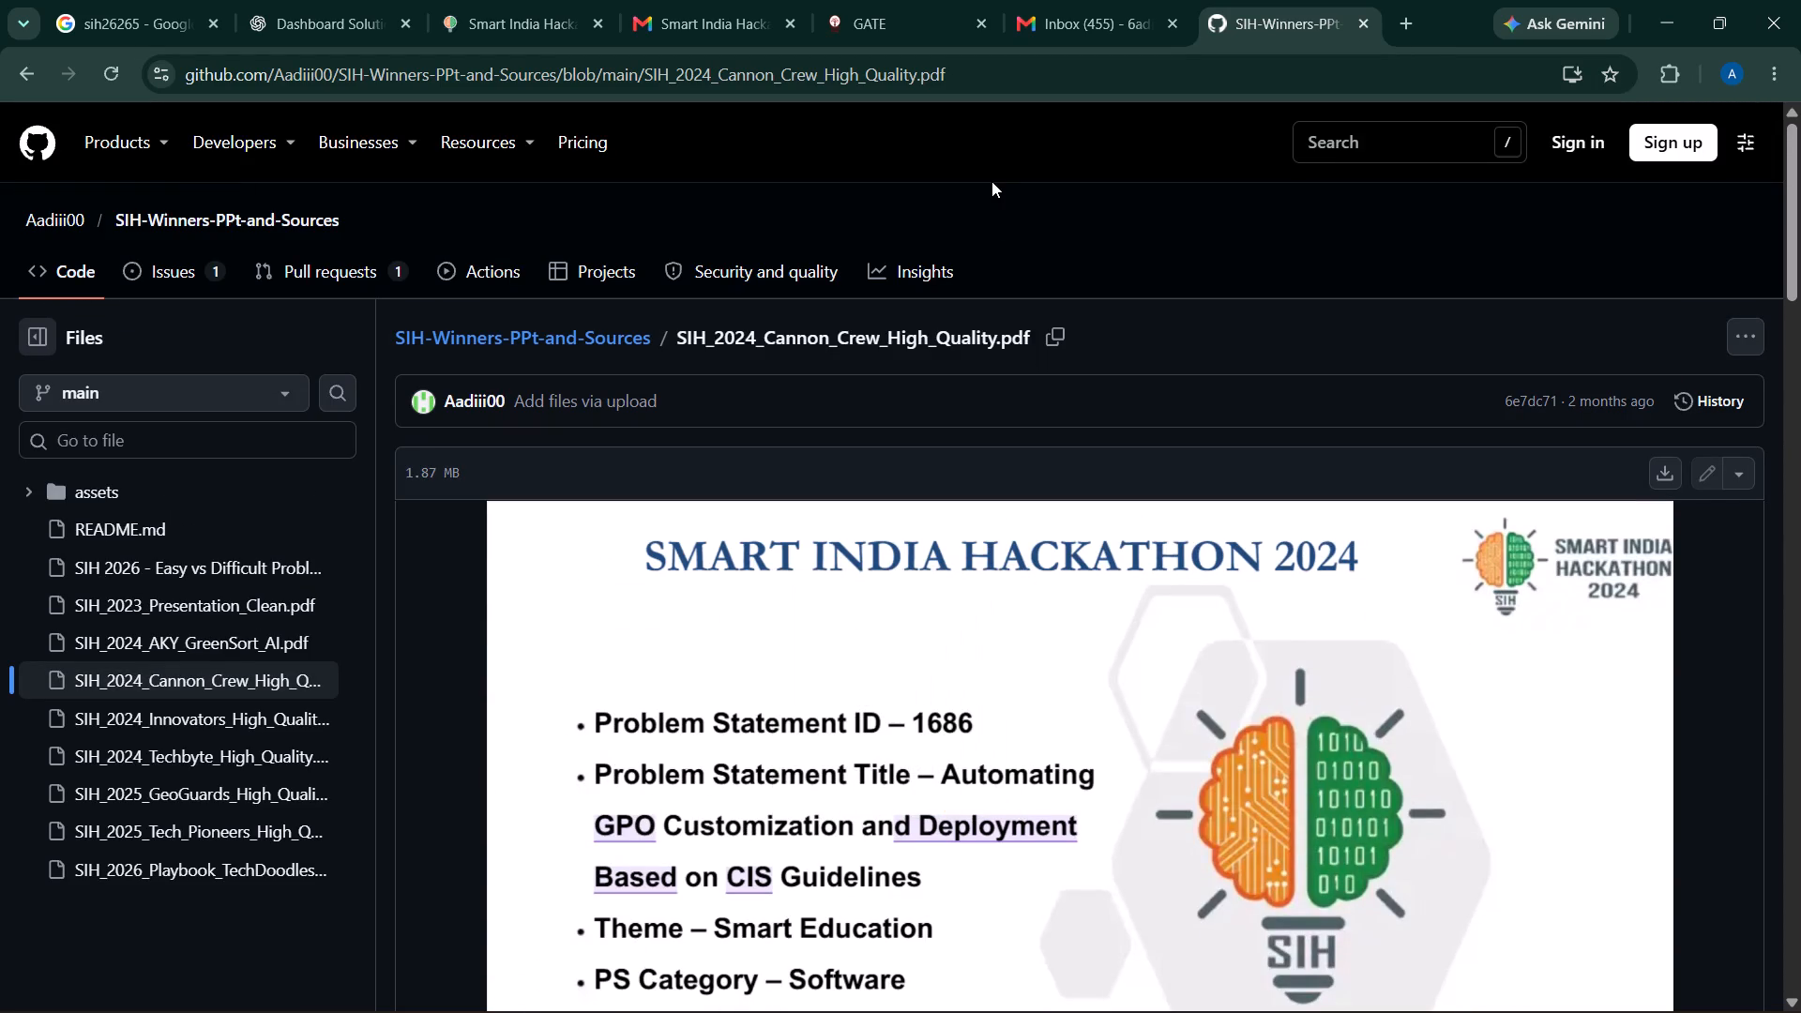
{"action": "scroll", "coordinate": [850, 600], "scroll_direction": "down", "scroll_amount": 2}
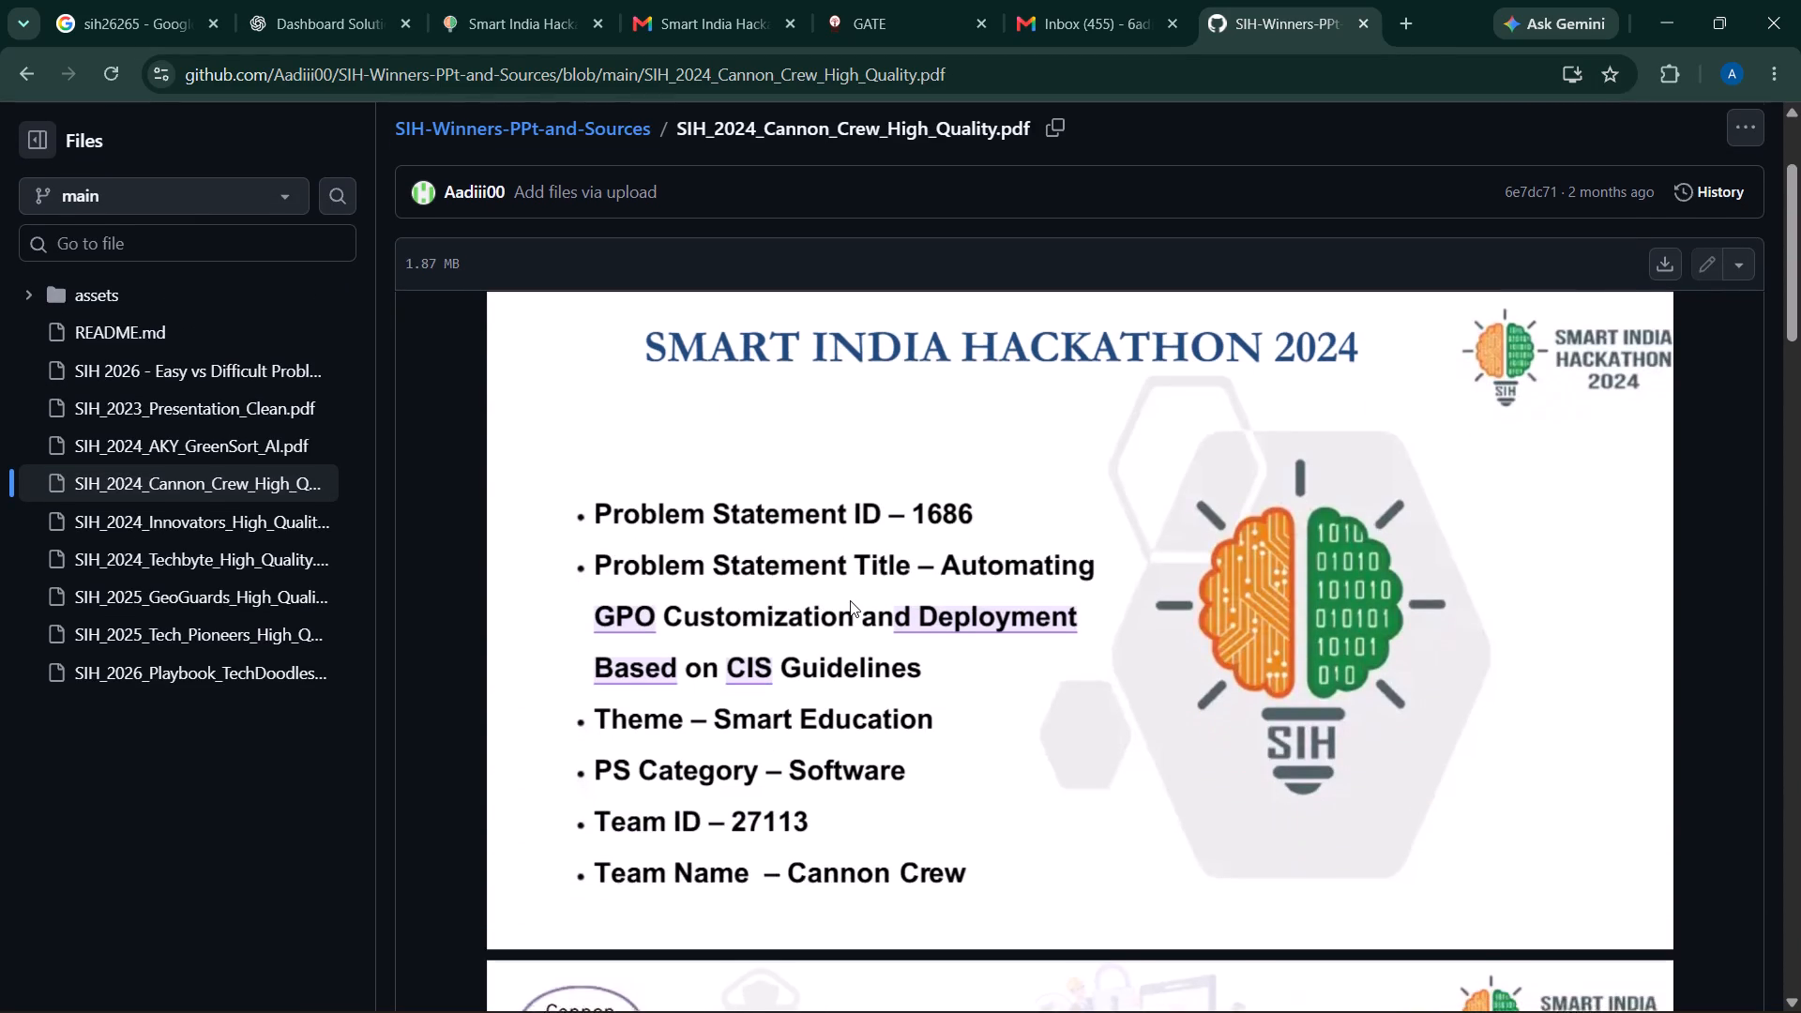
{"action": "scroll", "coordinate": [850, 600], "scroll_direction": "down", "scroll_amount": 2}
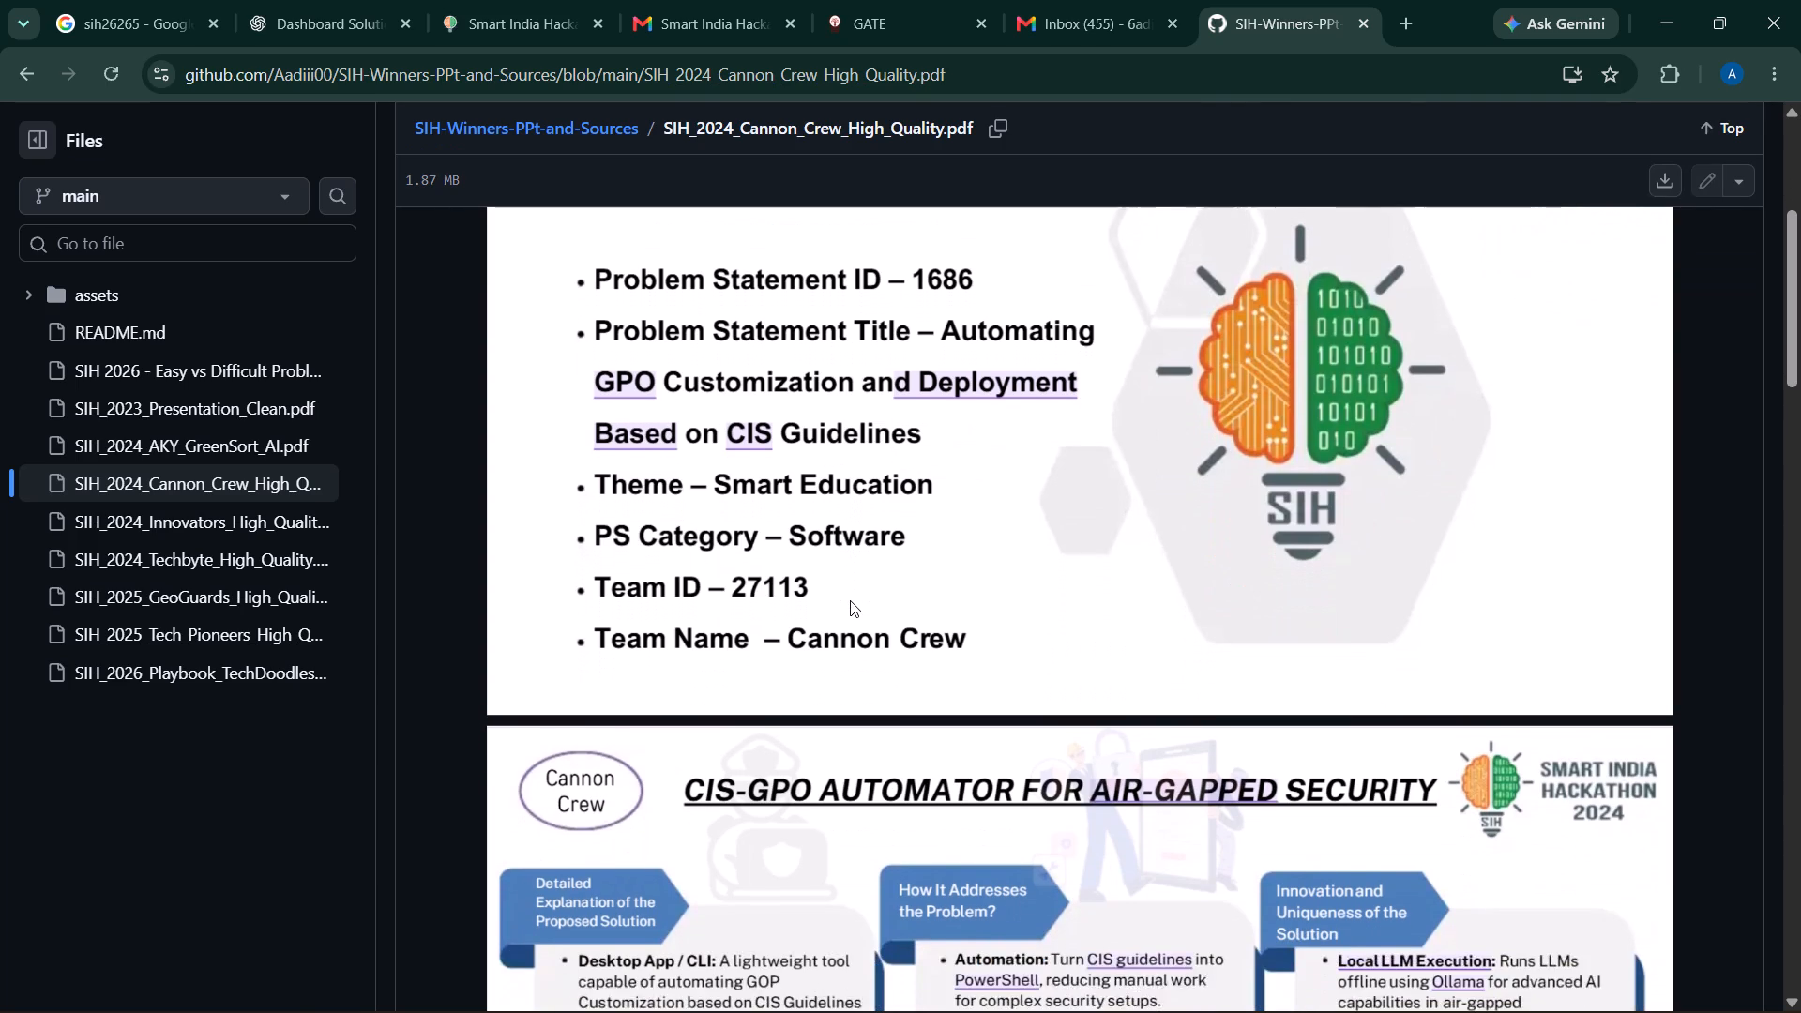
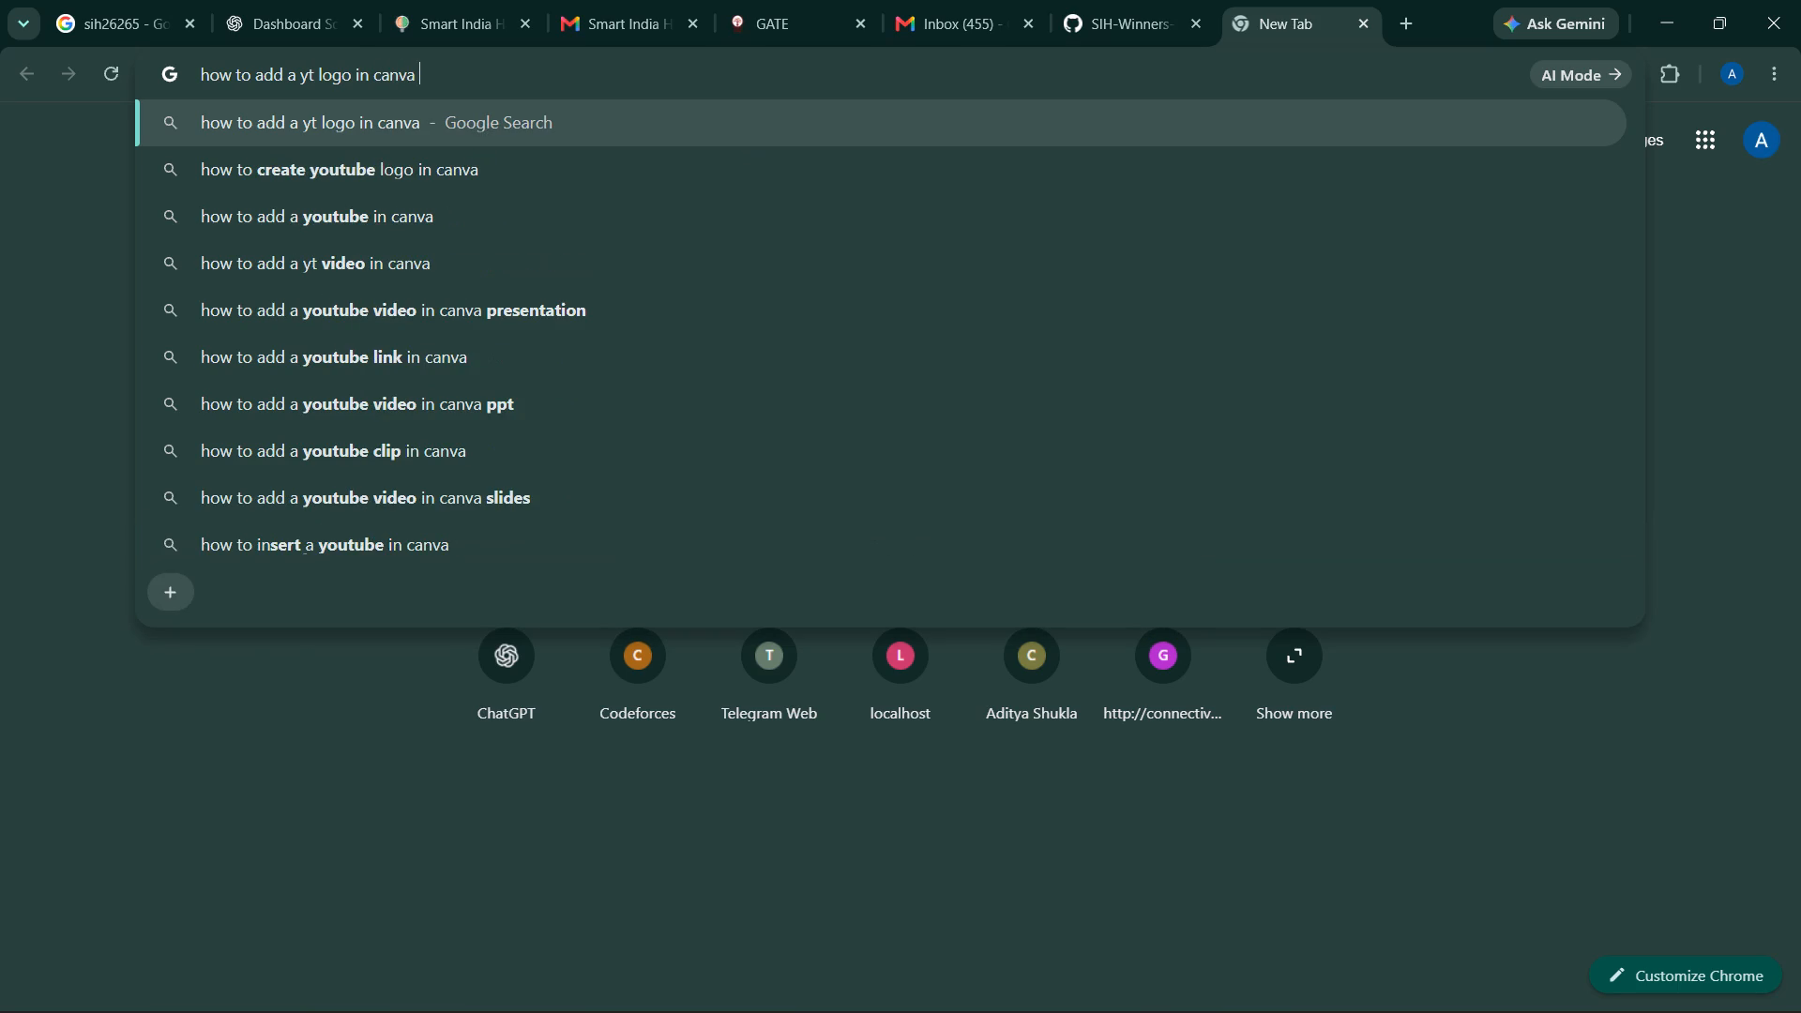
Search Google for "how to add a yt logo in canva on which clicking leads to link open".
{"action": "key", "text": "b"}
{"action": "key", "text": "BackSpace"}
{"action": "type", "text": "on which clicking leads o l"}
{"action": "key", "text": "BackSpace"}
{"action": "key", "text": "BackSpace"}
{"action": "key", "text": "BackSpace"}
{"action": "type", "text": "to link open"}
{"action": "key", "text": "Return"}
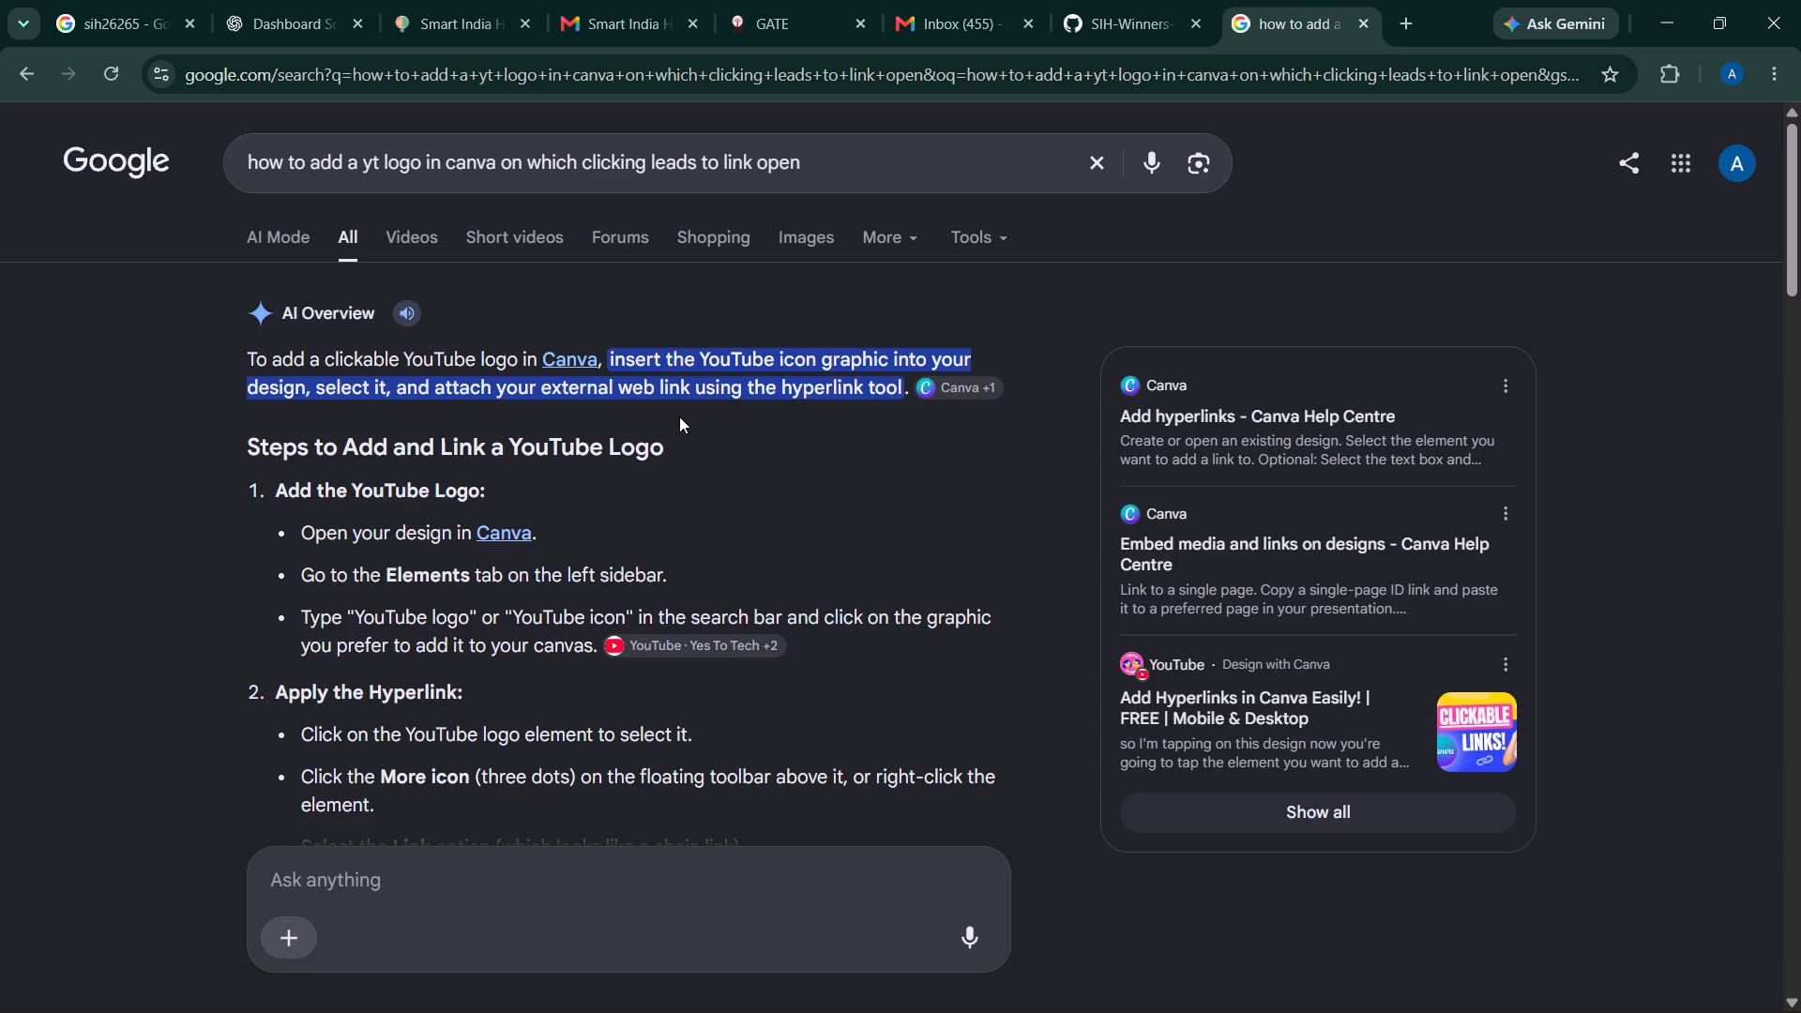
Read the AI Overview steps on adding a YouTube logo in Canva, hyperlinking it and exporting the design with working links.
{"action": "scroll", "coordinate": [656, 562], "scroll_direction": "down", "scroll_amount": 2}
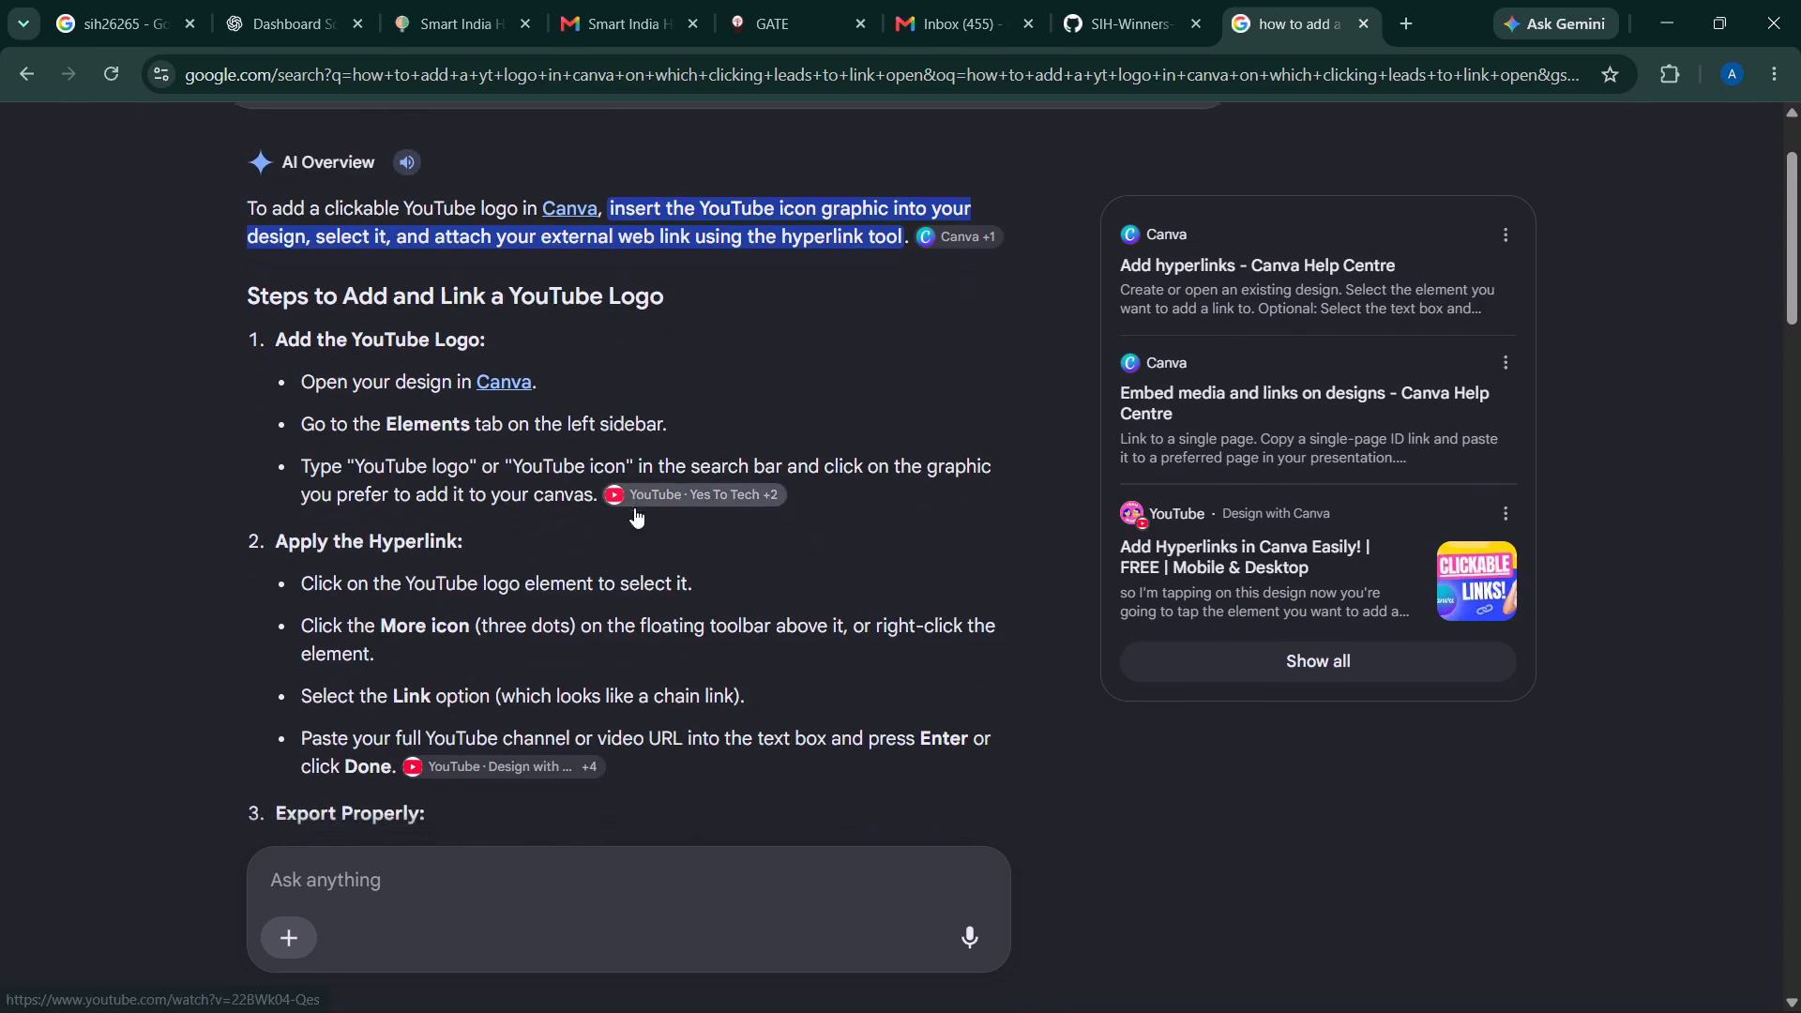
{"action": "scroll", "coordinate": [634, 507], "scroll_direction": "down", "scroll_amount": 1}
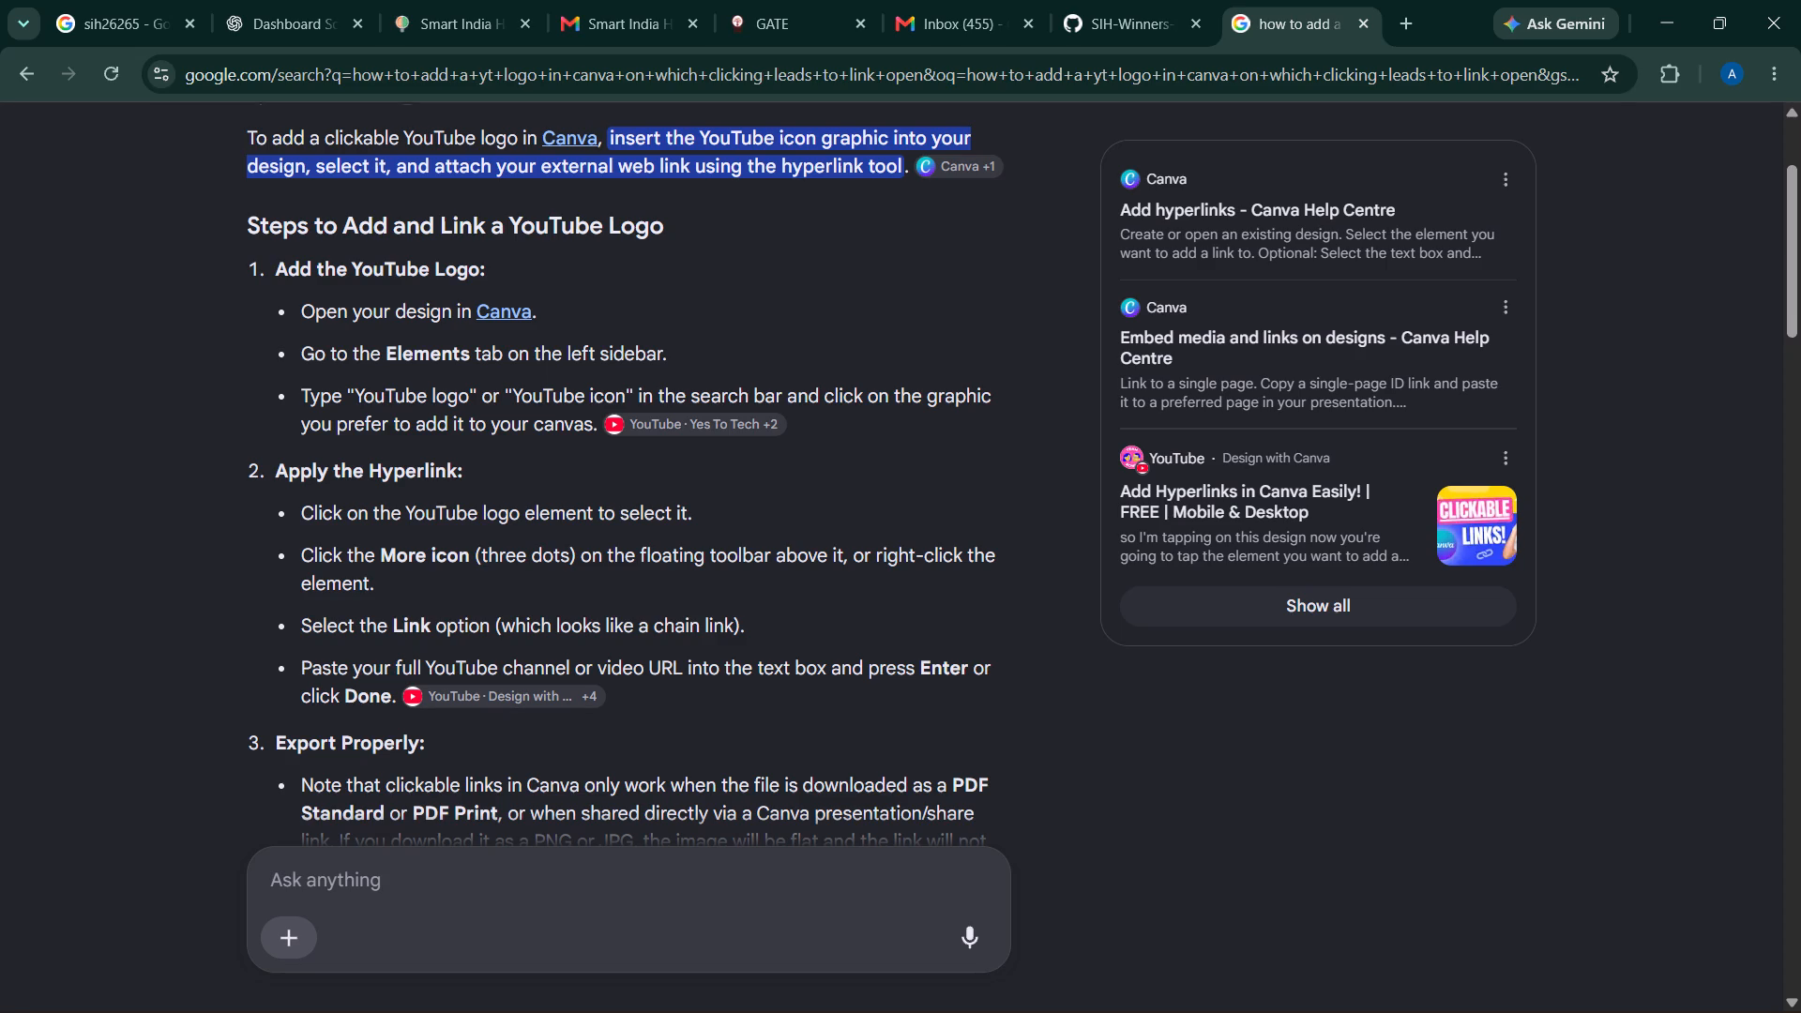
{"action": "scroll", "coordinate": [524, 511], "scroll_direction": "down", "scroll_amount": 2}
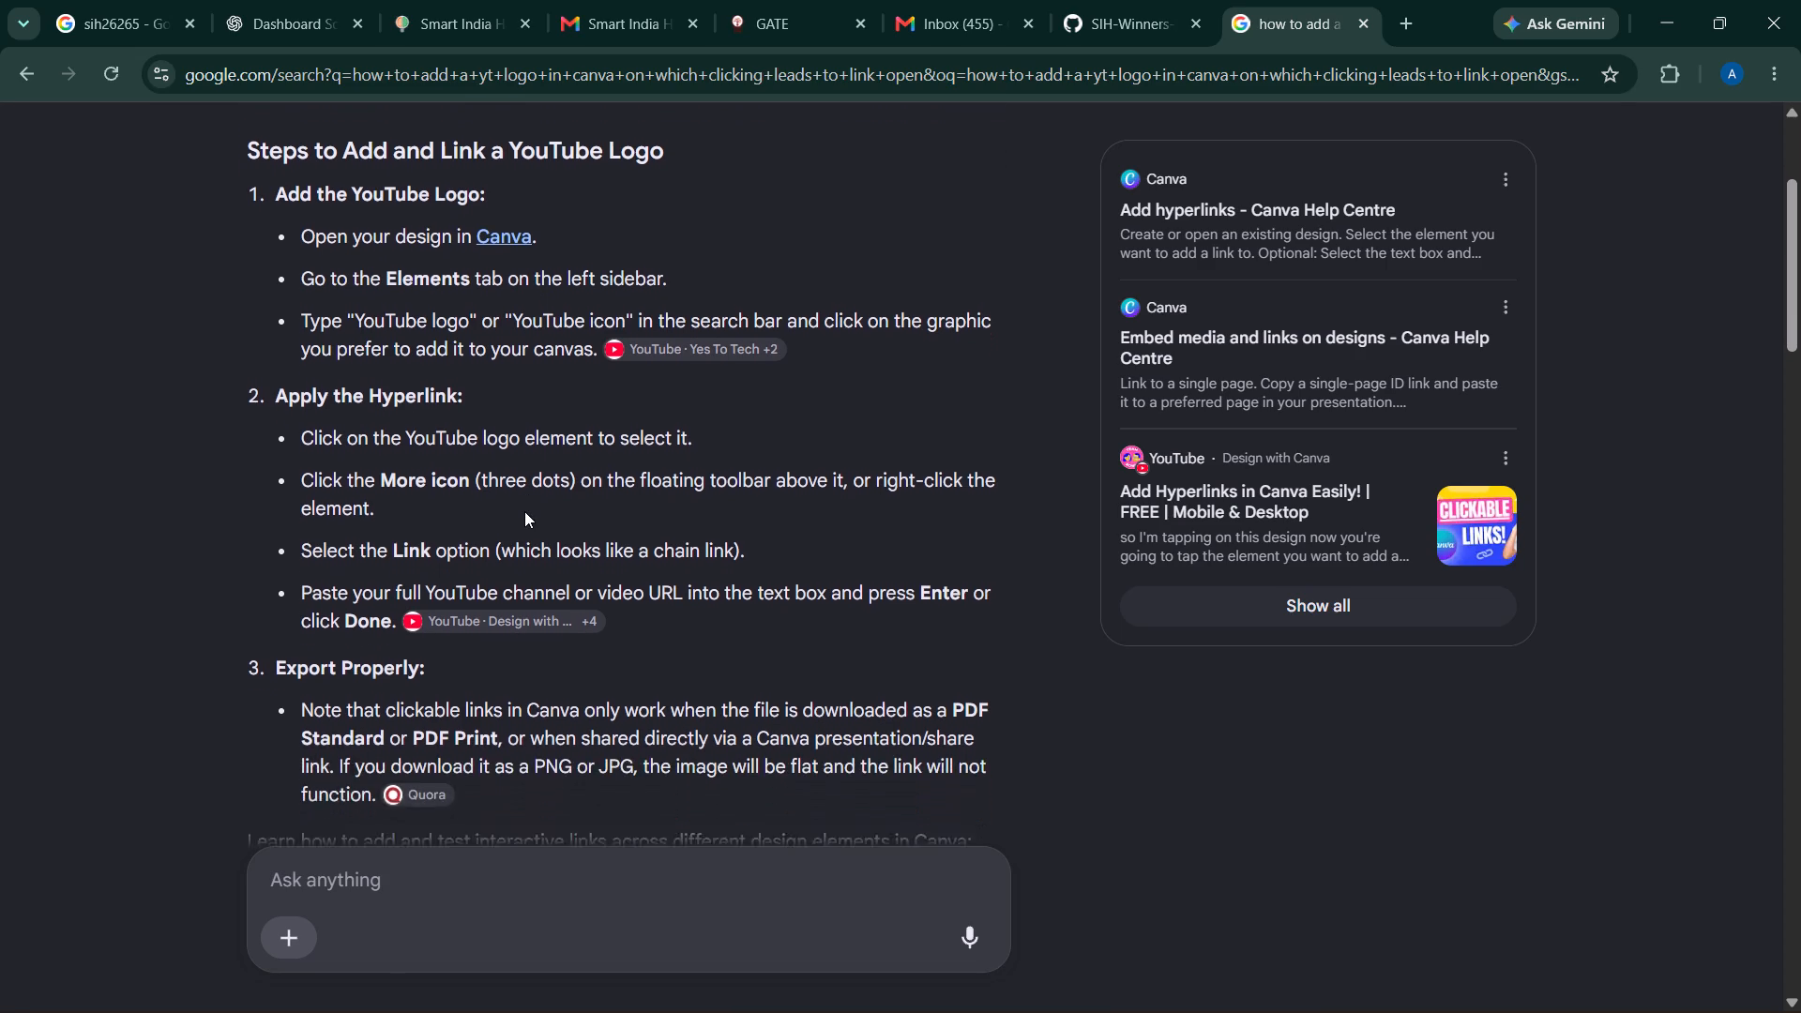
{"action": "scroll", "coordinate": [524, 511], "scroll_direction": "down", "scroll_amount": 3}
{"action": "scroll", "coordinate": [524, 511], "scroll_direction": "up", "scroll_amount": 1}
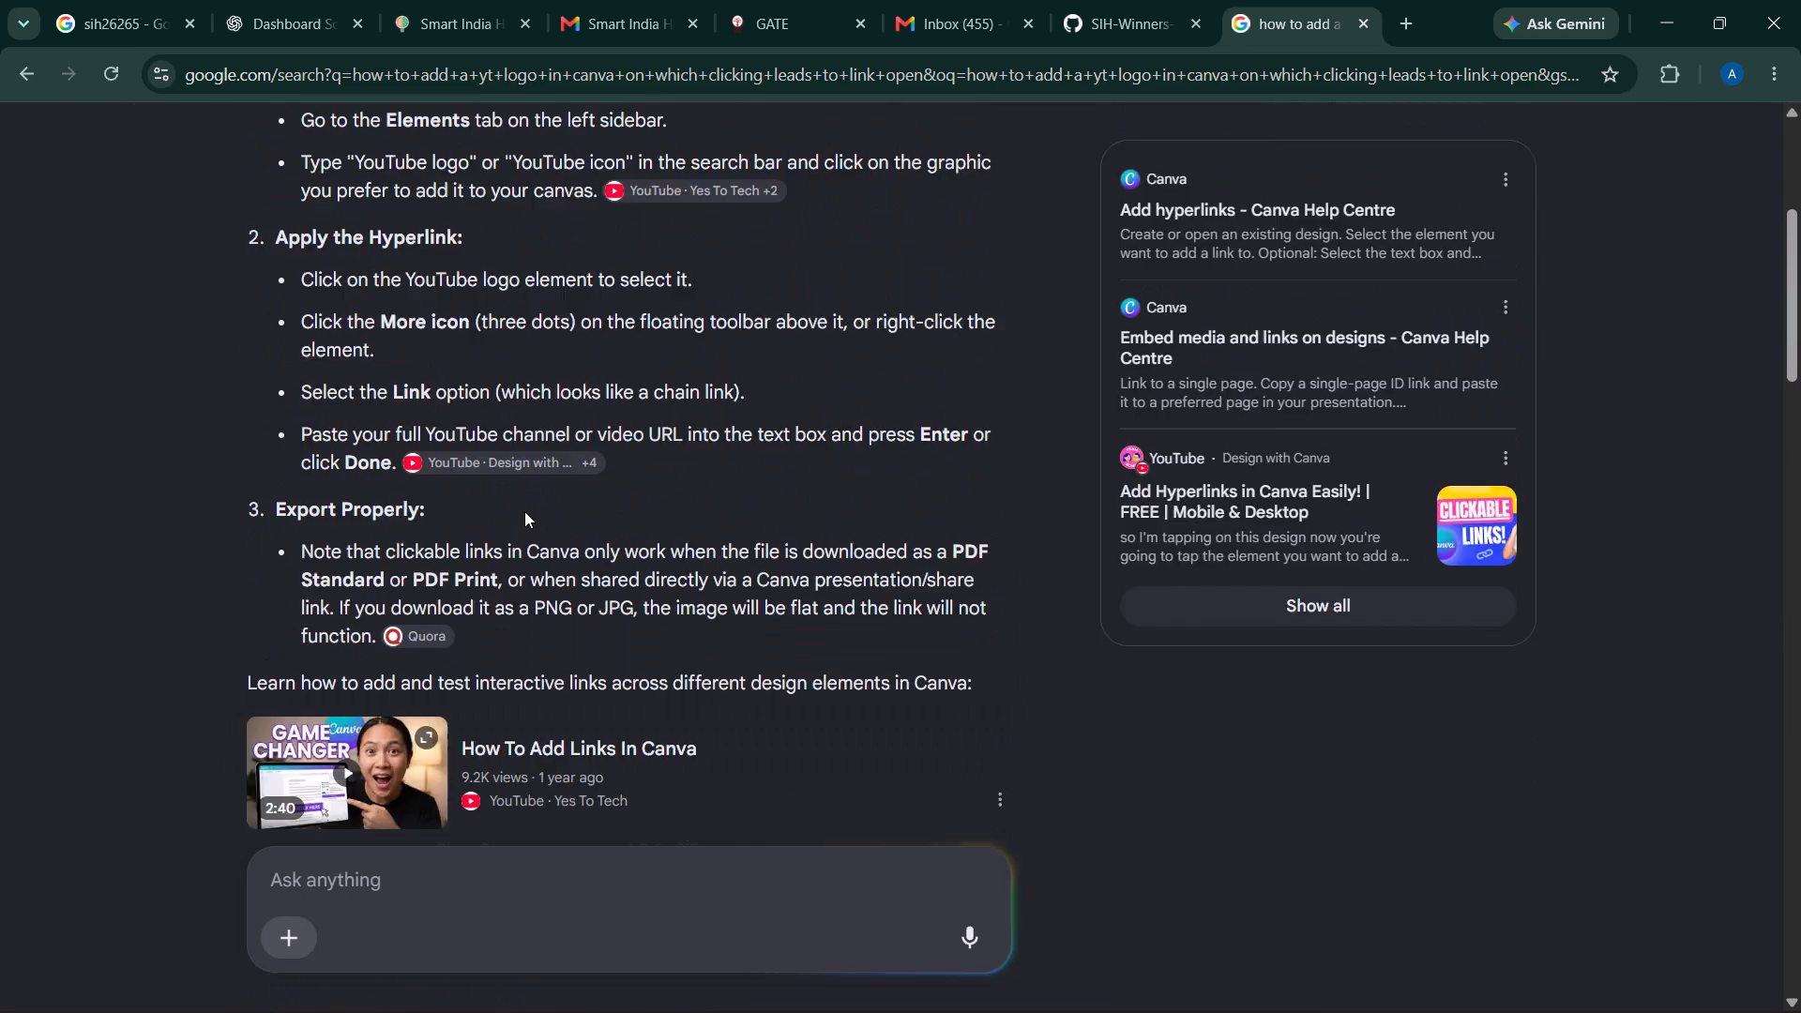
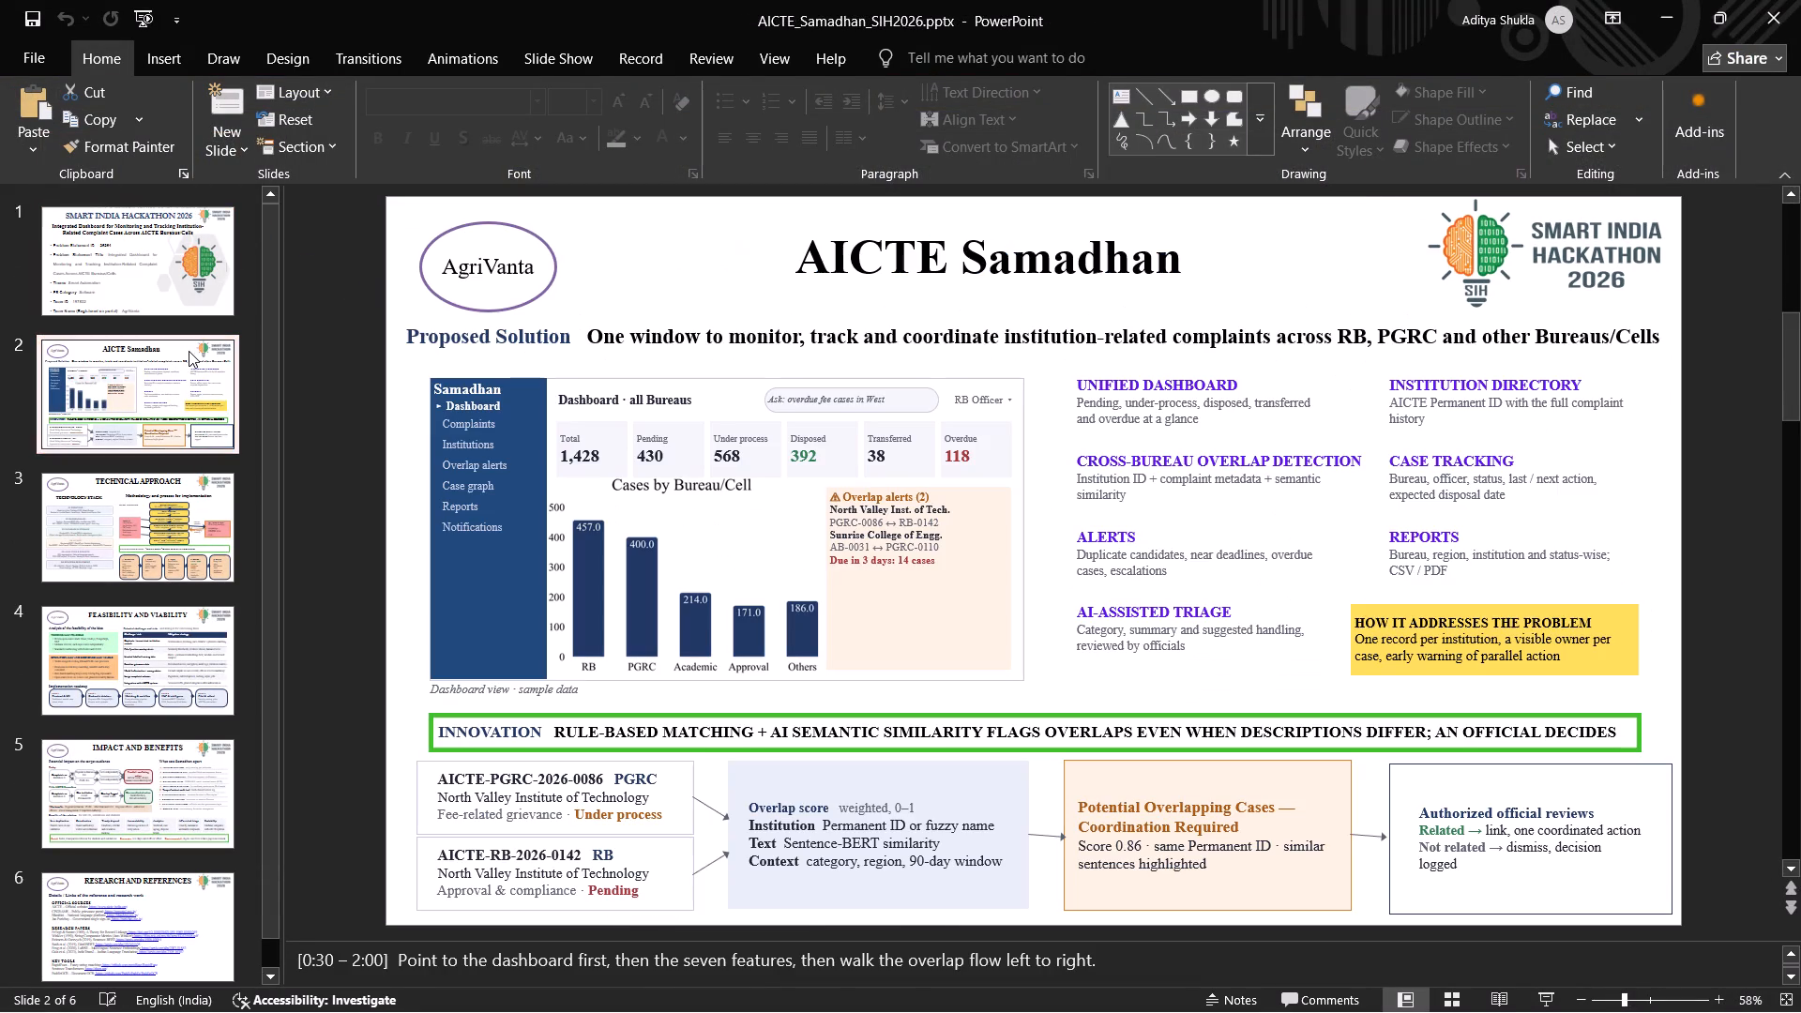
Look through the Technical Approach, Feasibility and Viability, Impact and Benefits, and Research and References slides for their content and free space.
{"action": "left_click", "coordinate": [164, 457]}
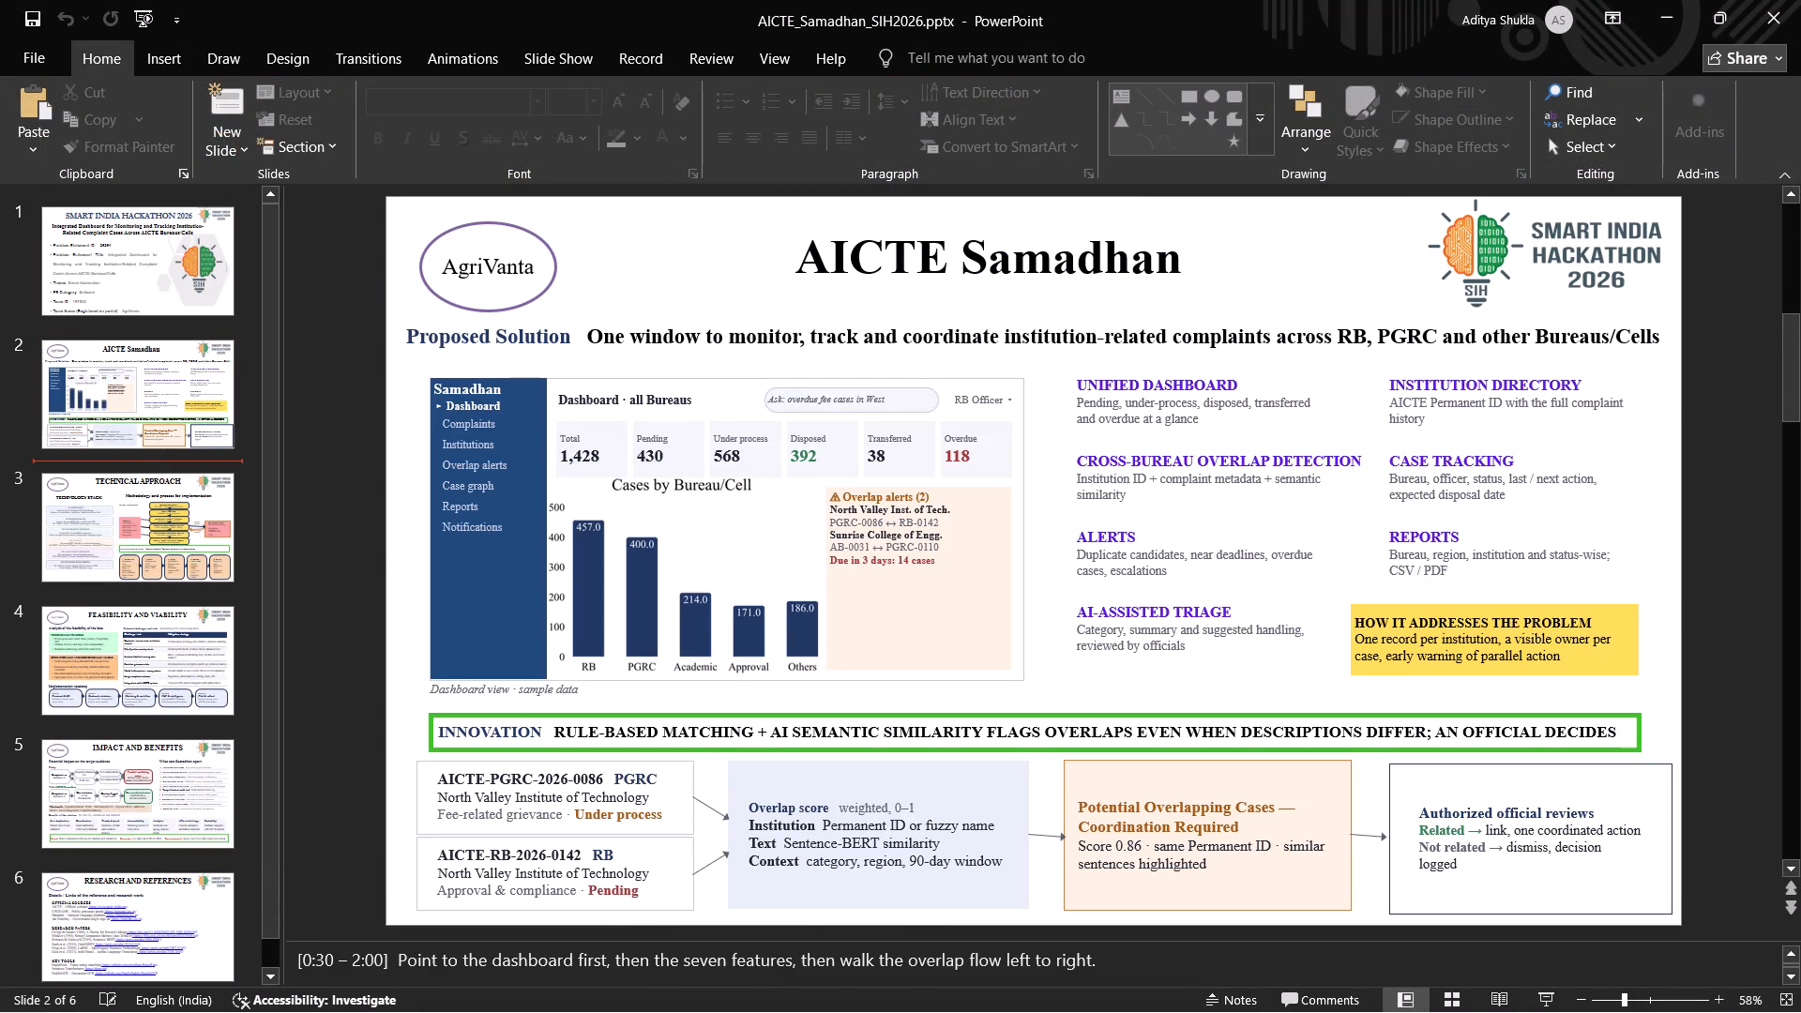
{"action": "left_click", "coordinate": [171, 523]}
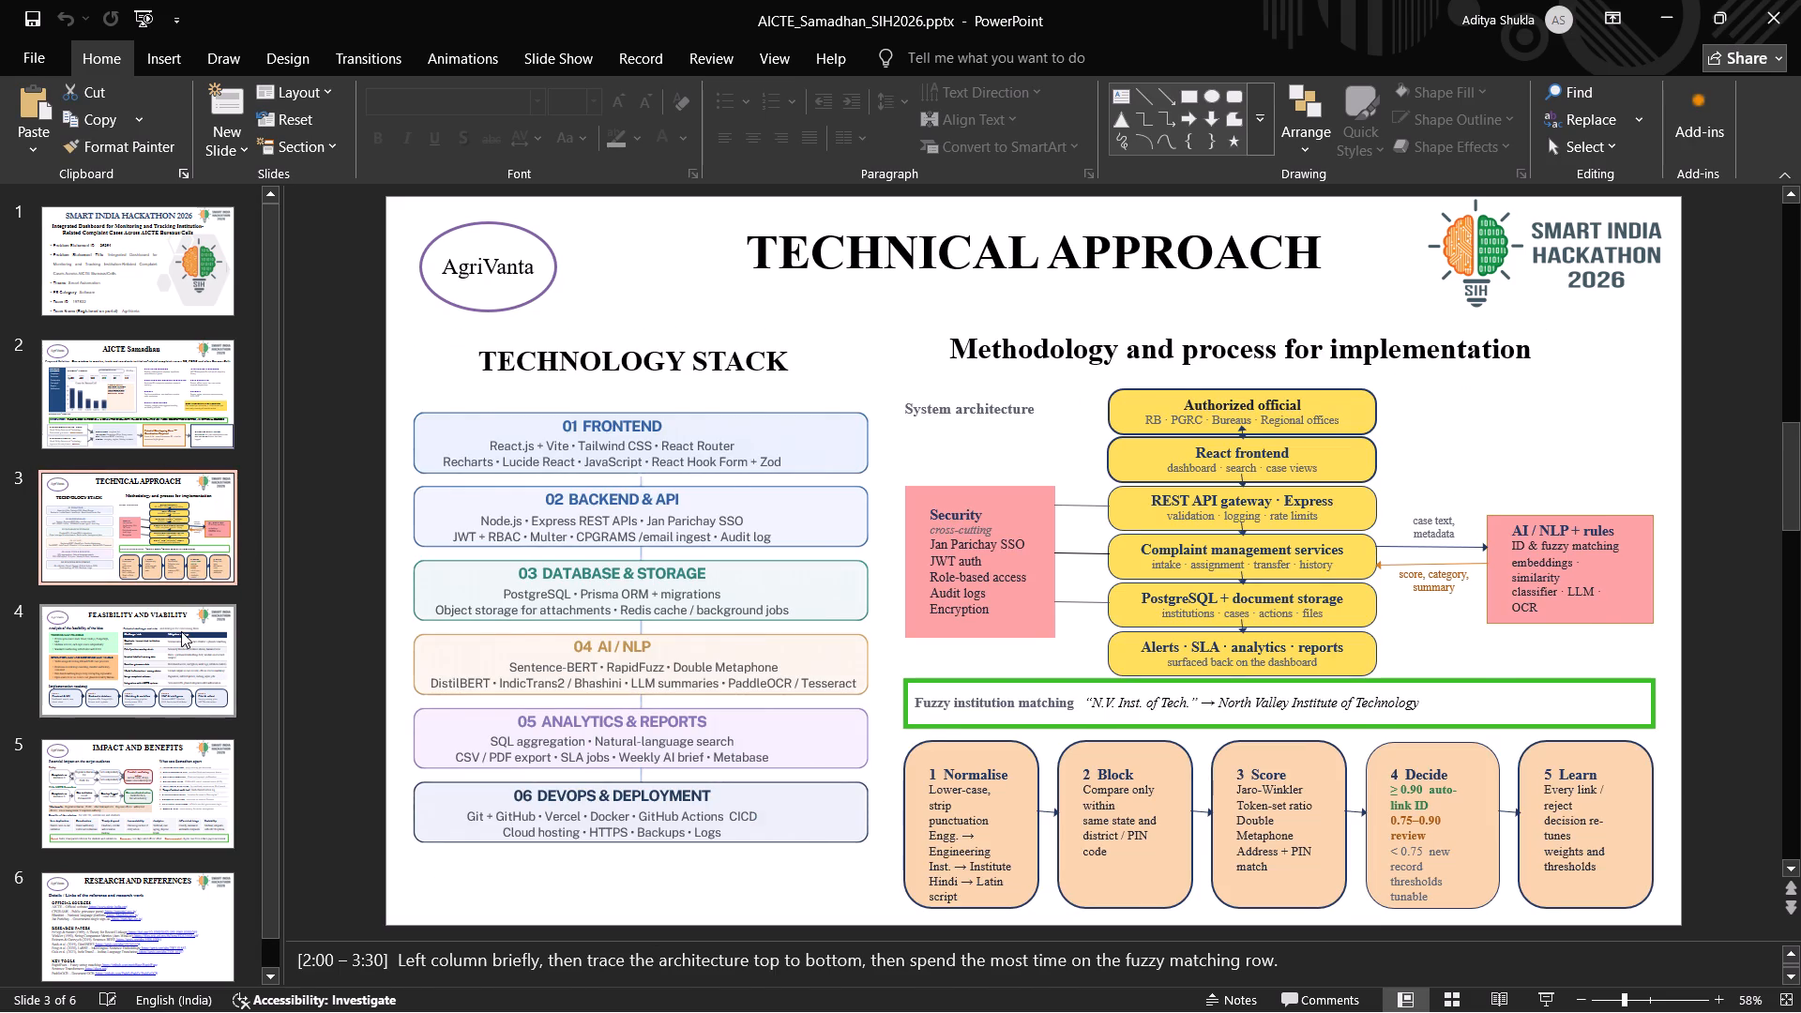
{"action": "left_click", "coordinate": [181, 631]}
{"action": "left_click", "coordinate": [179, 579]}
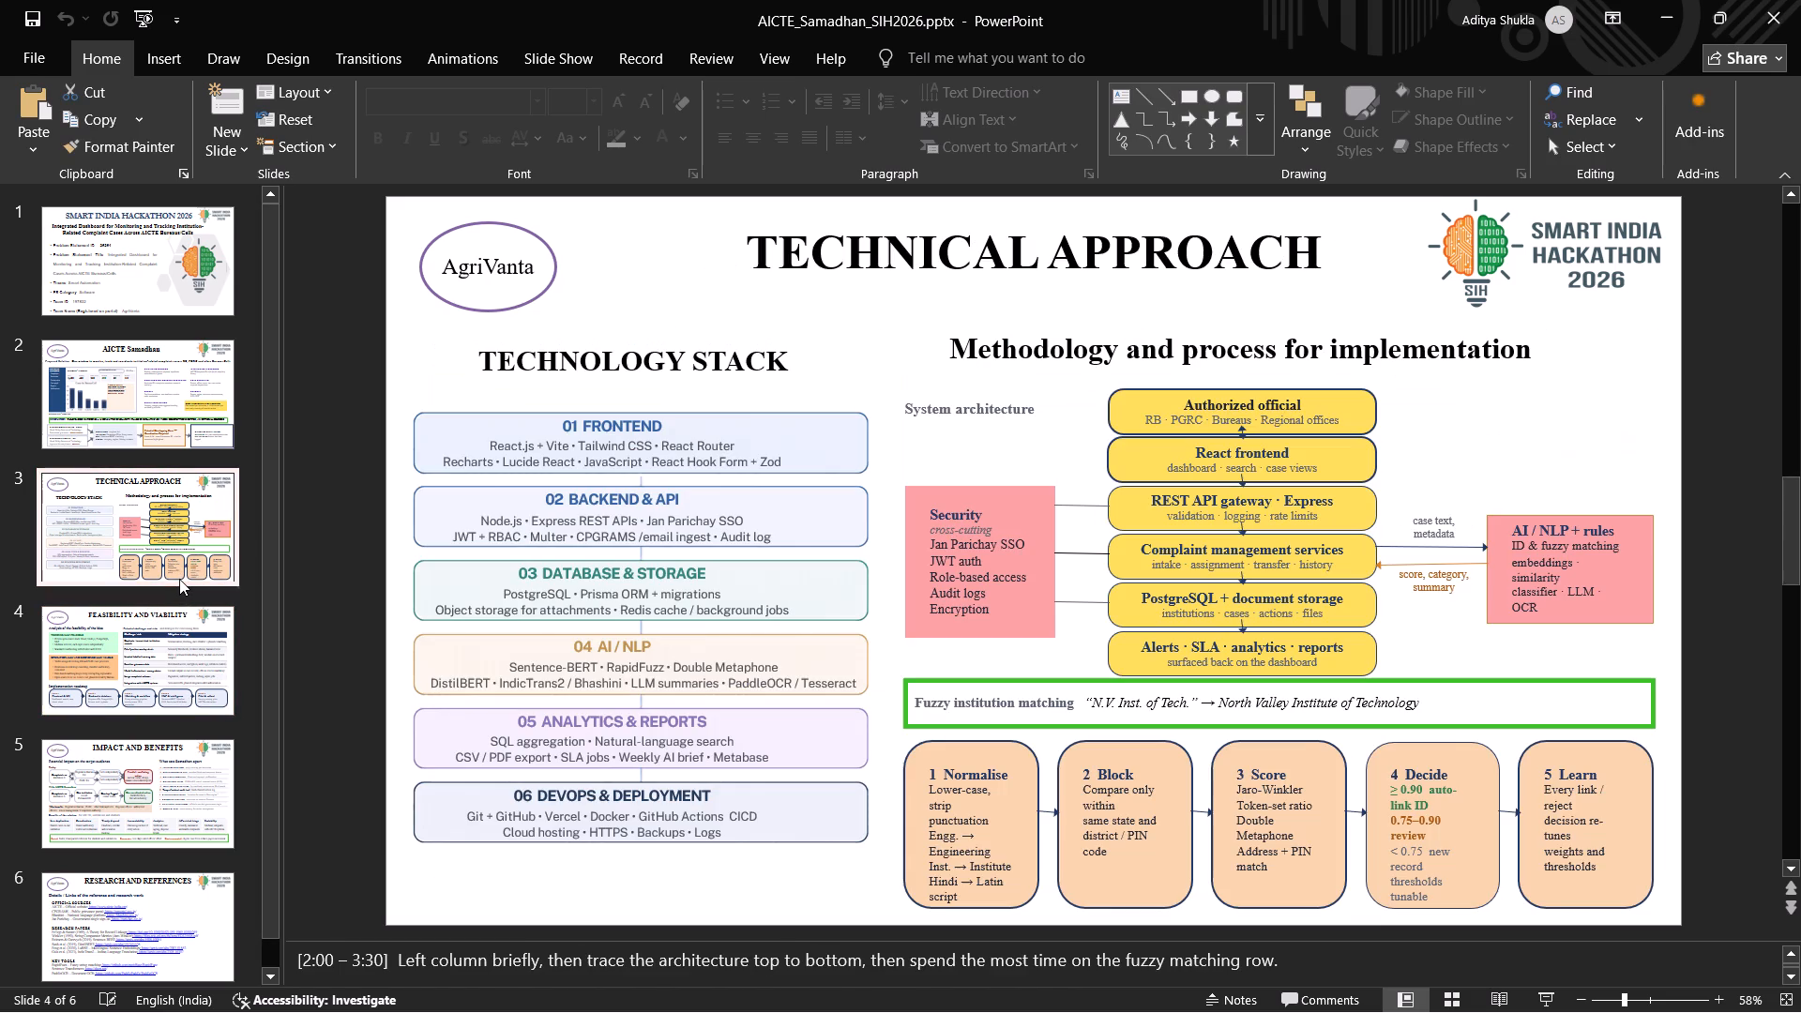
{"action": "left_click", "coordinate": [155, 643]}
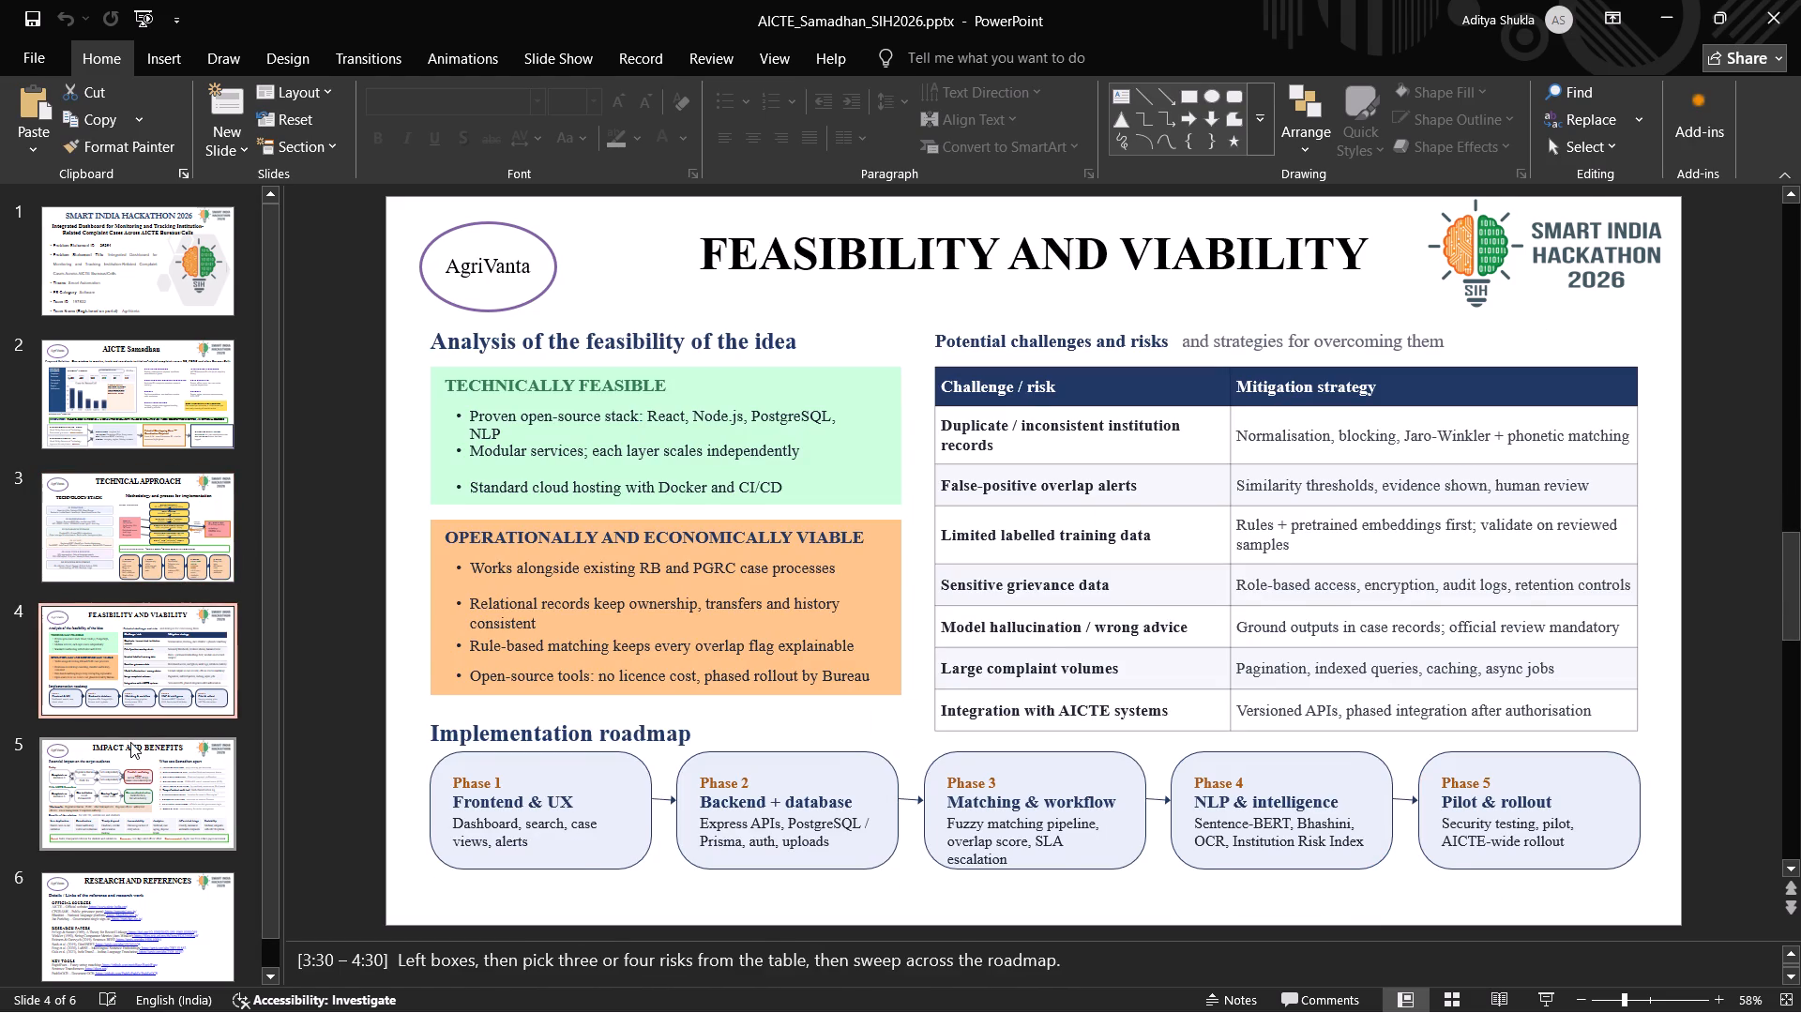
{"action": "left_click", "coordinate": [130, 742]}
{"action": "left_click", "coordinate": [94, 882]}
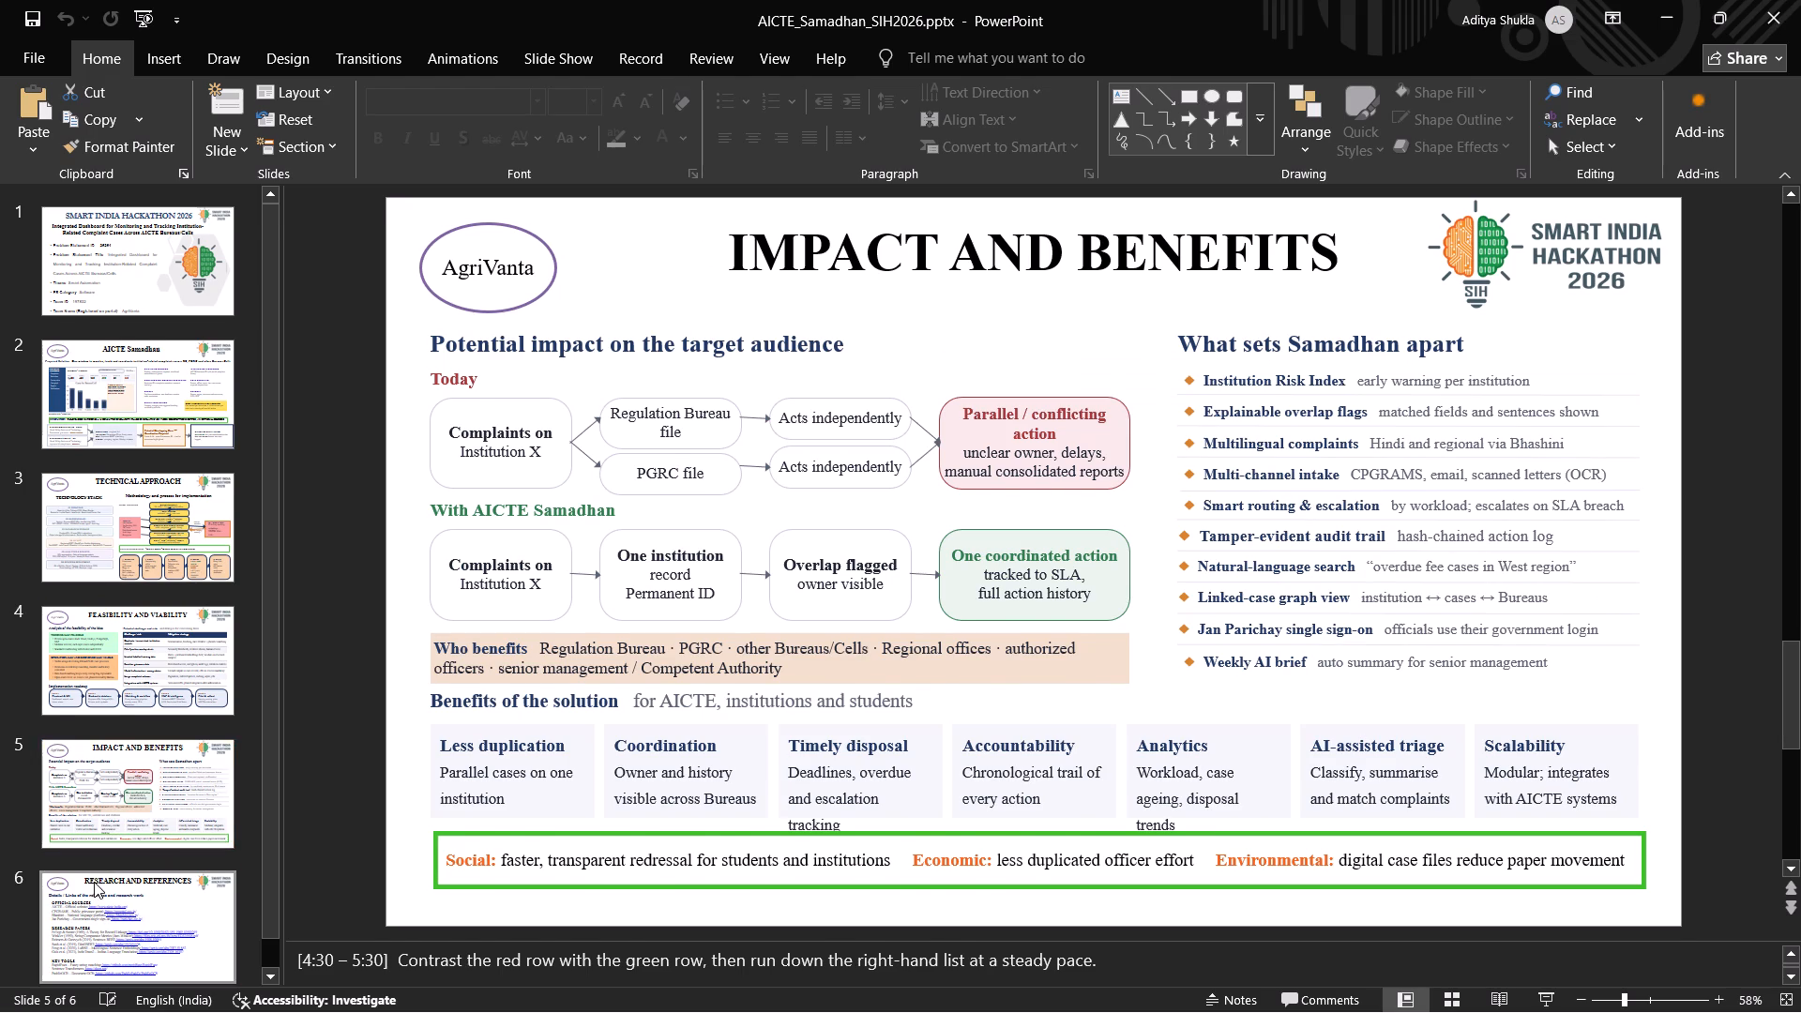
{"action": "scroll", "coordinate": [133, 765], "scroll_direction": "down", "scroll_amount": 1}
{"action": "scroll", "coordinate": [133, 765], "scroll_direction": "up", "scroll_amount": 5}
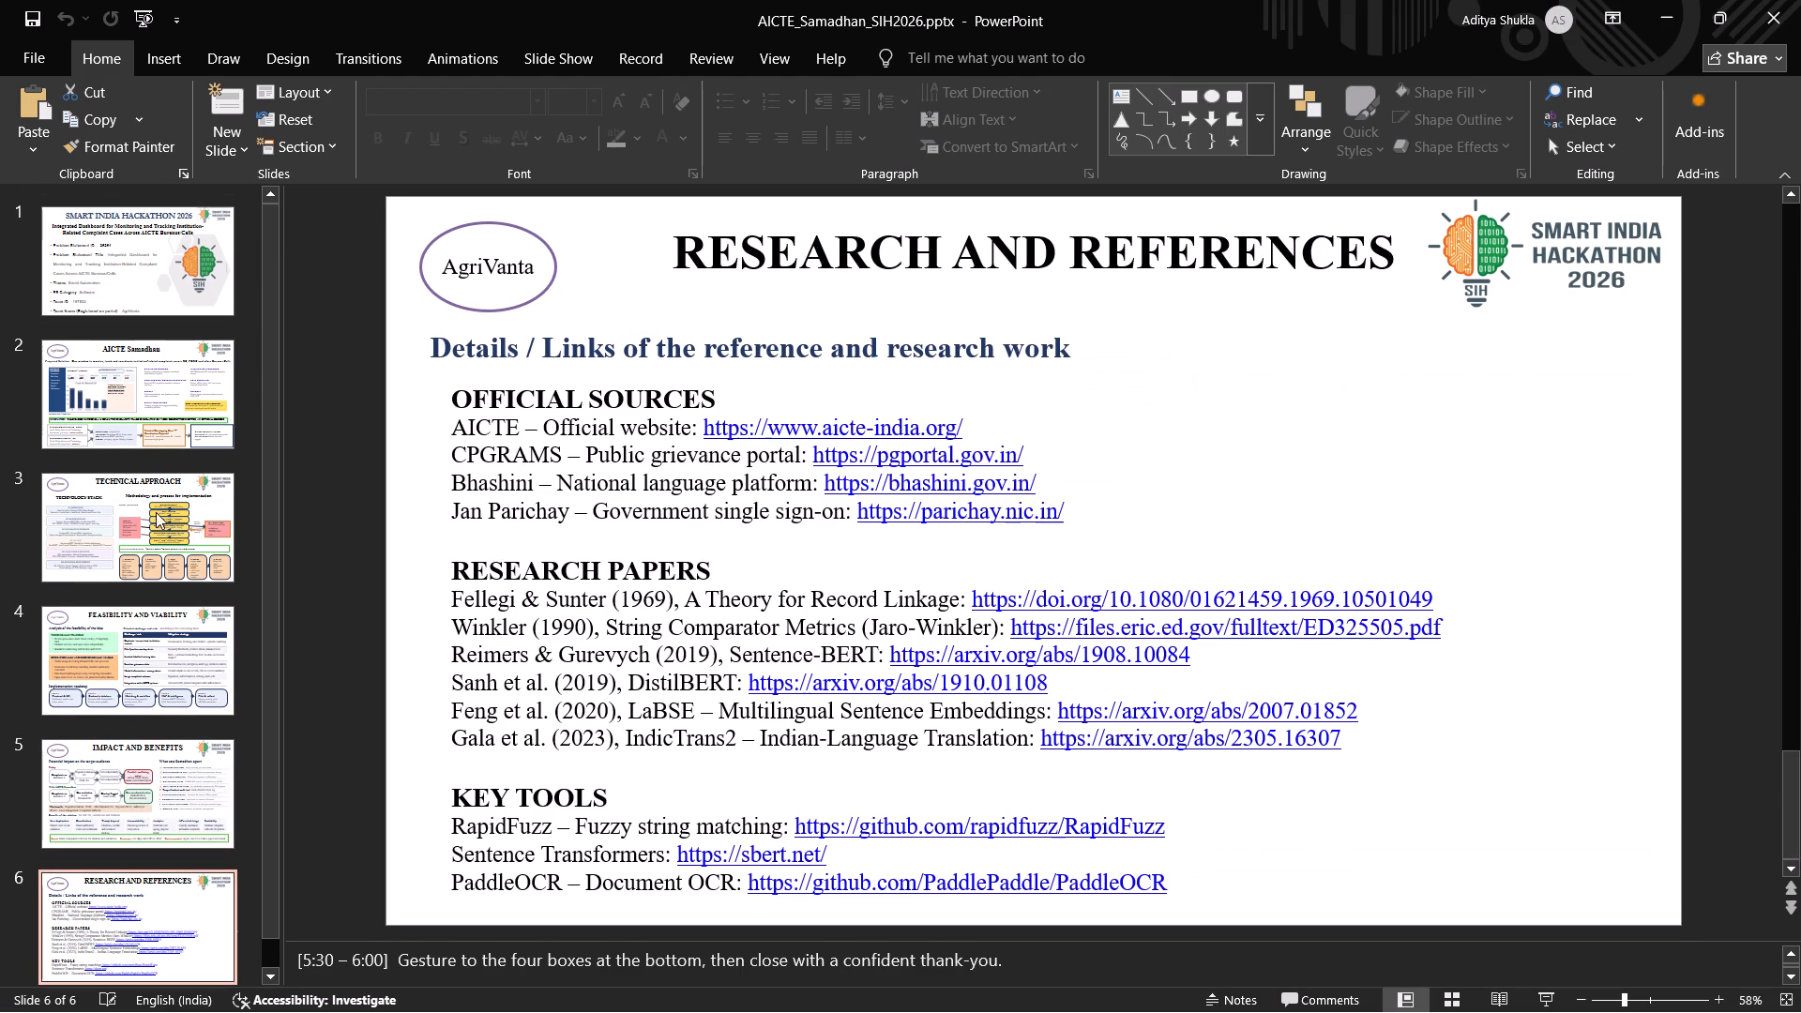
Review the deck's slides again, comparing the layouts from AICTE Samadhan through Research and References and returning to Technical Approach.
{"action": "left_click", "coordinate": [179, 313]}
{"action": "left_click", "coordinate": [166, 351]}
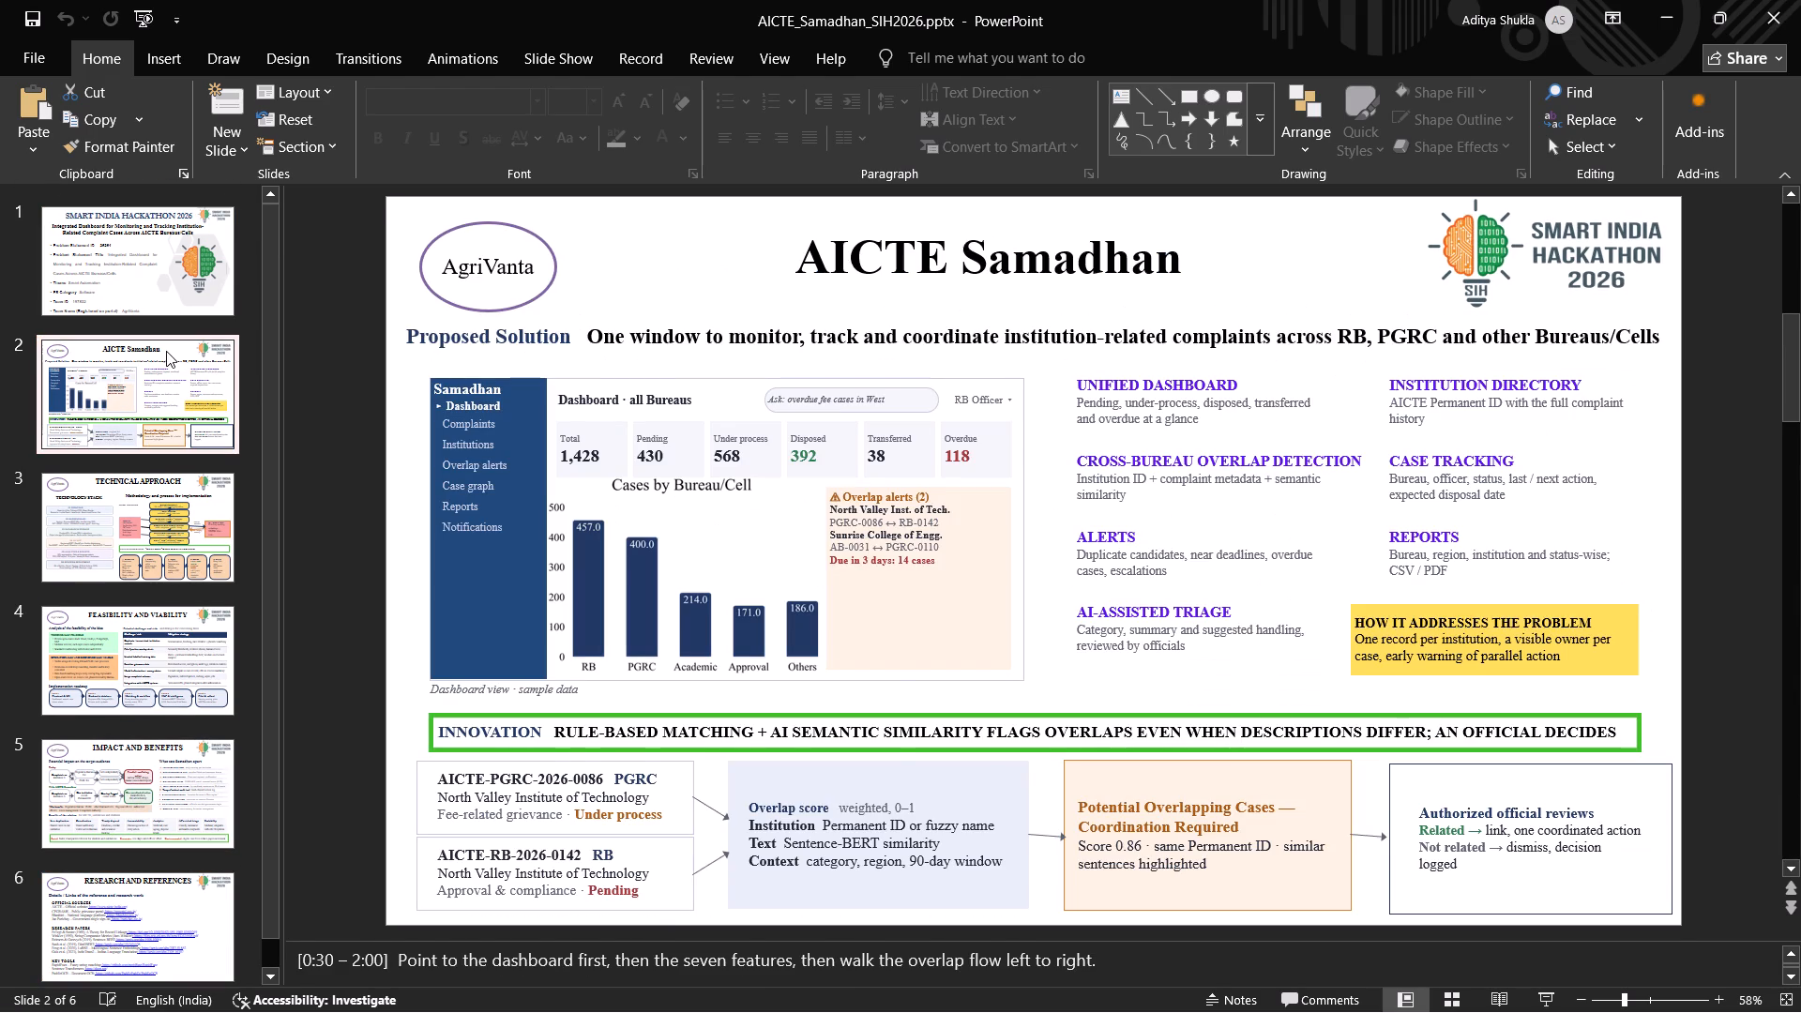
{"action": "key", "text": "Down"}
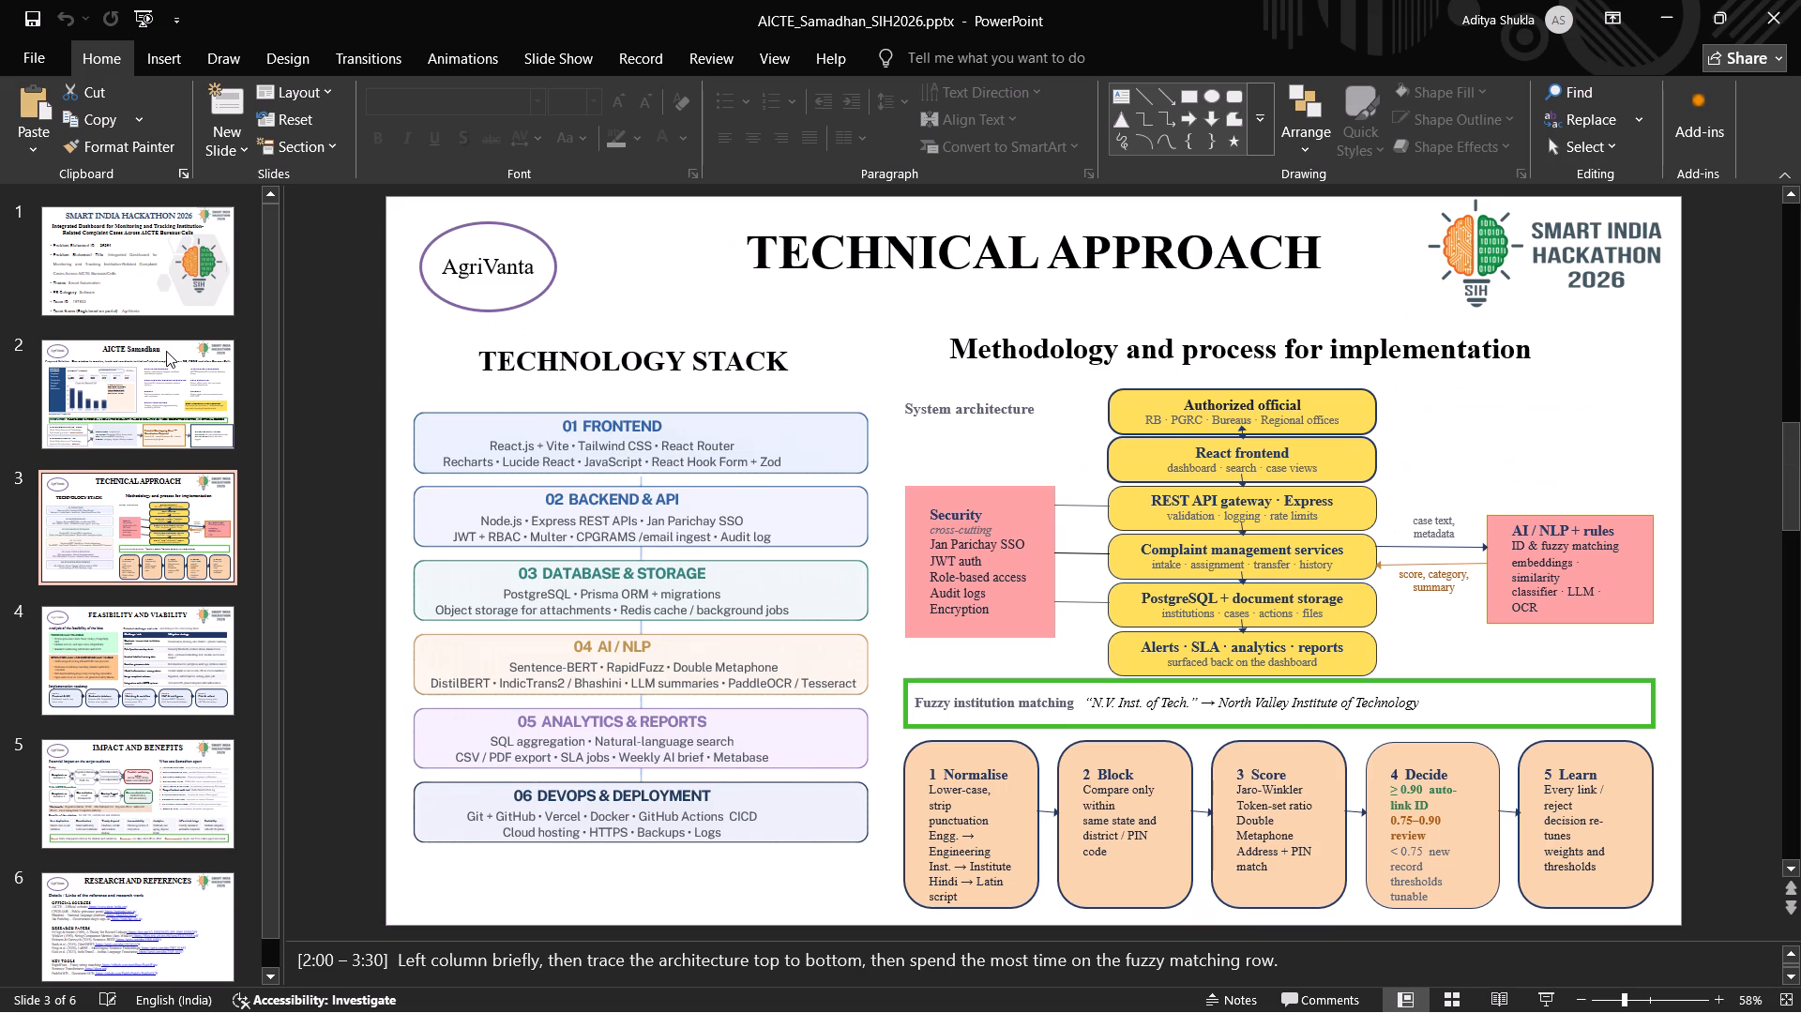
{"action": "key", "text": "Down"}
{"action": "key", "text": "Down"}
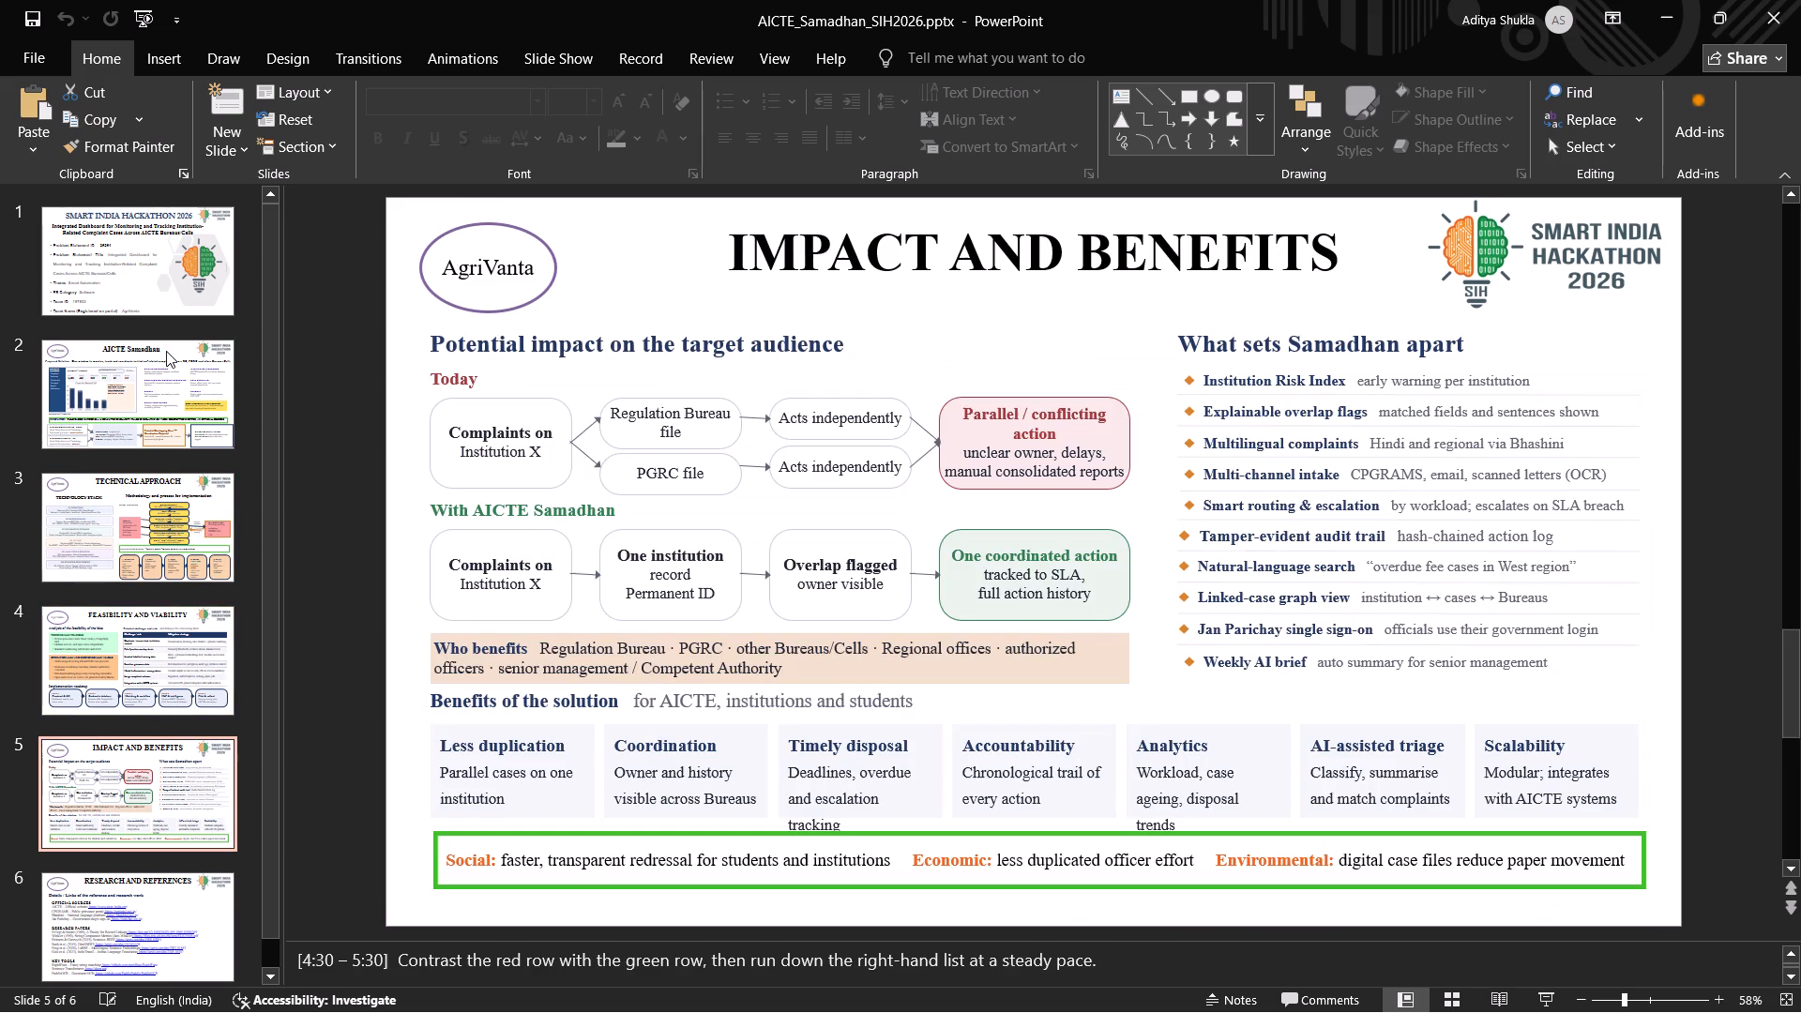
{"action": "key", "text": "Down"}
{"action": "key", "text": "Up"}
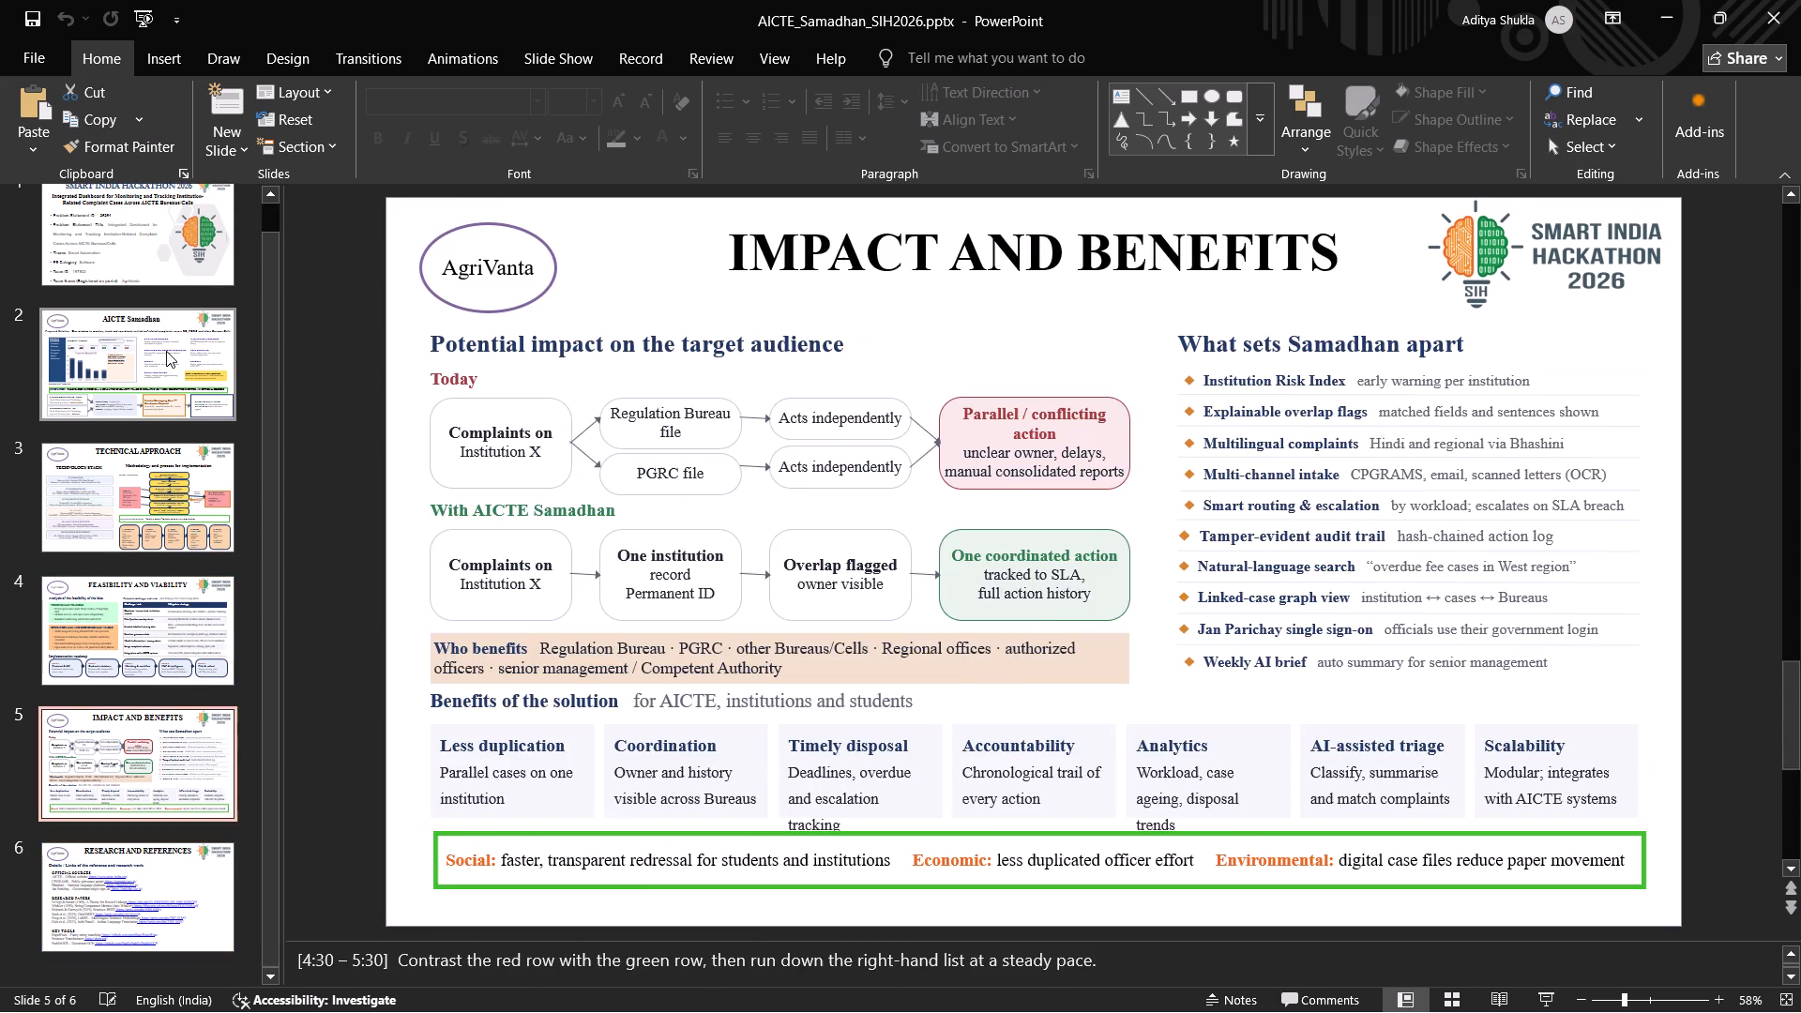
{"action": "key", "text": "Up"}
{"action": "key", "text": "Up"}
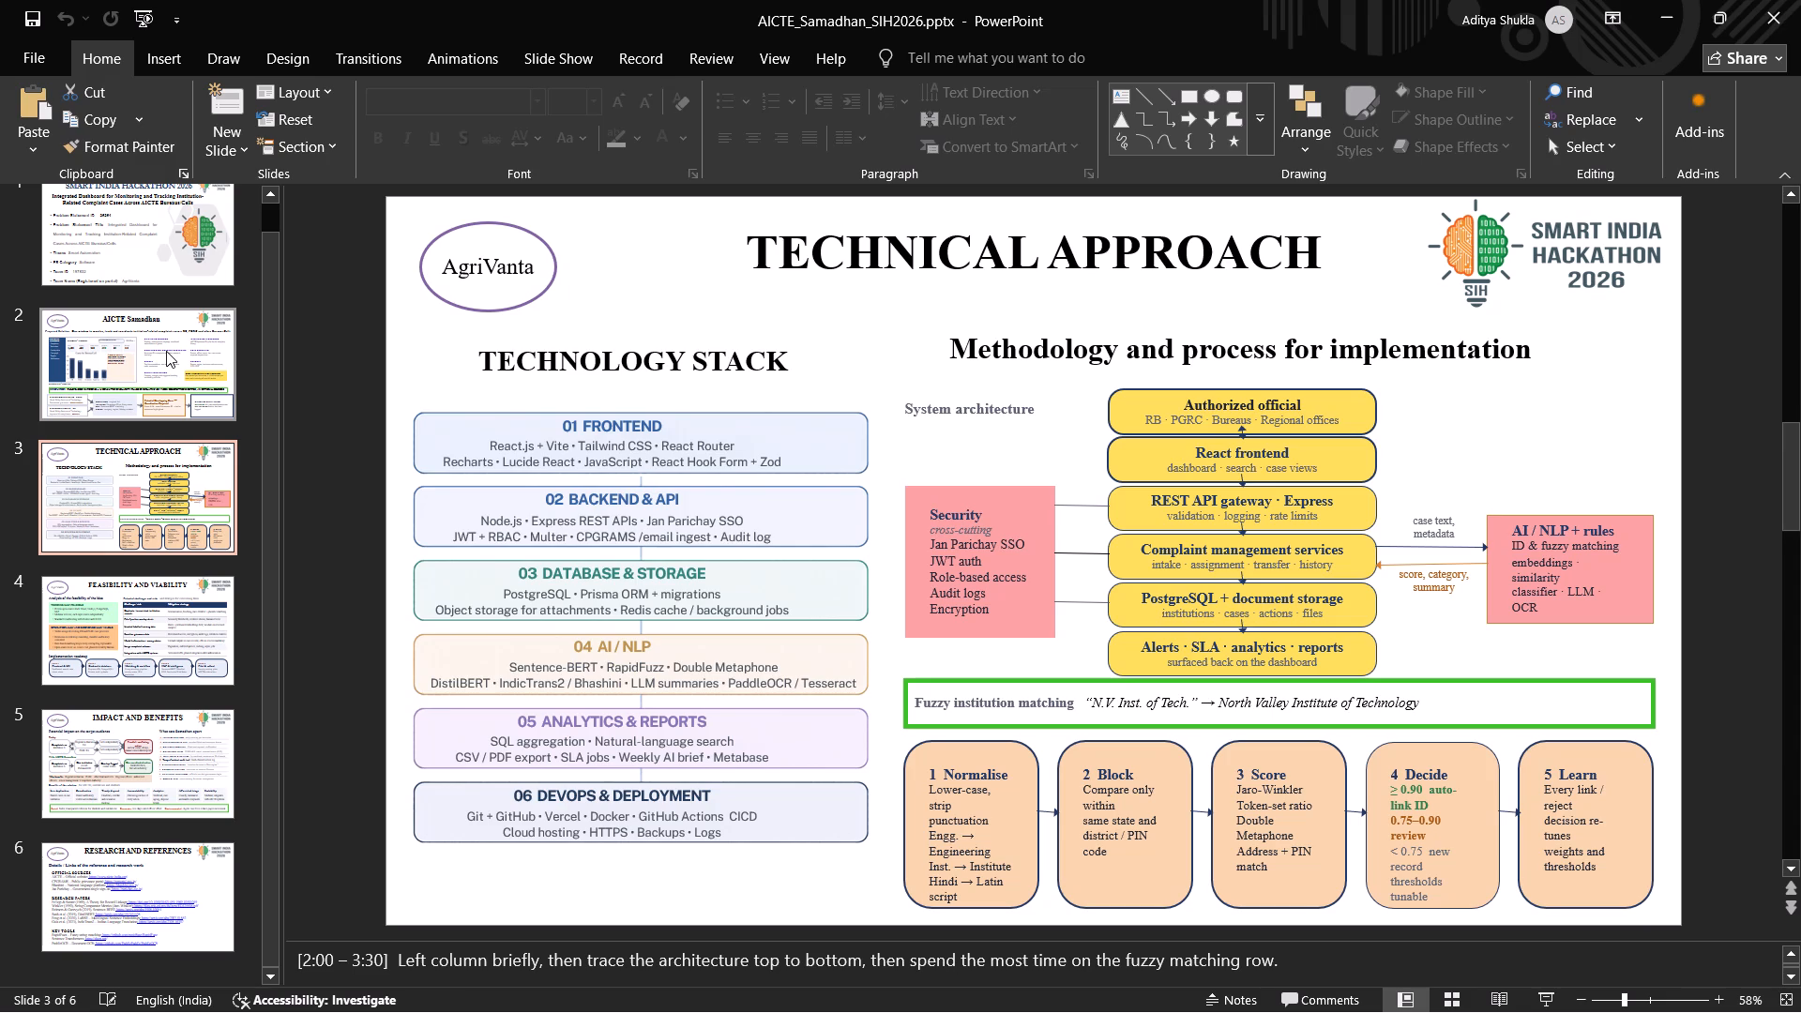
{"action": "key", "text": "Up"}
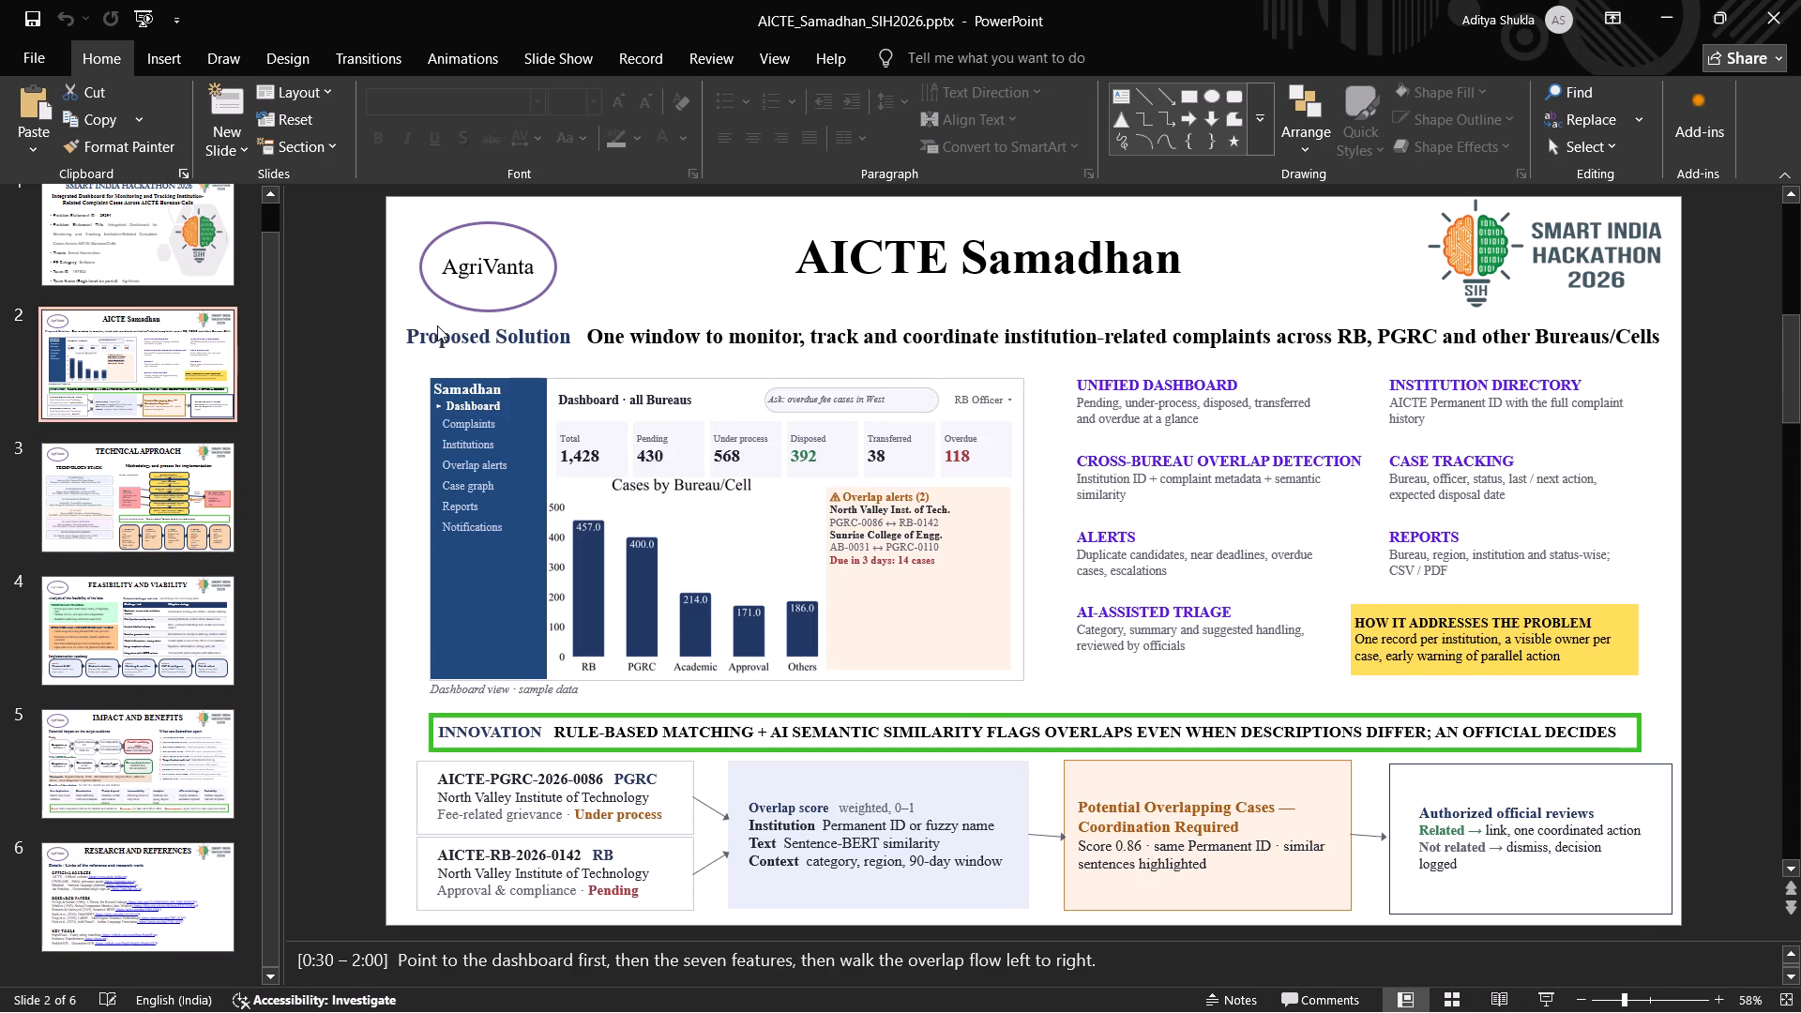
{"action": "key", "text": "Down"}
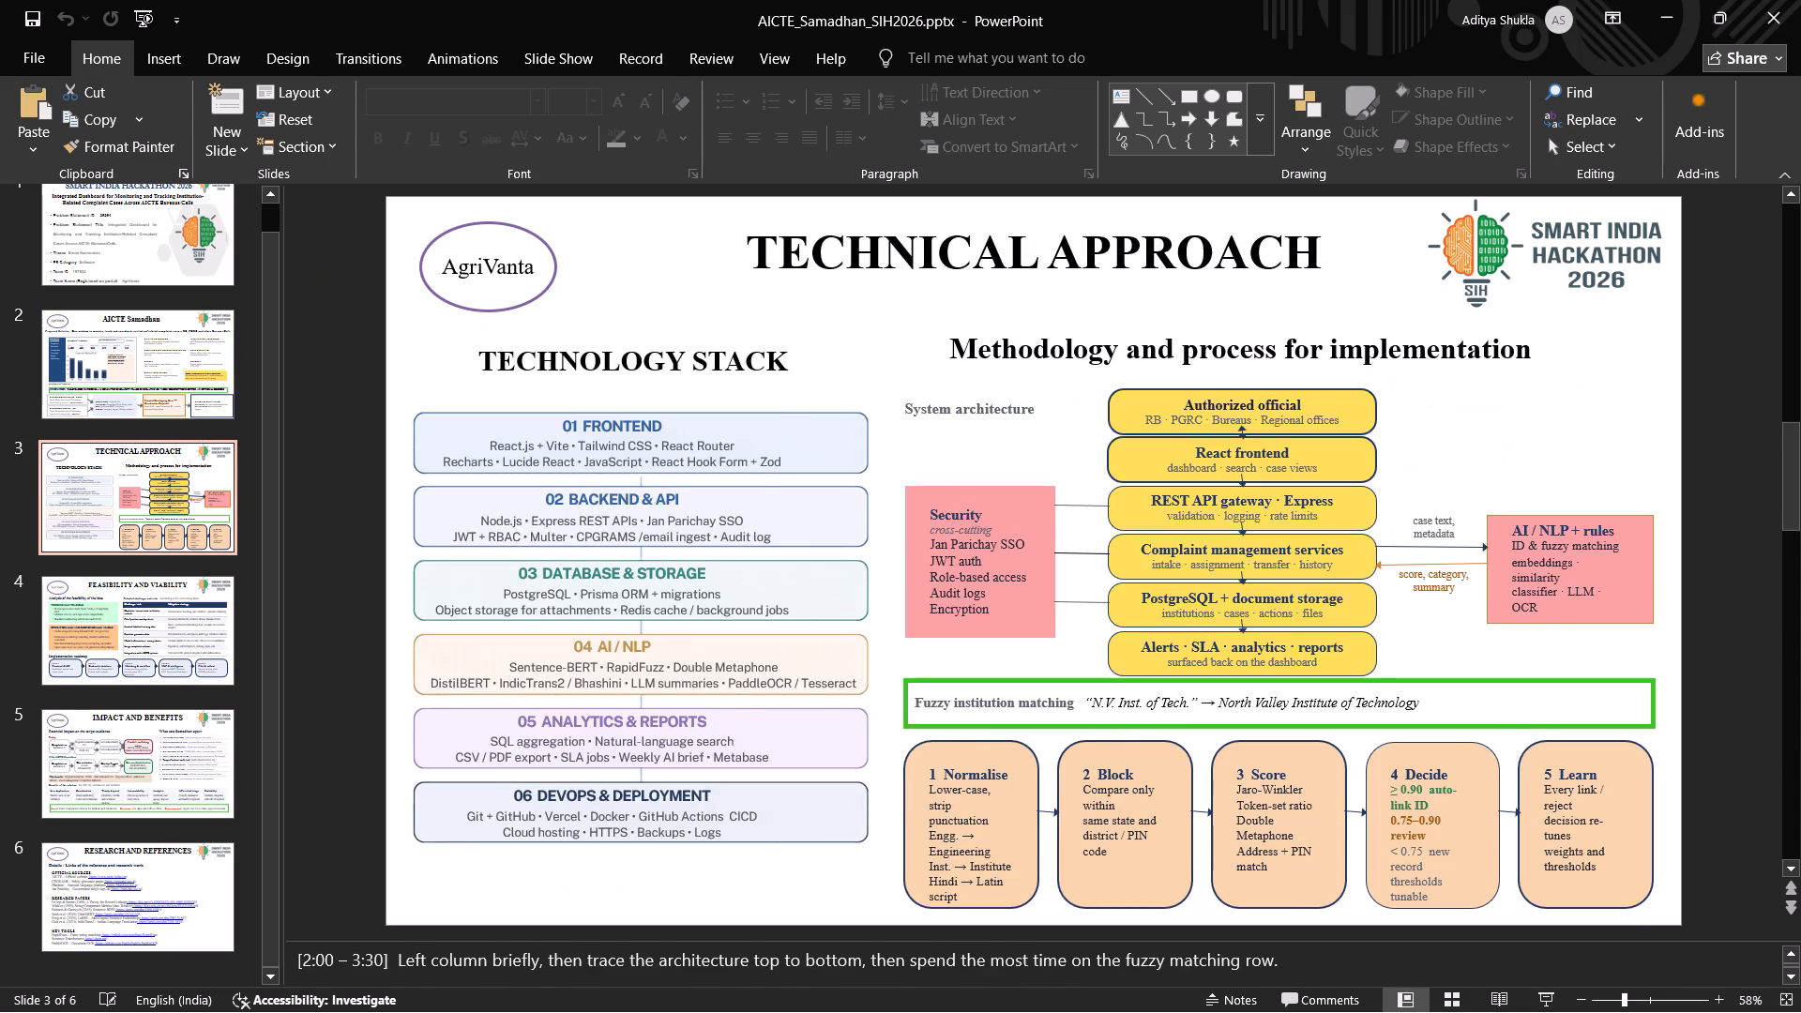
{"action": "key", "text": "Up"}
{"action": "key", "text": "Up"}
{"action": "key", "text": "Down"}
{"action": "key", "text": "Down"}
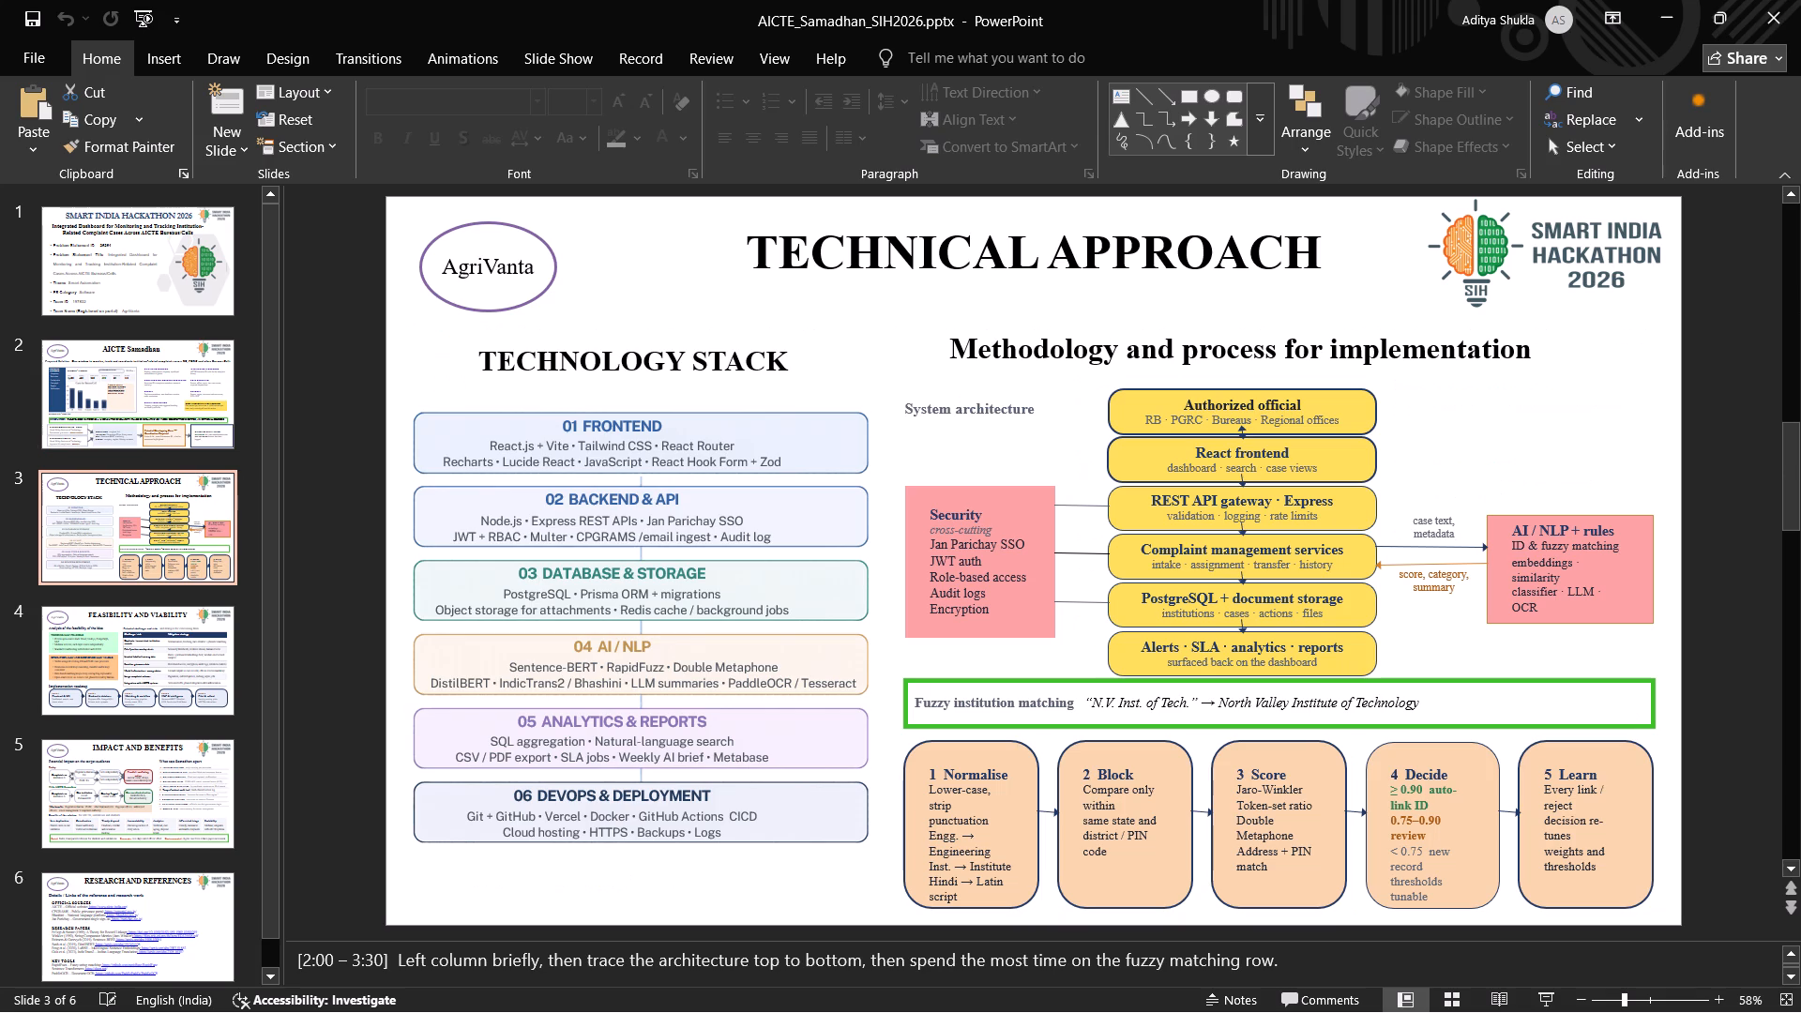
Delete the "System architecture" label text beneath the Methodology heading on the Technical Approach slide.
{"action": "double_click", "coordinate": [985, 412]}
{"action": "left_click", "coordinate": [989, 440]}
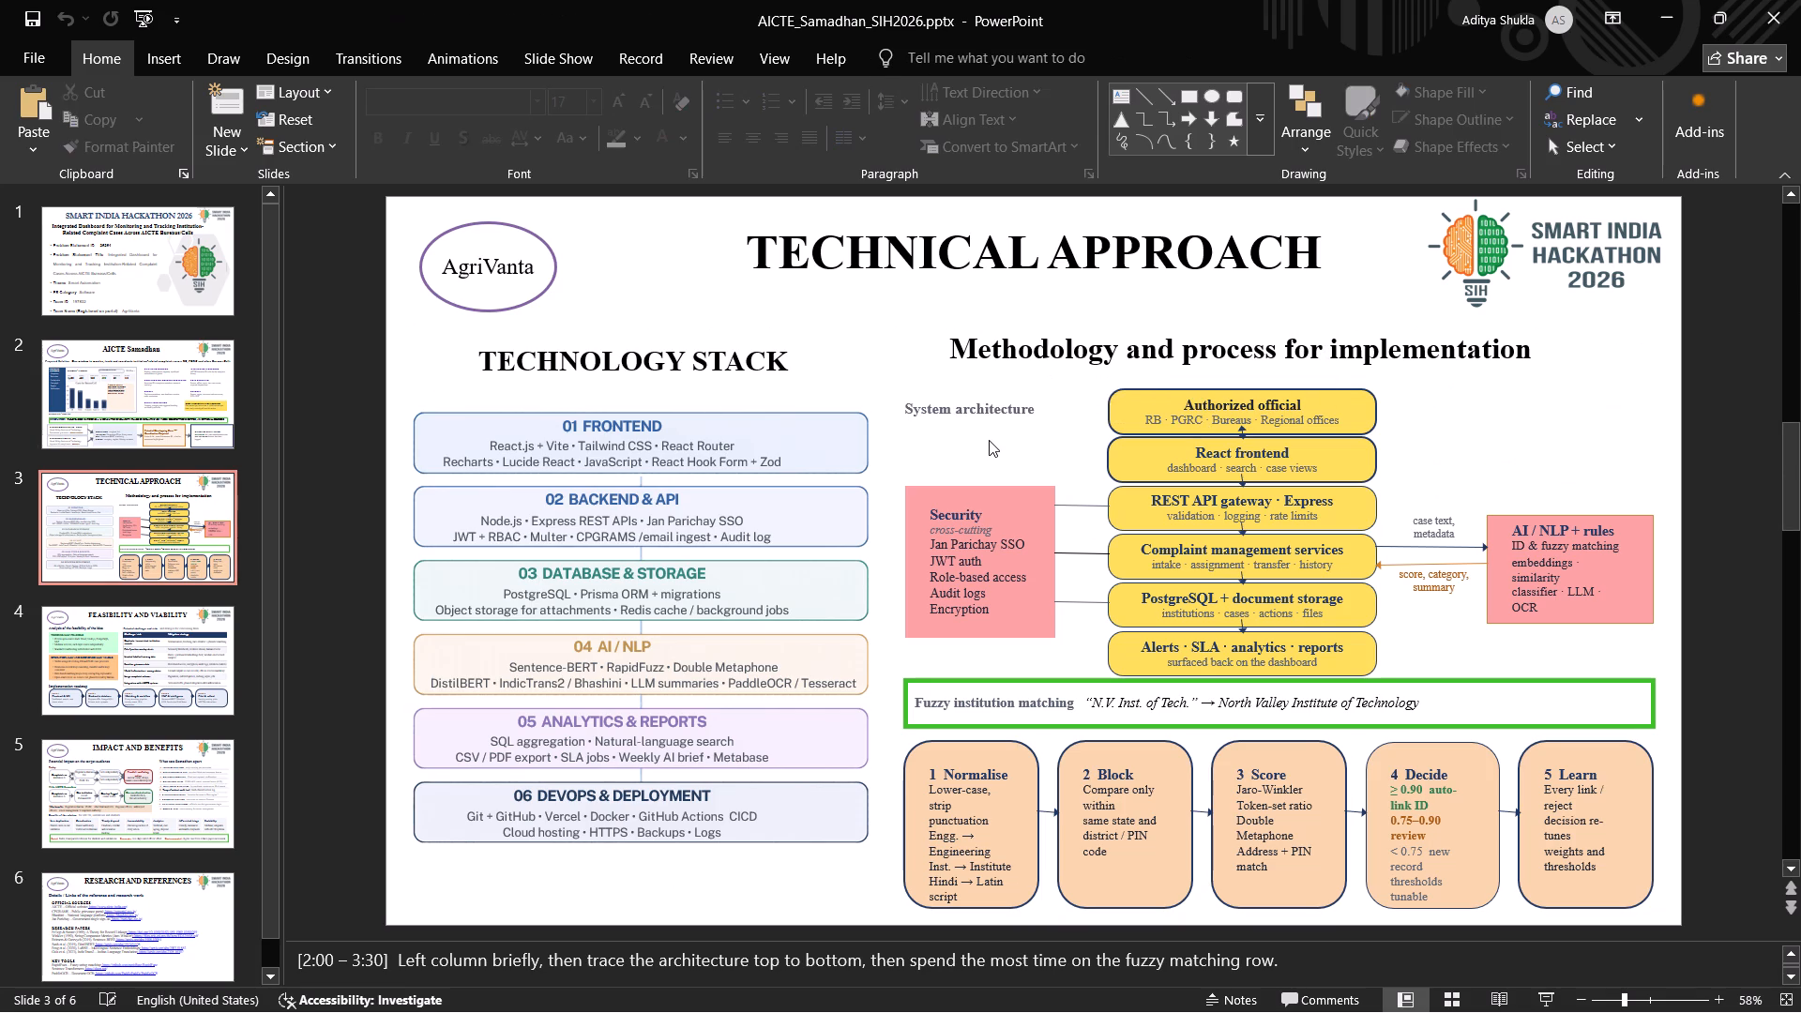
{"action": "double_click", "coordinate": [1031, 409]}
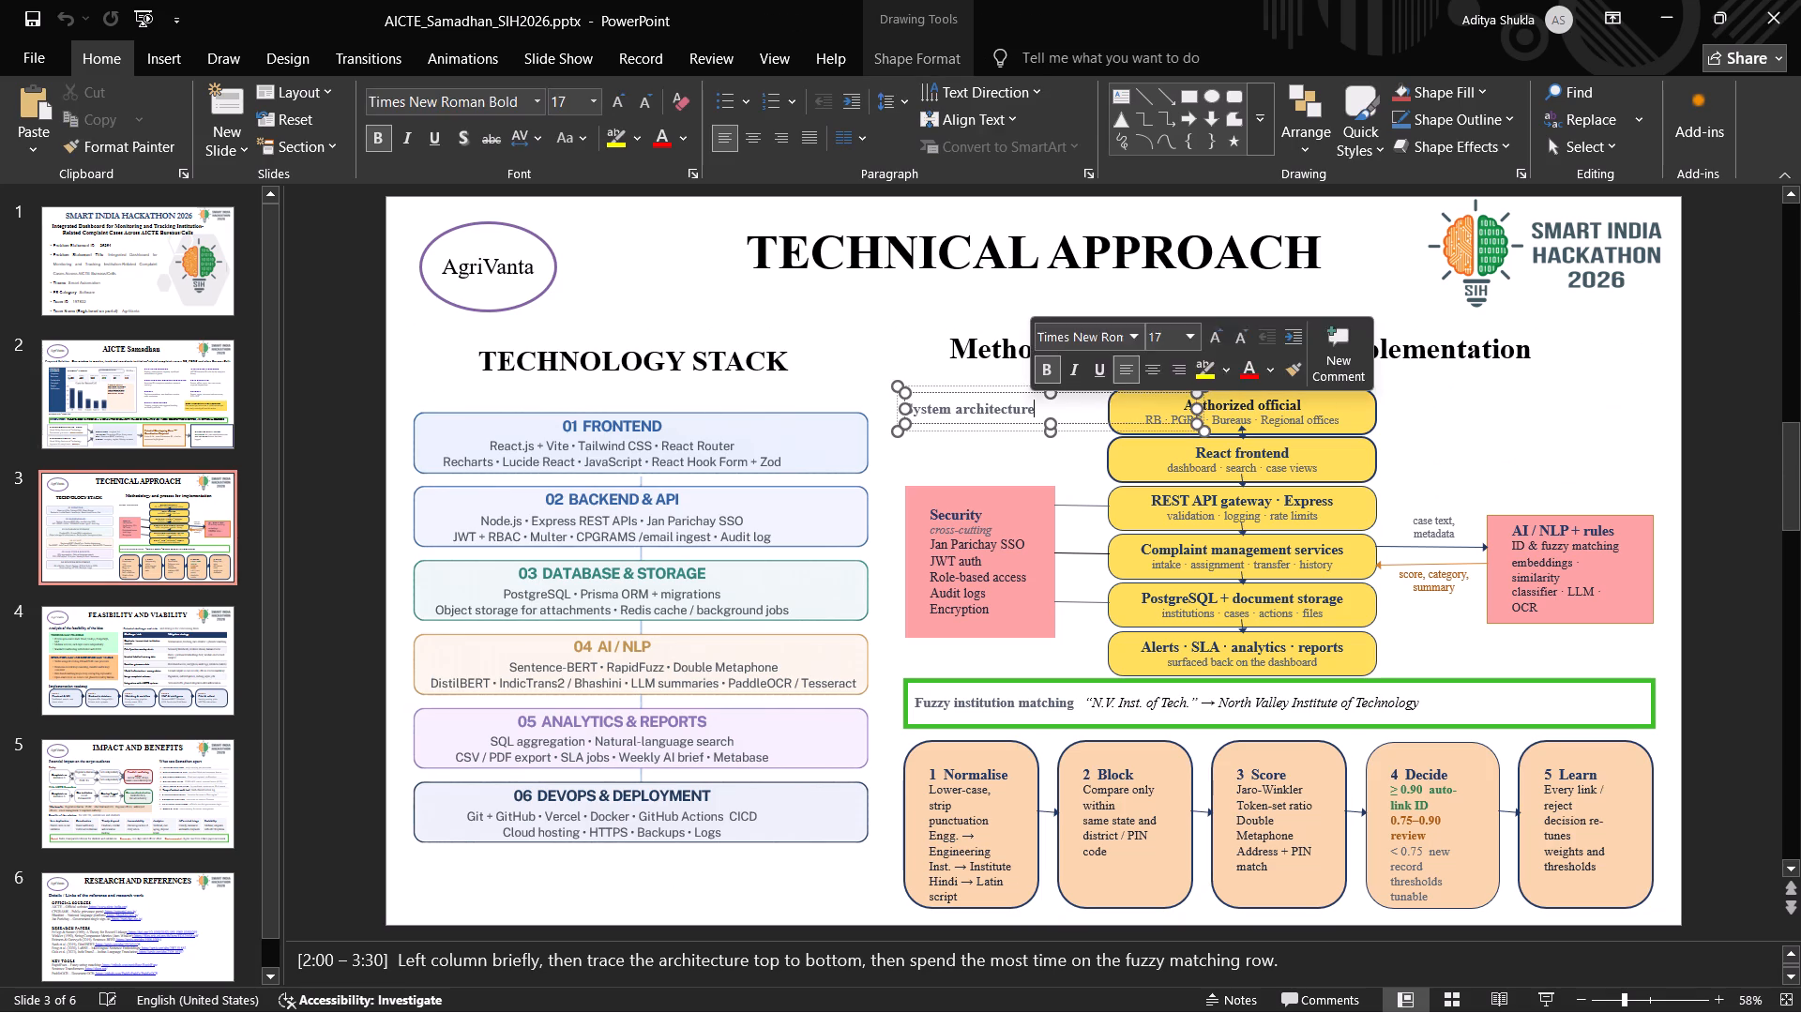
{"action": "triple_click", "coordinate": [1031, 409]}
{"action": "left_click", "coordinate": [1011, 484]}
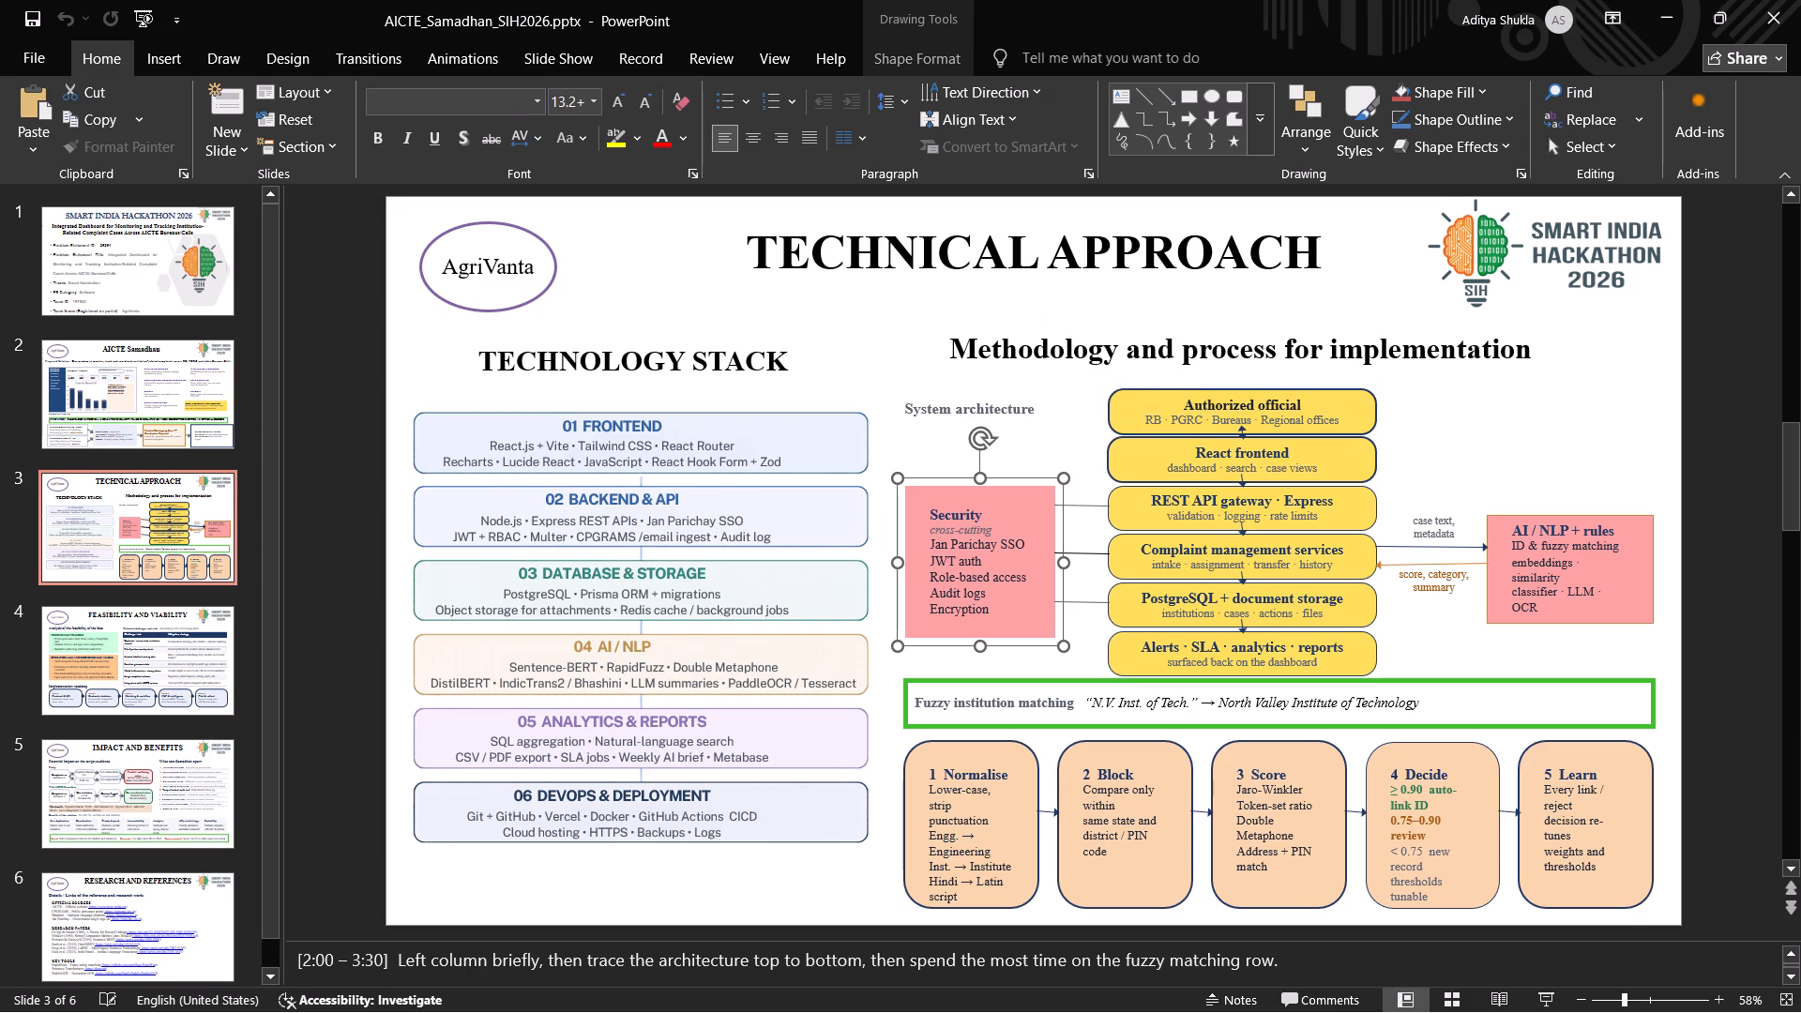
{"action": "left_click", "coordinate": [1059, 440]}
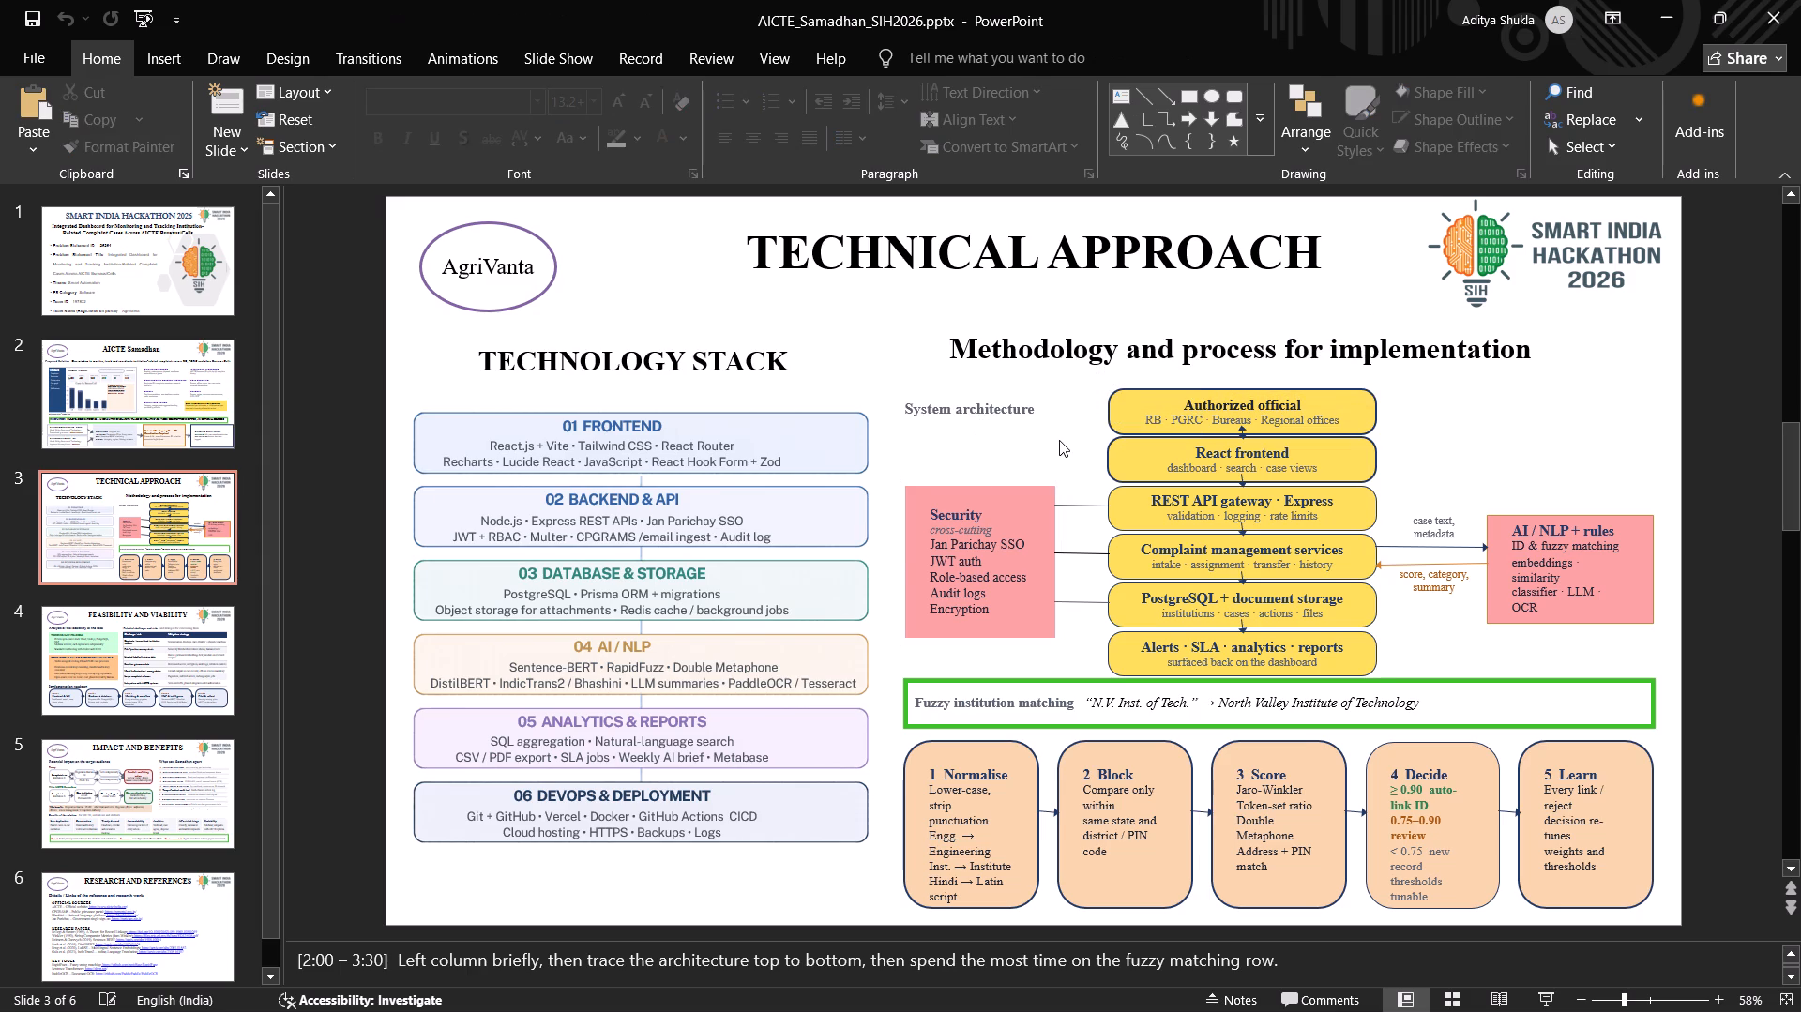
{"action": "left_click", "coordinate": [905, 408]}
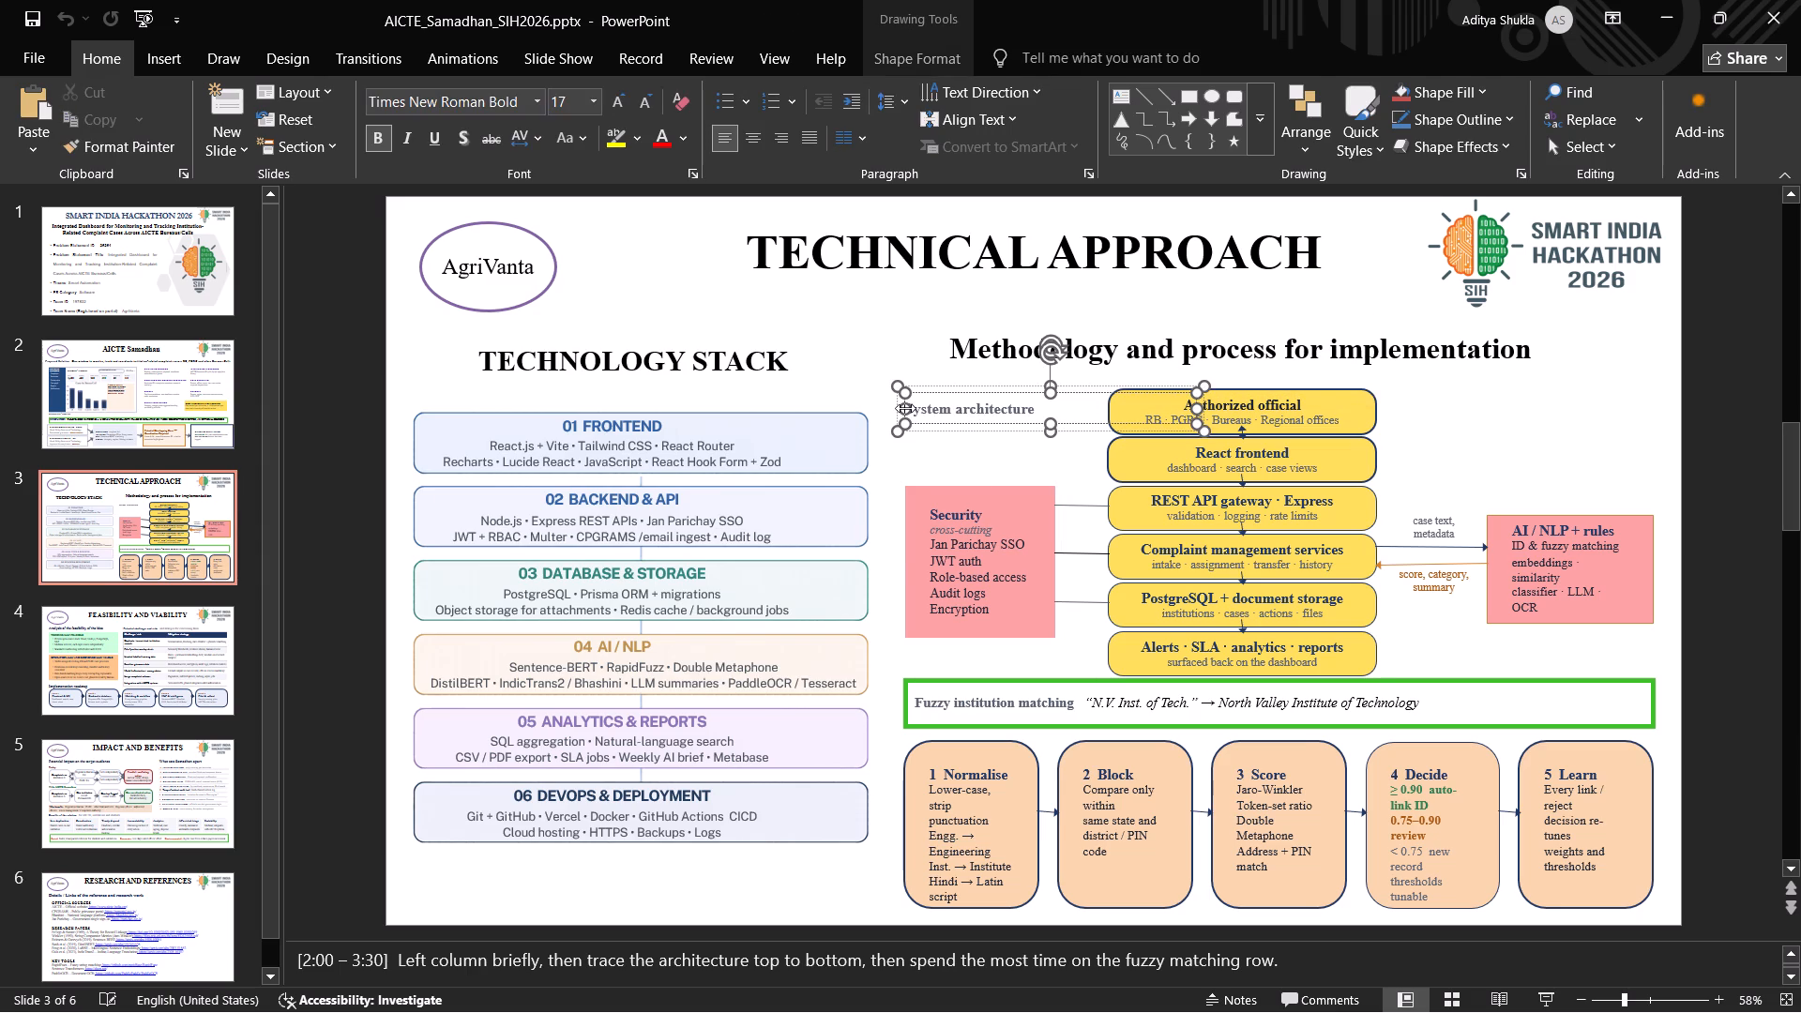
{"action": "double_click", "coordinate": [1046, 411]}
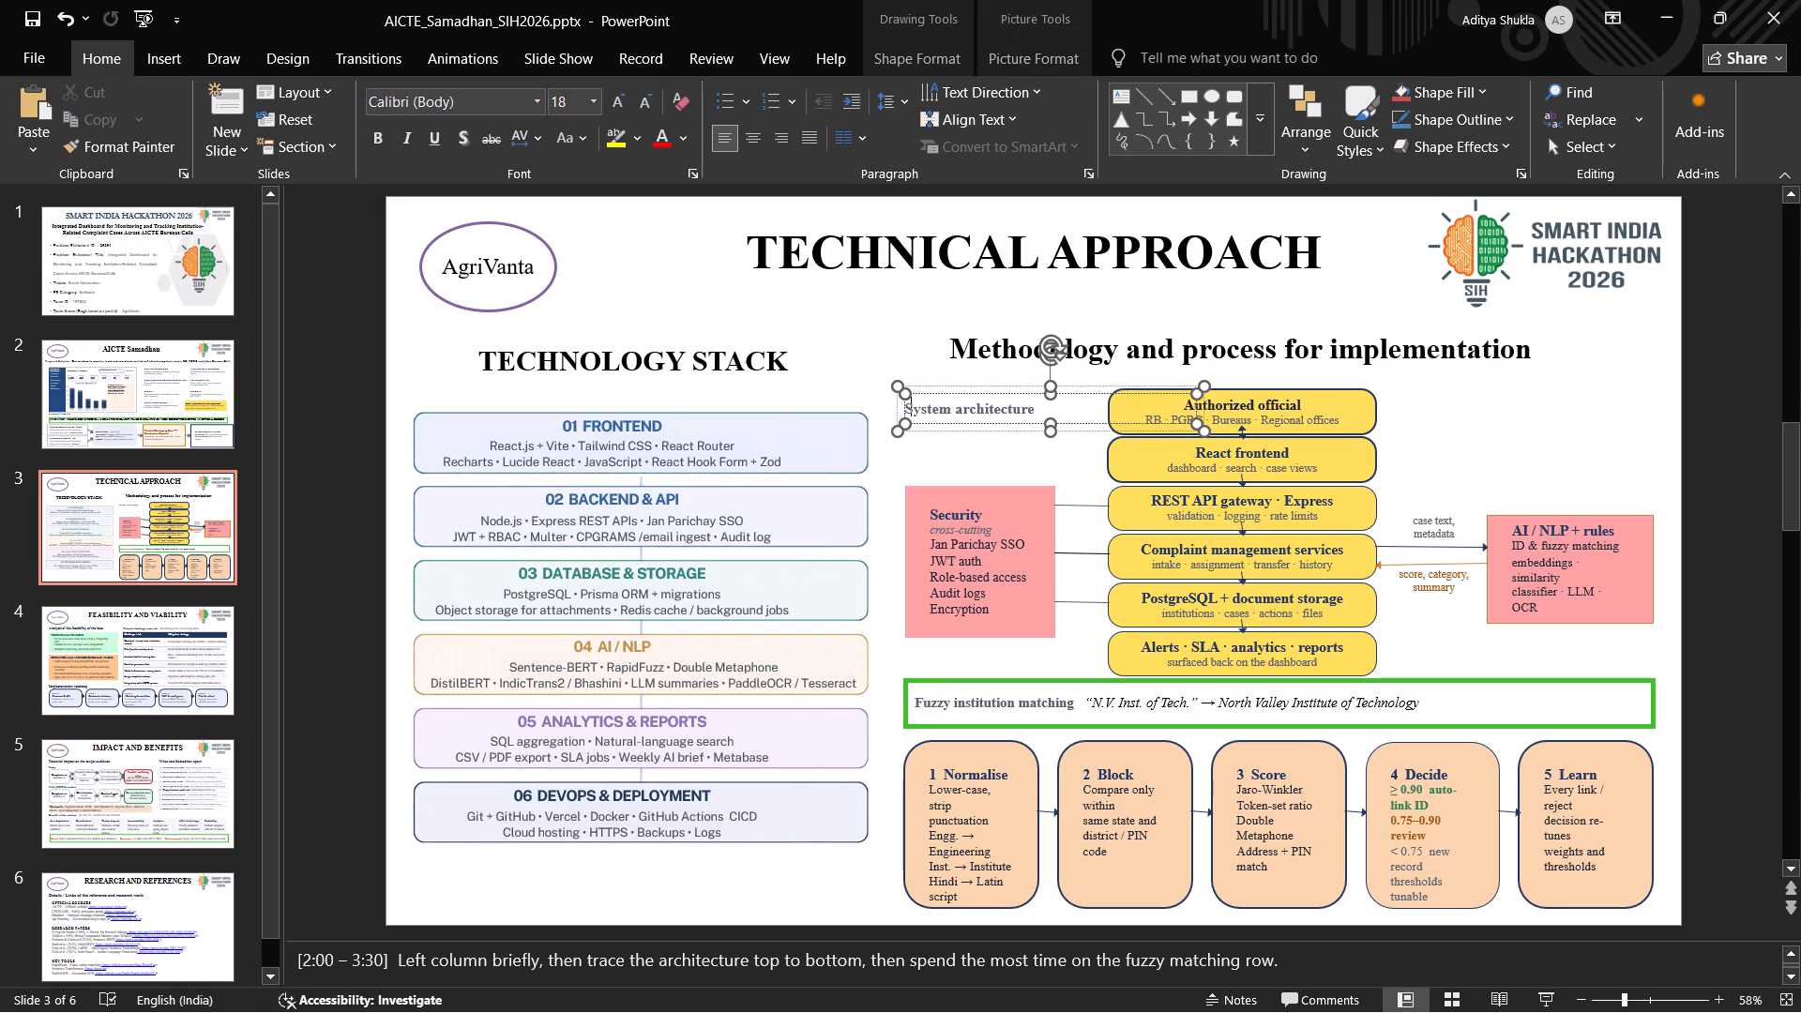
{"action": "left_click", "coordinate": [1027, 408]}
{"action": "left_click", "coordinate": [1034, 409]}
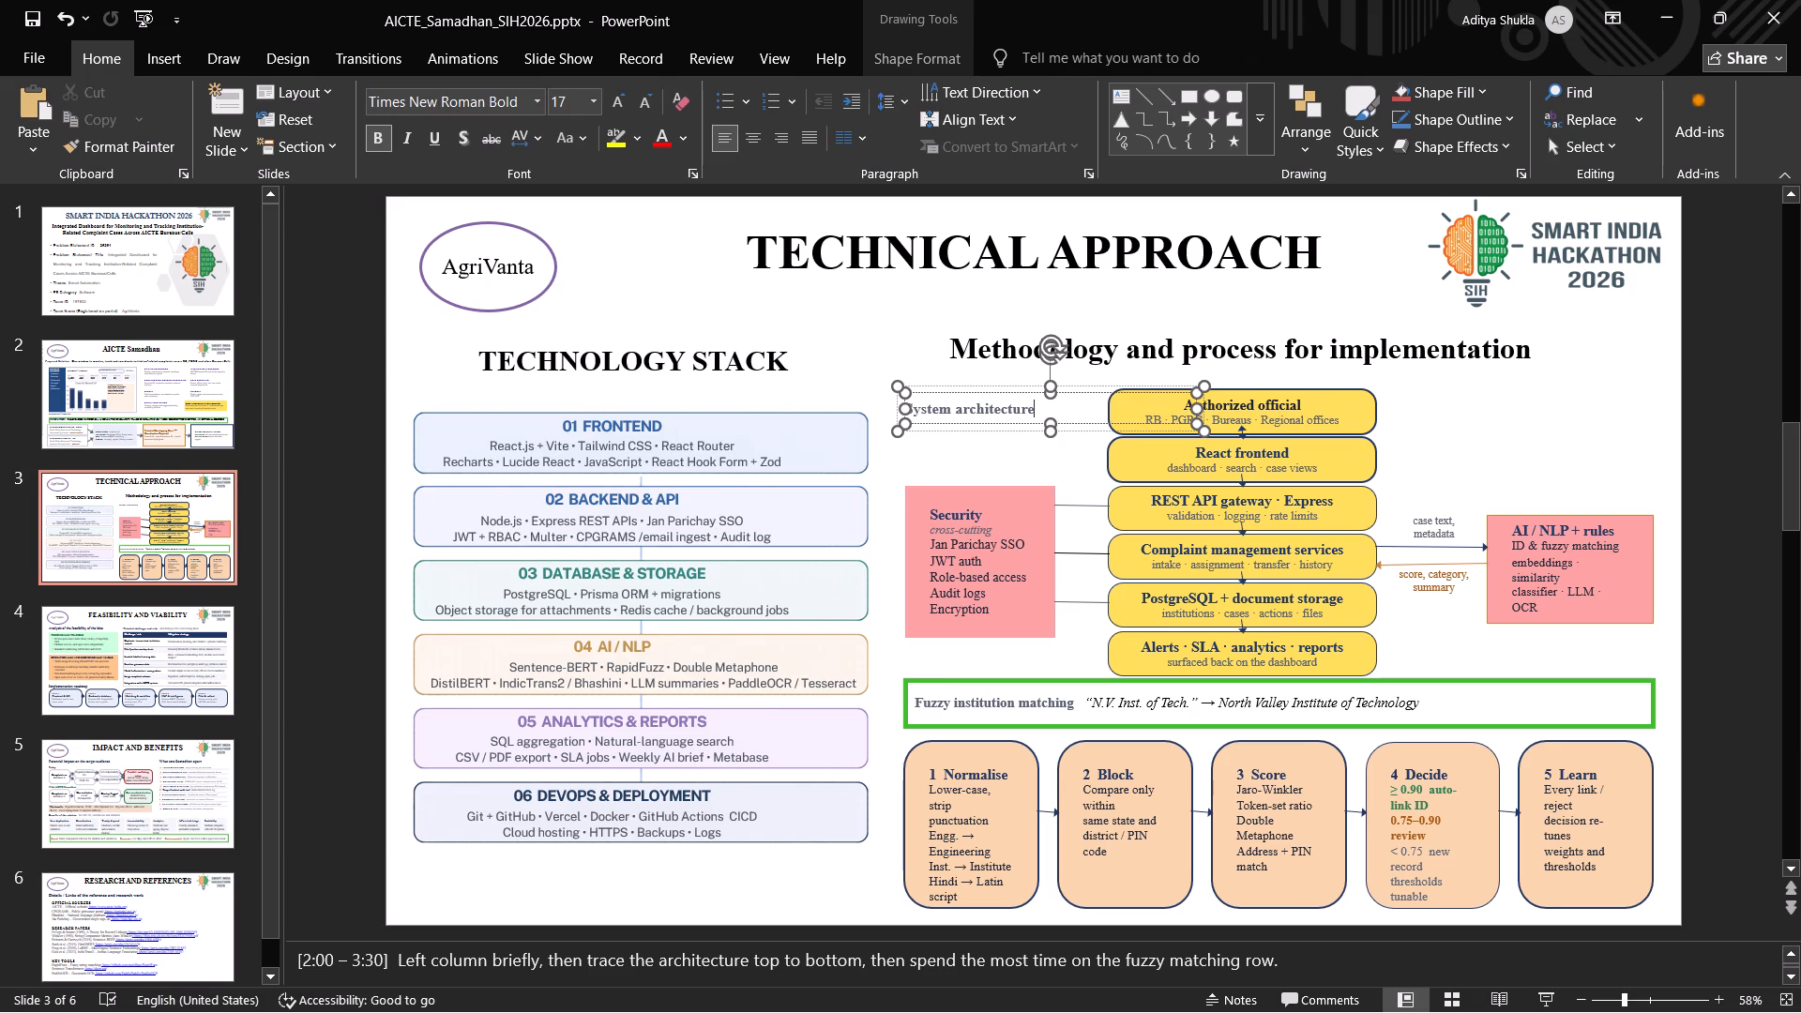
{"action": "key", "text": "ctrl+BackSpace"}
{"action": "key", "text": "ctrl+BackSpace"}
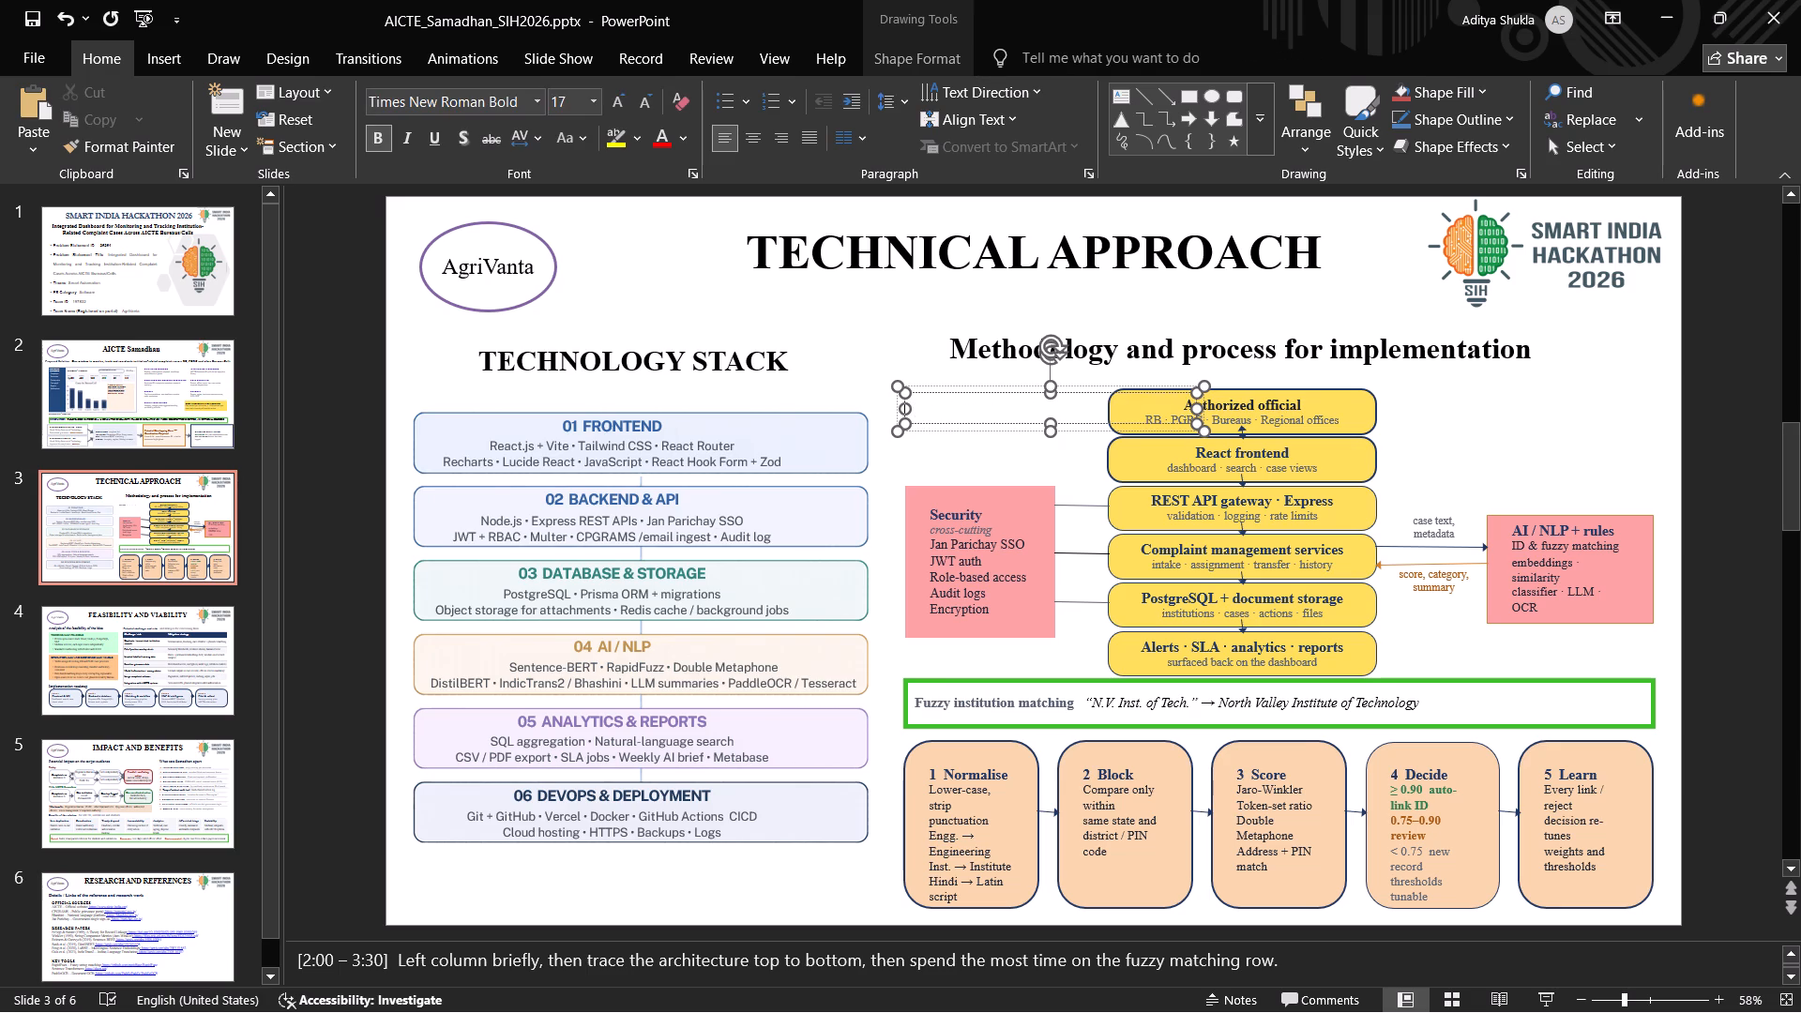
Clear the emptied label box beneath the Methodology heading from the Technical Approach slide.
{"action": "left_click", "coordinate": [881, 345]}
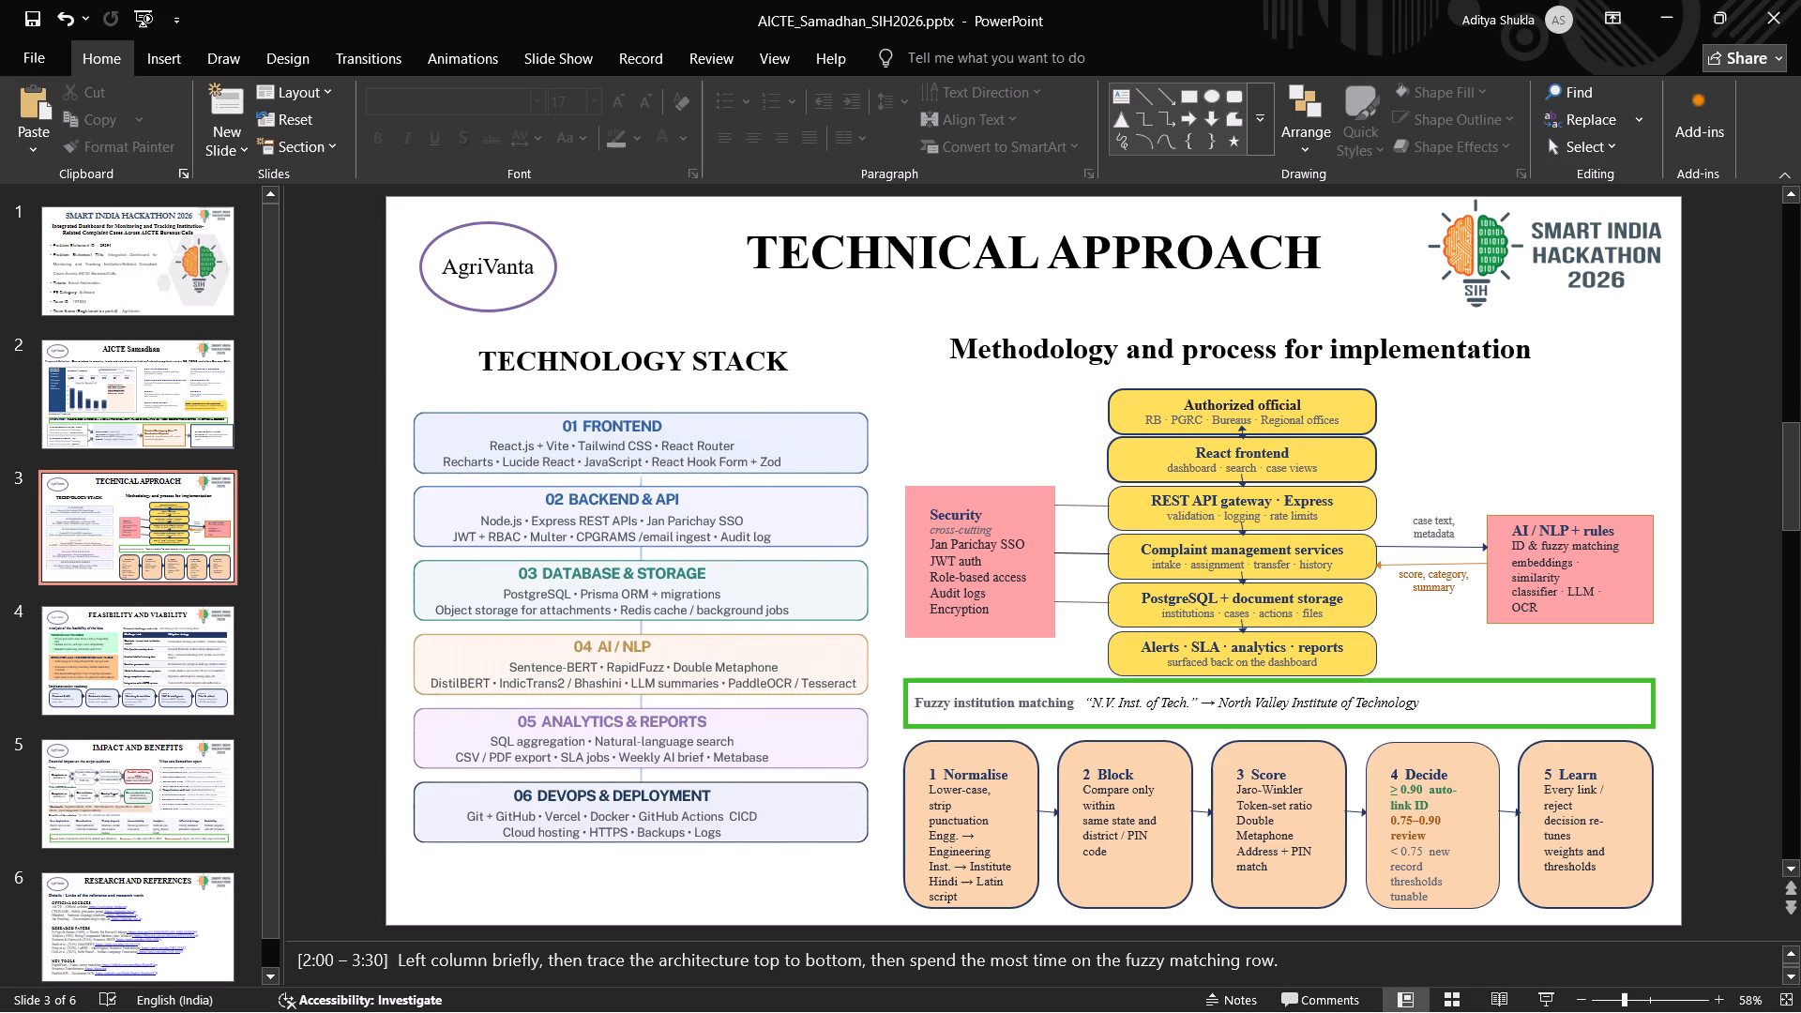
Review the slides following Technical Approach through to Research and References.
{"action": "scroll", "coordinate": [1239, 575], "scroll_direction": "down", "scroll_amount": 5}
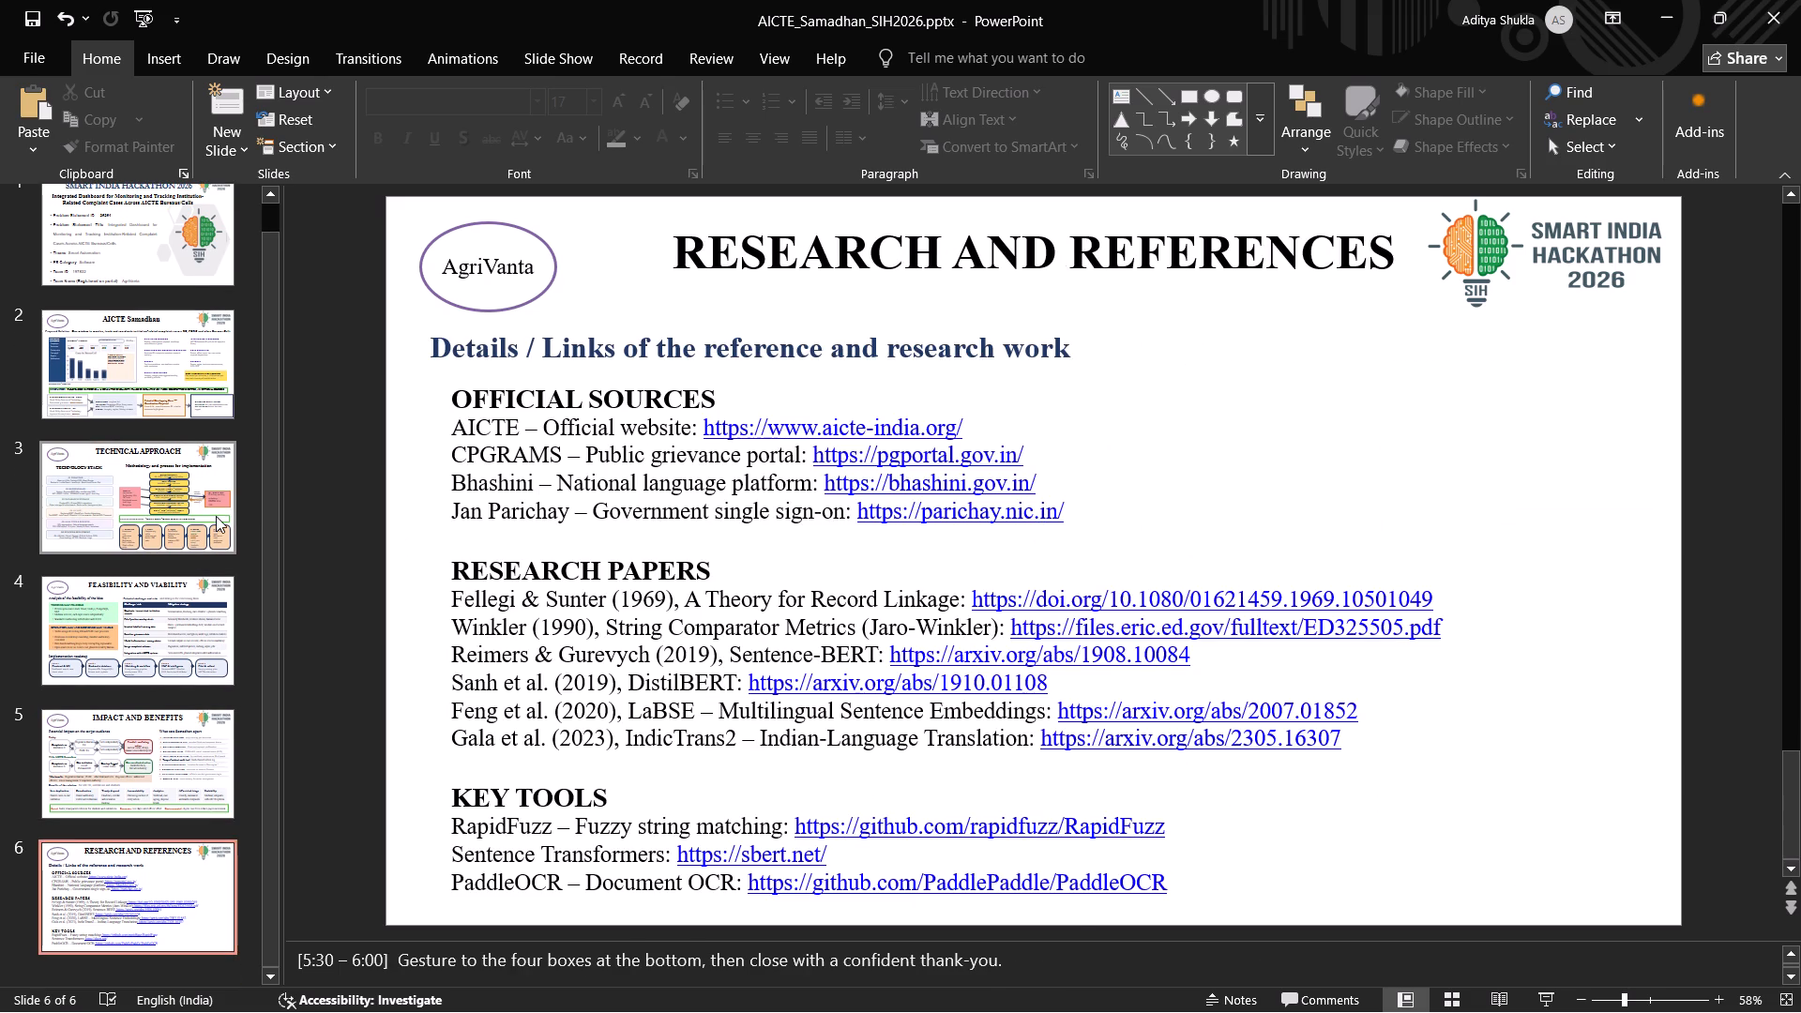
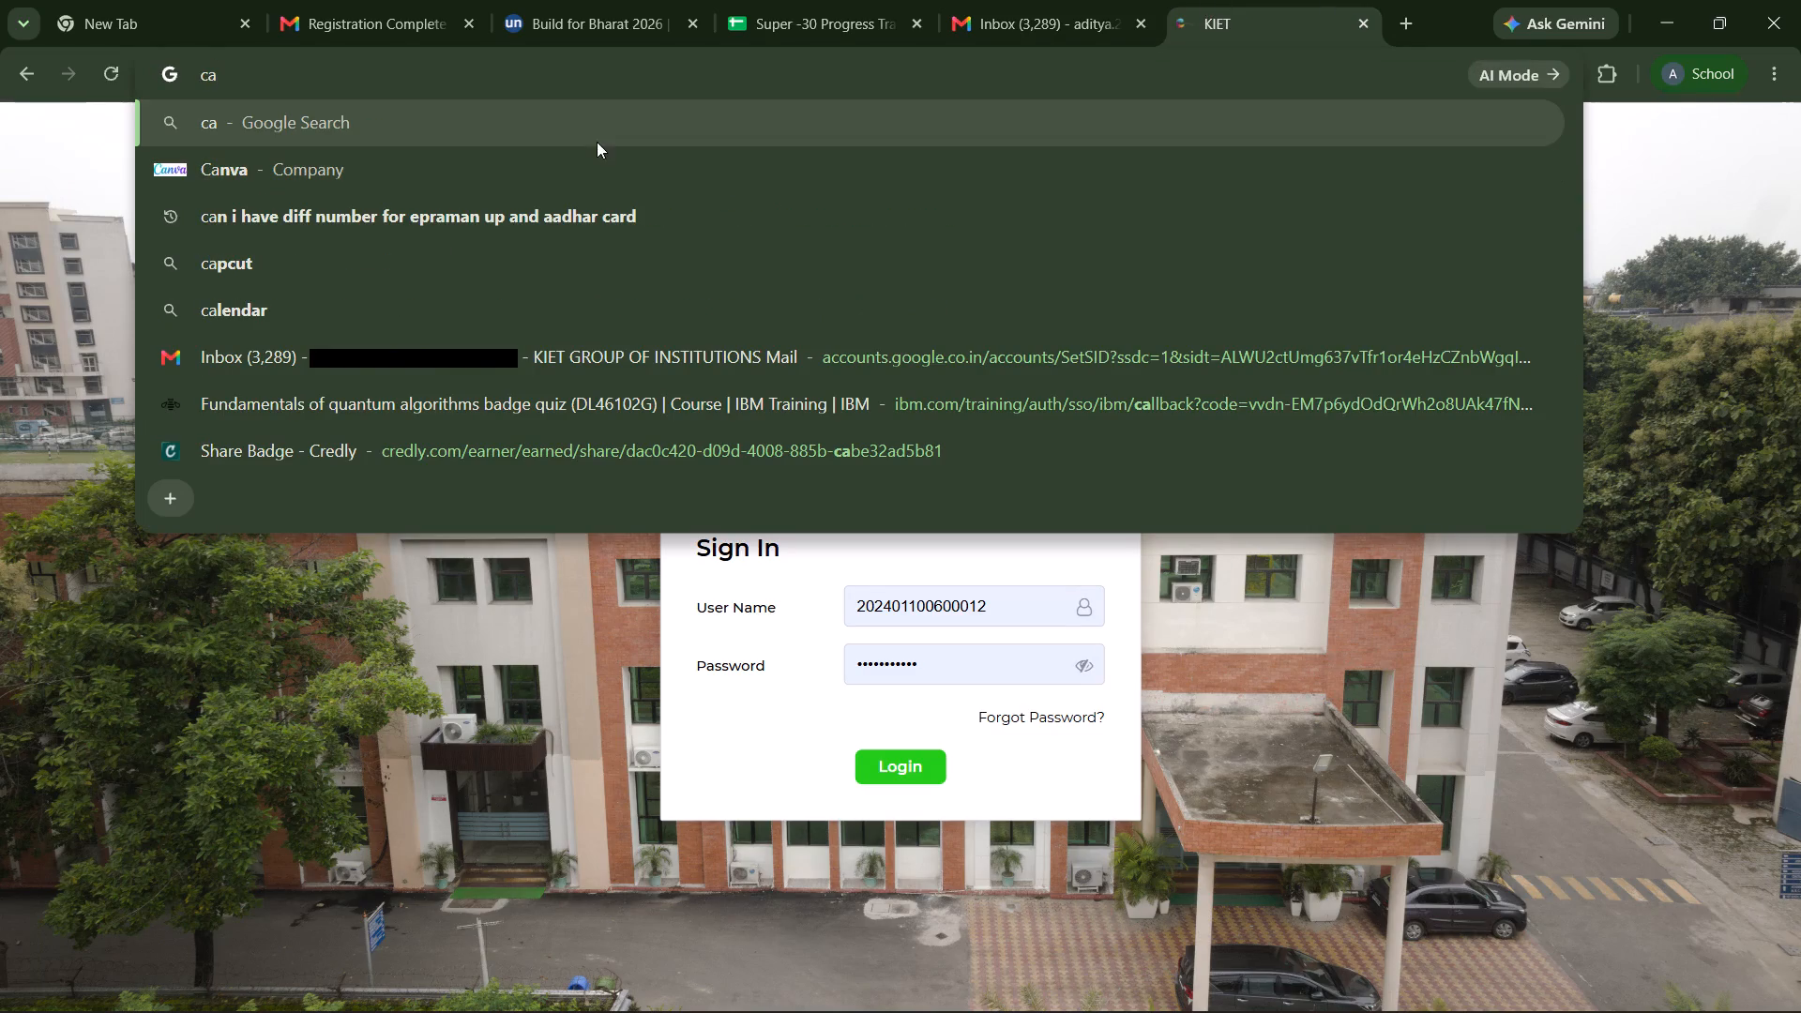
In Google Chrome, search for Canva and open the Canva account login page from the results.
{"action": "left_click", "coordinate": [511, 172]}
{"action": "left_click", "coordinate": [358, 351]}
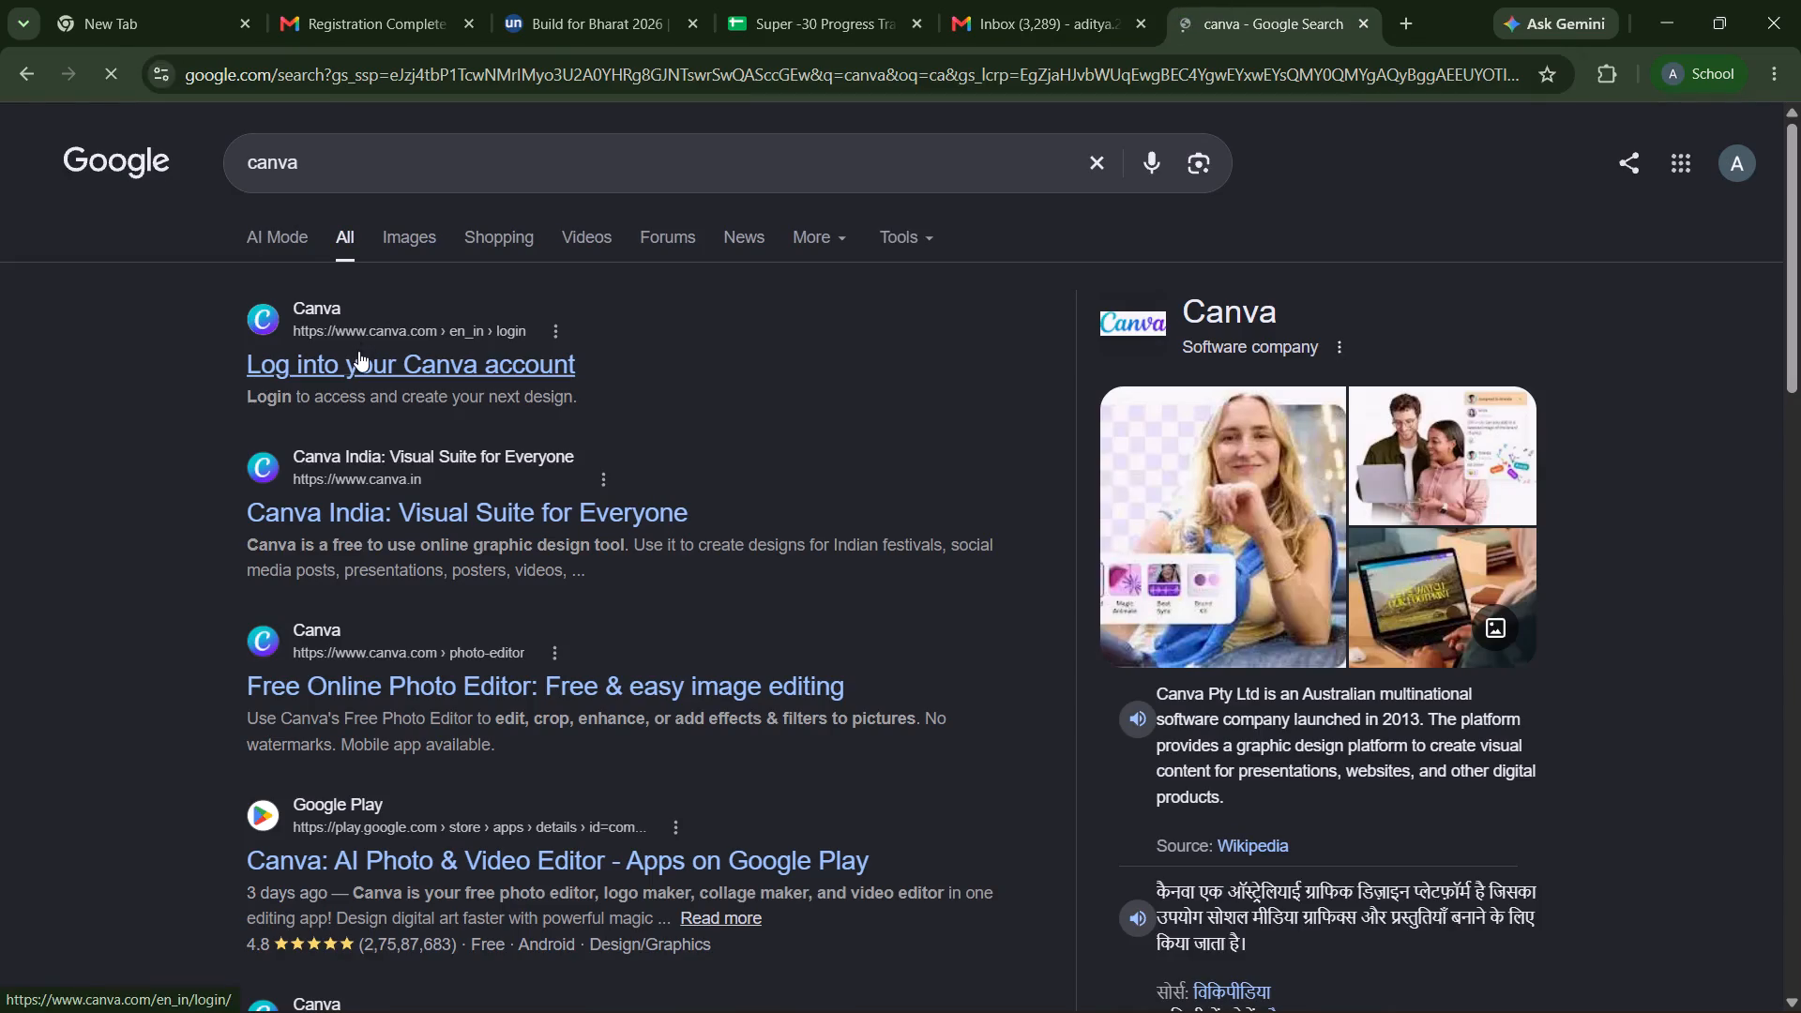
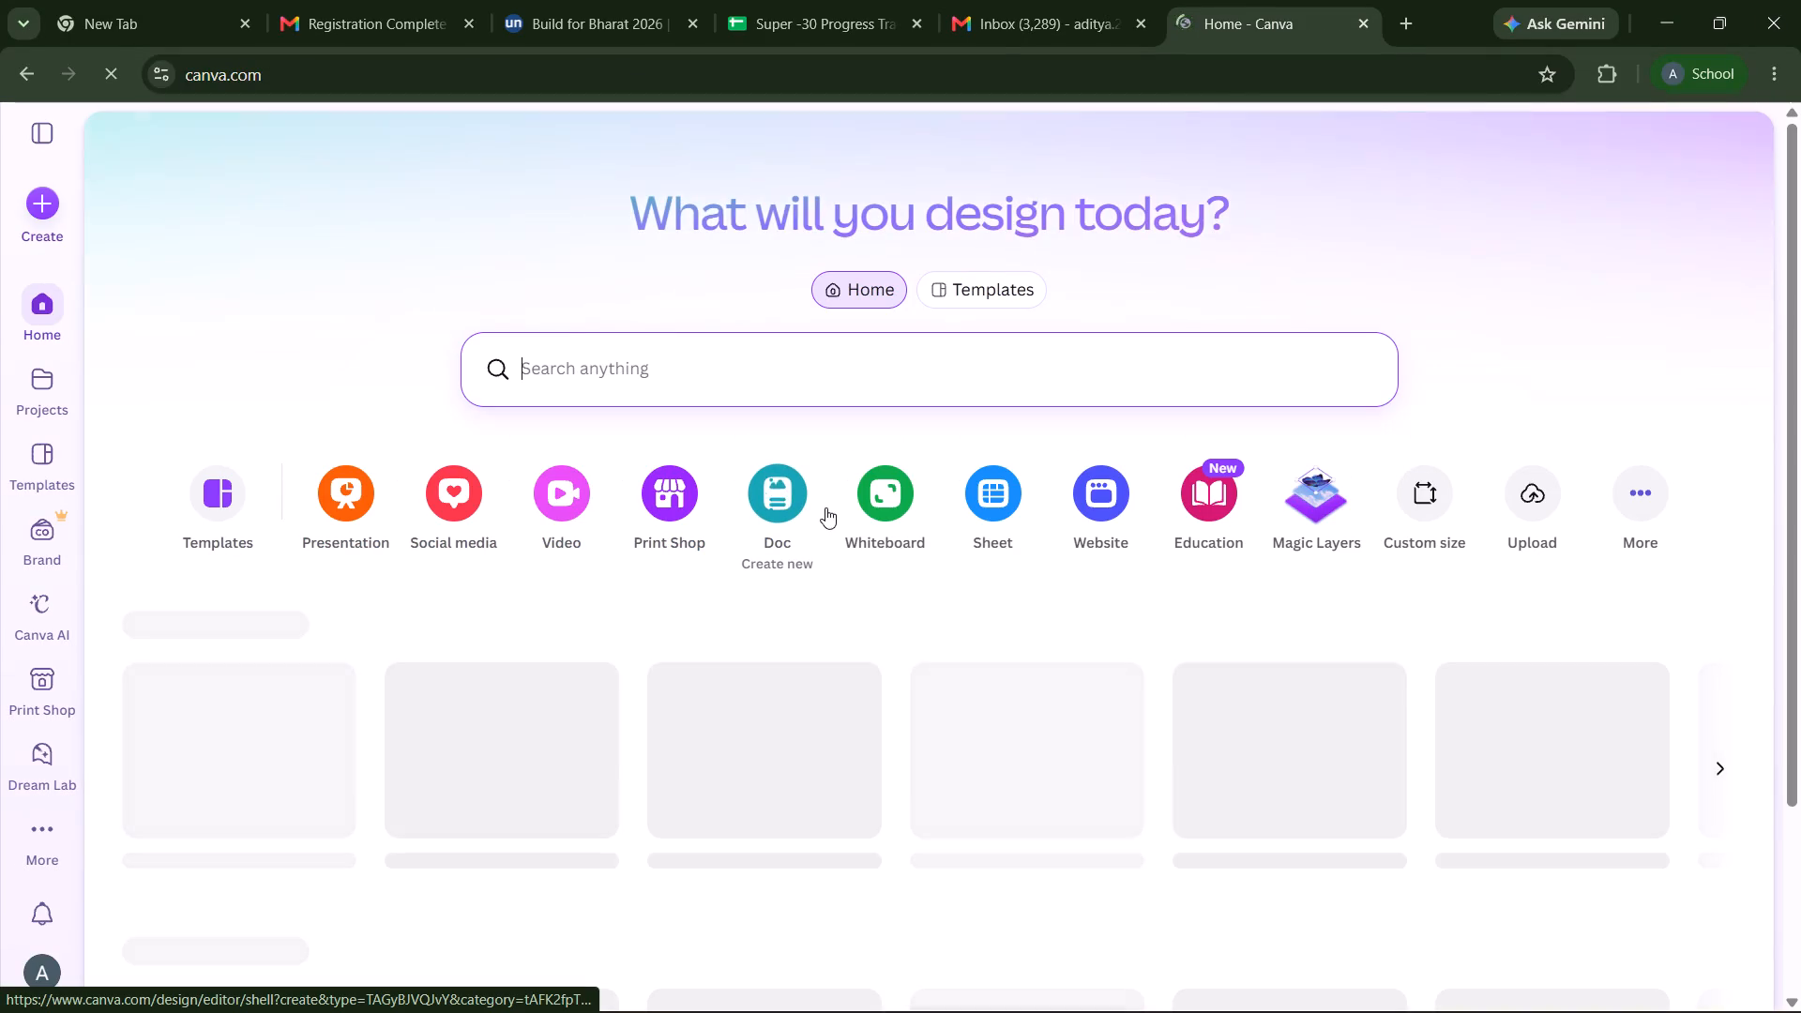
Create a new blank presentation in Canva.
{"action": "left_click", "coordinate": [335, 509]}
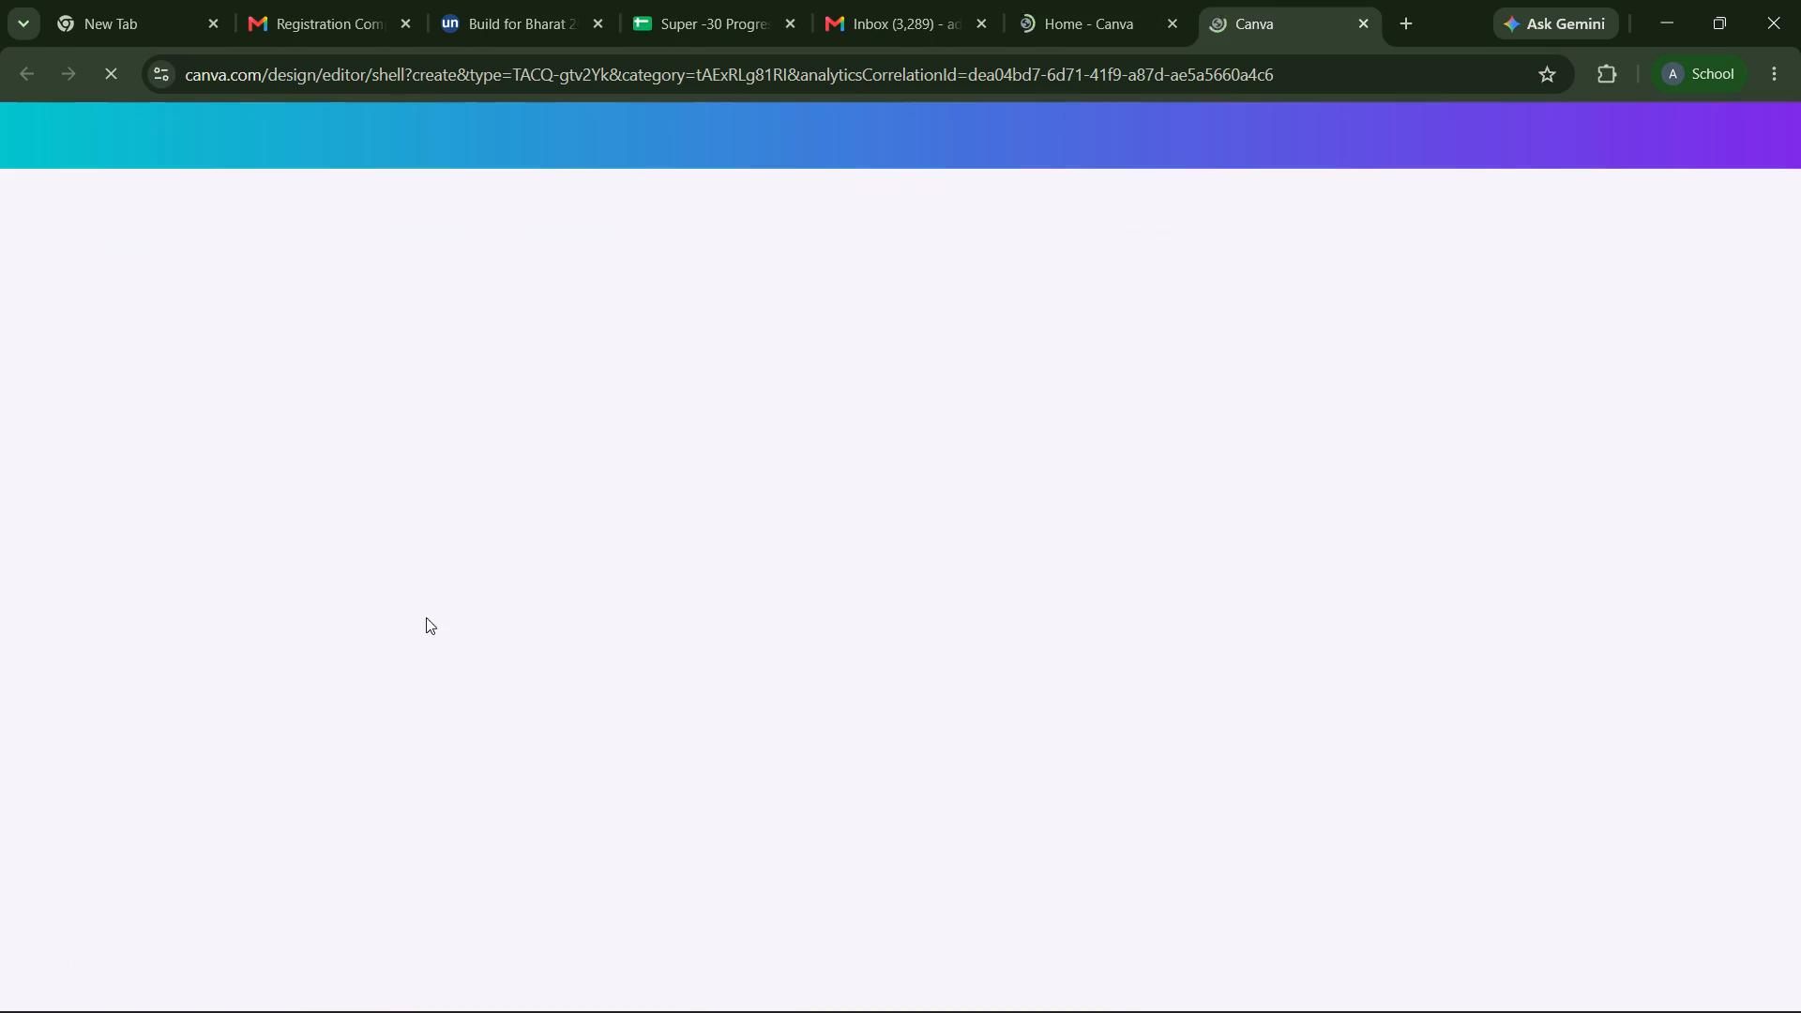
Switch to PowerPoint, save the AICTE_Samadhan_SIH2026 deck and close it.
{"action": "left_click", "coordinate": [1362, 991]}
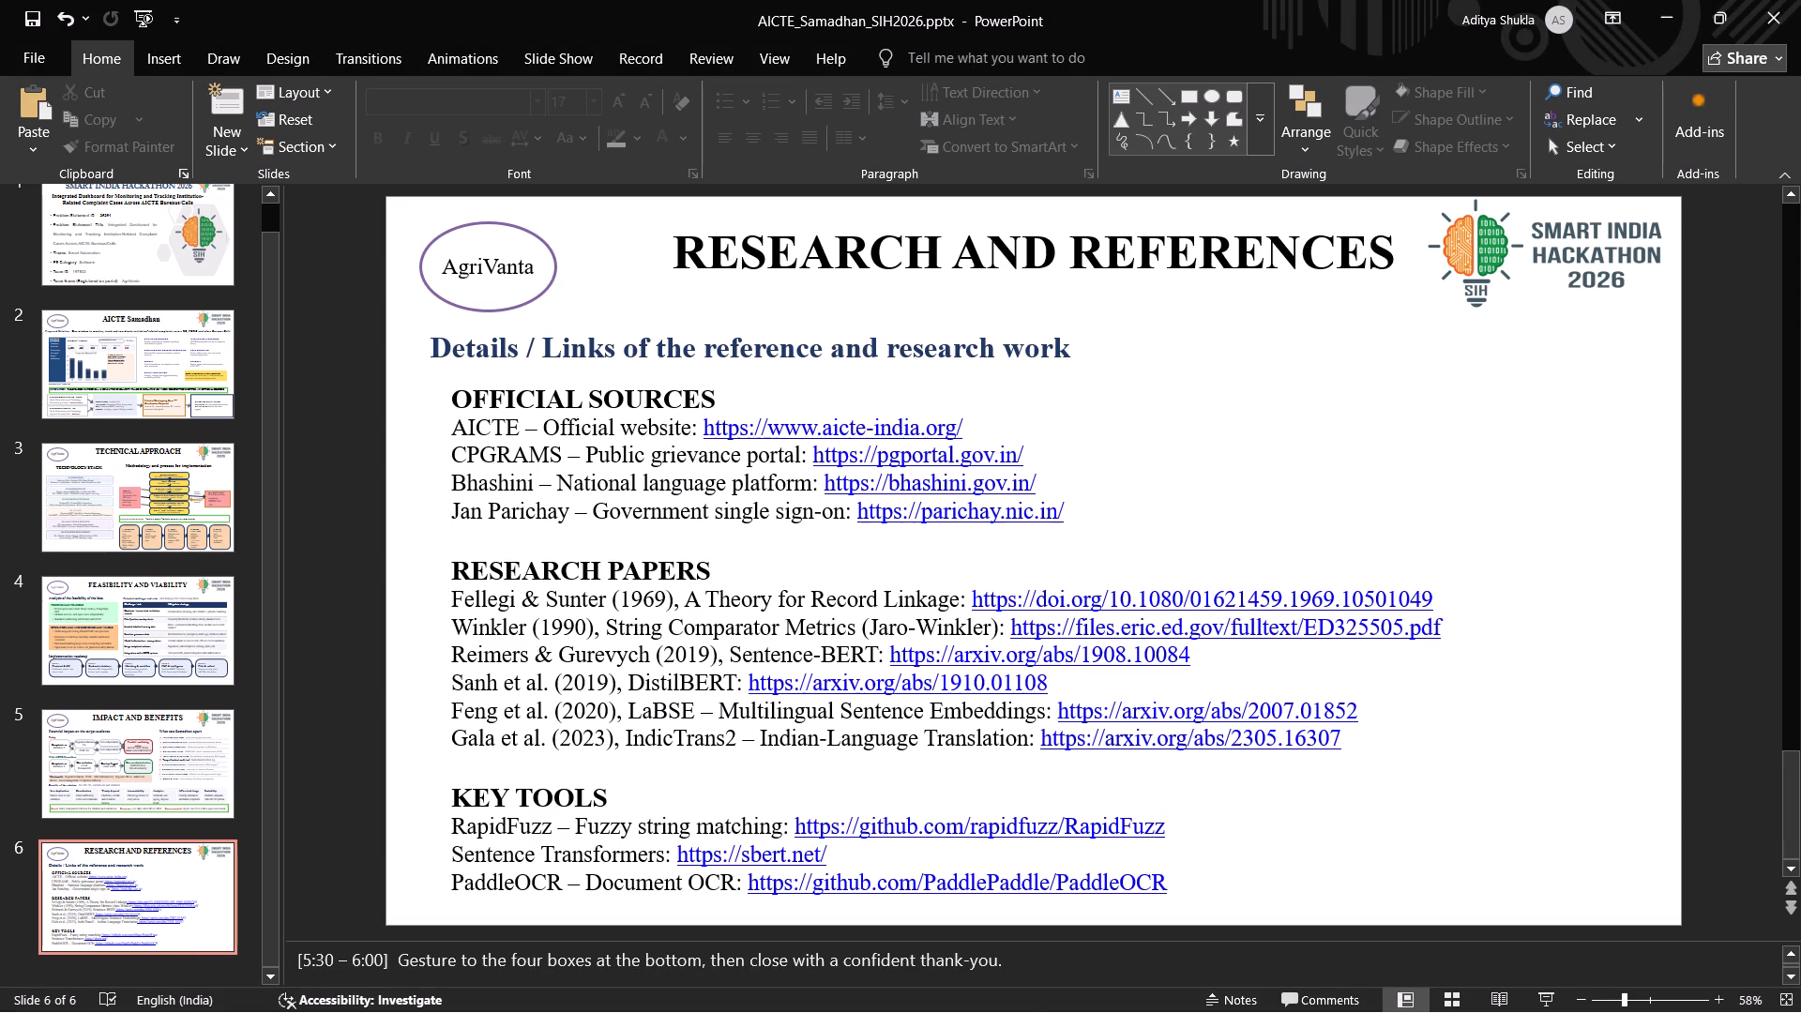
{"action": "key", "text": "ctrl+s"}
{"action": "left_click", "coordinate": [1800, 0]}
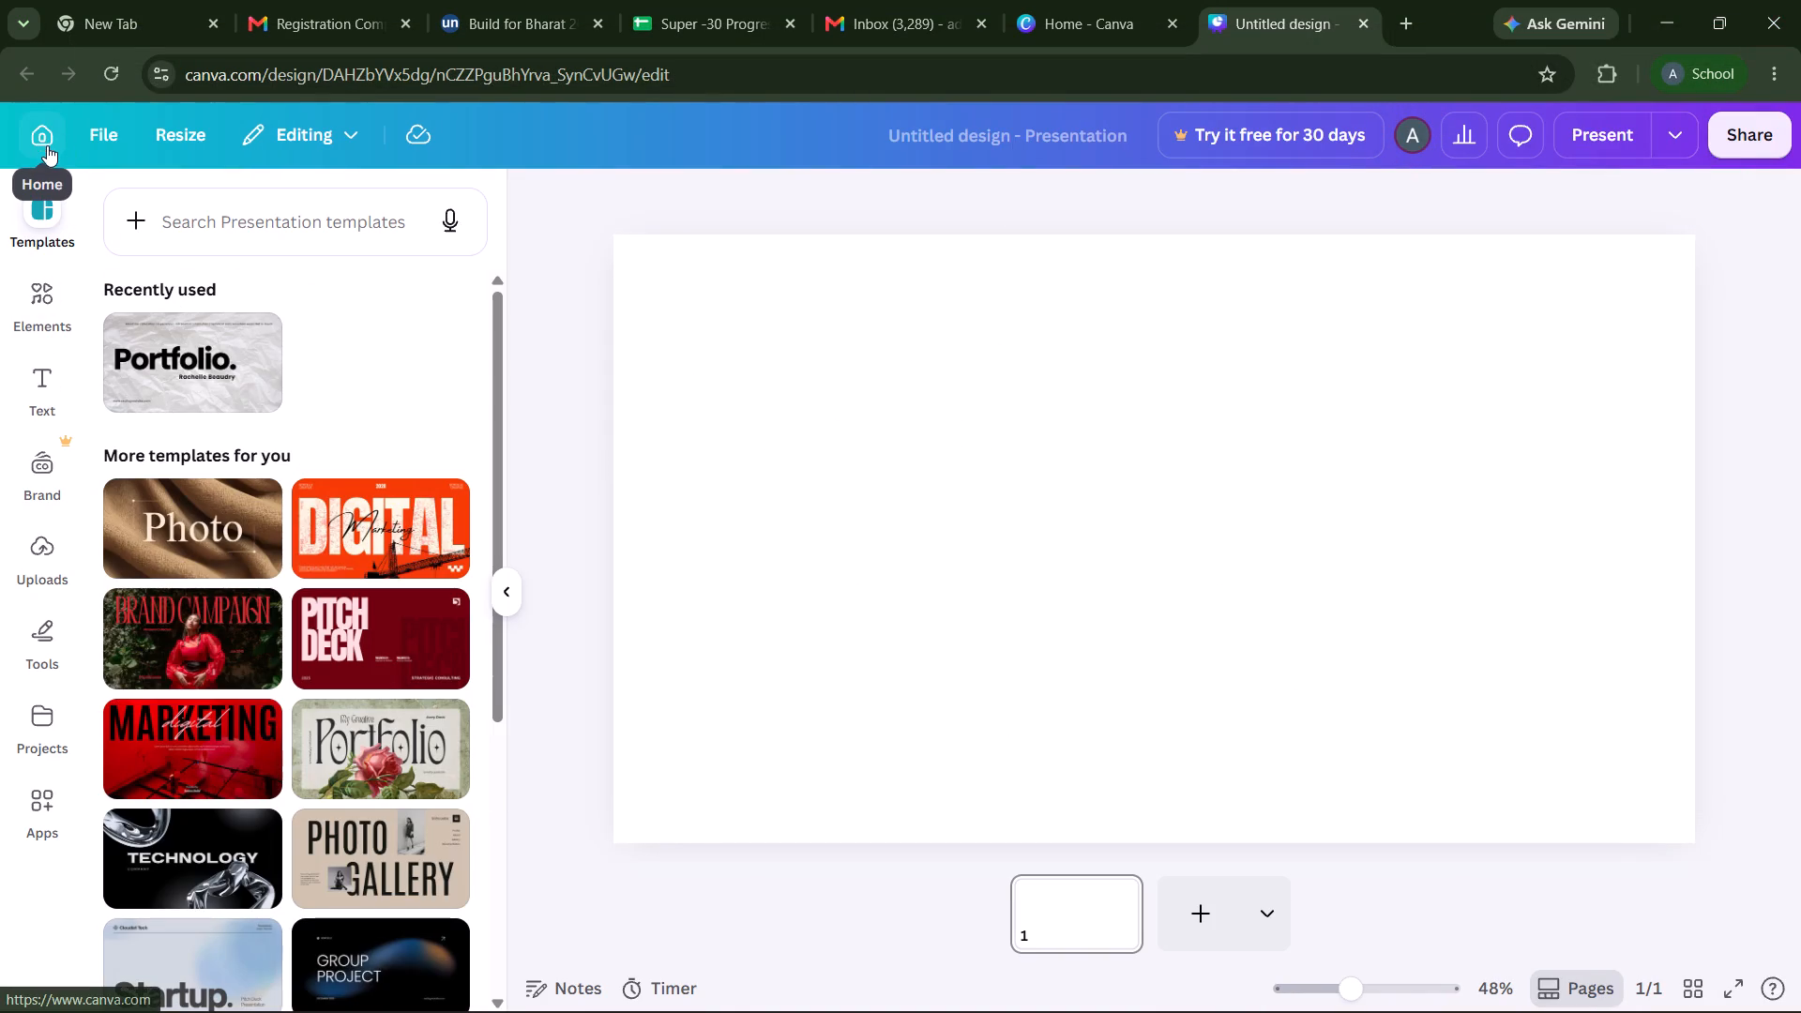
Upload AICTE_Samadhan_SIH2026.pptx from the Downloads folder into the new Canva presentation.
{"action": "left_click", "coordinate": [129, 135]}
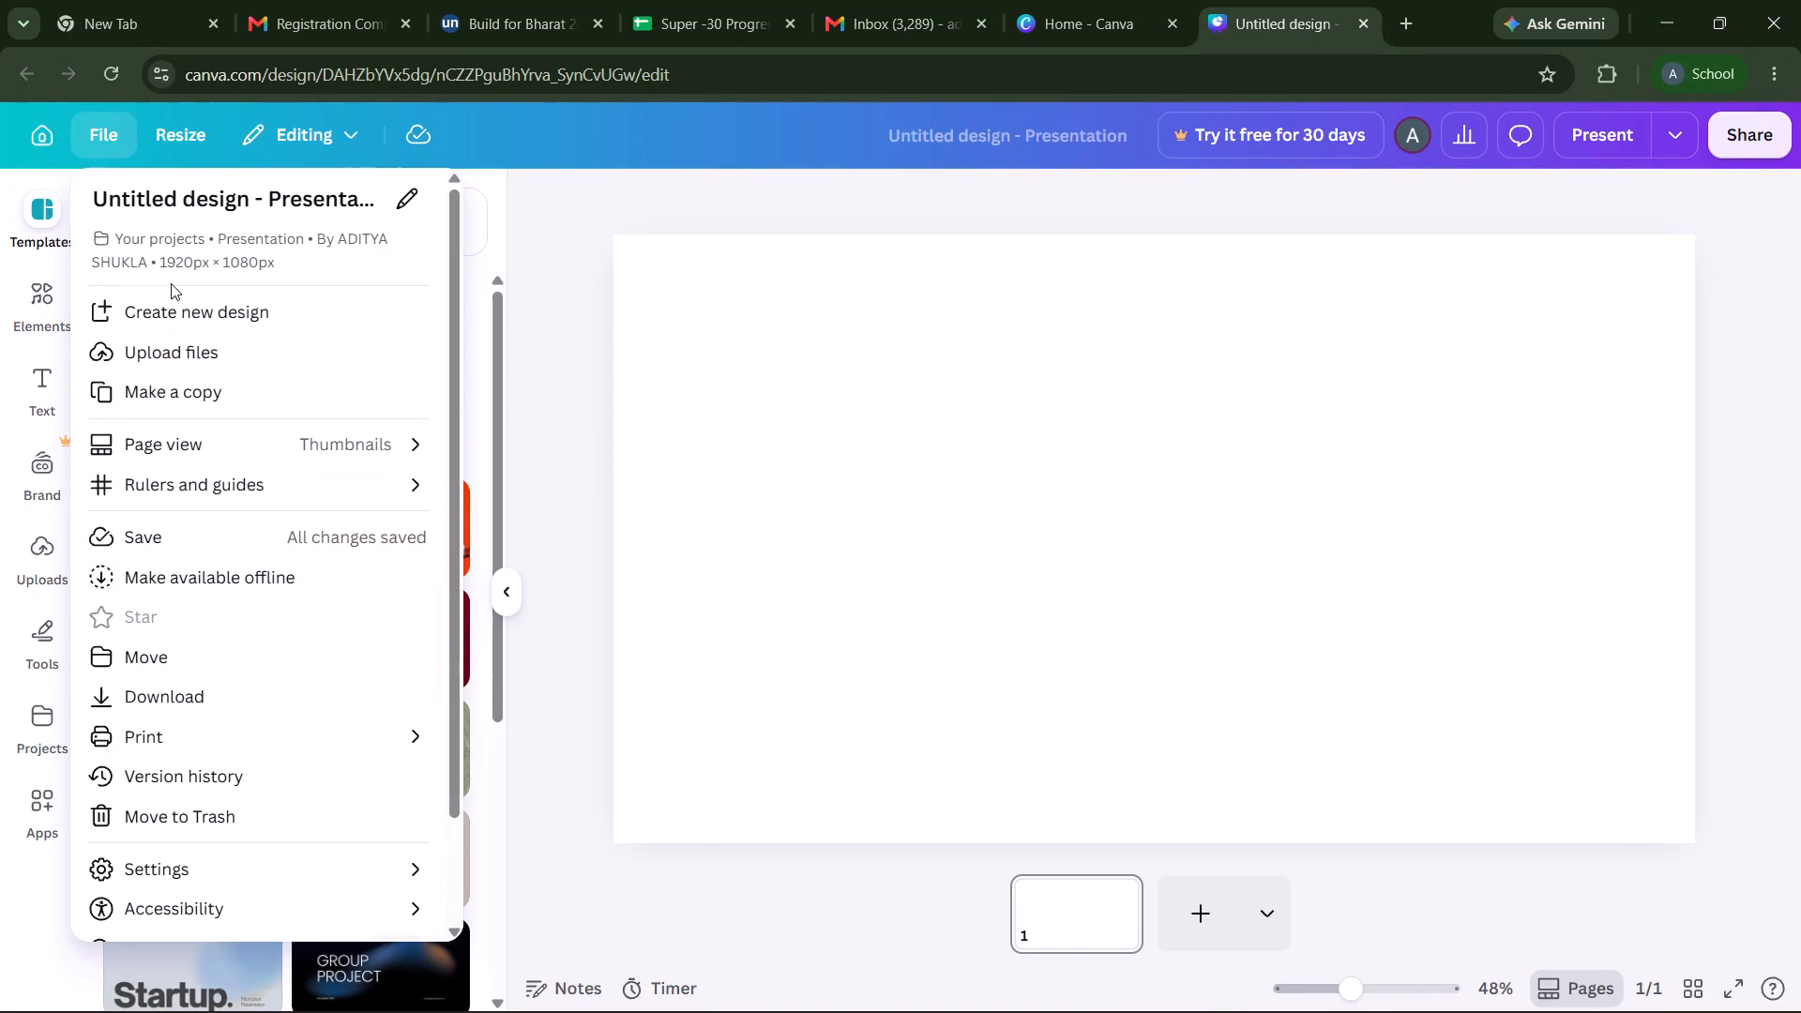
{"action": "left_click", "coordinate": [189, 346]}
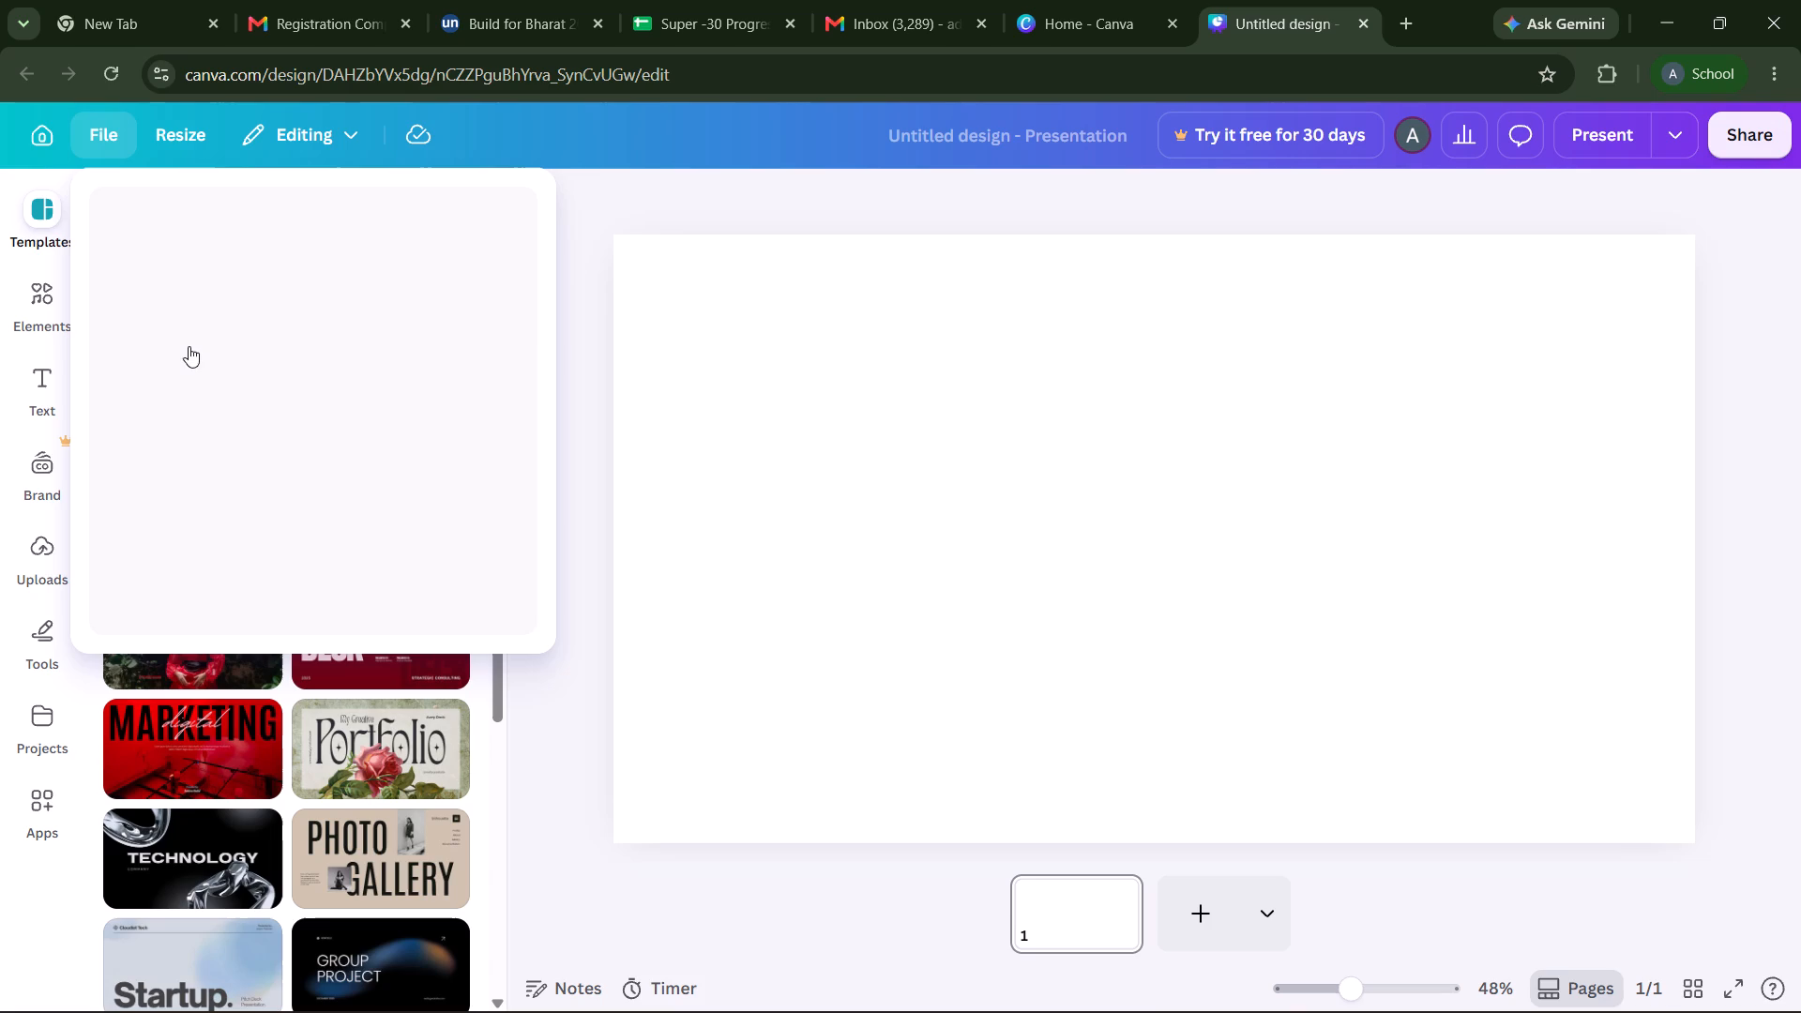
{"action": "left_click", "coordinate": [249, 446]}
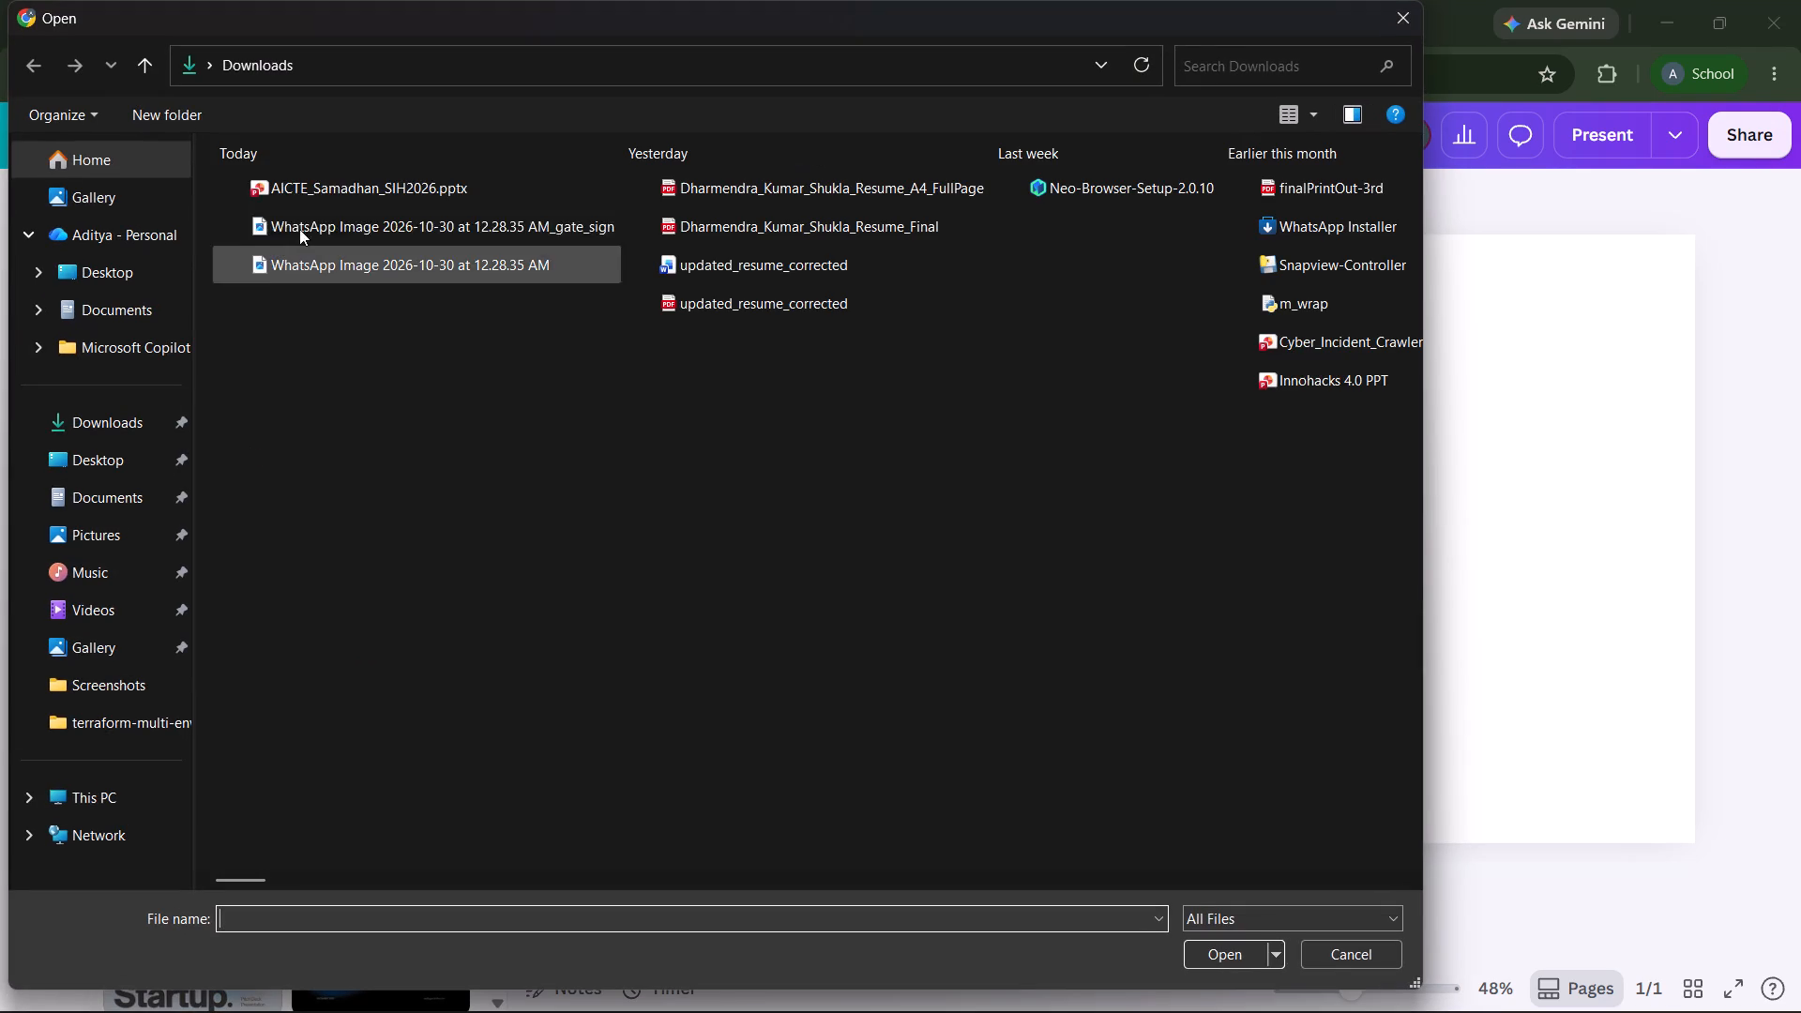
{"action": "double_click", "coordinate": [324, 182]}
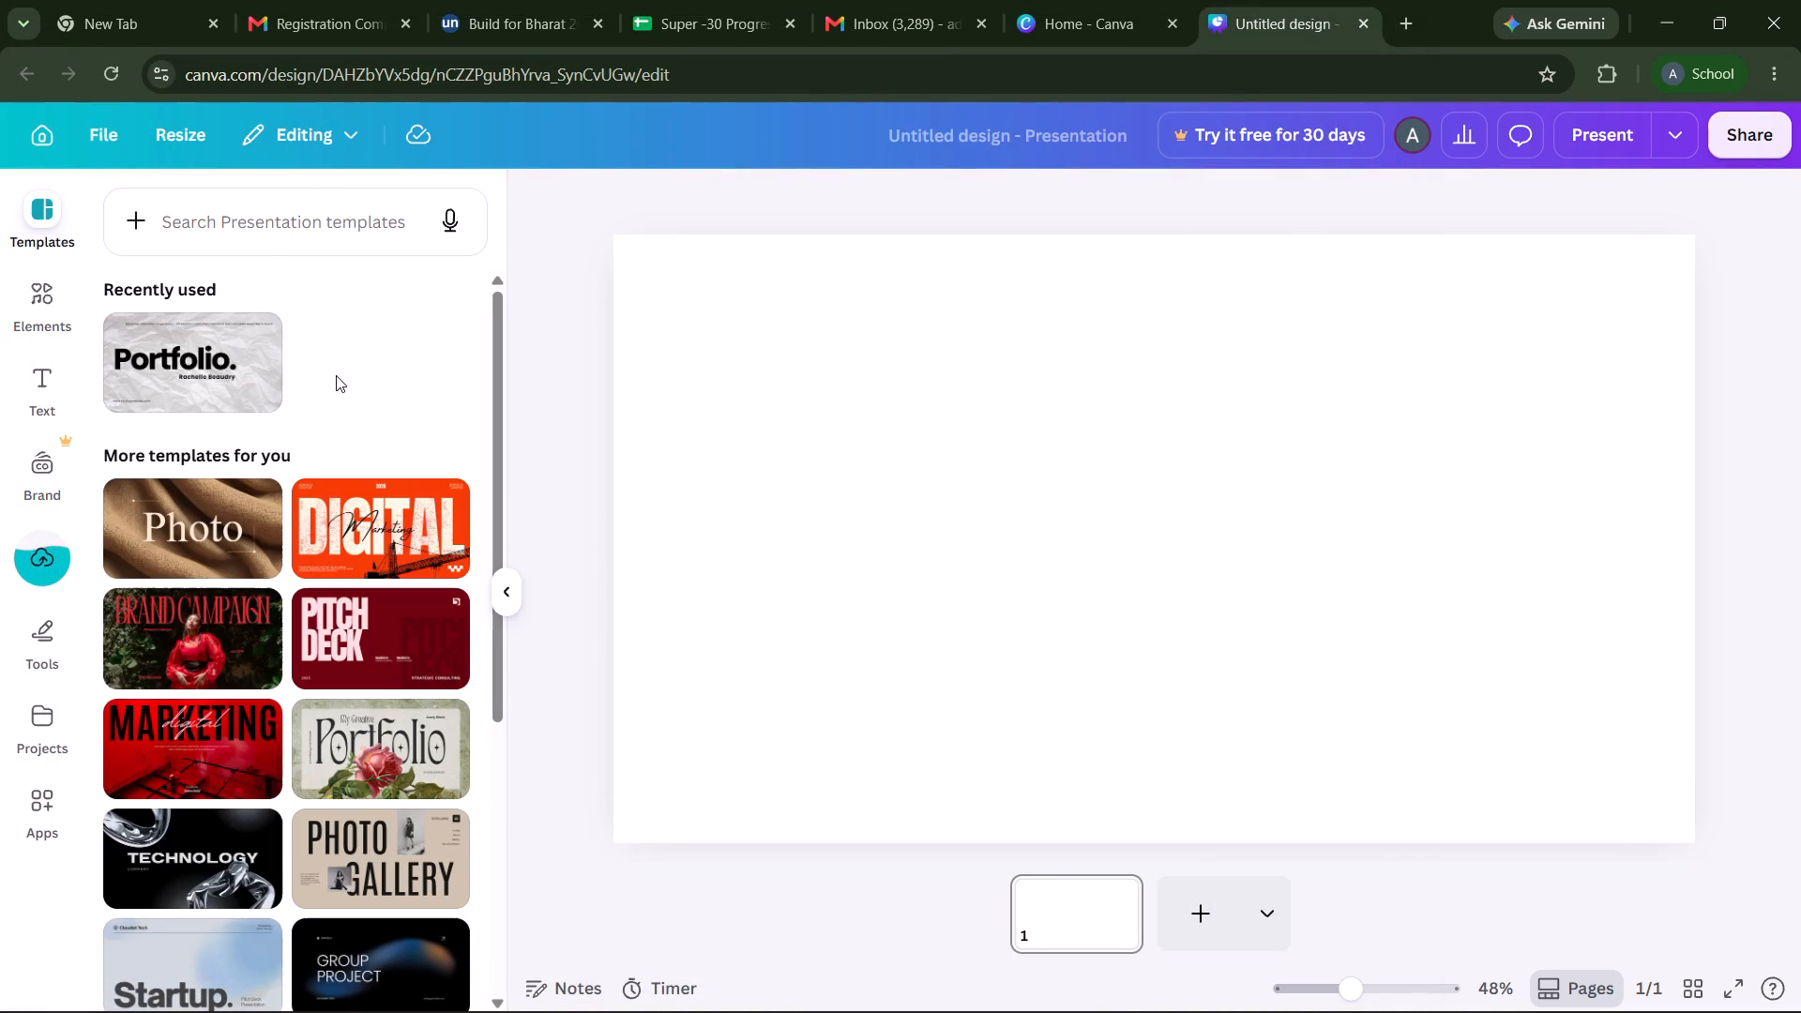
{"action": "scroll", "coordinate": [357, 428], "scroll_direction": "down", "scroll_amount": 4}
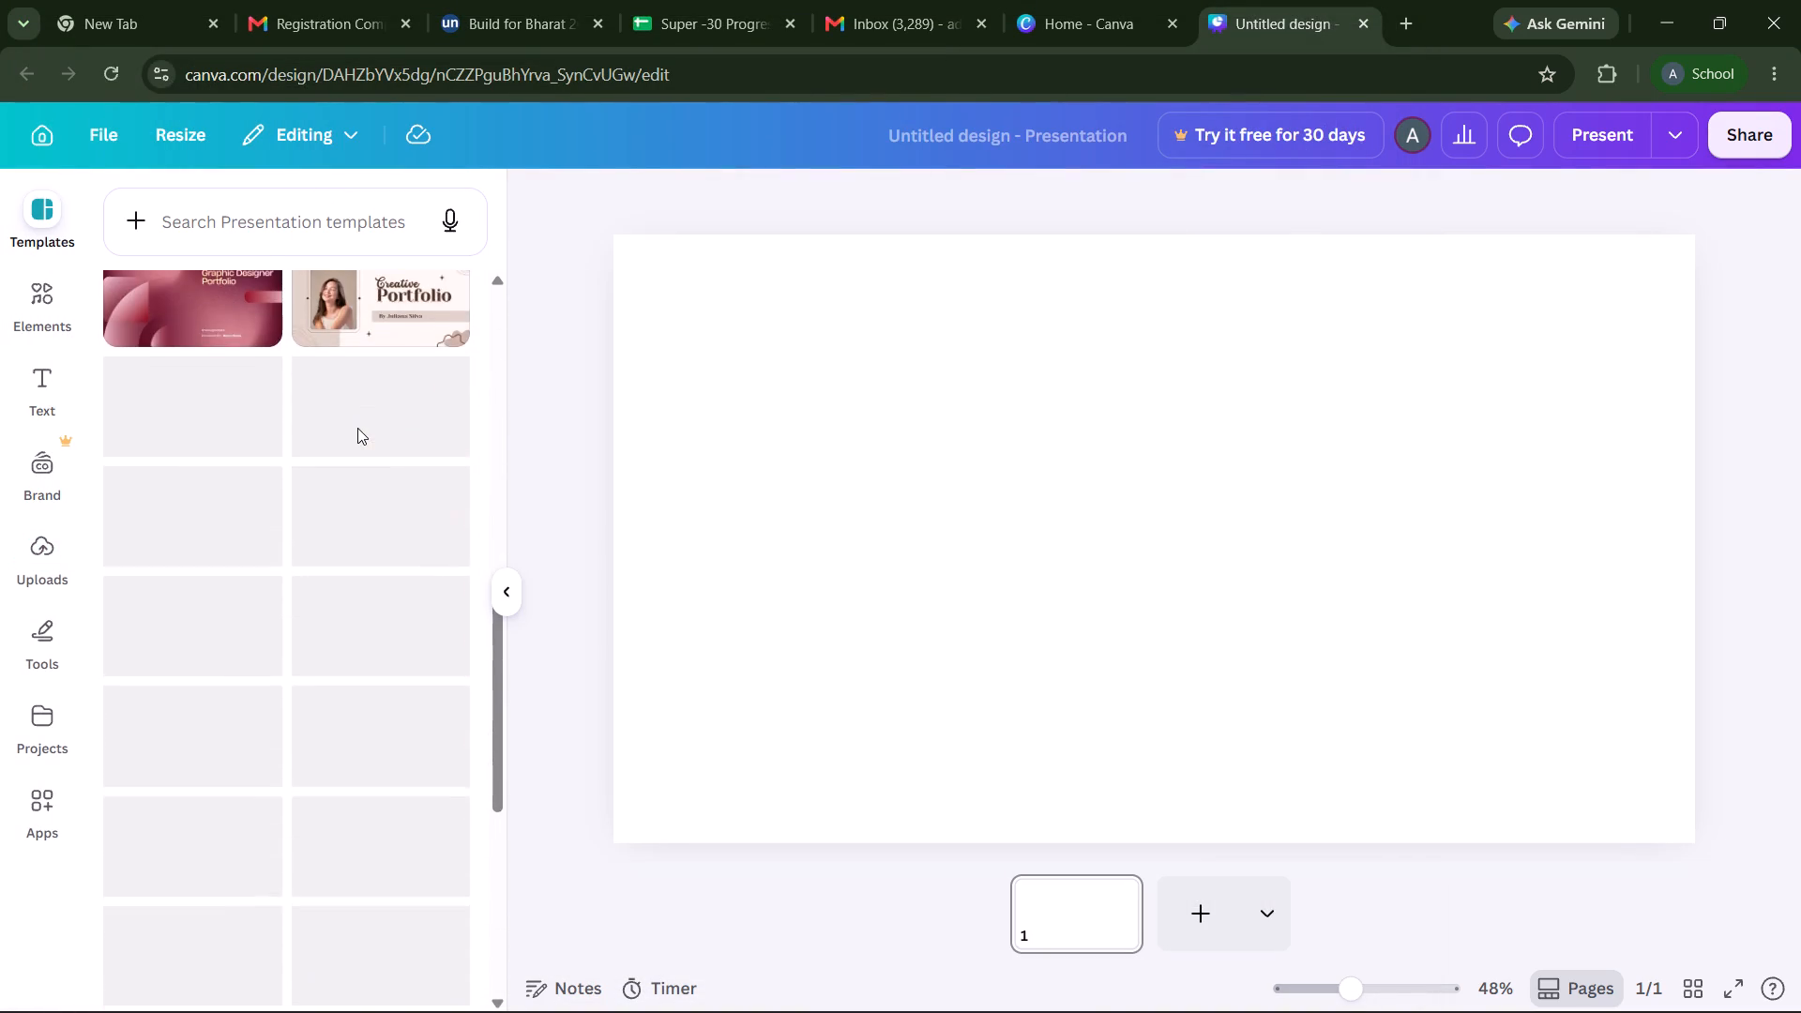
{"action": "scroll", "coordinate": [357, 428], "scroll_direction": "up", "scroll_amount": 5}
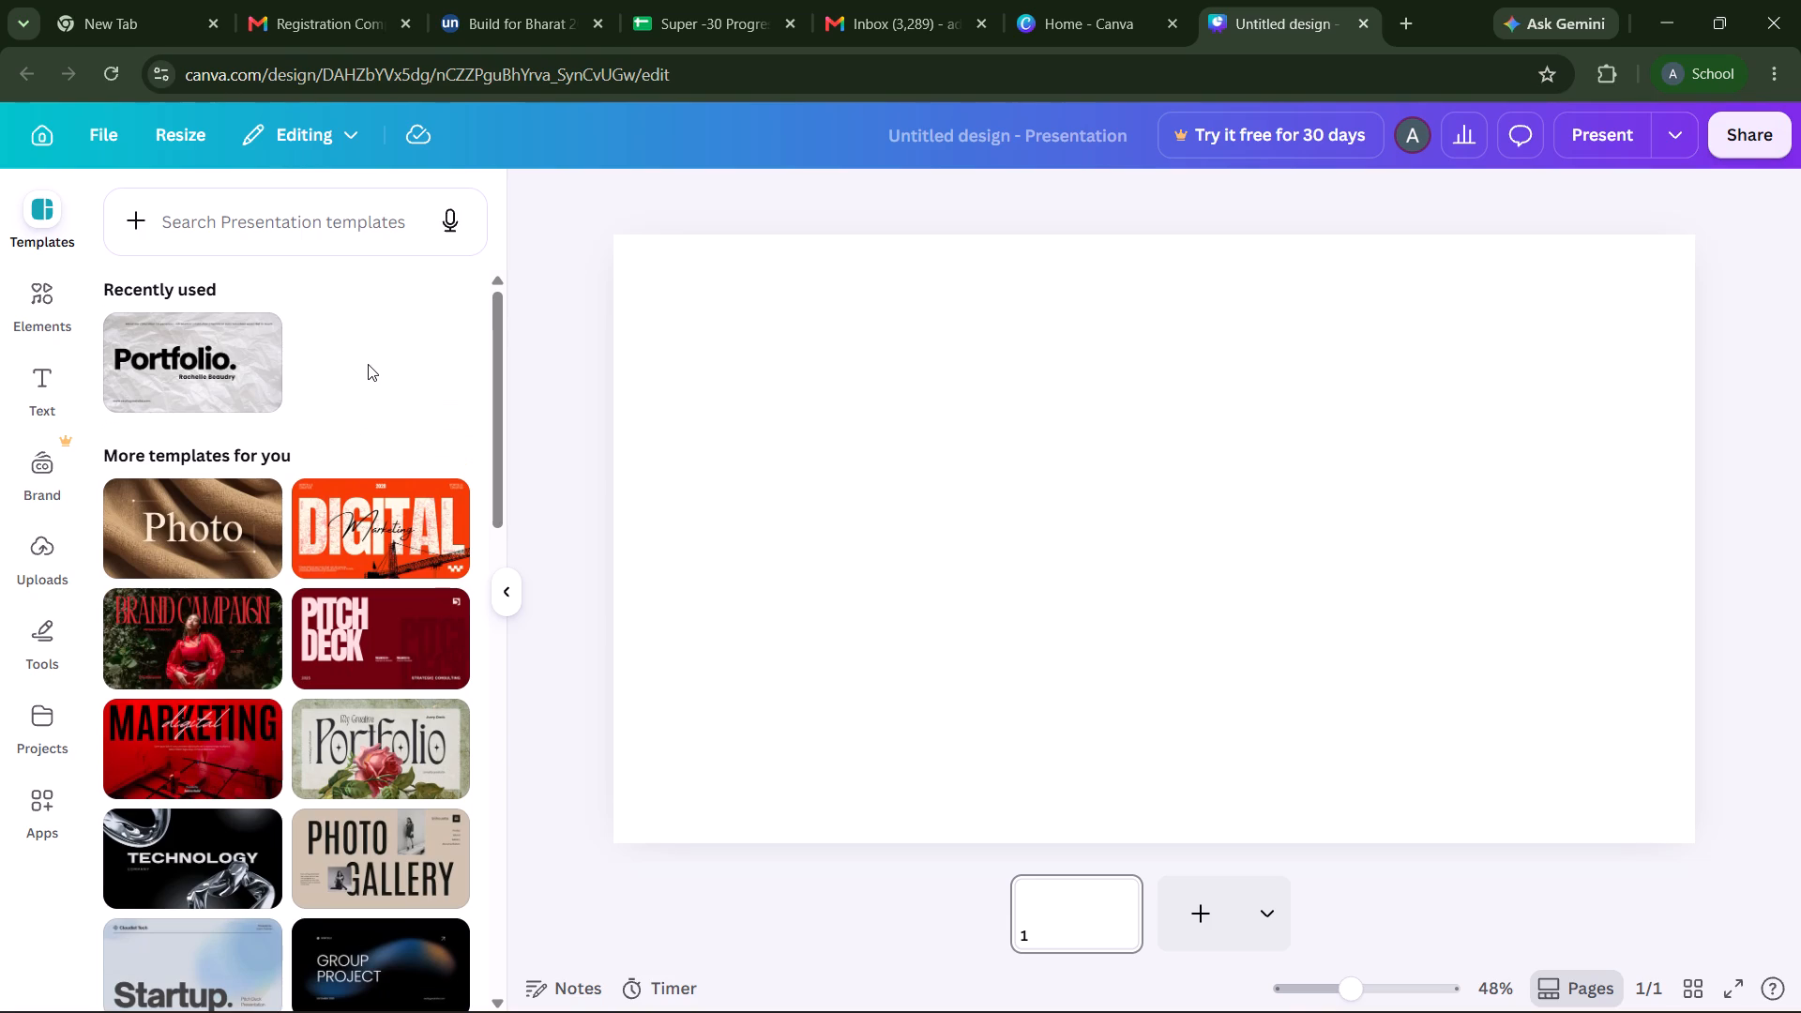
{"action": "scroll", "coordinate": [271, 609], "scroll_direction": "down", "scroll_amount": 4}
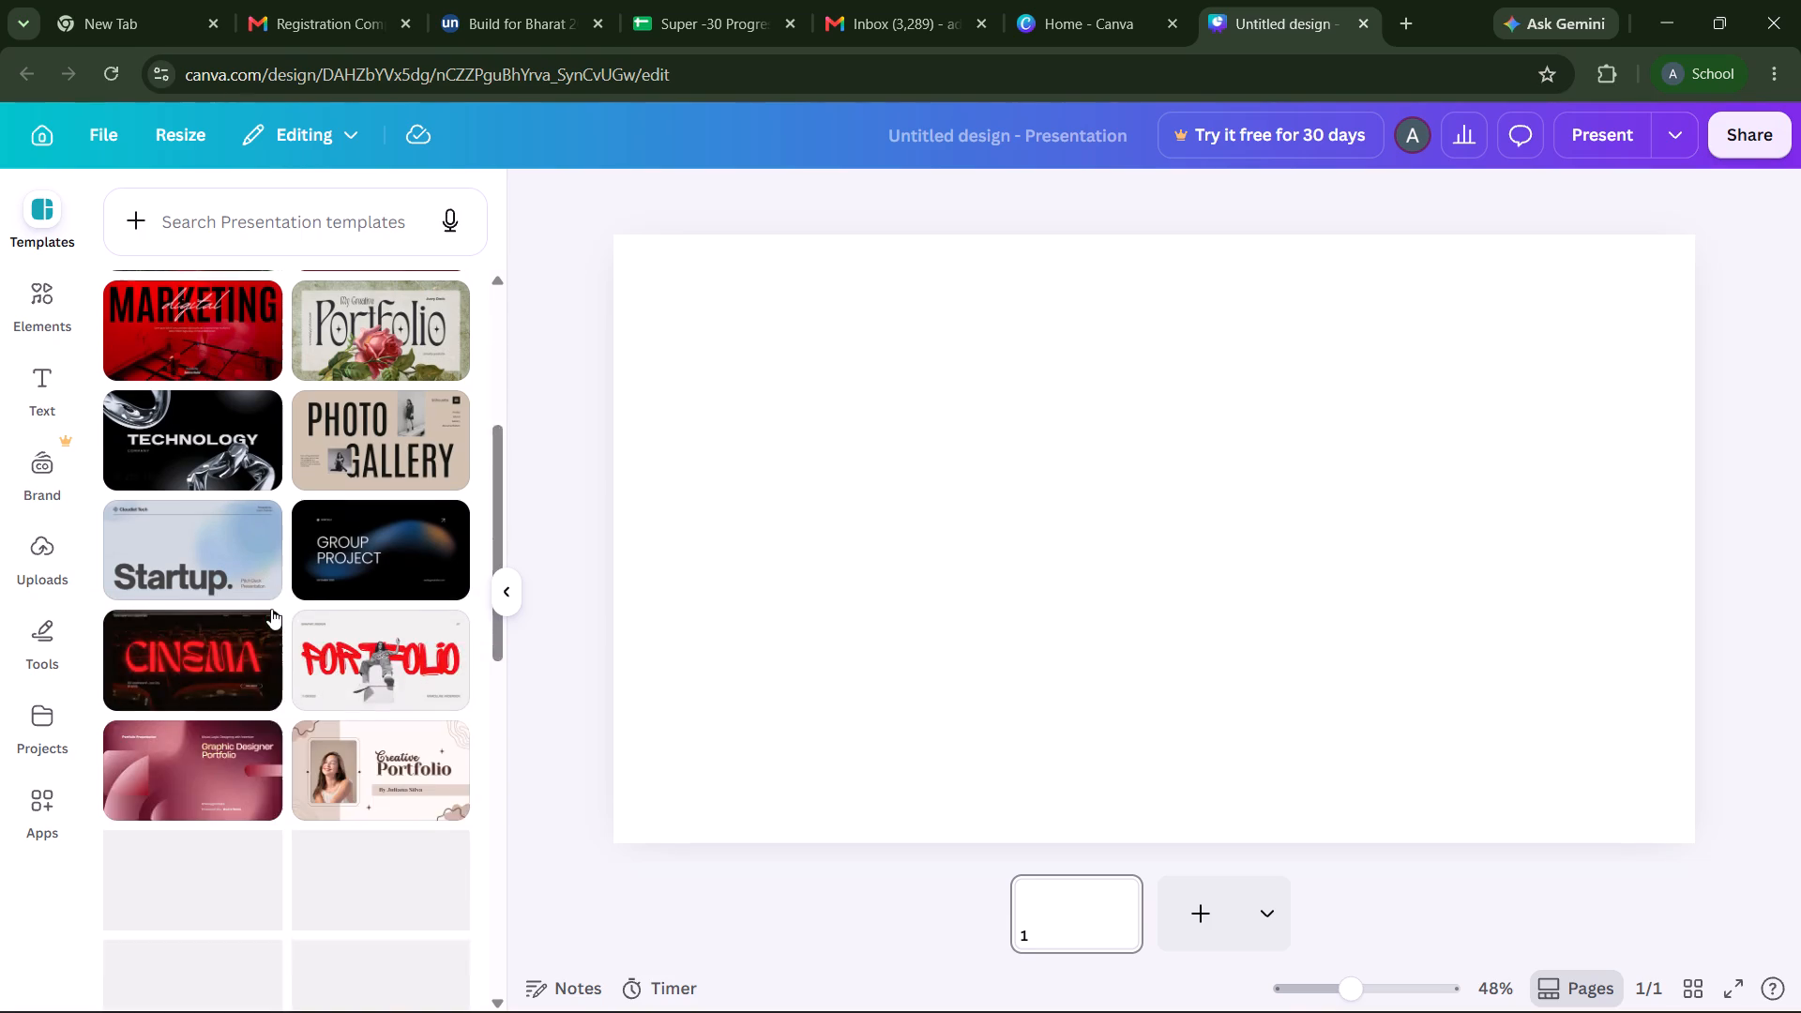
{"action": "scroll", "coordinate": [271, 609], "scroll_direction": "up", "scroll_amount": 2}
Open the uploaded AICTE_Samadhan_SIH2026 deck and apply all 6 of its pages to the presentation.
{"action": "left_click", "coordinate": [51, 548]}
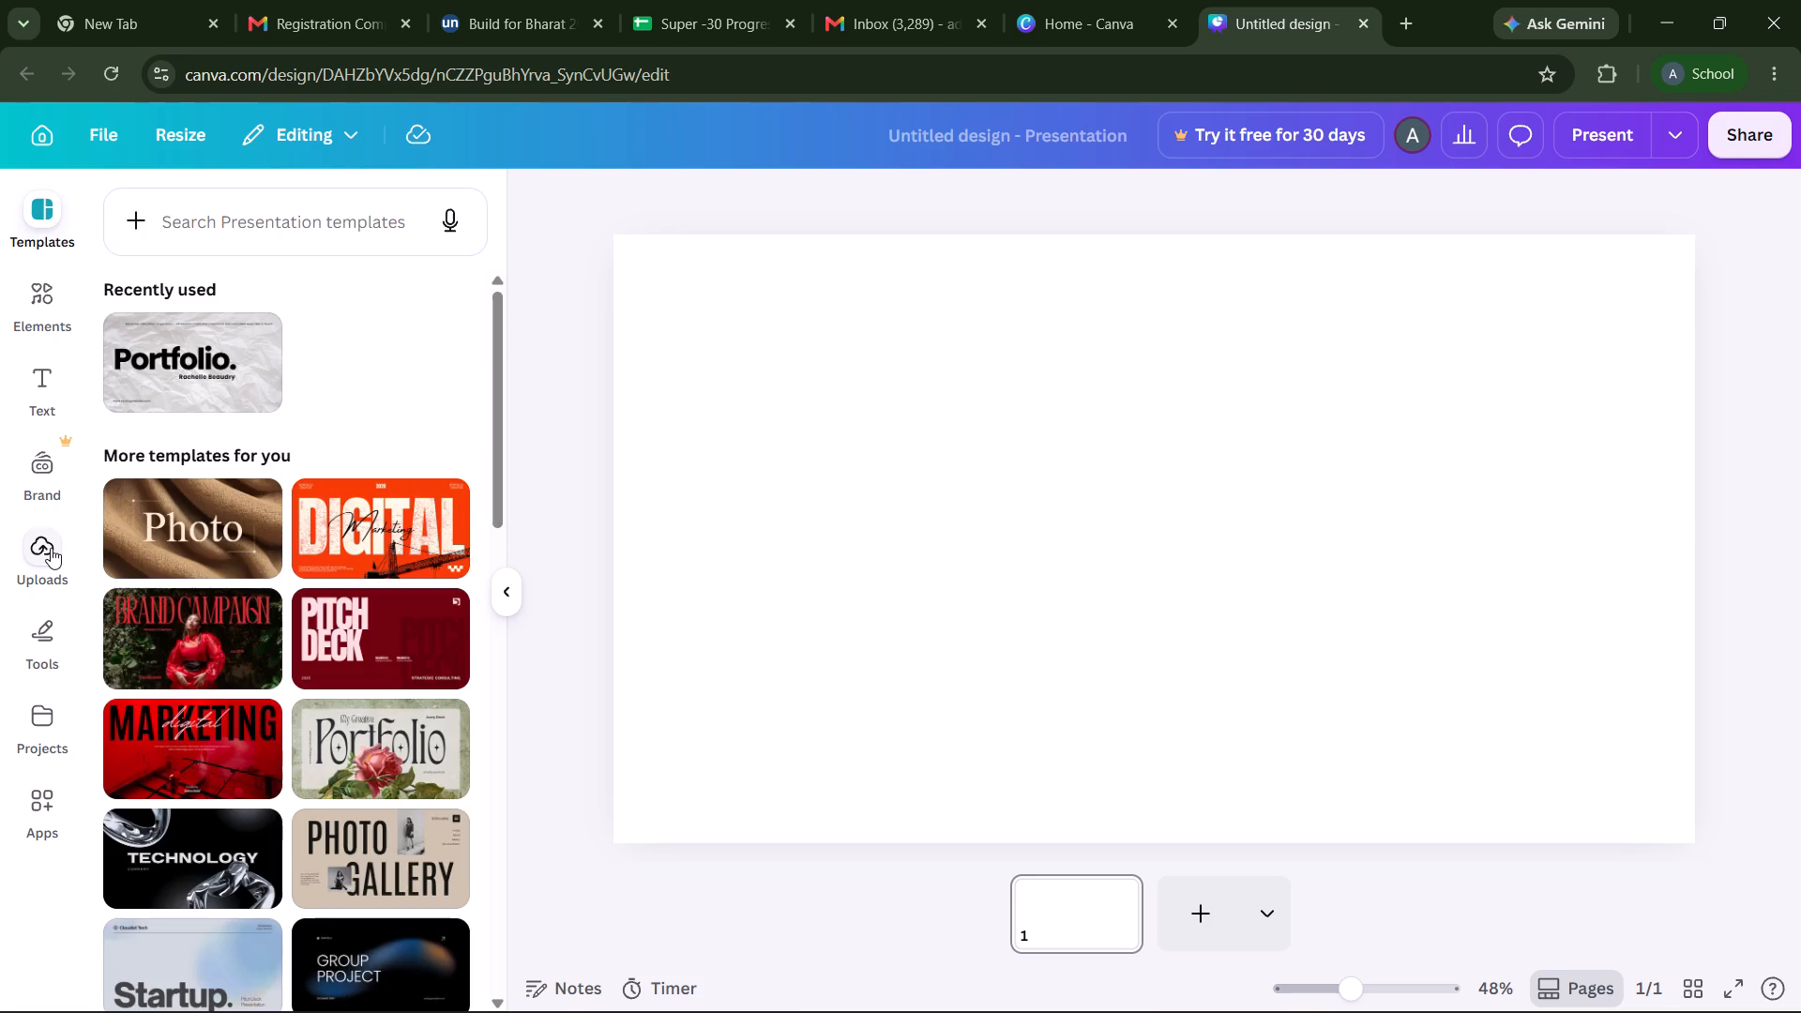
{"action": "left_click", "coordinate": [120, 538]}
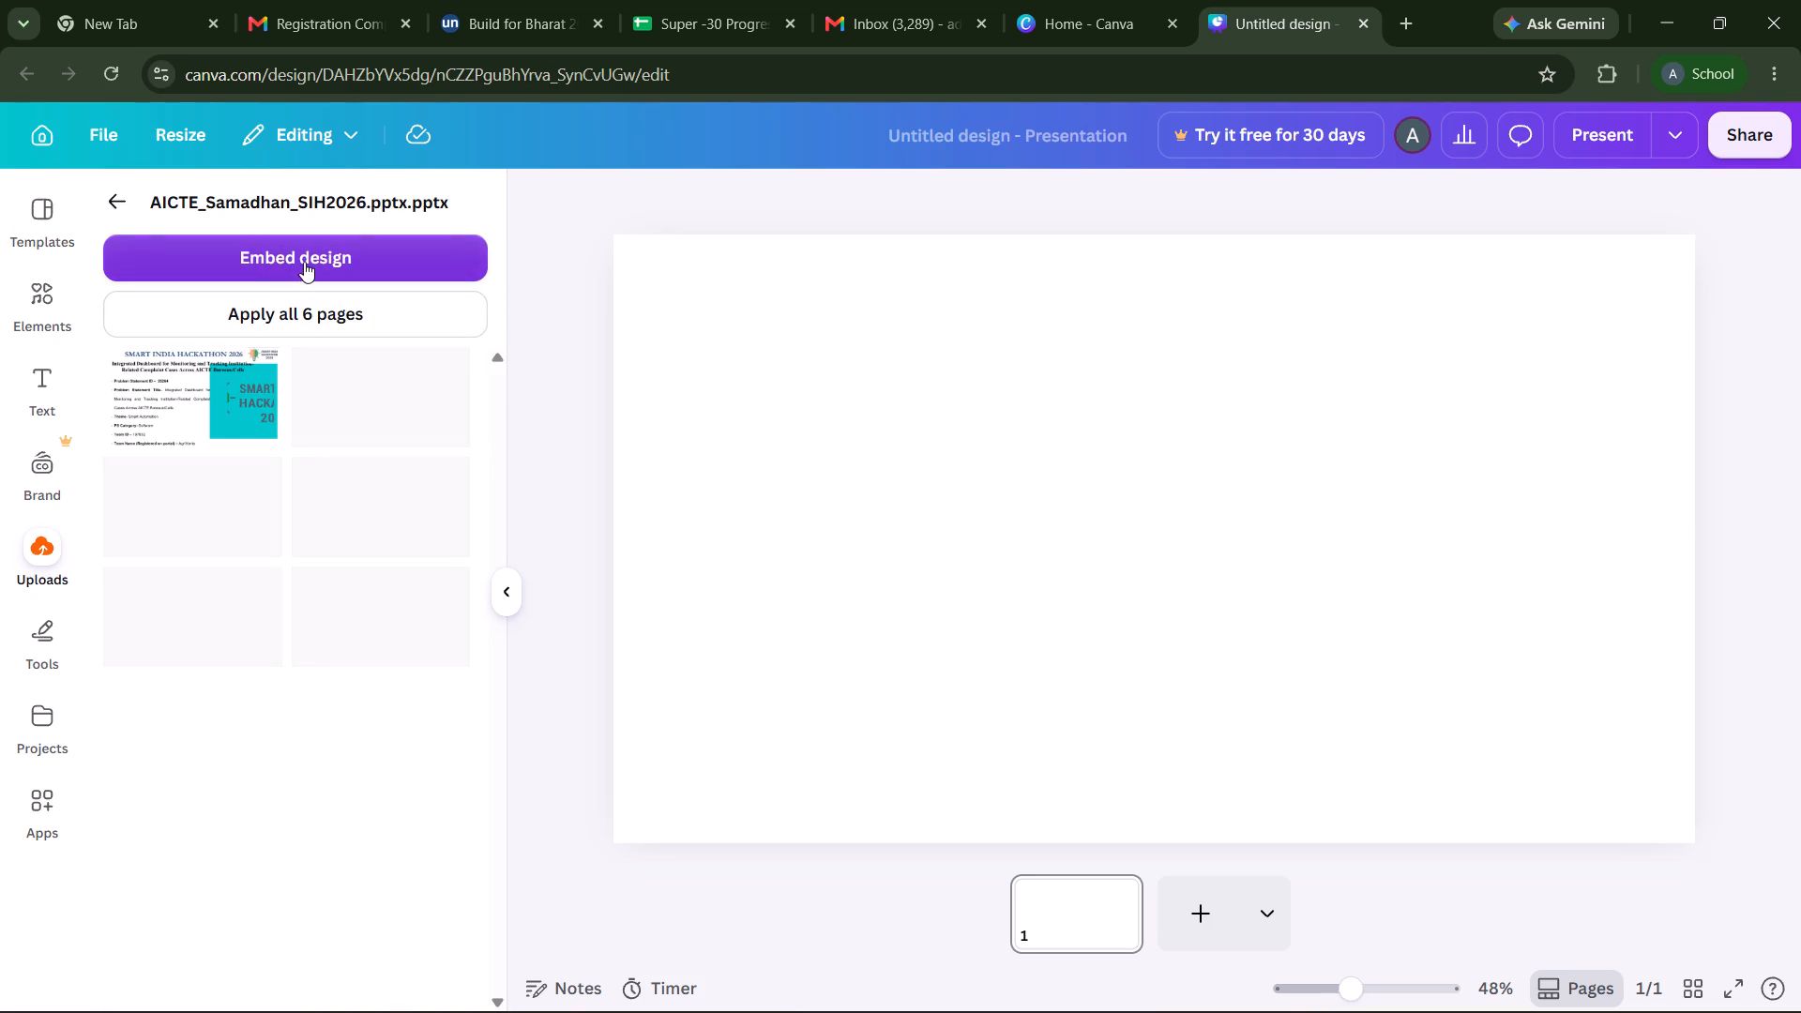
{"action": "left_click", "coordinate": [291, 311]}
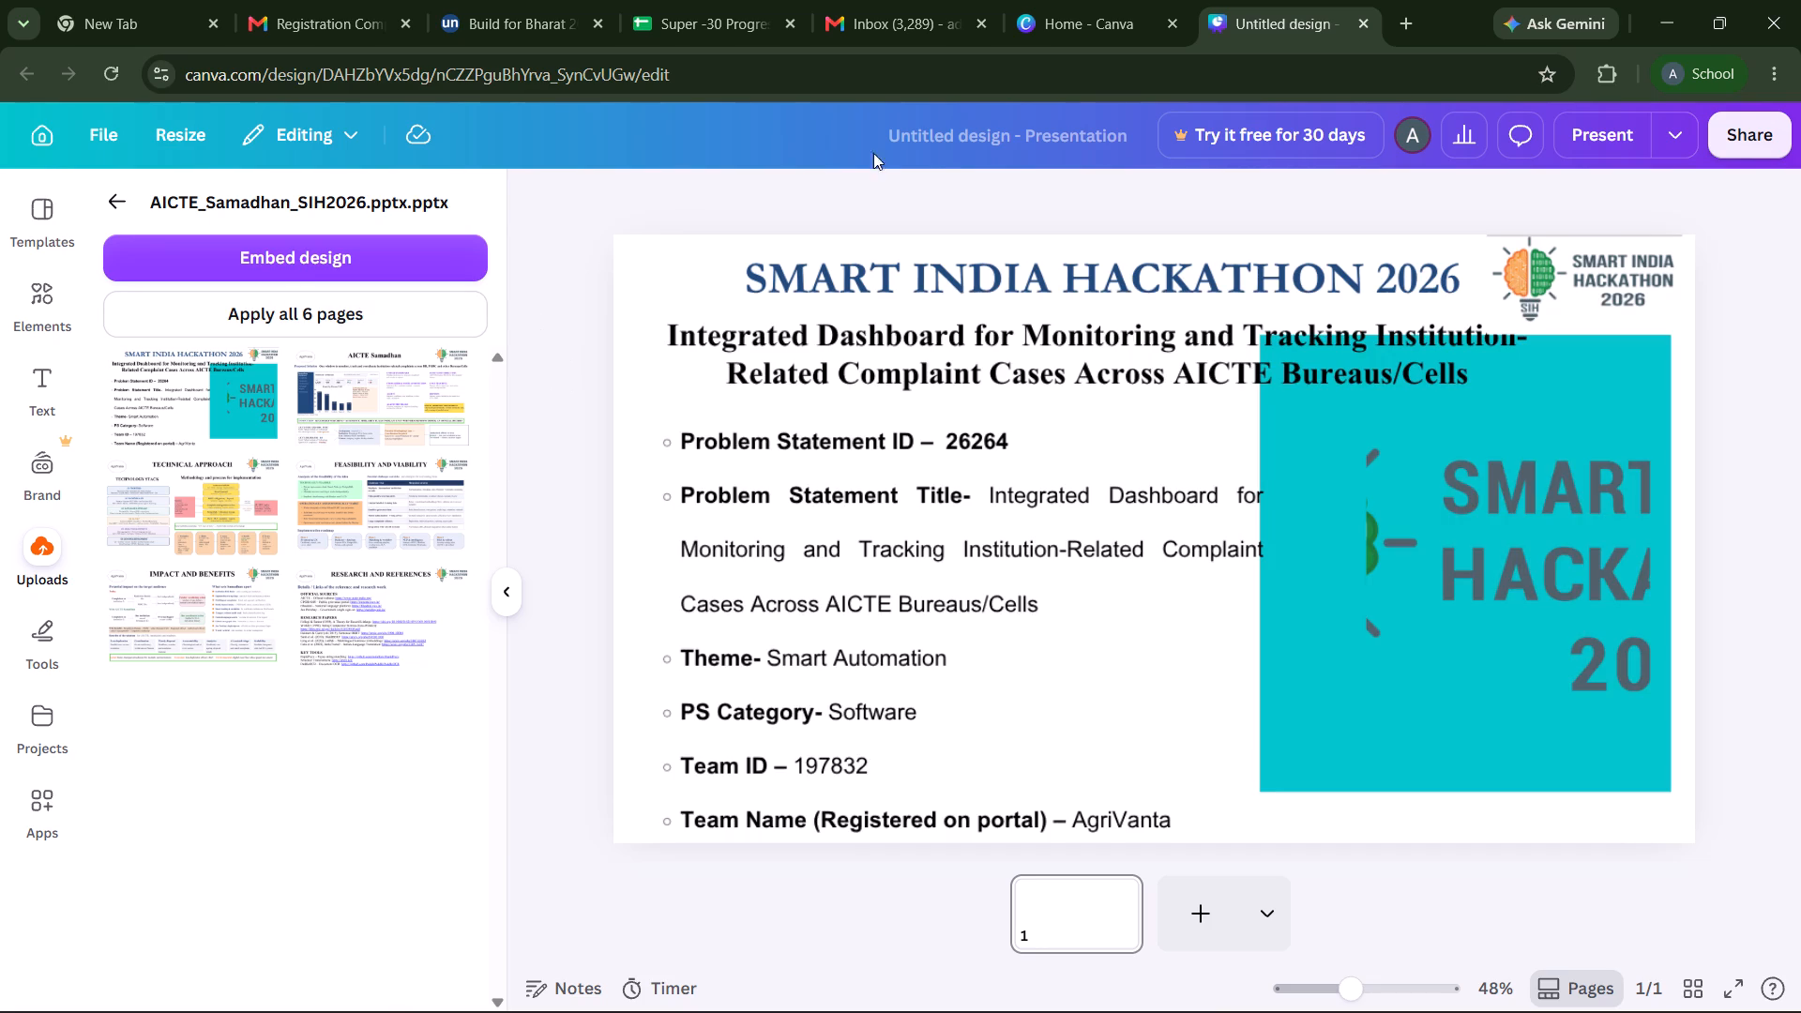
Return to the Canva home page and create another blank presentation.
{"action": "left_click_drag", "start_coordinate": [1358, 17], "coordinate": [494, 130]}
{"action": "left_click", "coordinate": [34, 131]}
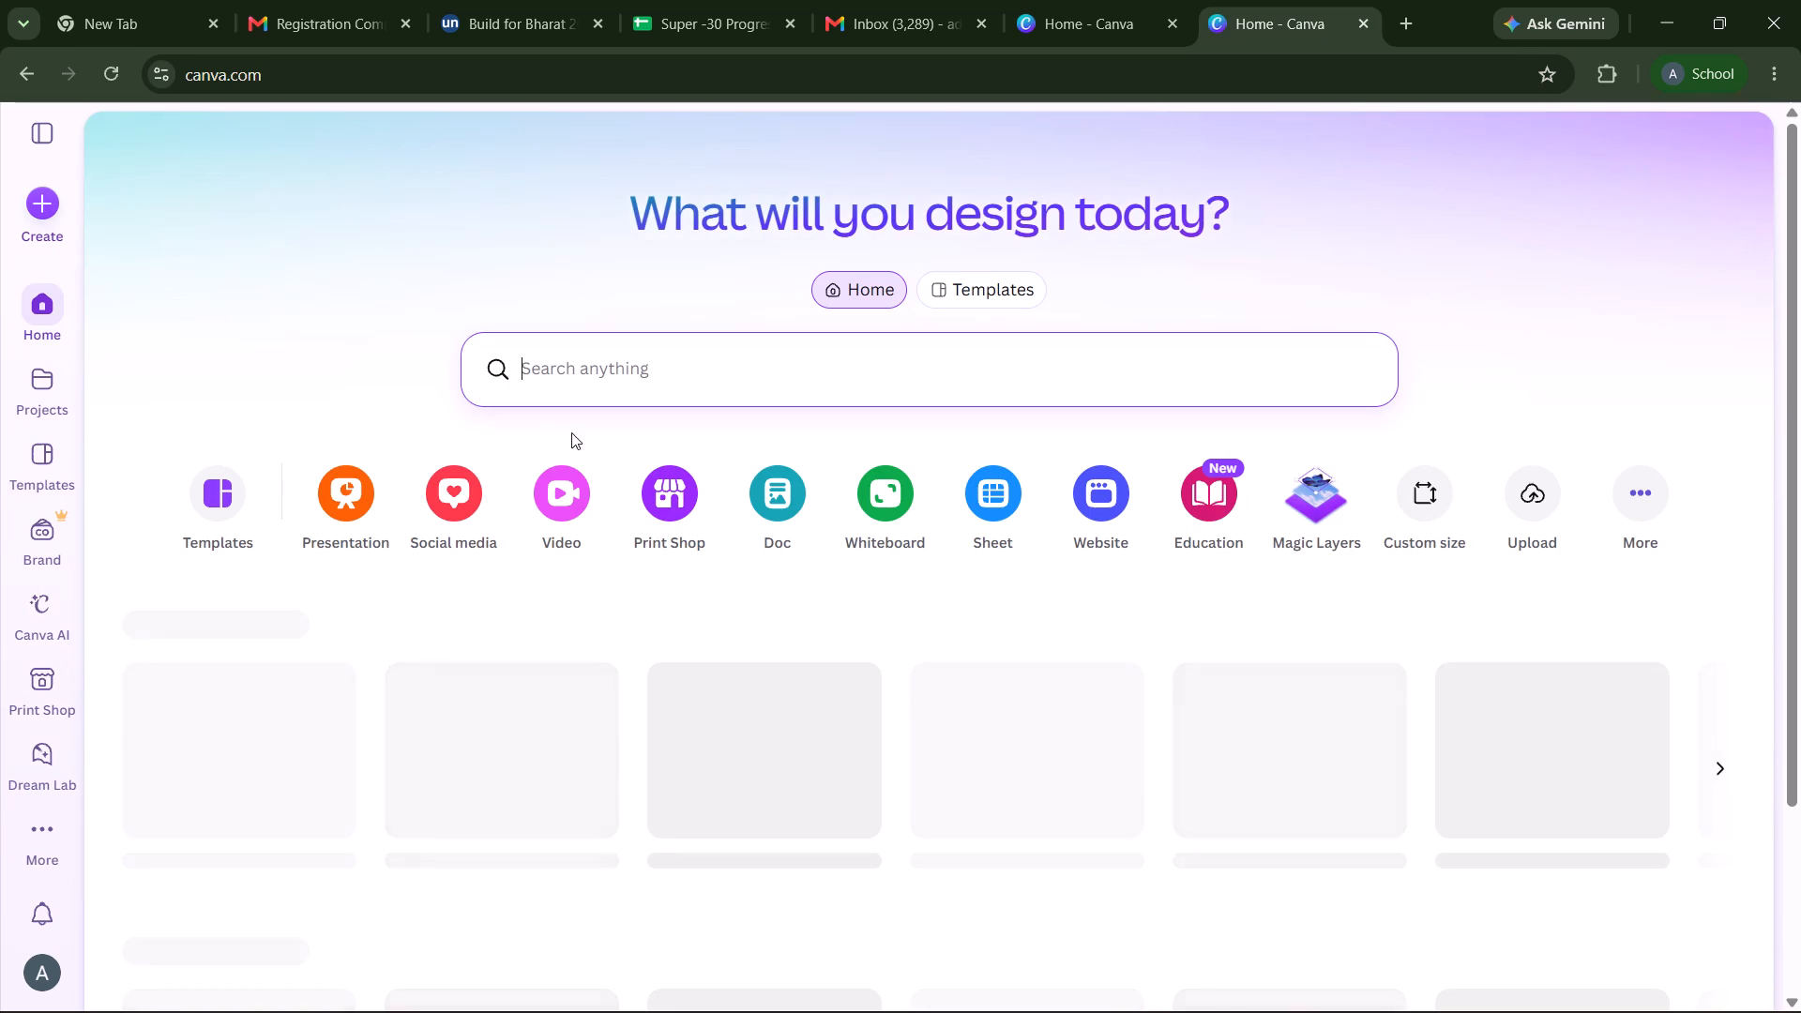
{"action": "left_click", "coordinate": [355, 506]}
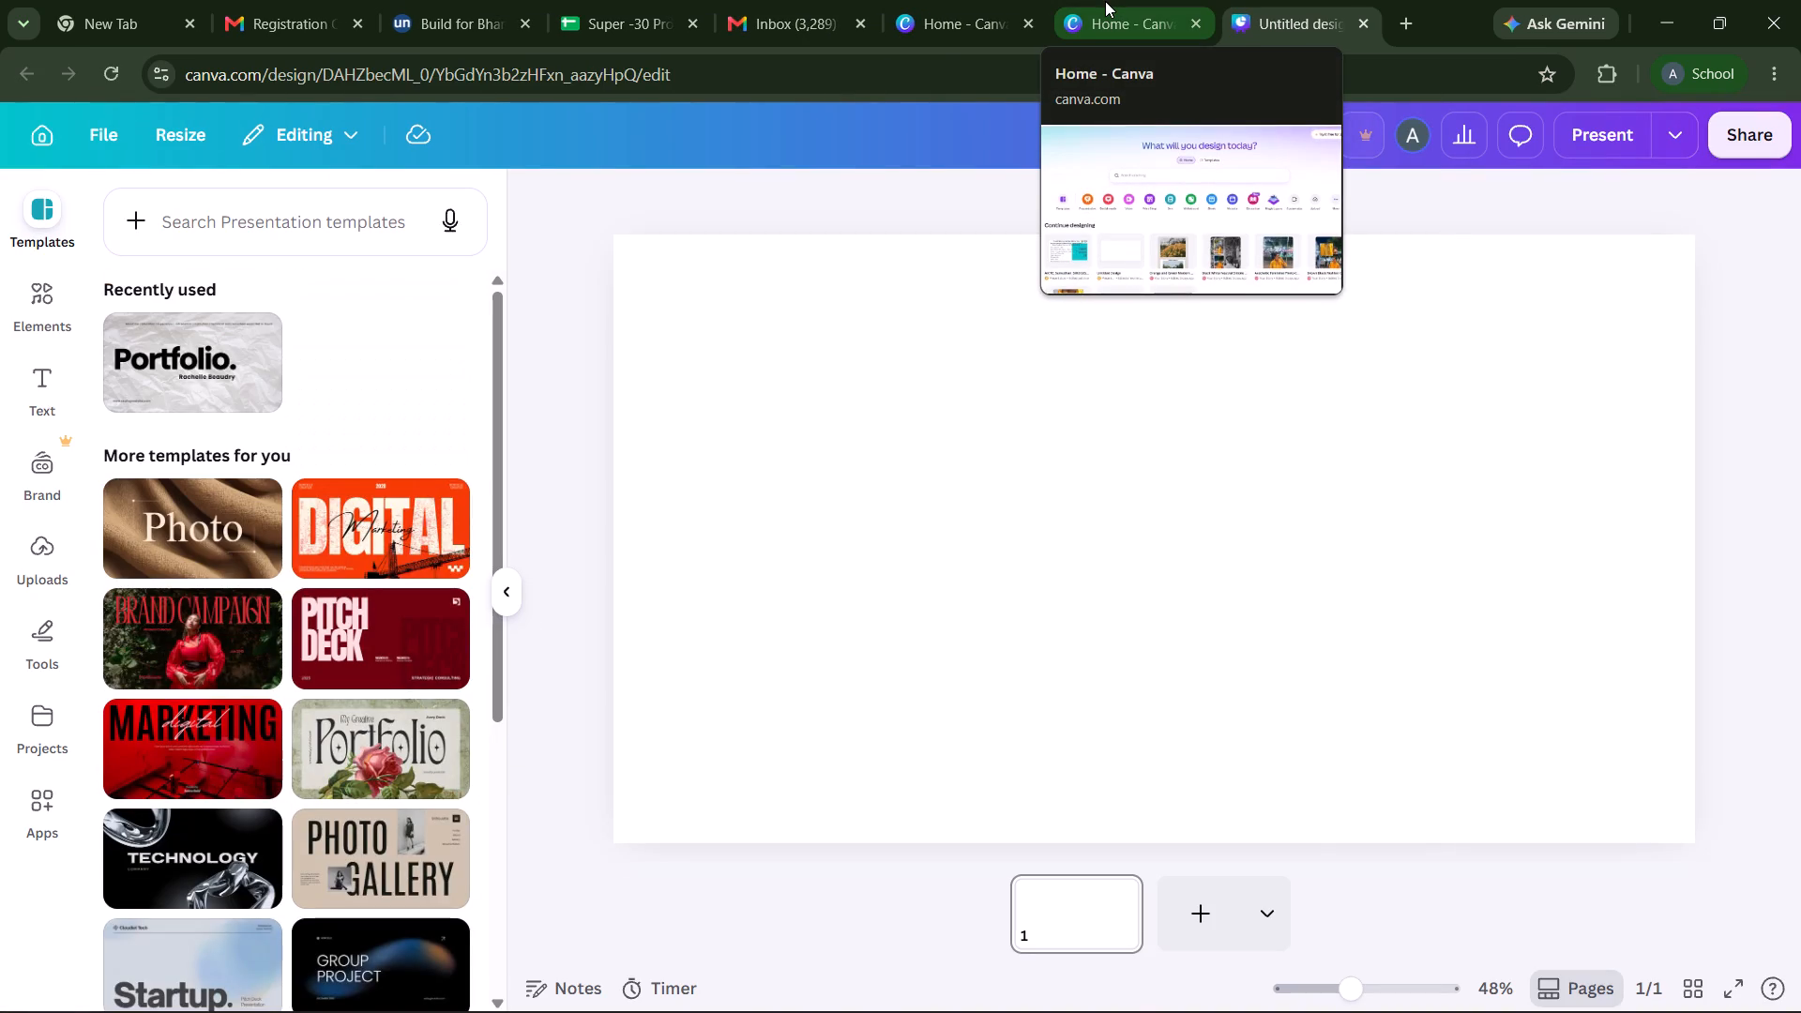
Open the Untitled Design containing the Smart India Hackathon slides from the saved projects.
{"action": "left_click", "coordinate": [40, 734]}
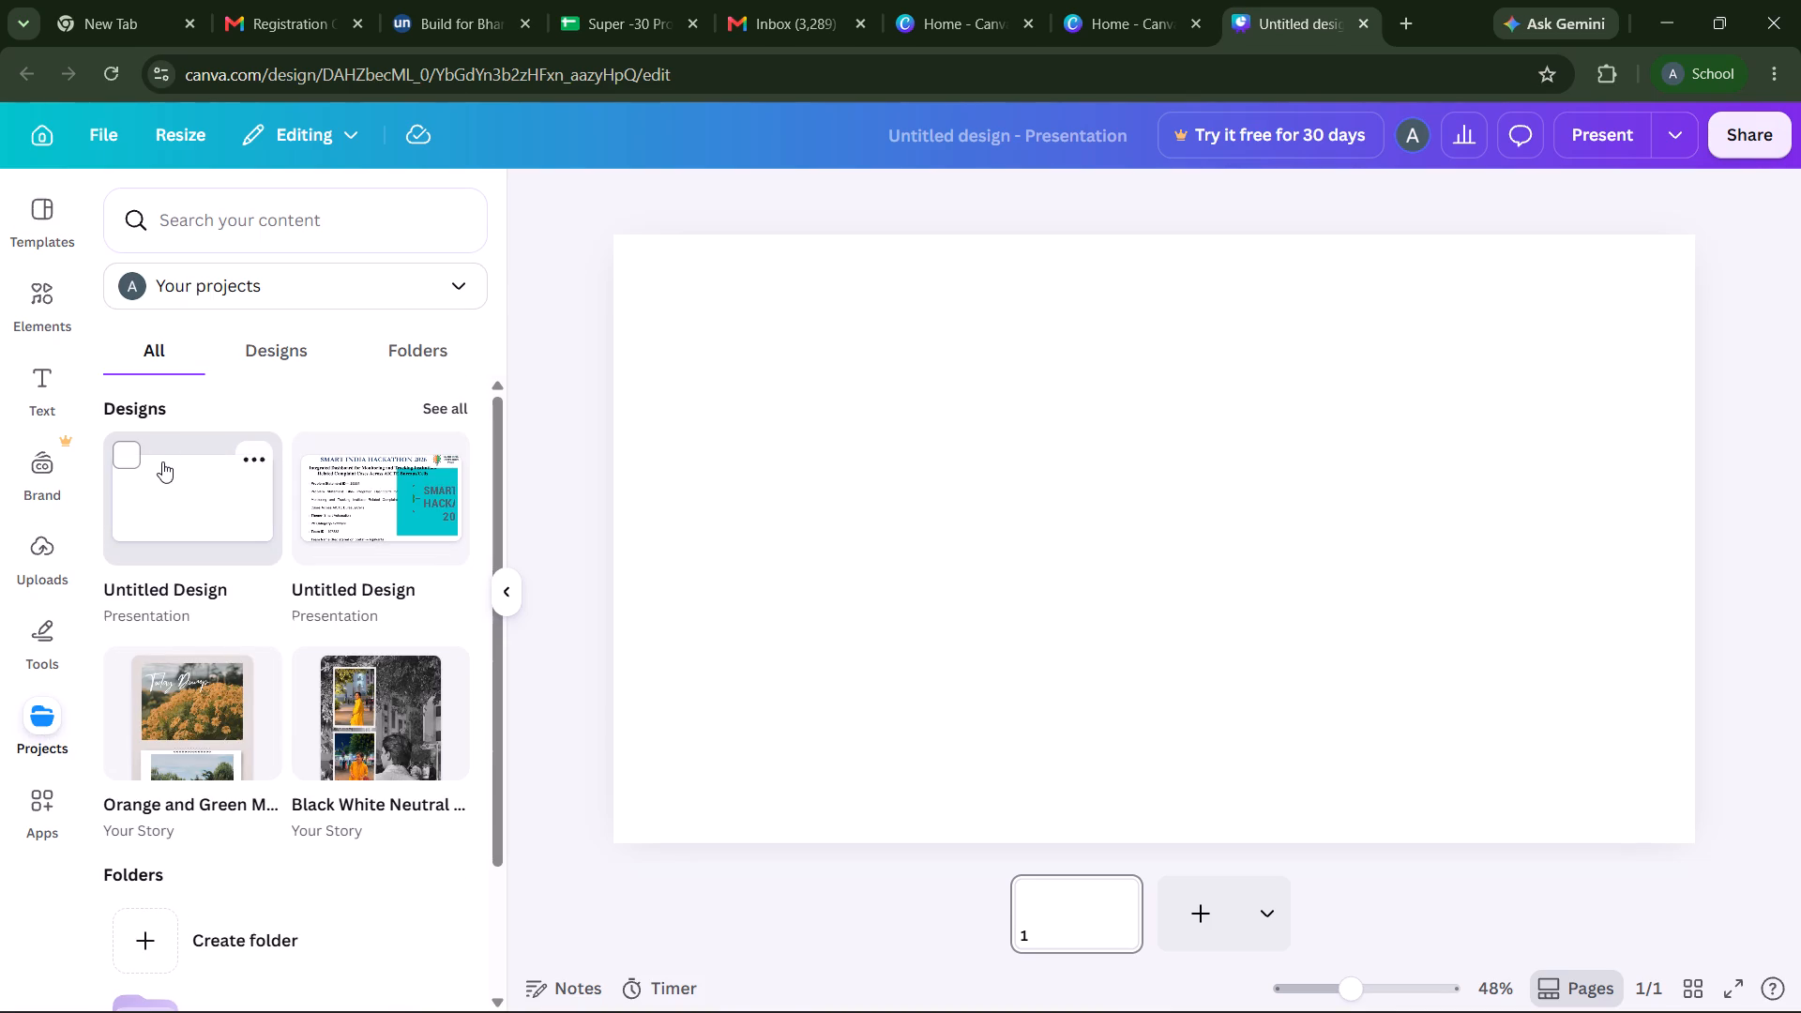
{"action": "left_click", "coordinate": [364, 515]}
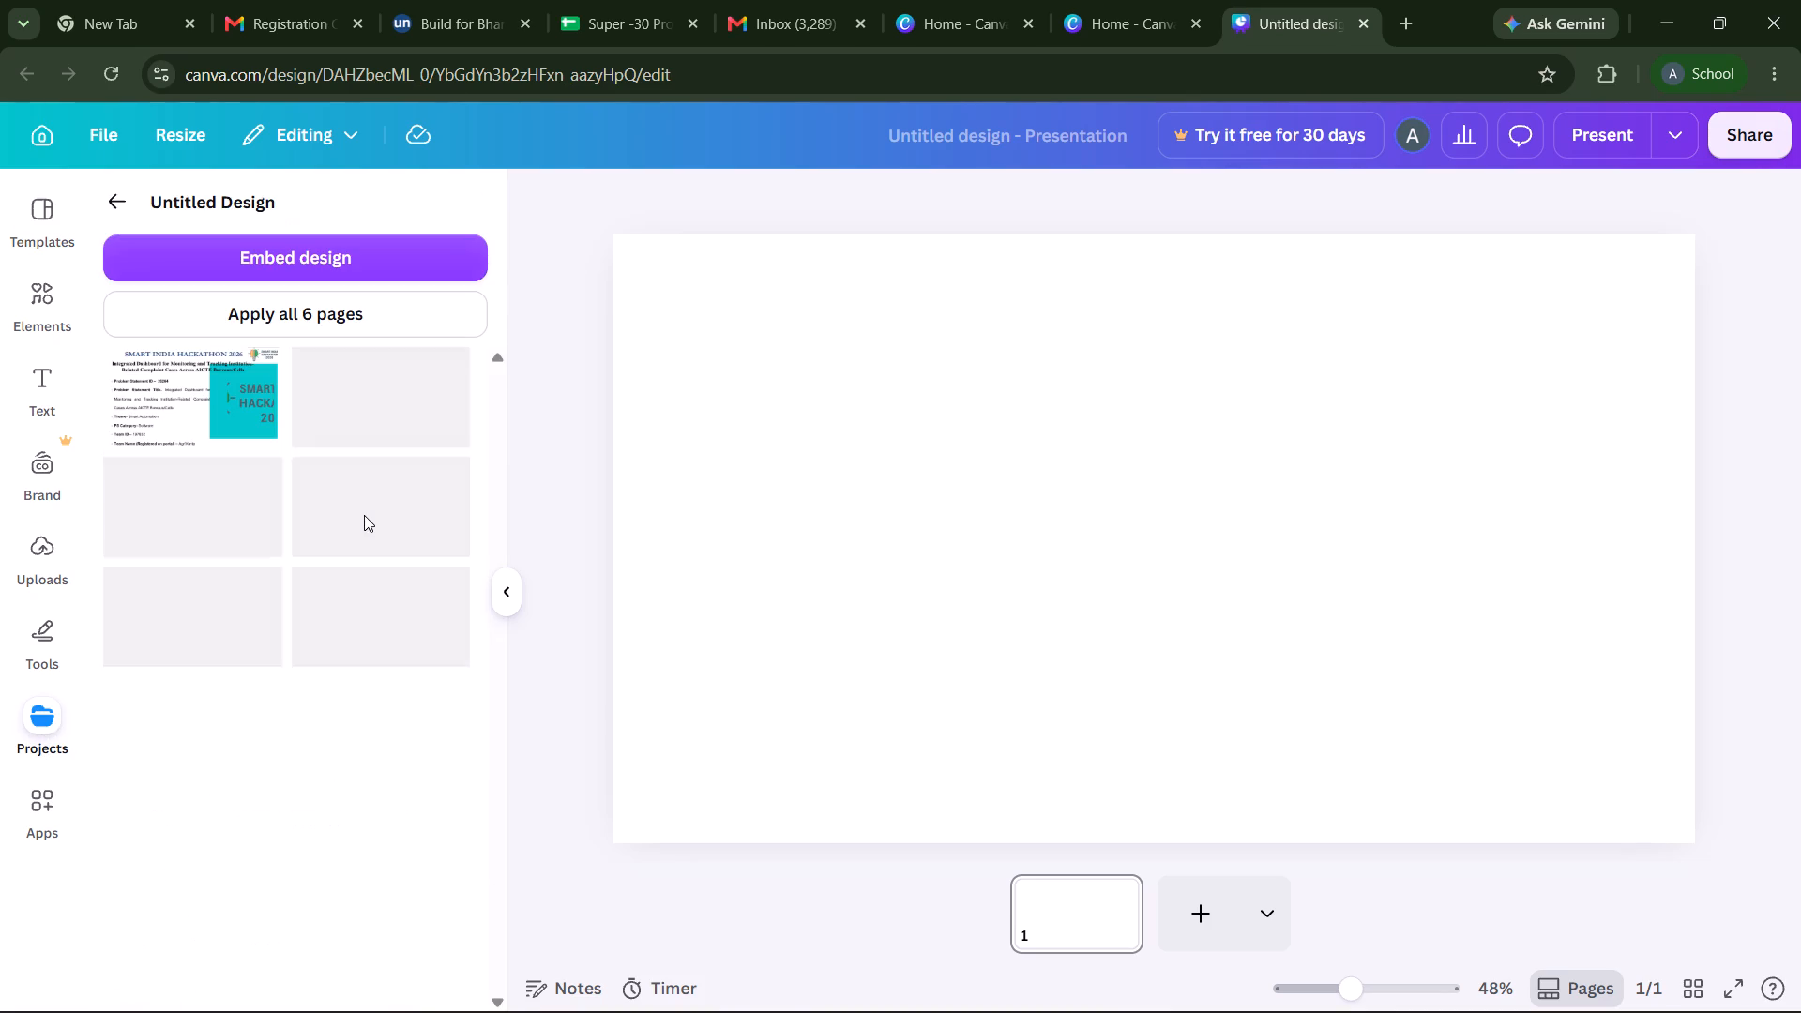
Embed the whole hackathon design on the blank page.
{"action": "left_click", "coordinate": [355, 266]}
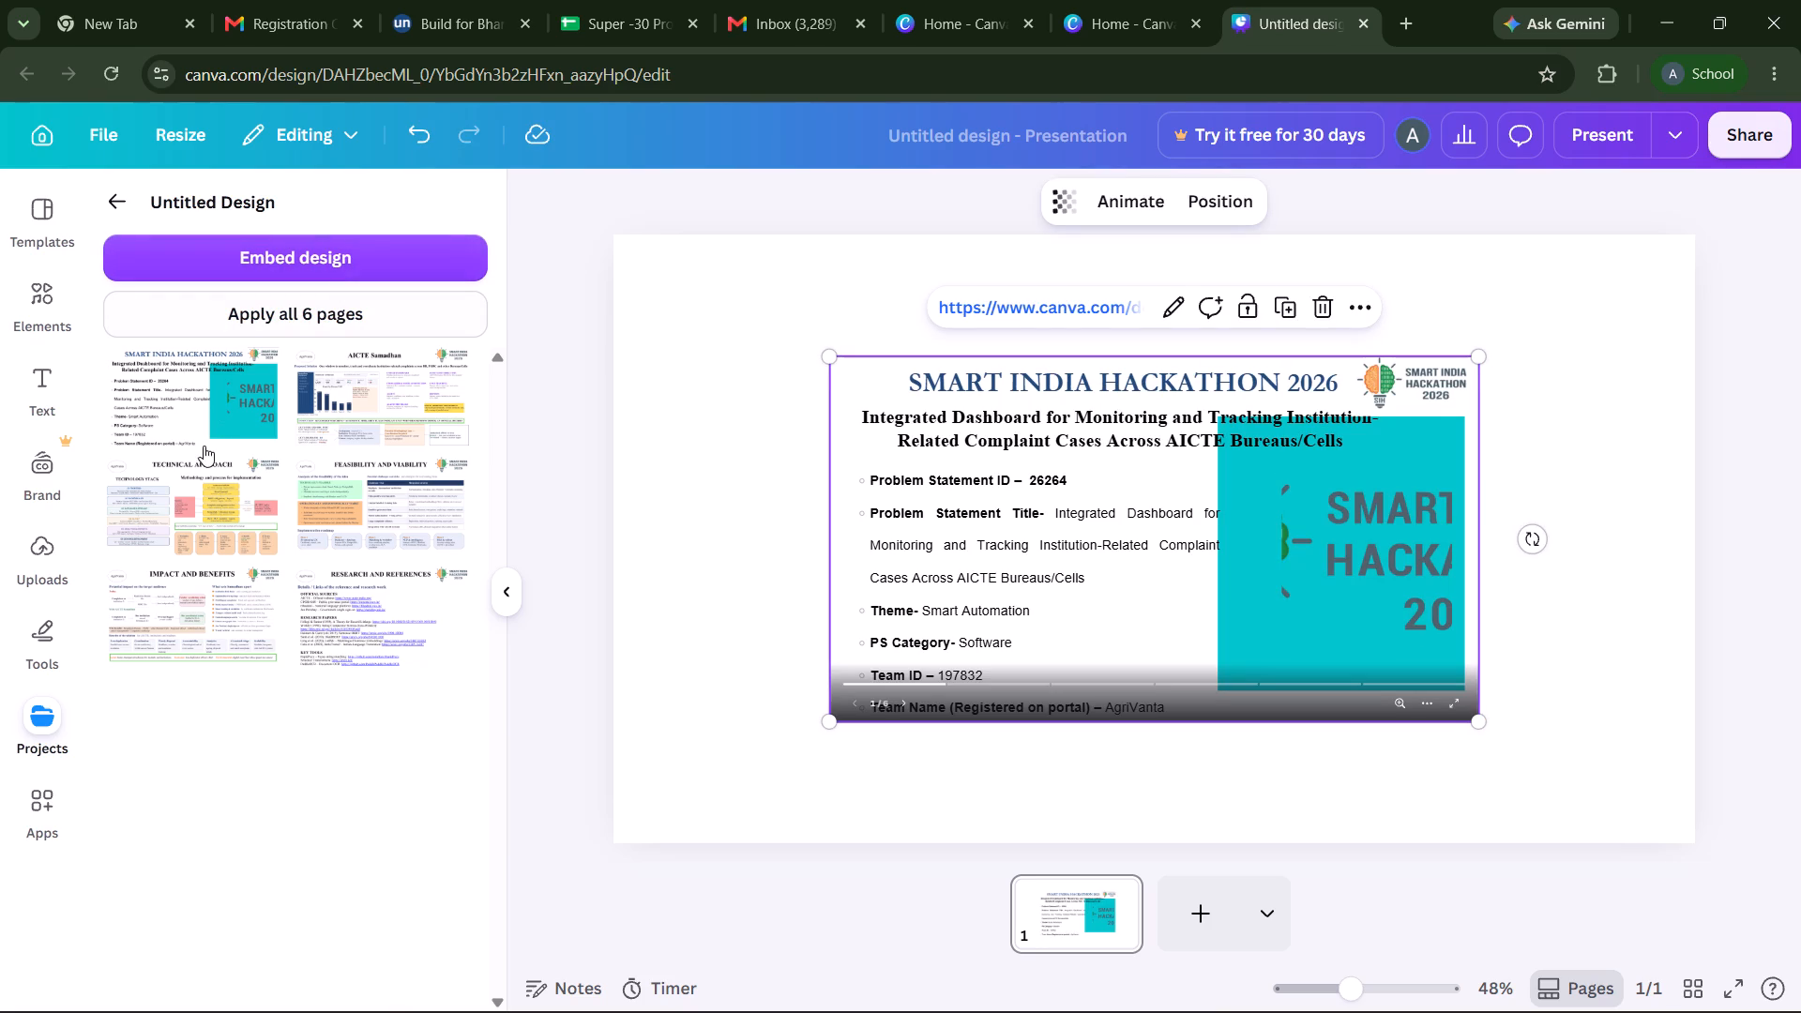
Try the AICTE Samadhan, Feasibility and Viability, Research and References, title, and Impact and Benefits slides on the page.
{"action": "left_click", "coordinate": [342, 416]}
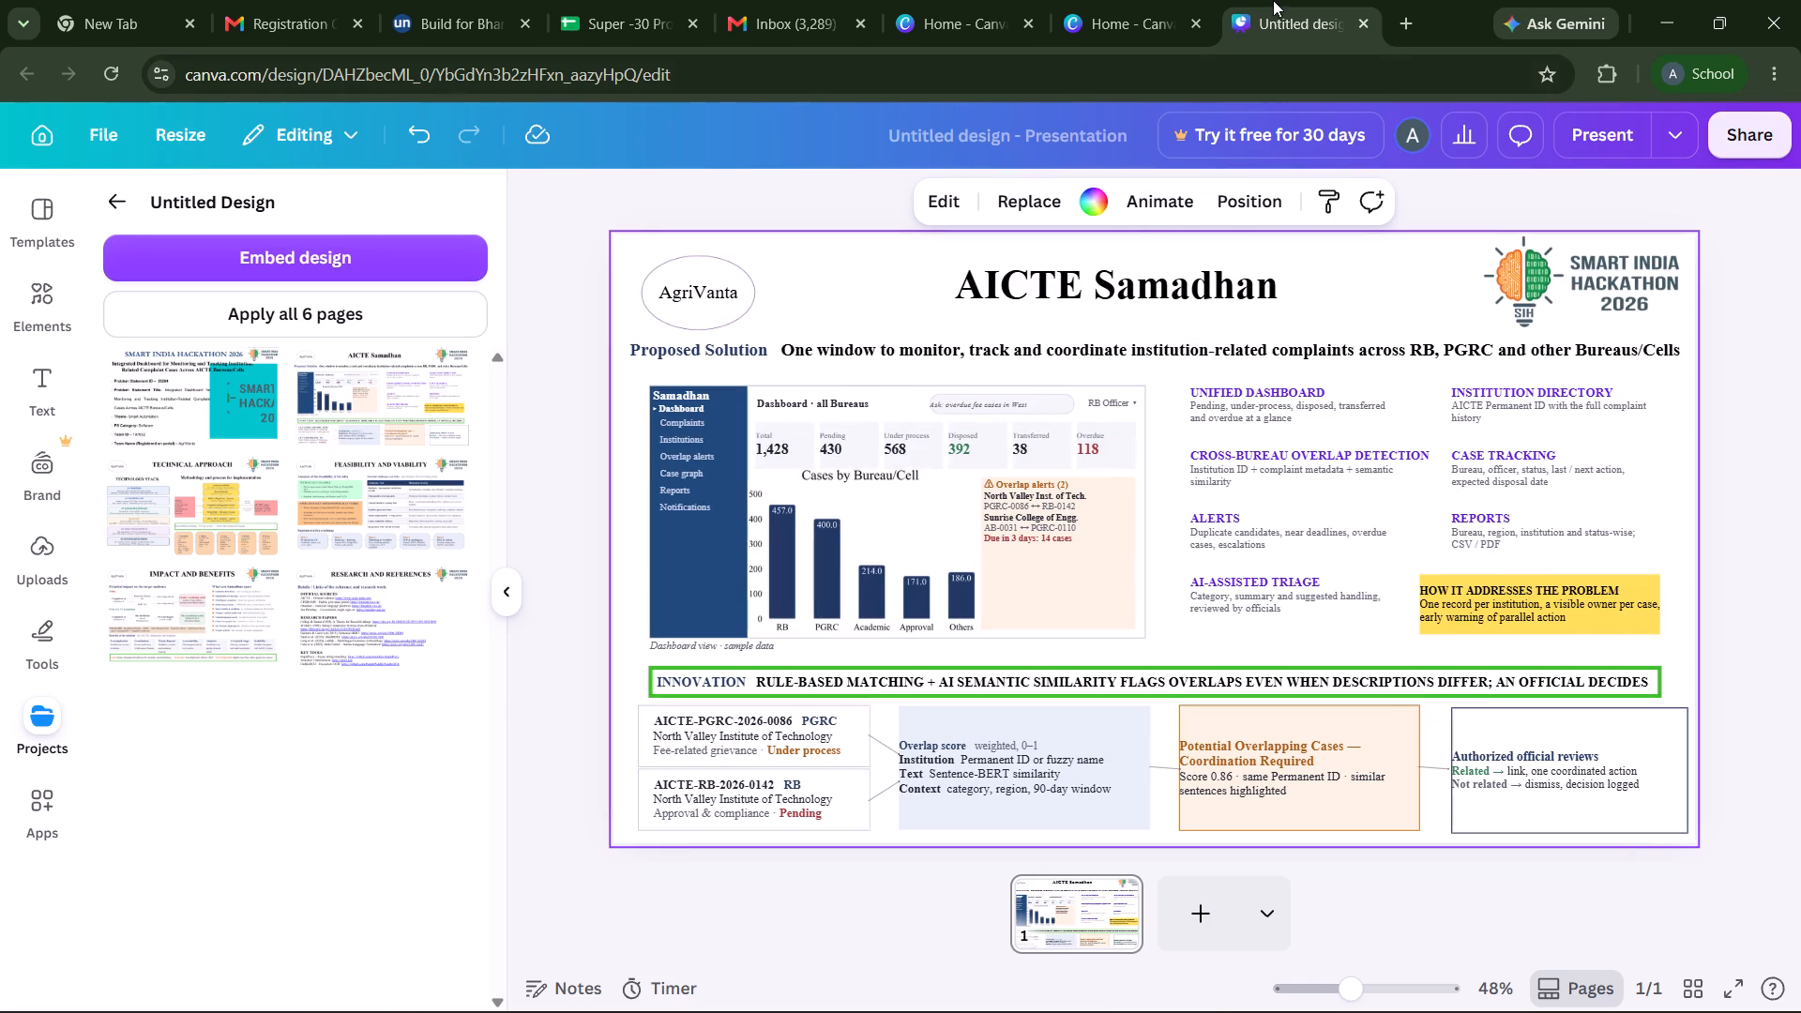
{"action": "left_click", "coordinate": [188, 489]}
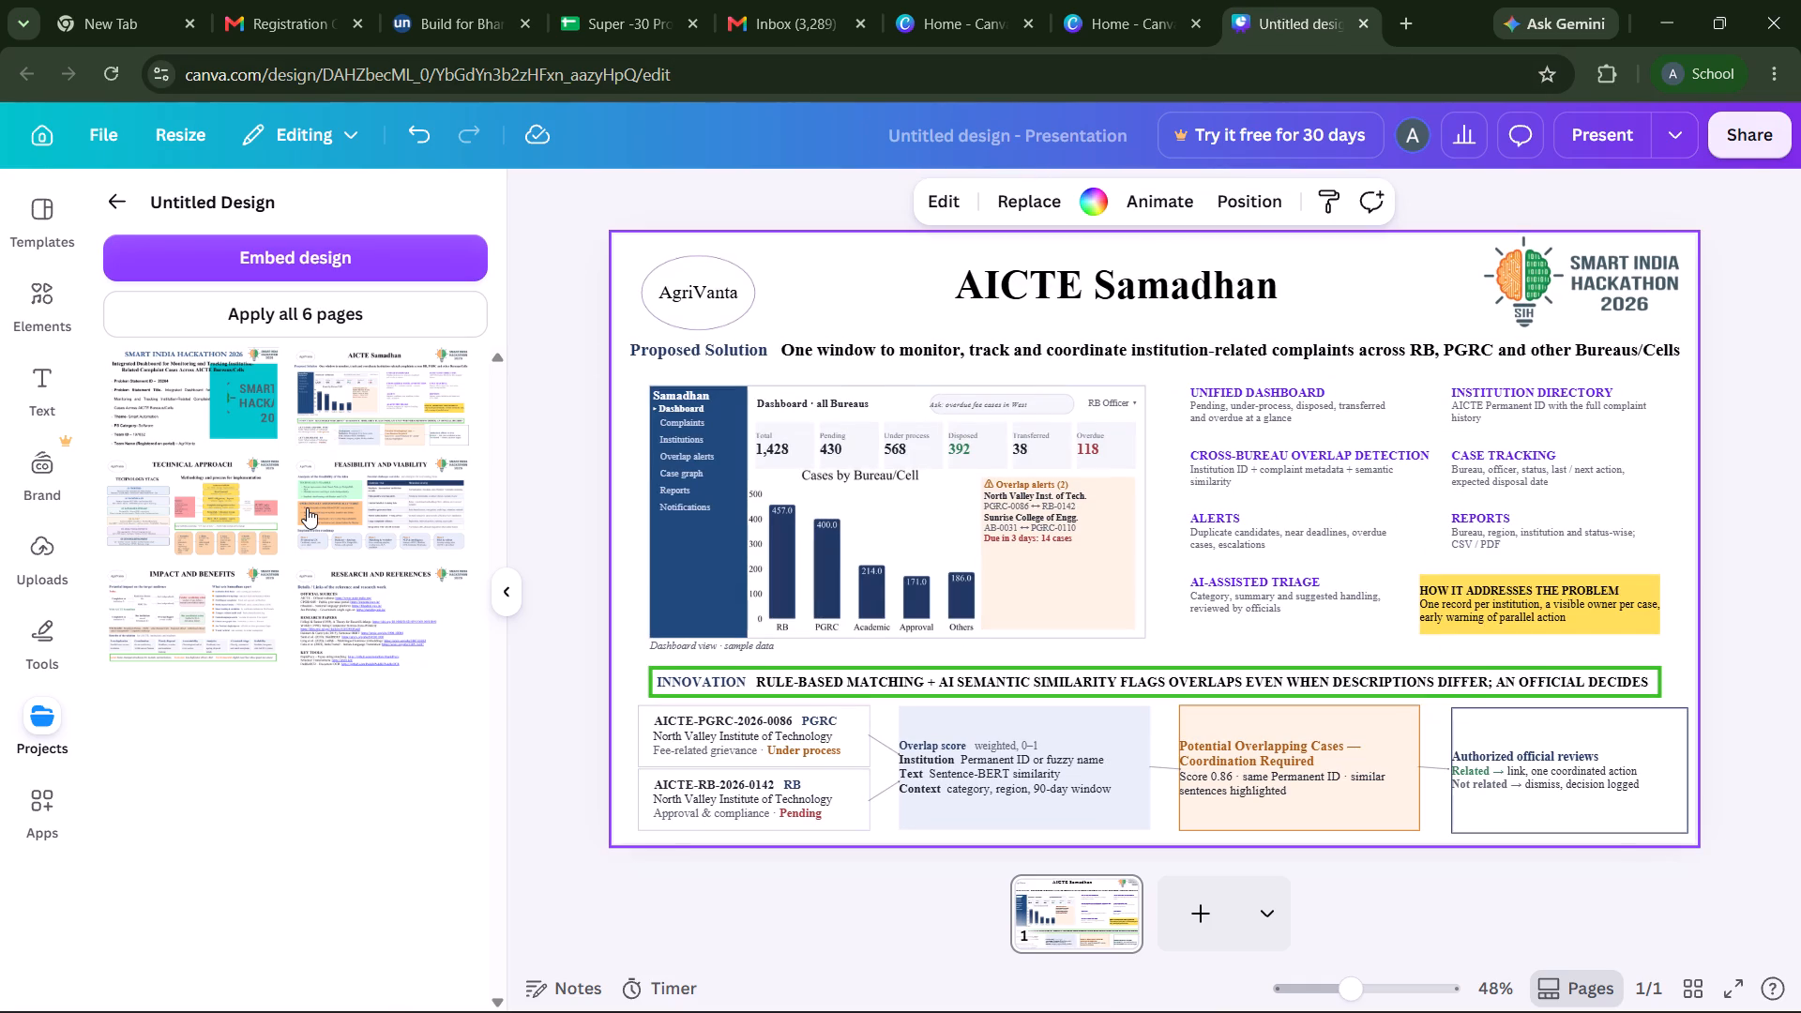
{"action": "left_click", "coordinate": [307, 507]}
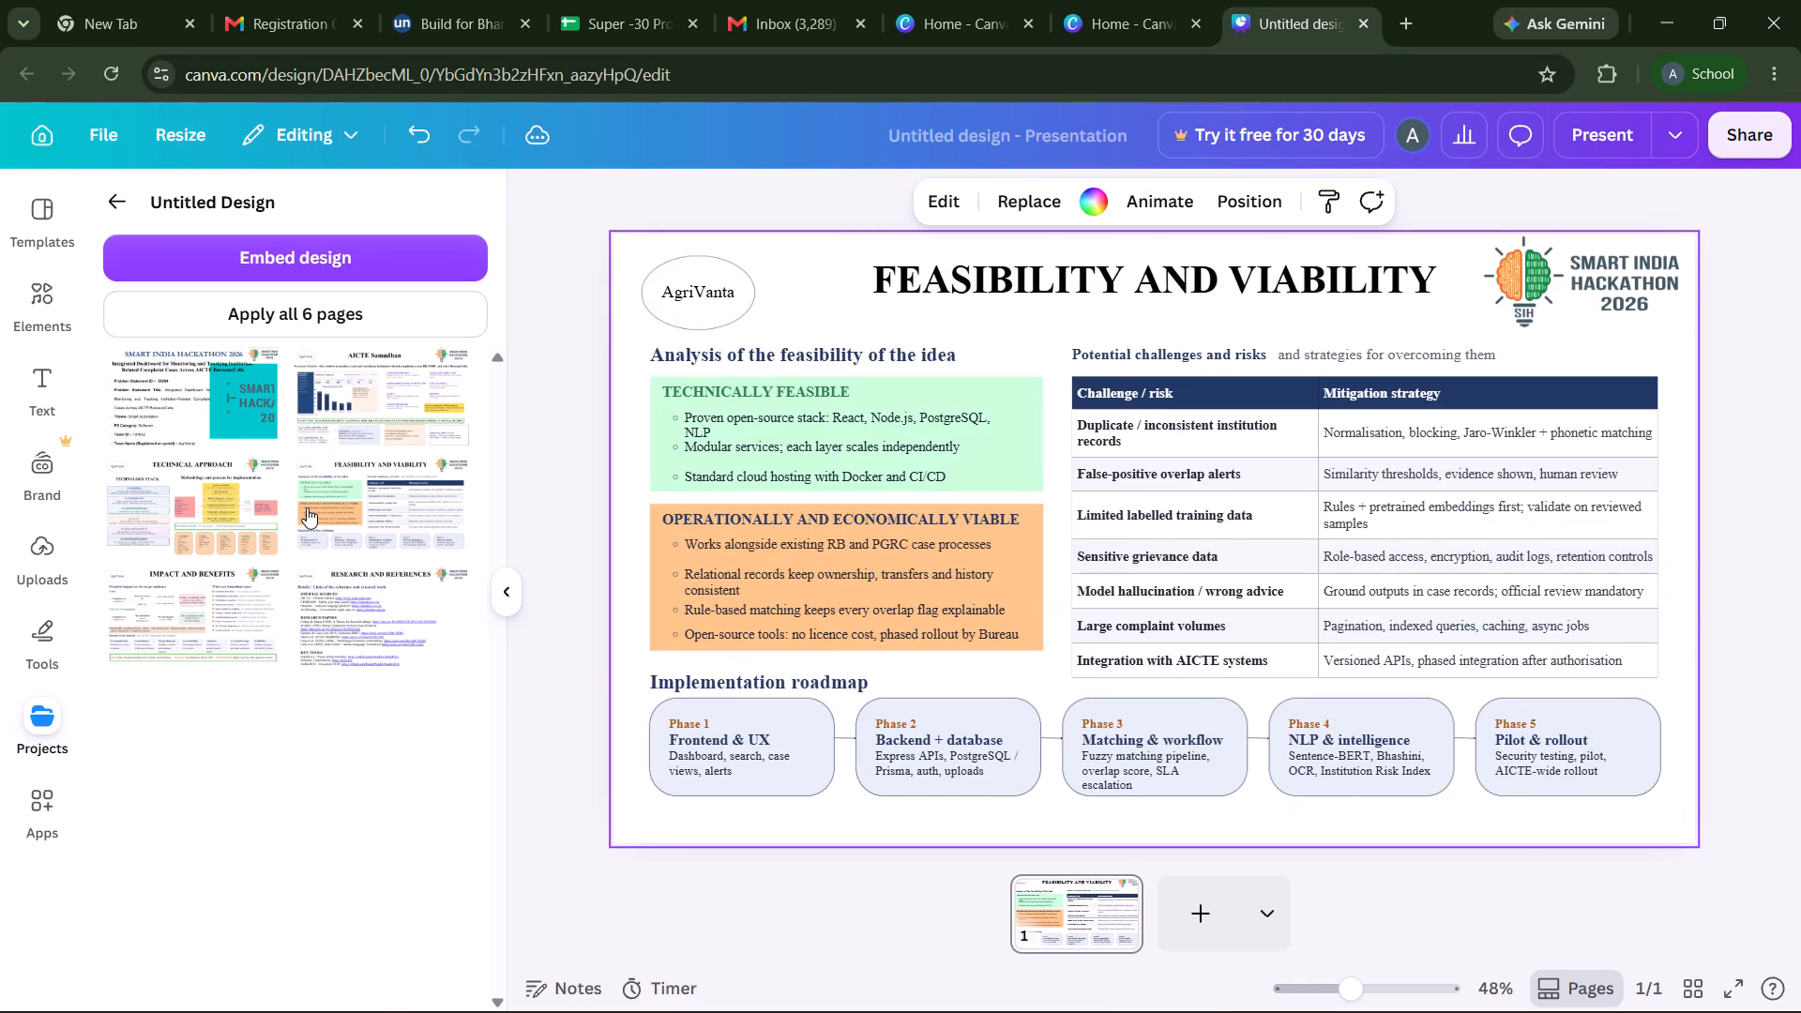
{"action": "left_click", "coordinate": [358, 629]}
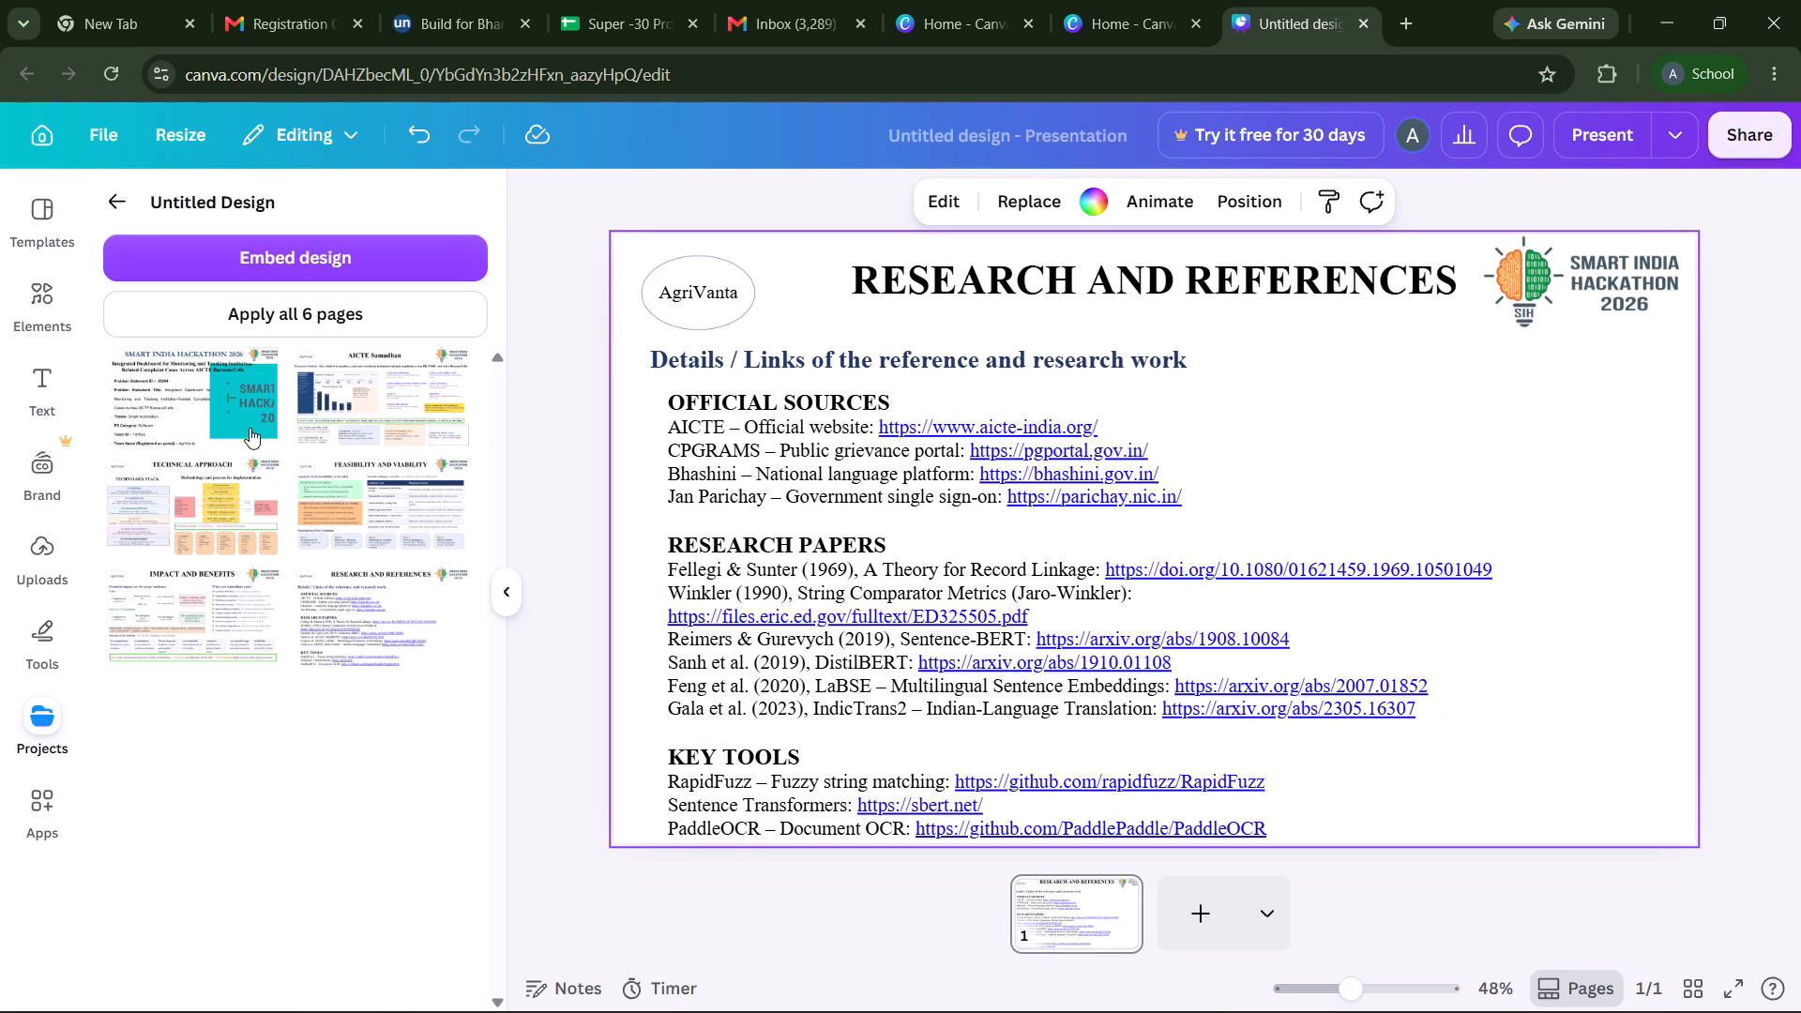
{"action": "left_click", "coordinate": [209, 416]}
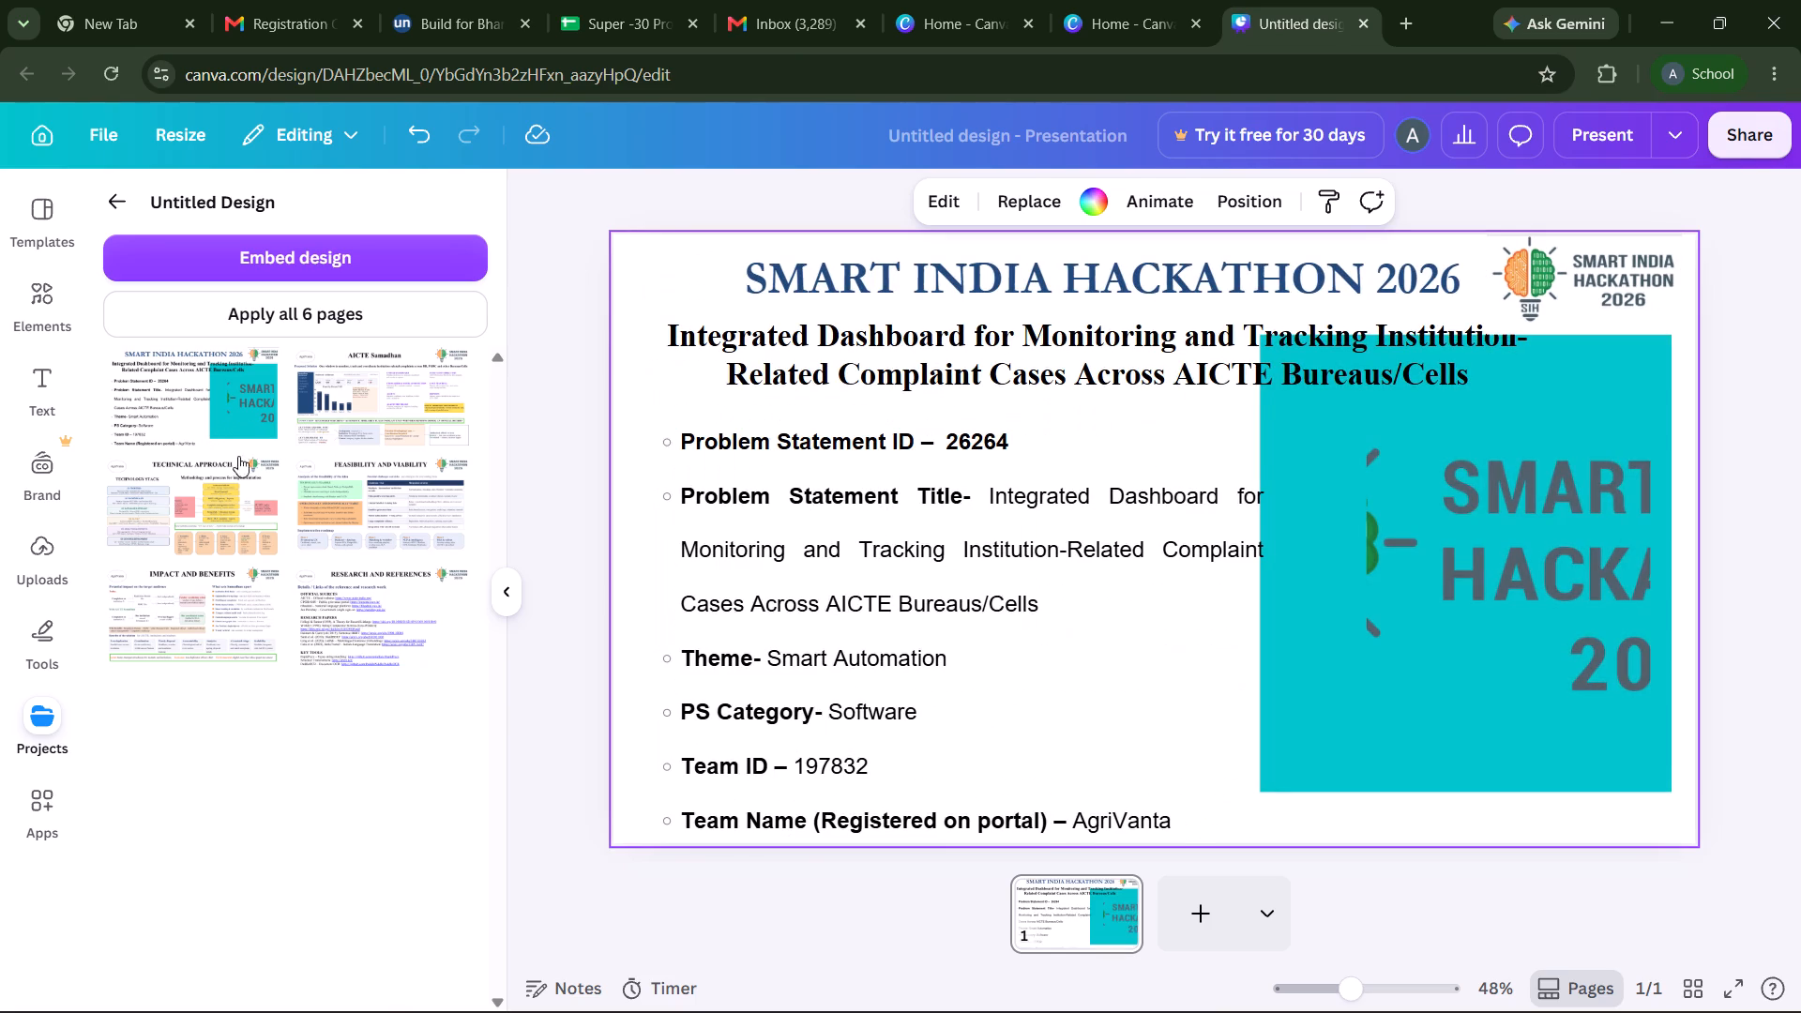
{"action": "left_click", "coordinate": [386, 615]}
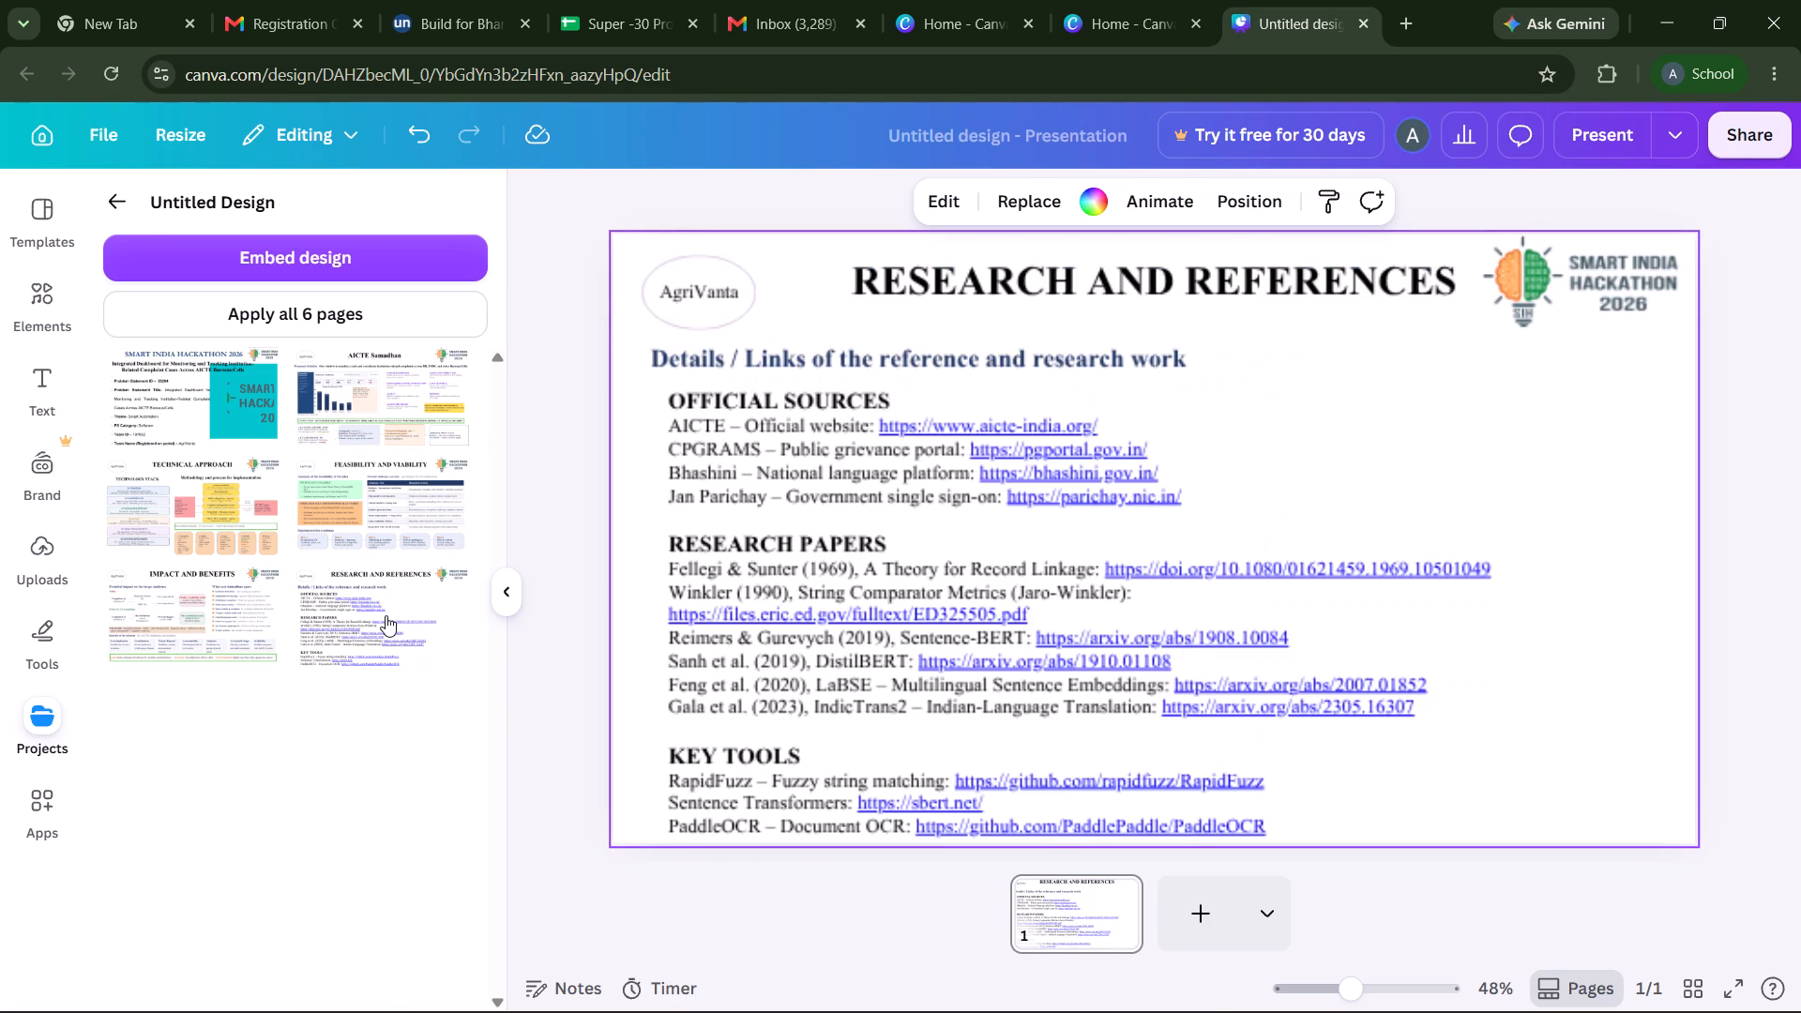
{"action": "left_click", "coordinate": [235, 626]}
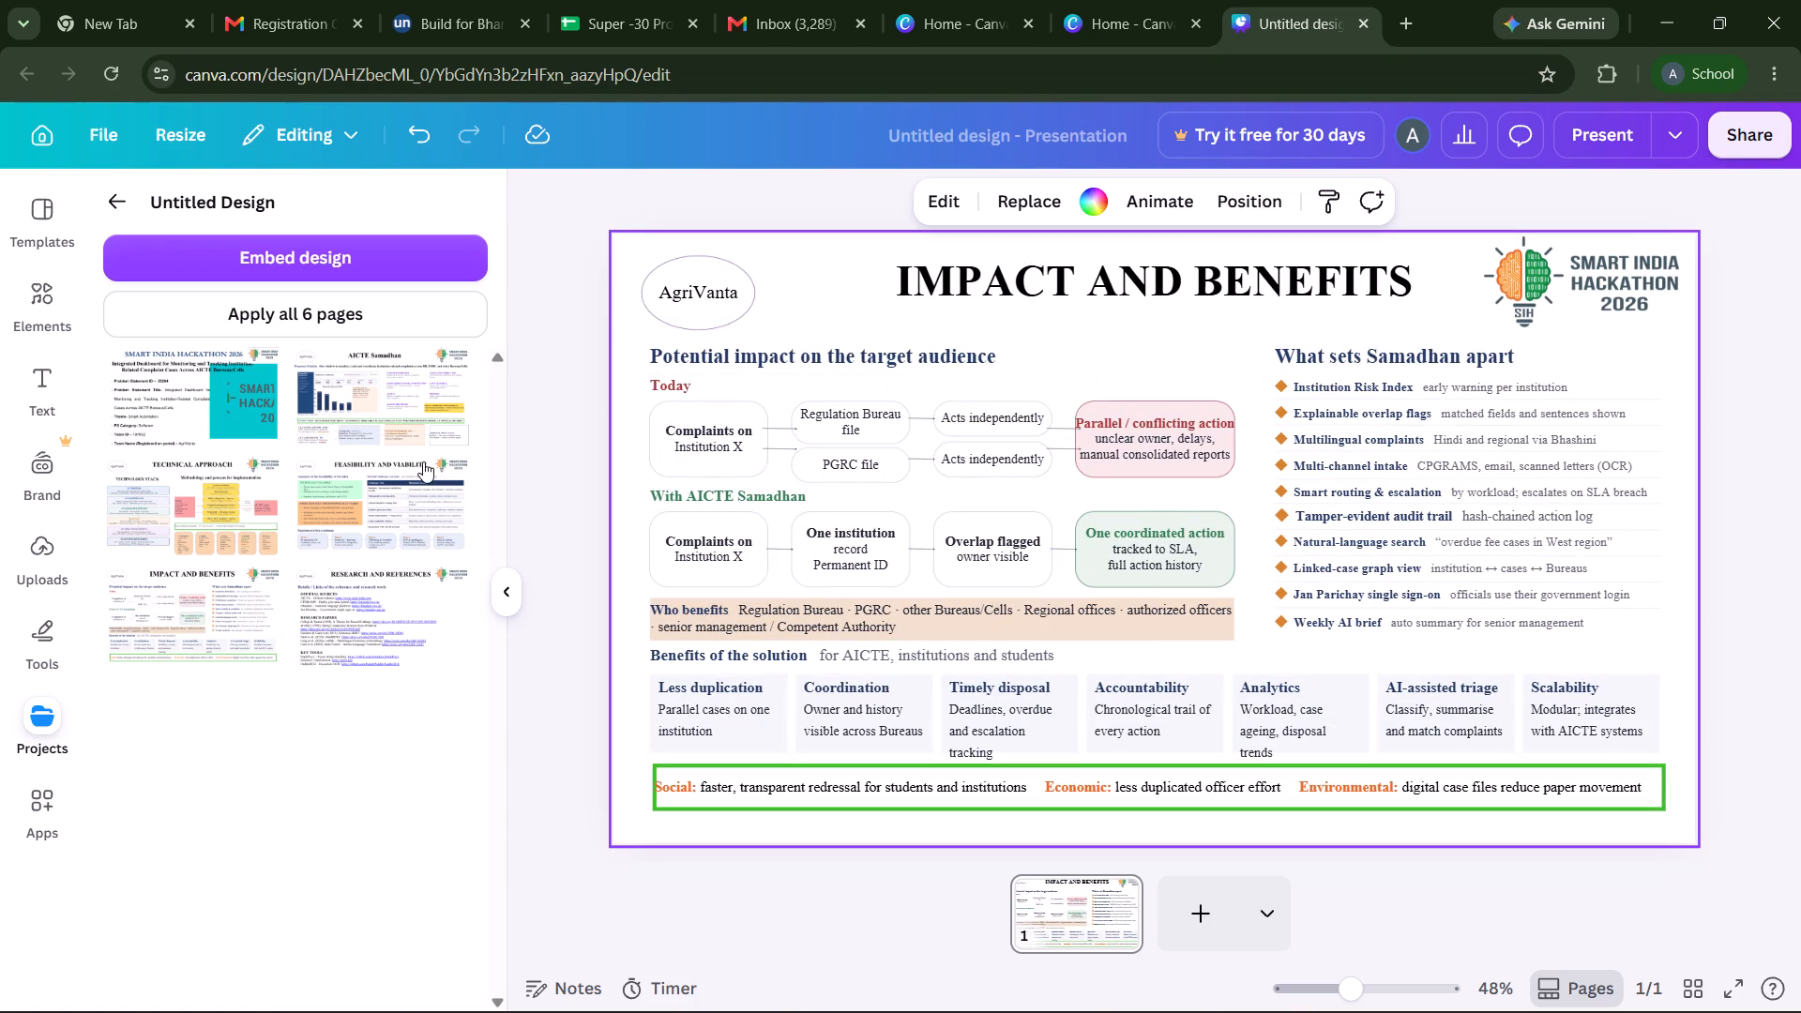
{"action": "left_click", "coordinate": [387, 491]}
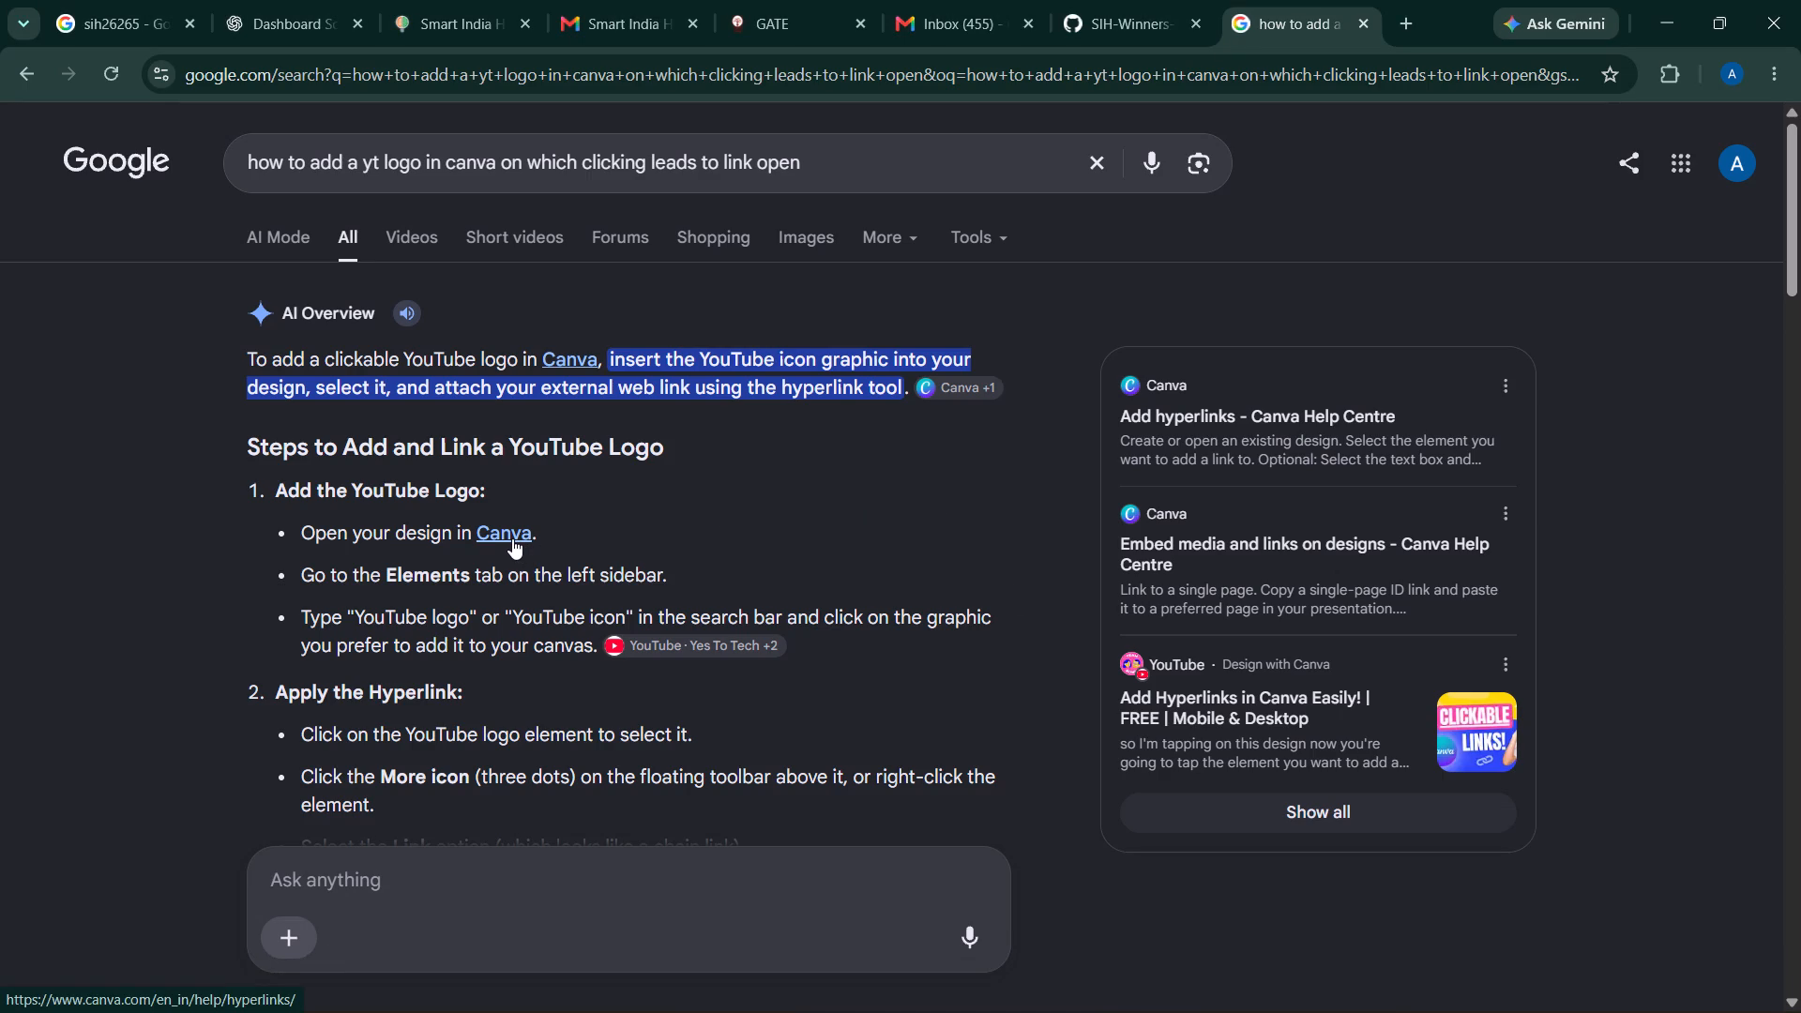
{"action": "left_click", "coordinate": [1664, 0]}
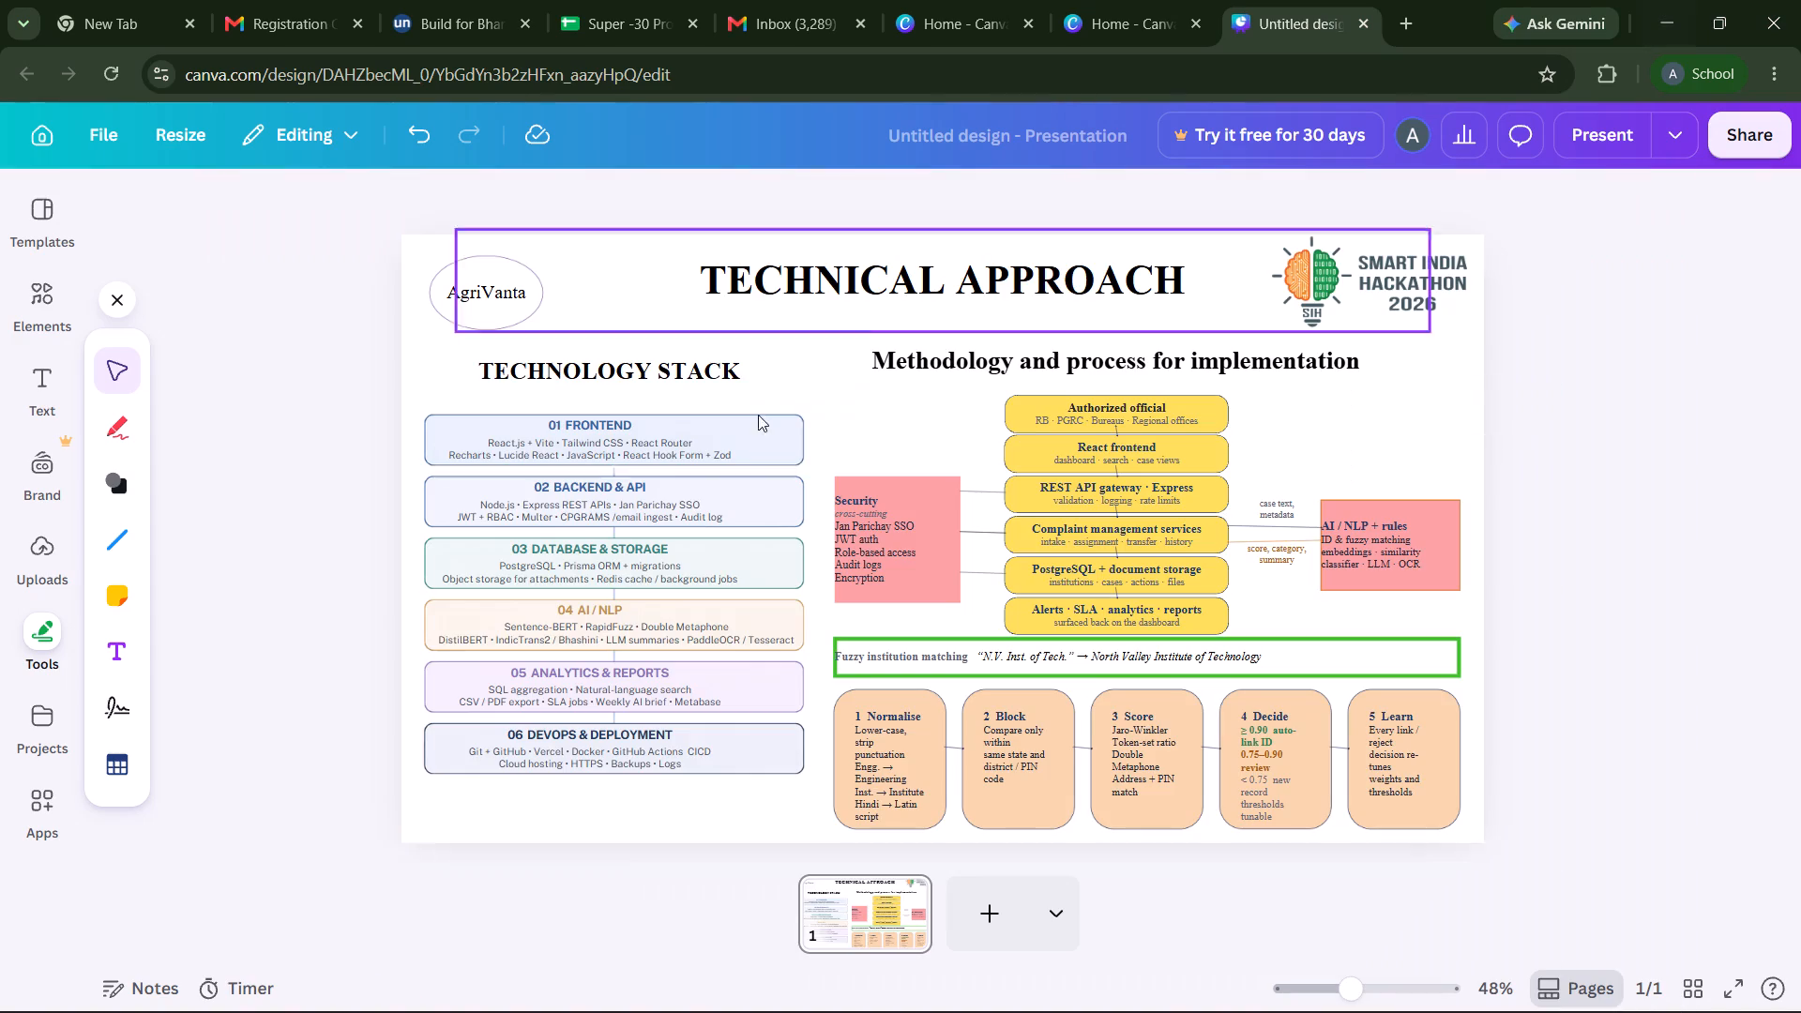
Look through the element categories, drawing tools and app directory for a way to add a YouTube logo link.
{"action": "left_click", "coordinate": [51, 297]}
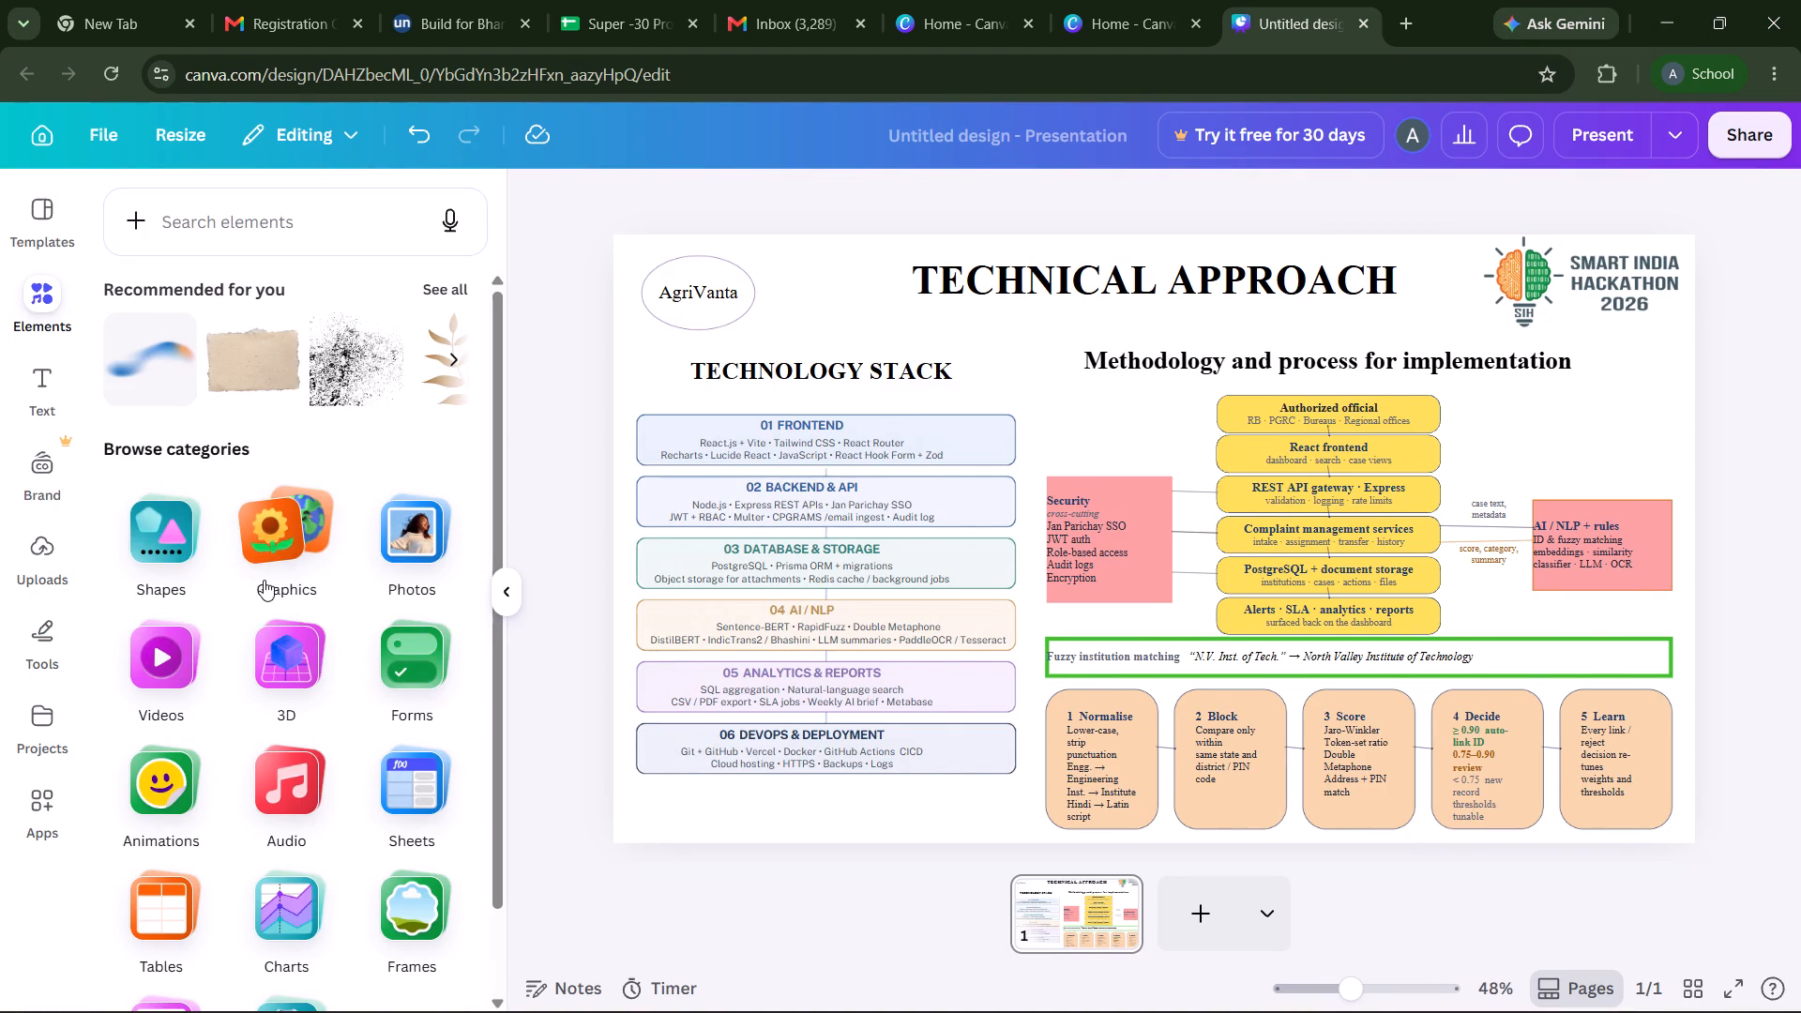
{"action": "scroll", "coordinate": [264, 580], "scroll_direction": "down", "scroll_amount": 1}
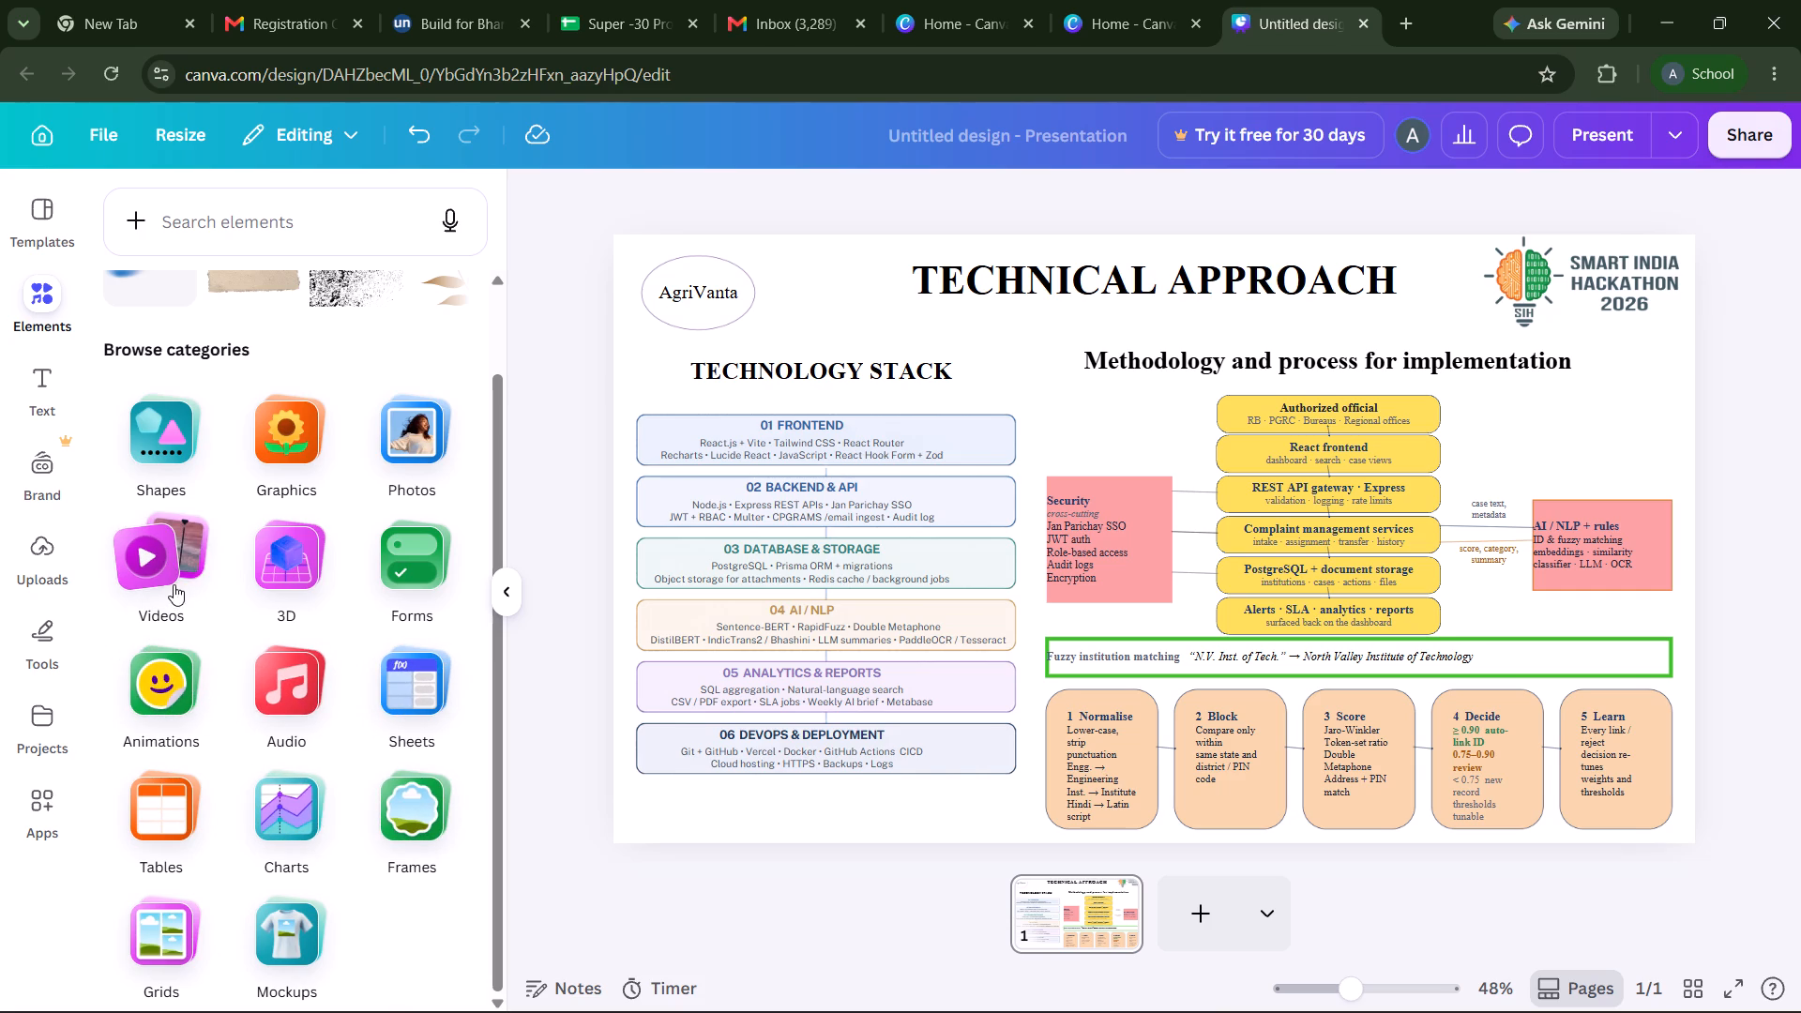
{"action": "scroll", "coordinate": [174, 503], "scroll_direction": "up", "scroll_amount": 2}
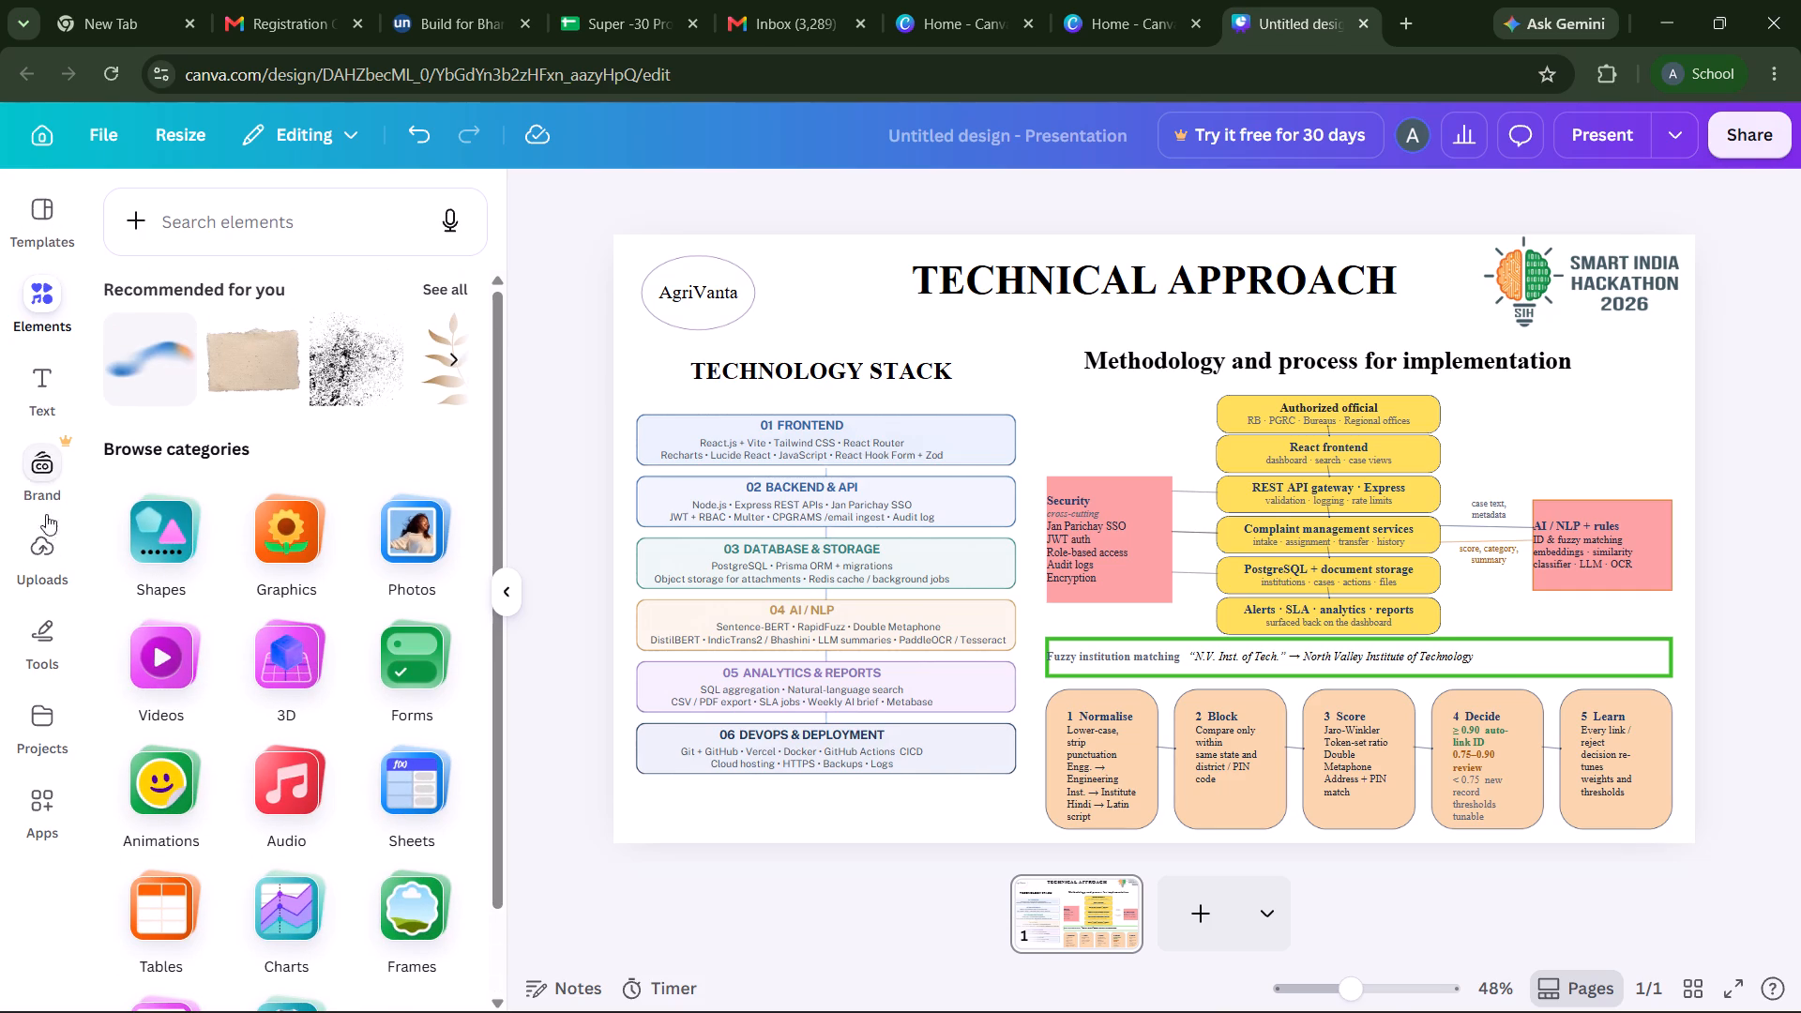
{"action": "left_click", "coordinate": [46, 636]}
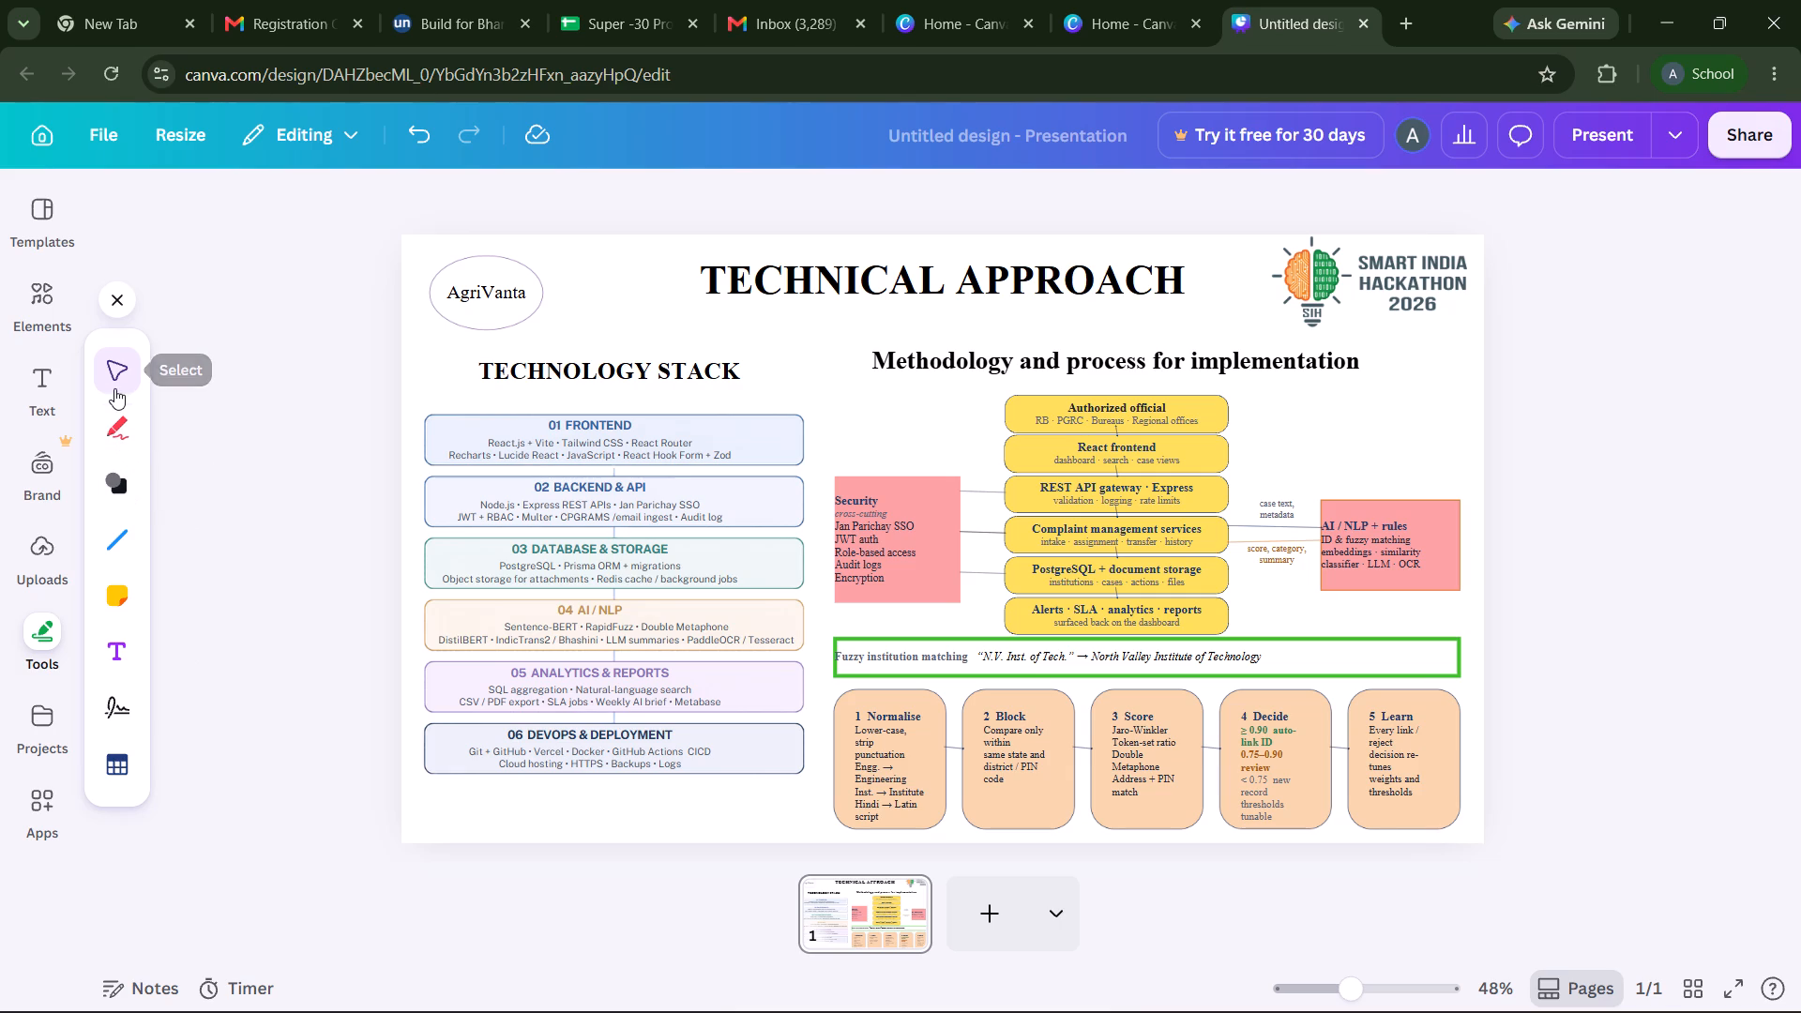
{"action": "left_click", "coordinate": [38, 810]}
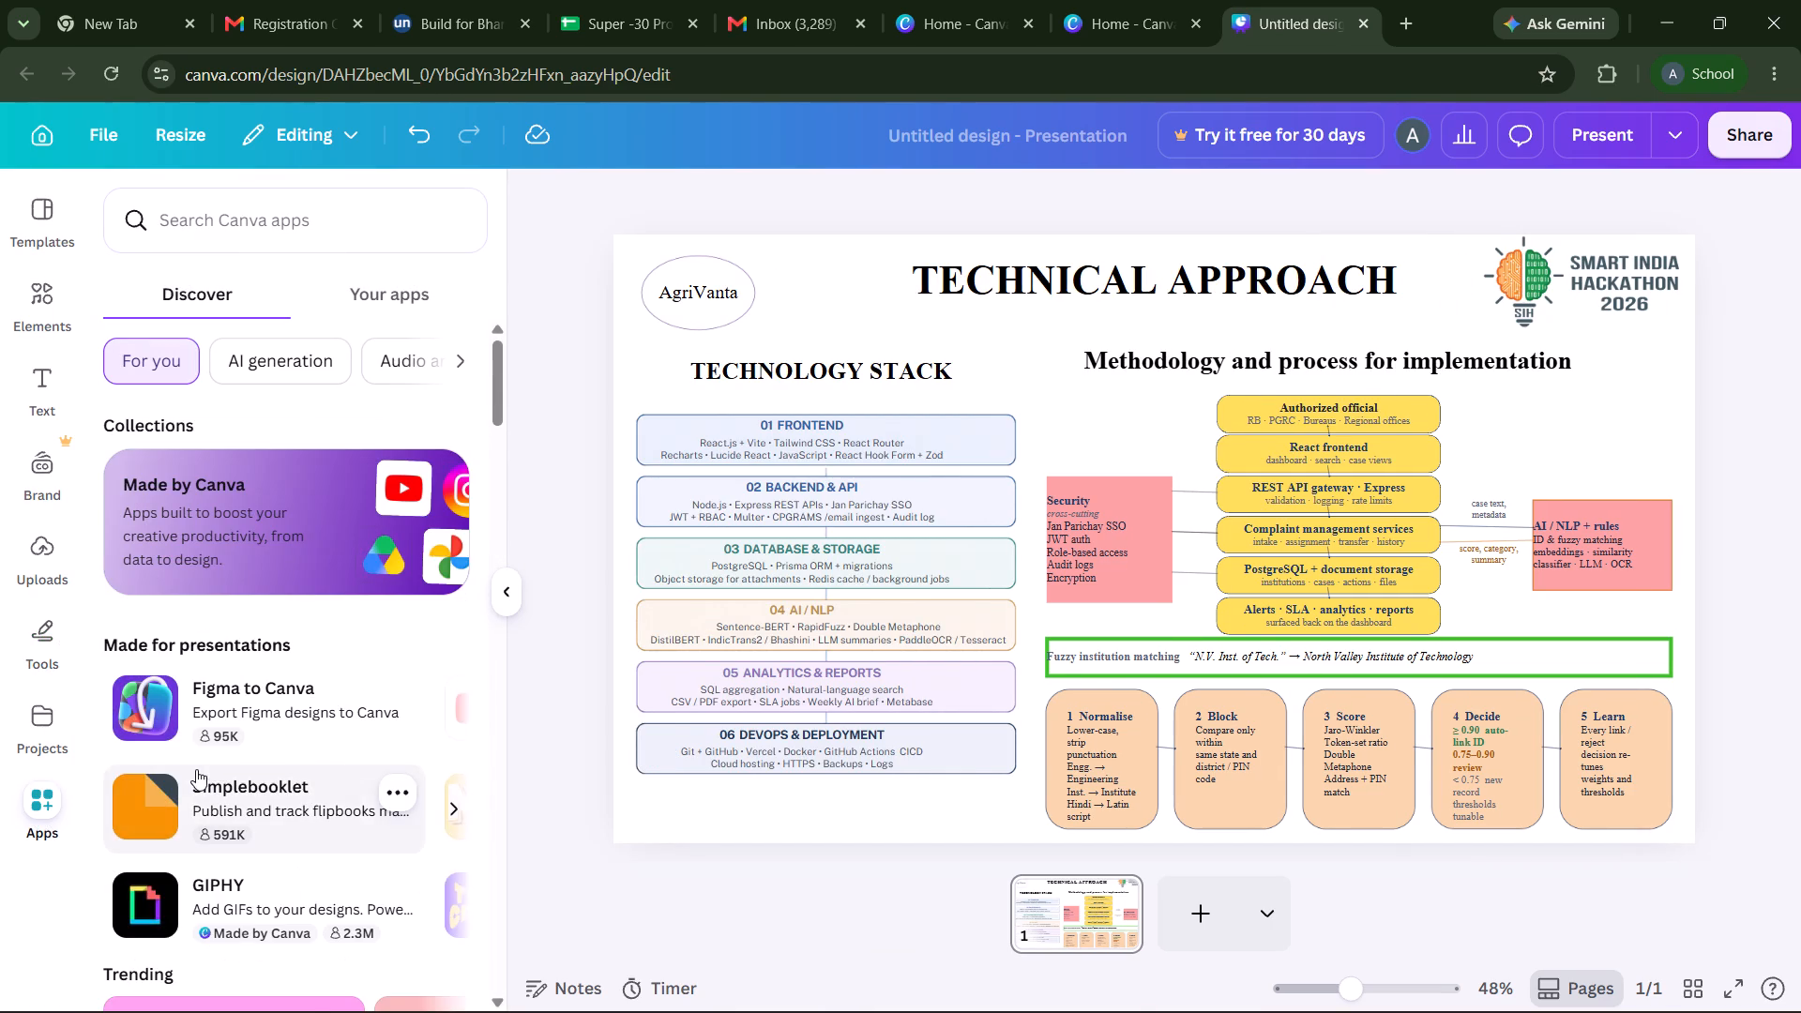
{"action": "scroll", "coordinate": [196, 769], "scroll_direction": "down", "scroll_amount": 6}
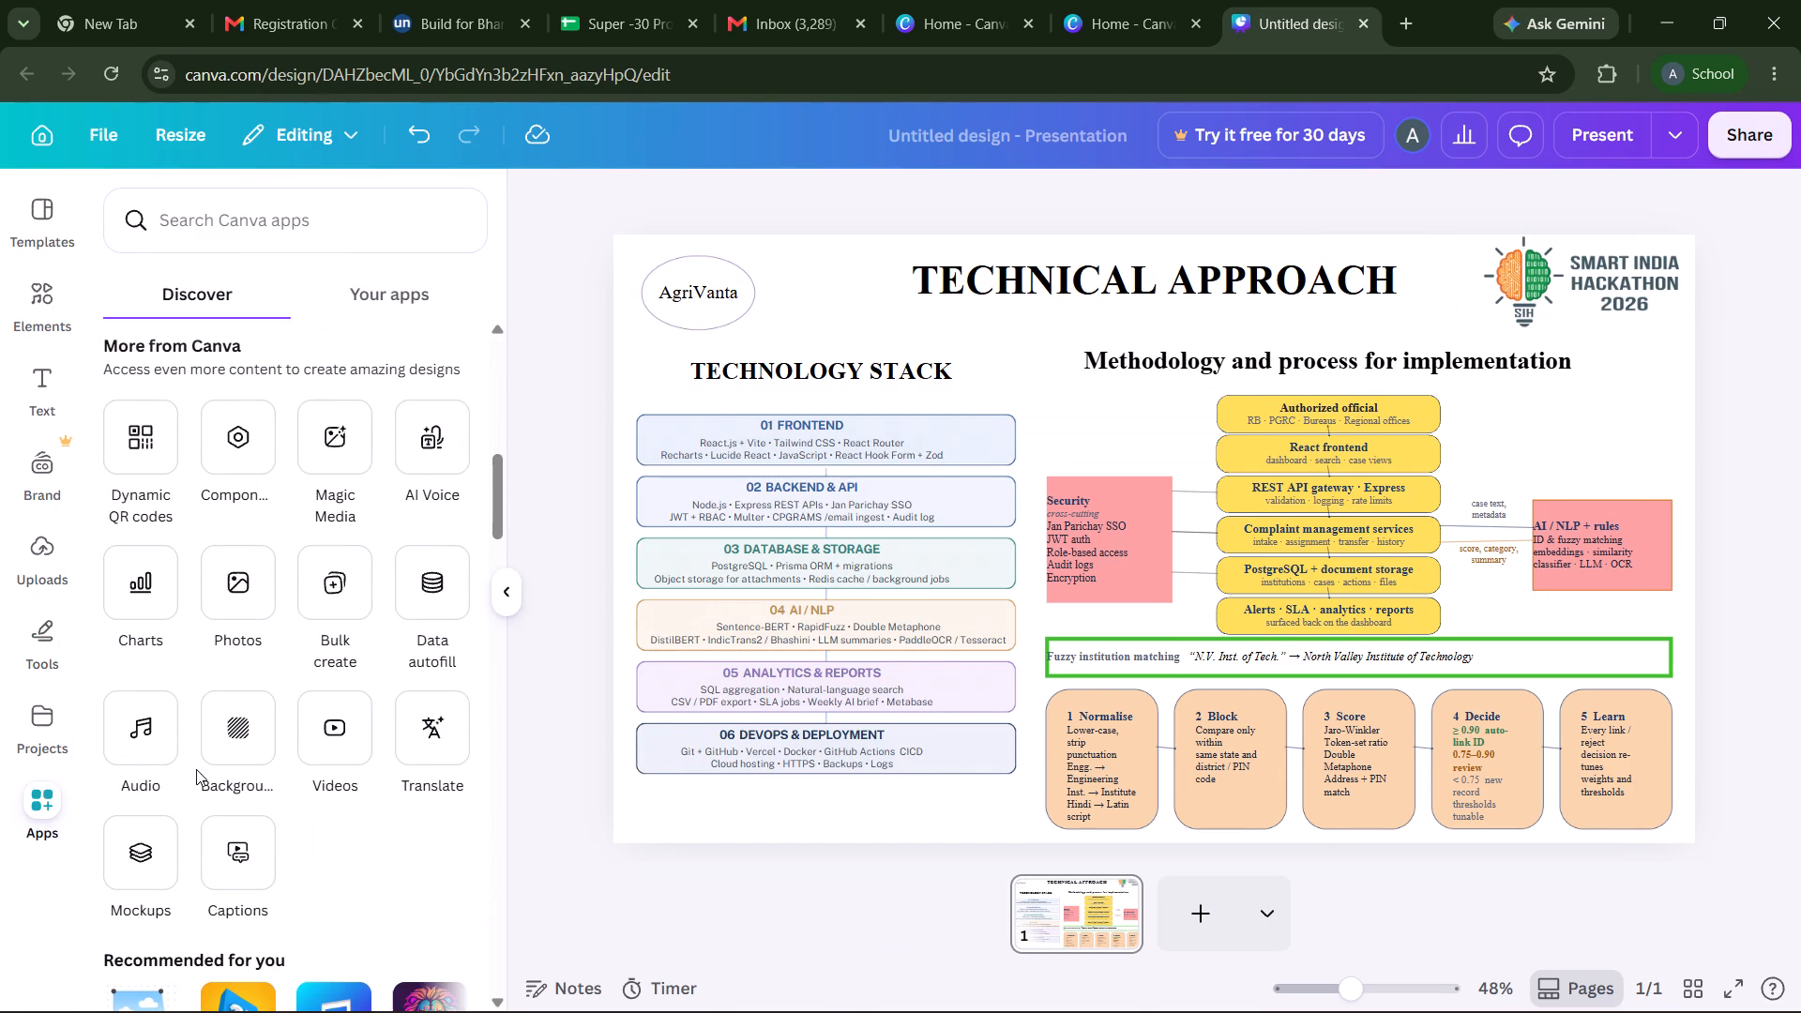
{"action": "scroll", "coordinate": [196, 769], "scroll_direction": "down", "scroll_amount": 1}
{"action": "scroll", "coordinate": [401, 696], "scroll_direction": "down", "scroll_amount": 1}
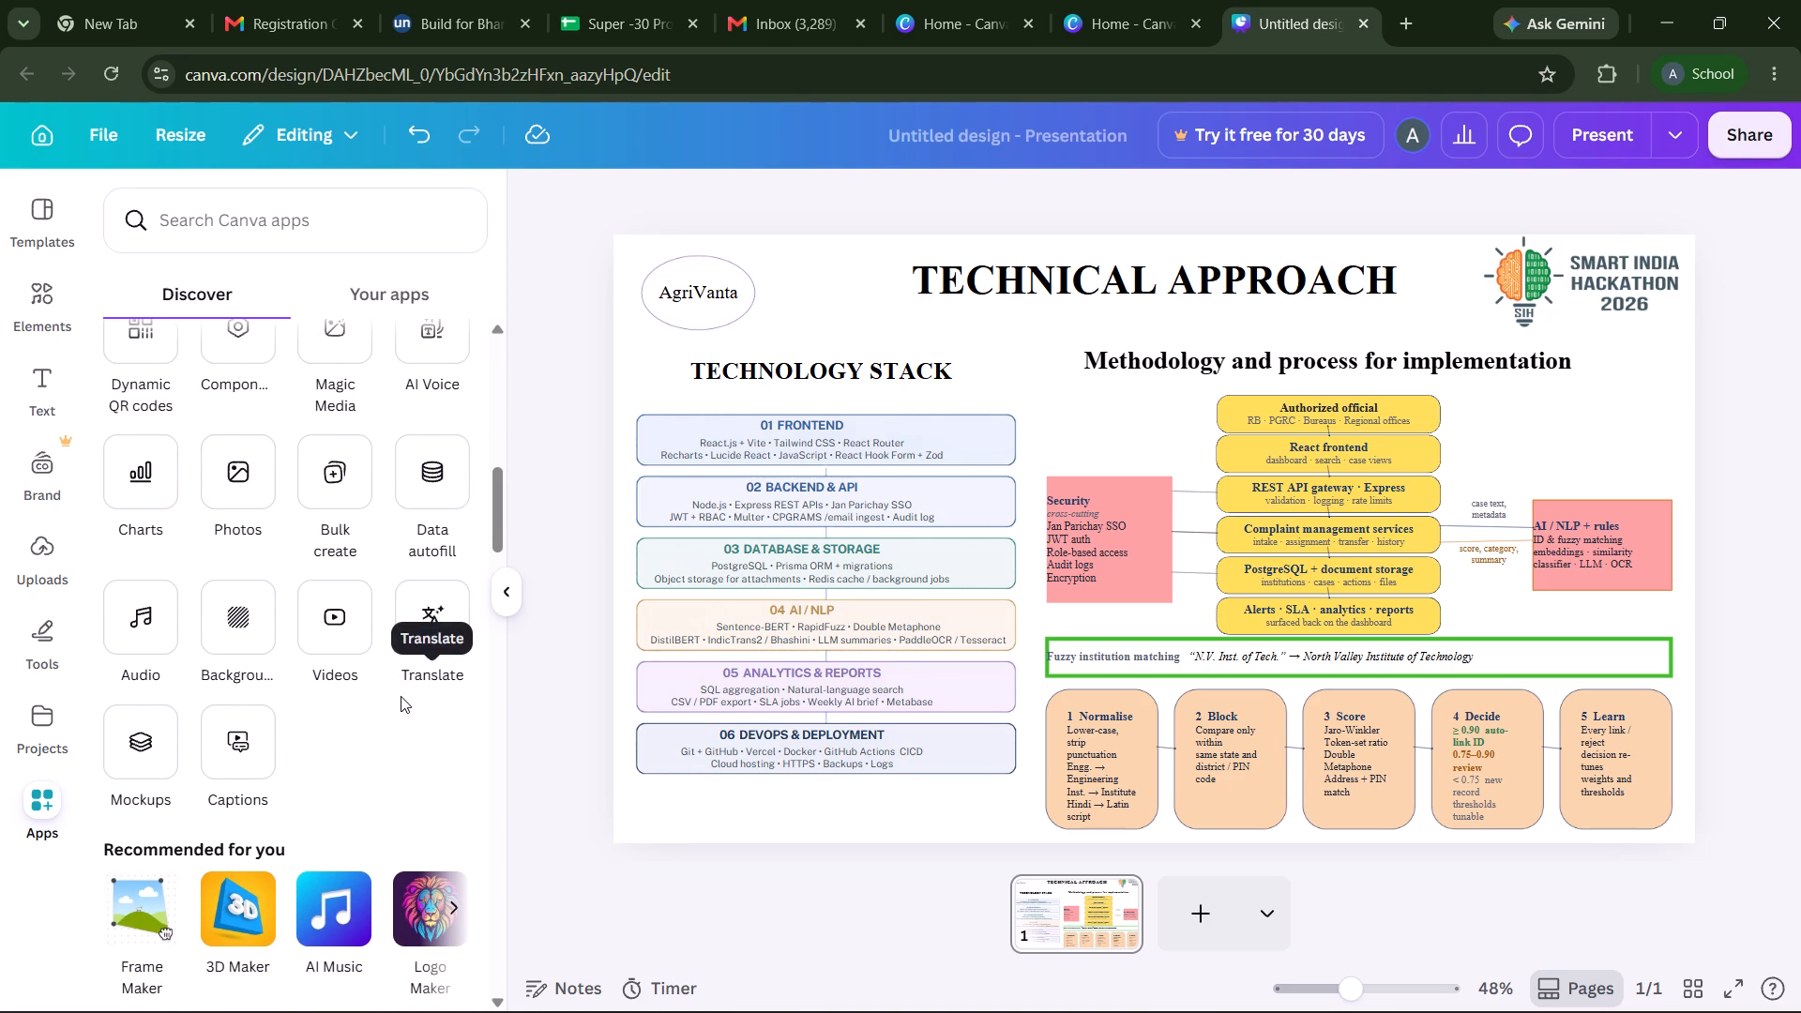
{"action": "scroll", "coordinate": [332, 764], "scroll_direction": "down", "scroll_amount": 2}
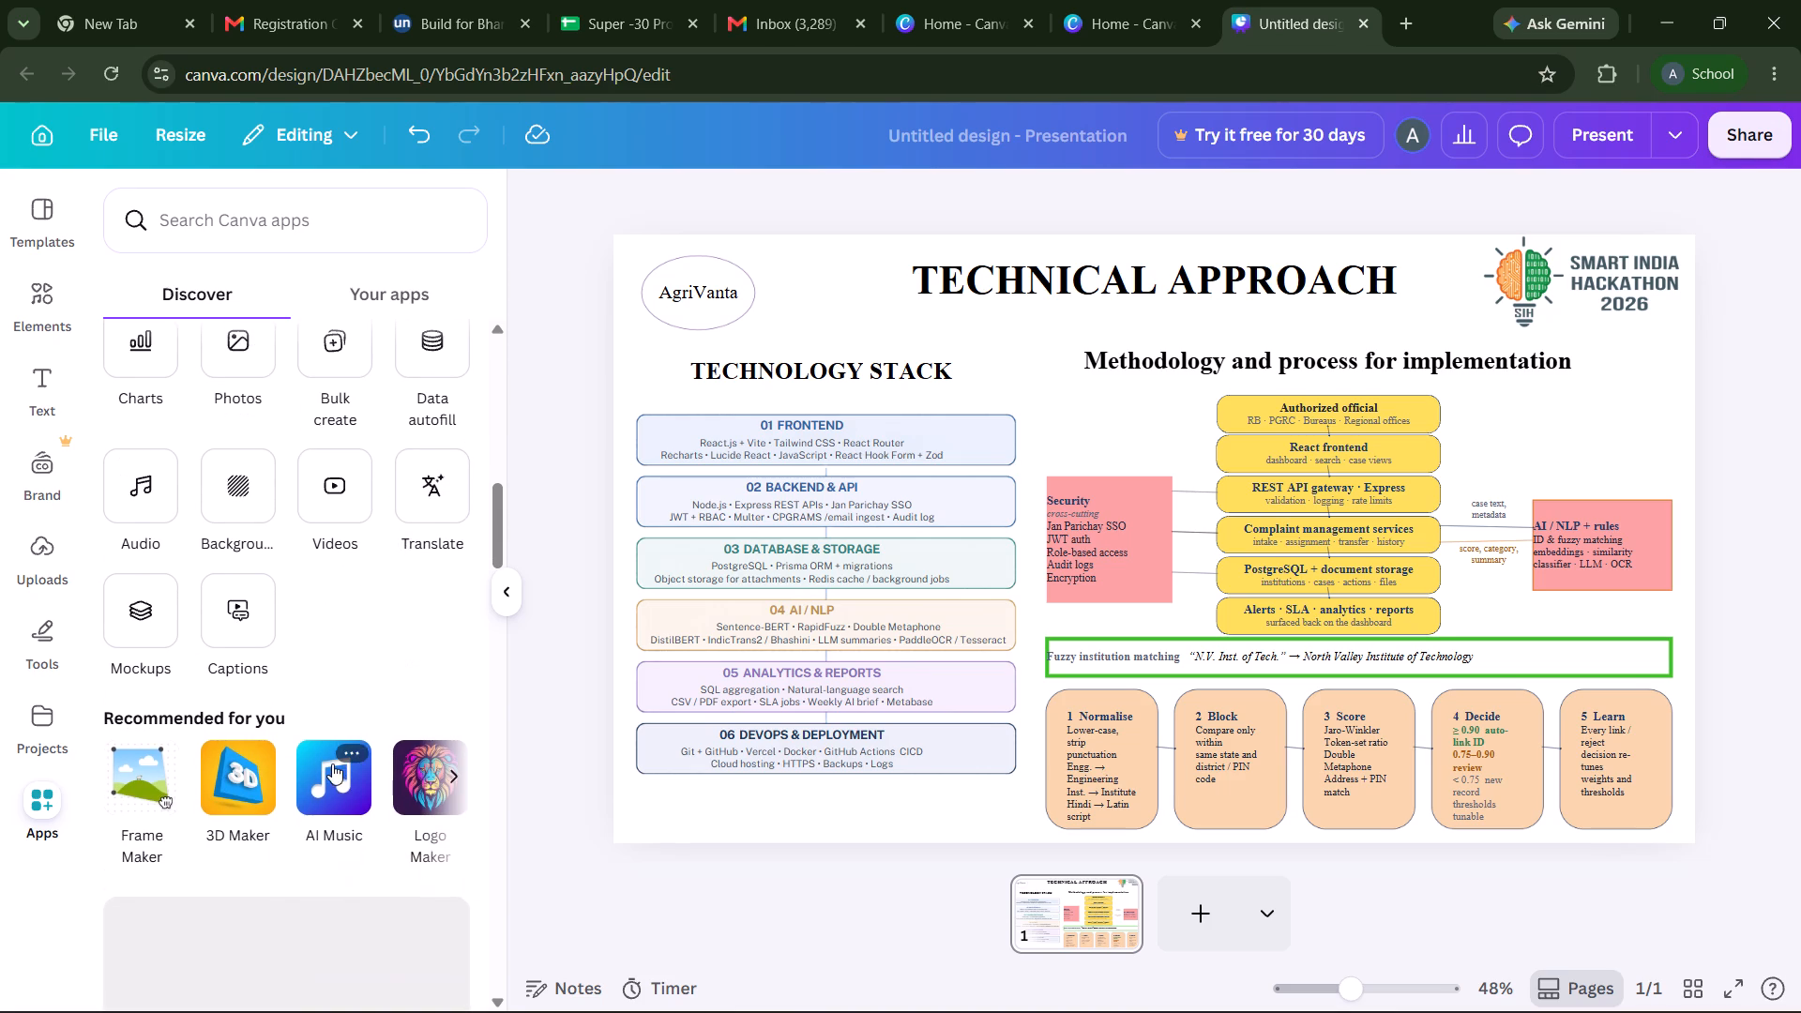
{"action": "scroll", "coordinate": [332, 764], "scroll_direction": "down", "scroll_amount": 2}
{"action": "scroll", "coordinate": [333, 594], "scroll_direction": "down", "scroll_amount": 2}
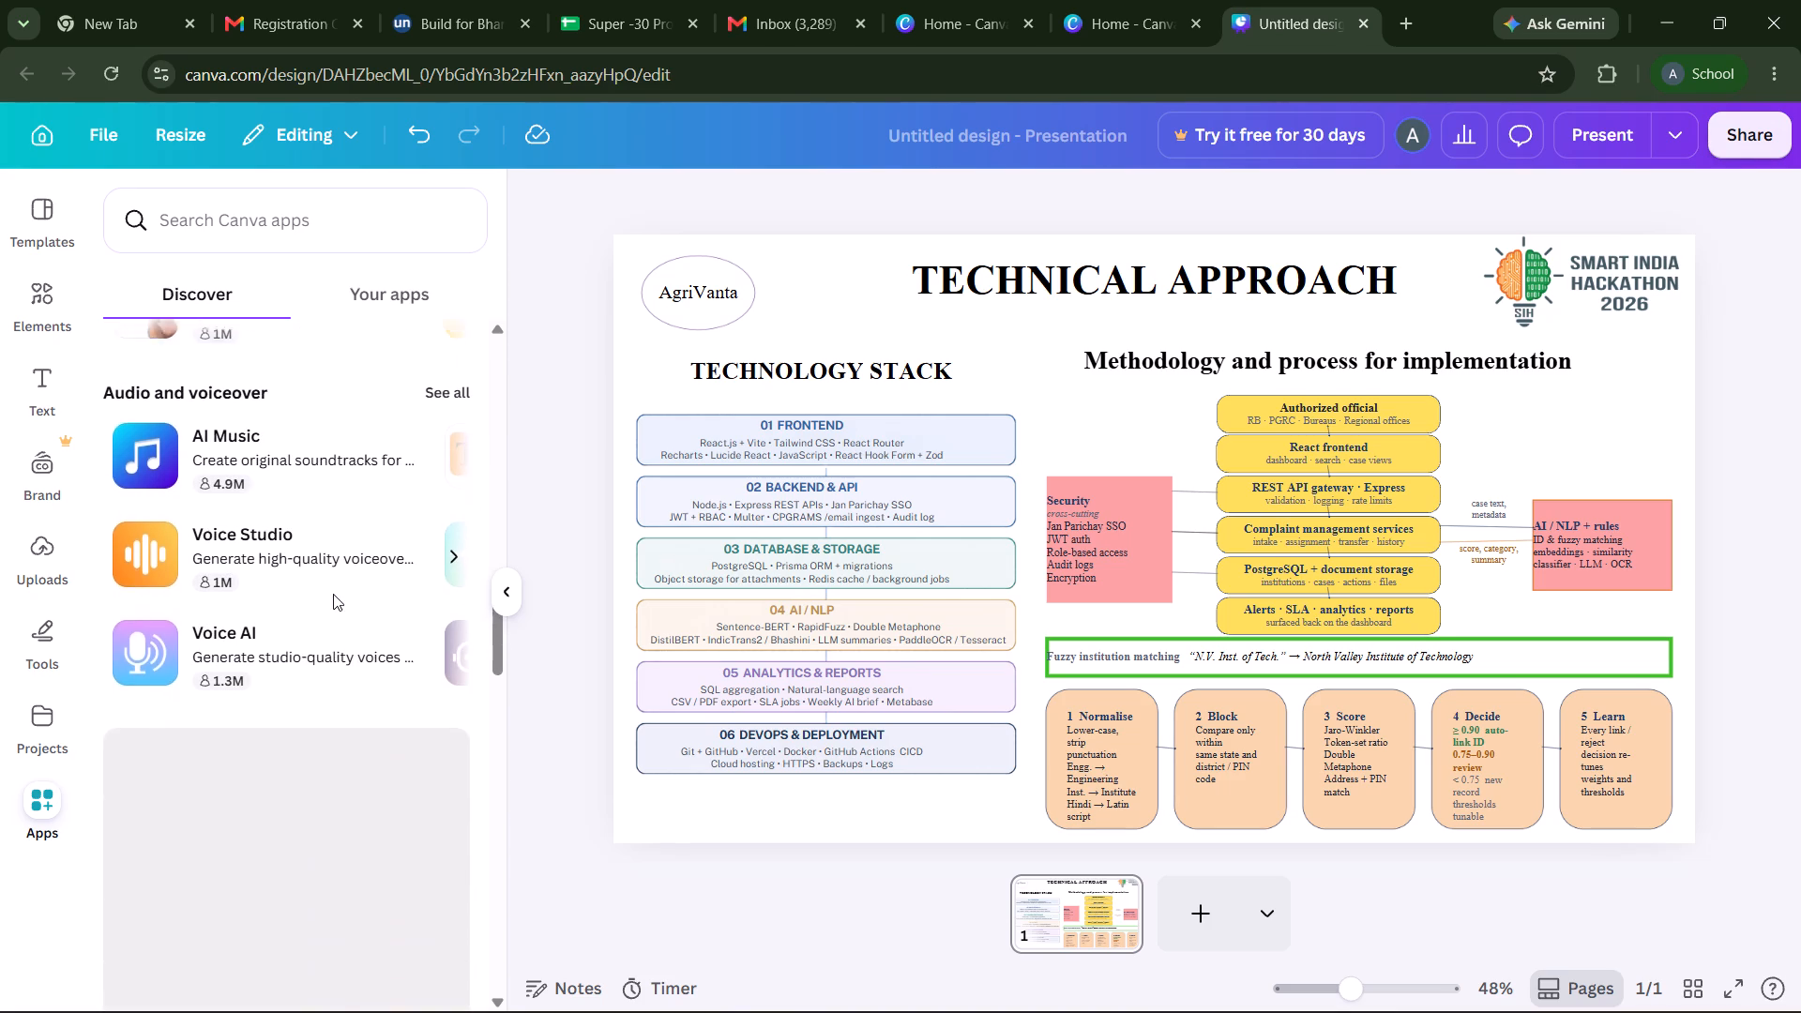
{"action": "scroll", "coordinate": [333, 594], "scroll_direction": "down", "scroll_amount": 1}
{"action": "scroll", "coordinate": [326, 462], "scroll_direction": "down", "scroll_amount": 4}
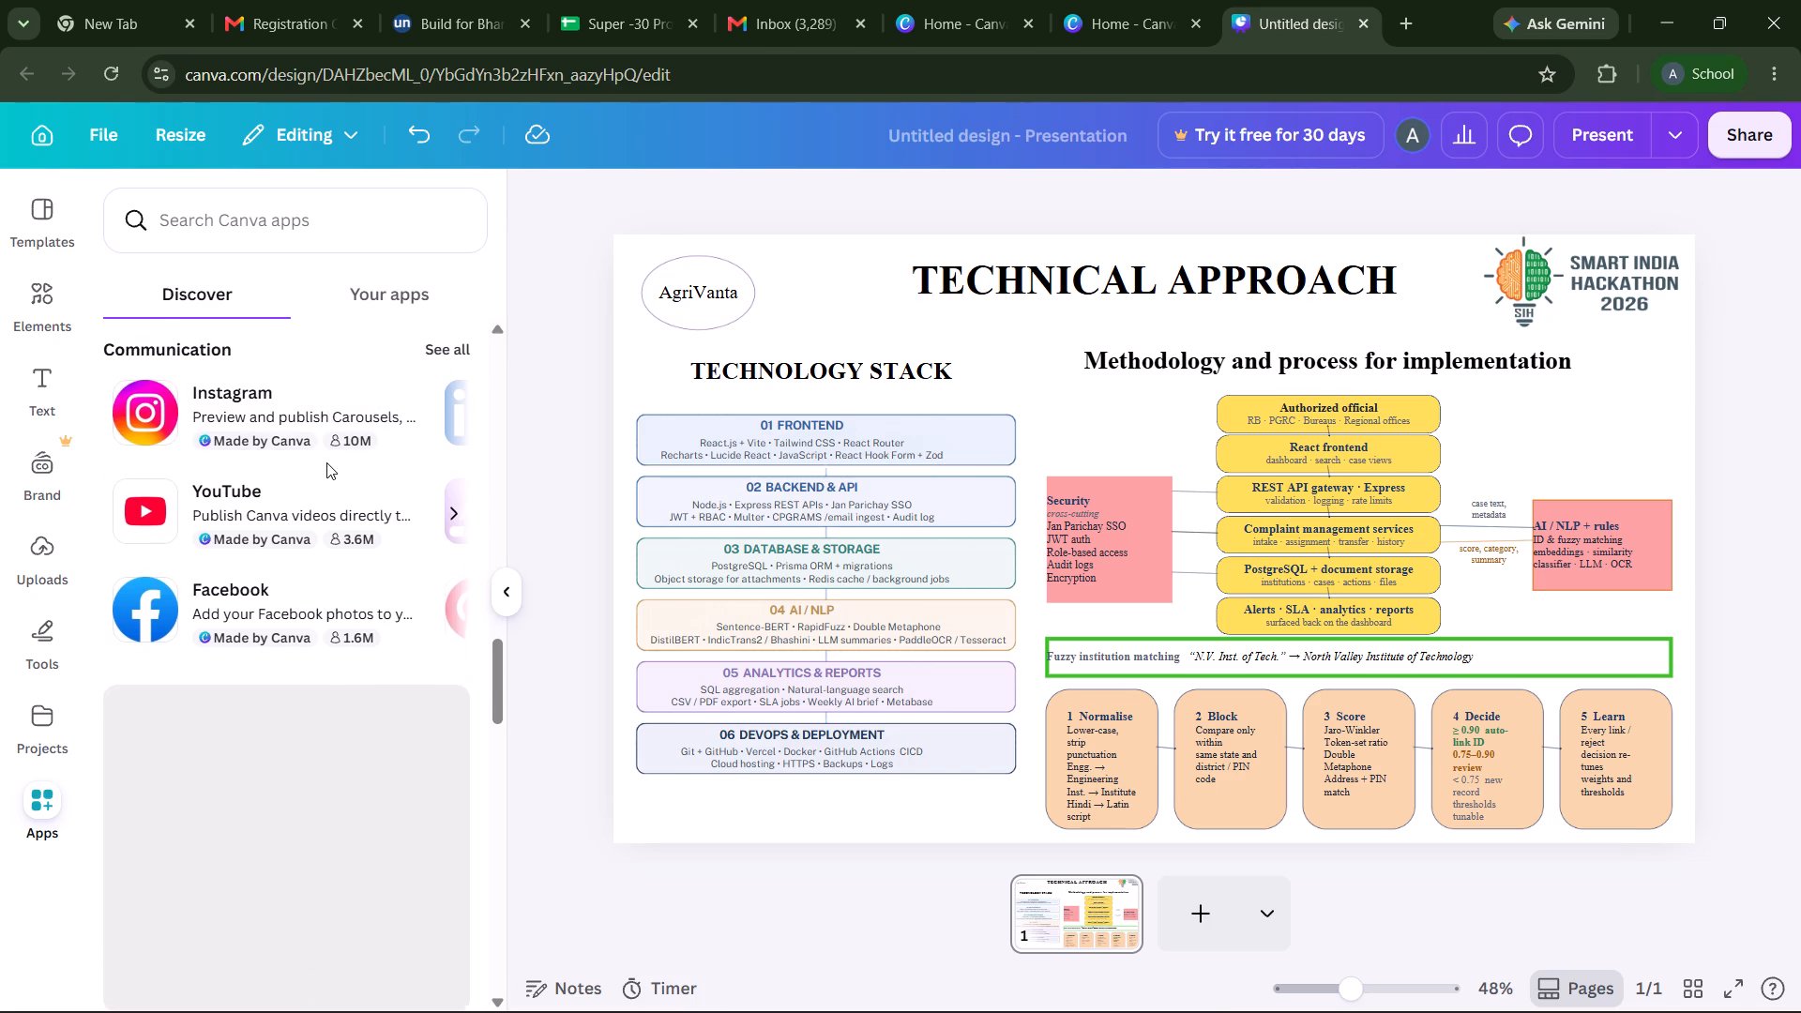
{"action": "scroll", "coordinate": [326, 462], "scroll_direction": "up", "scroll_amount": 10}
Leave the presentation for the Canva home page and look over the recent designs.
{"action": "left_click", "coordinate": [33, 127]}
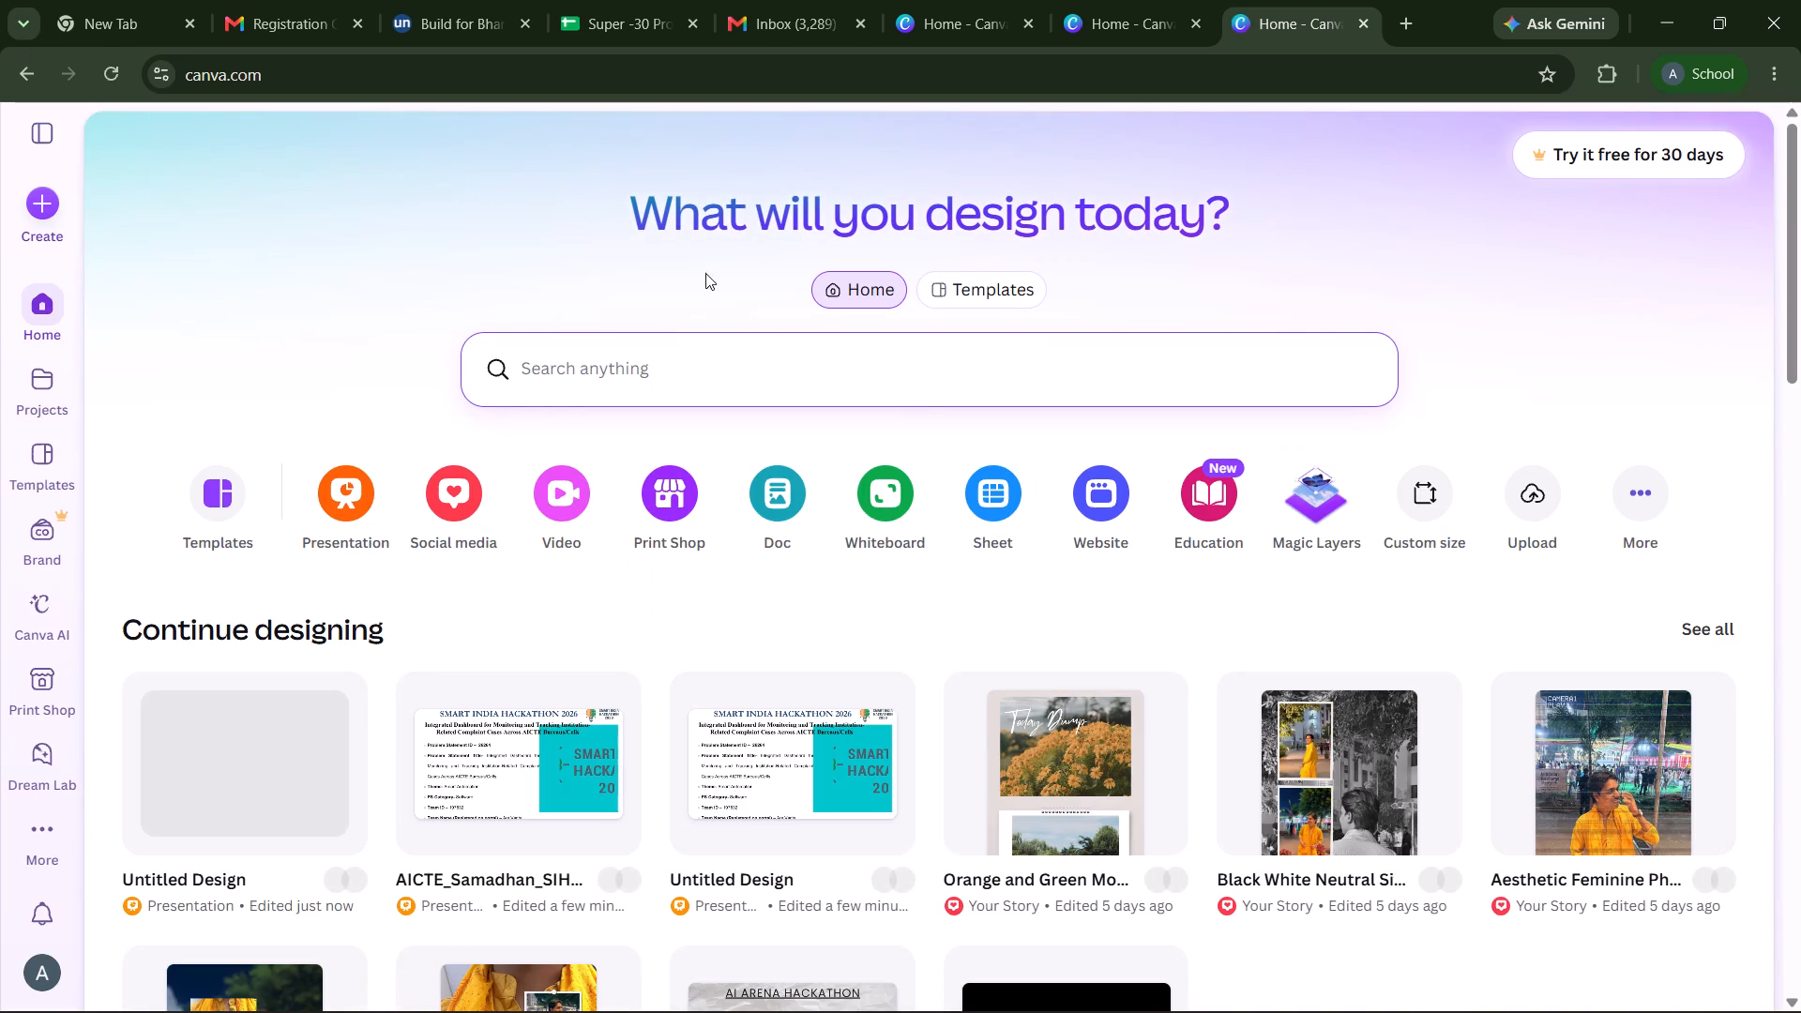
{"action": "scroll", "coordinate": [914, 469], "scroll_direction": "down", "scroll_amount": 3}
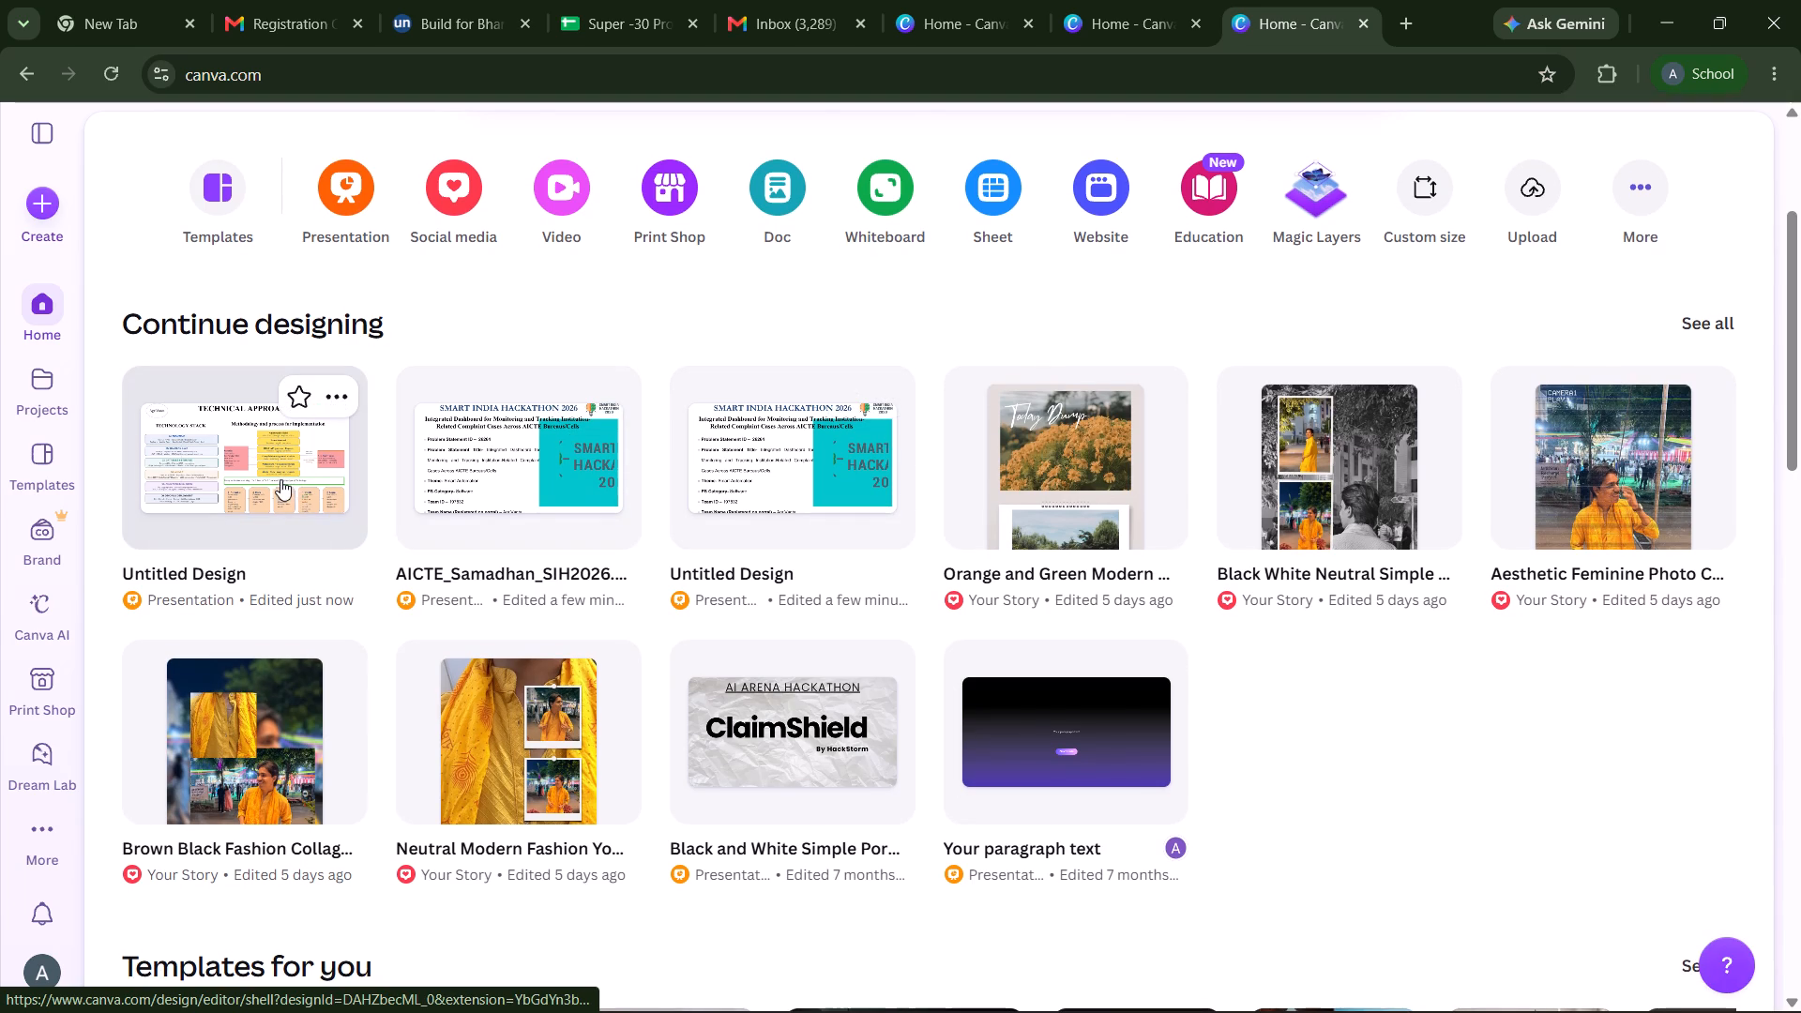
{"action": "scroll", "coordinate": [605, 316], "scroll_direction": "up", "scroll_amount": 1}
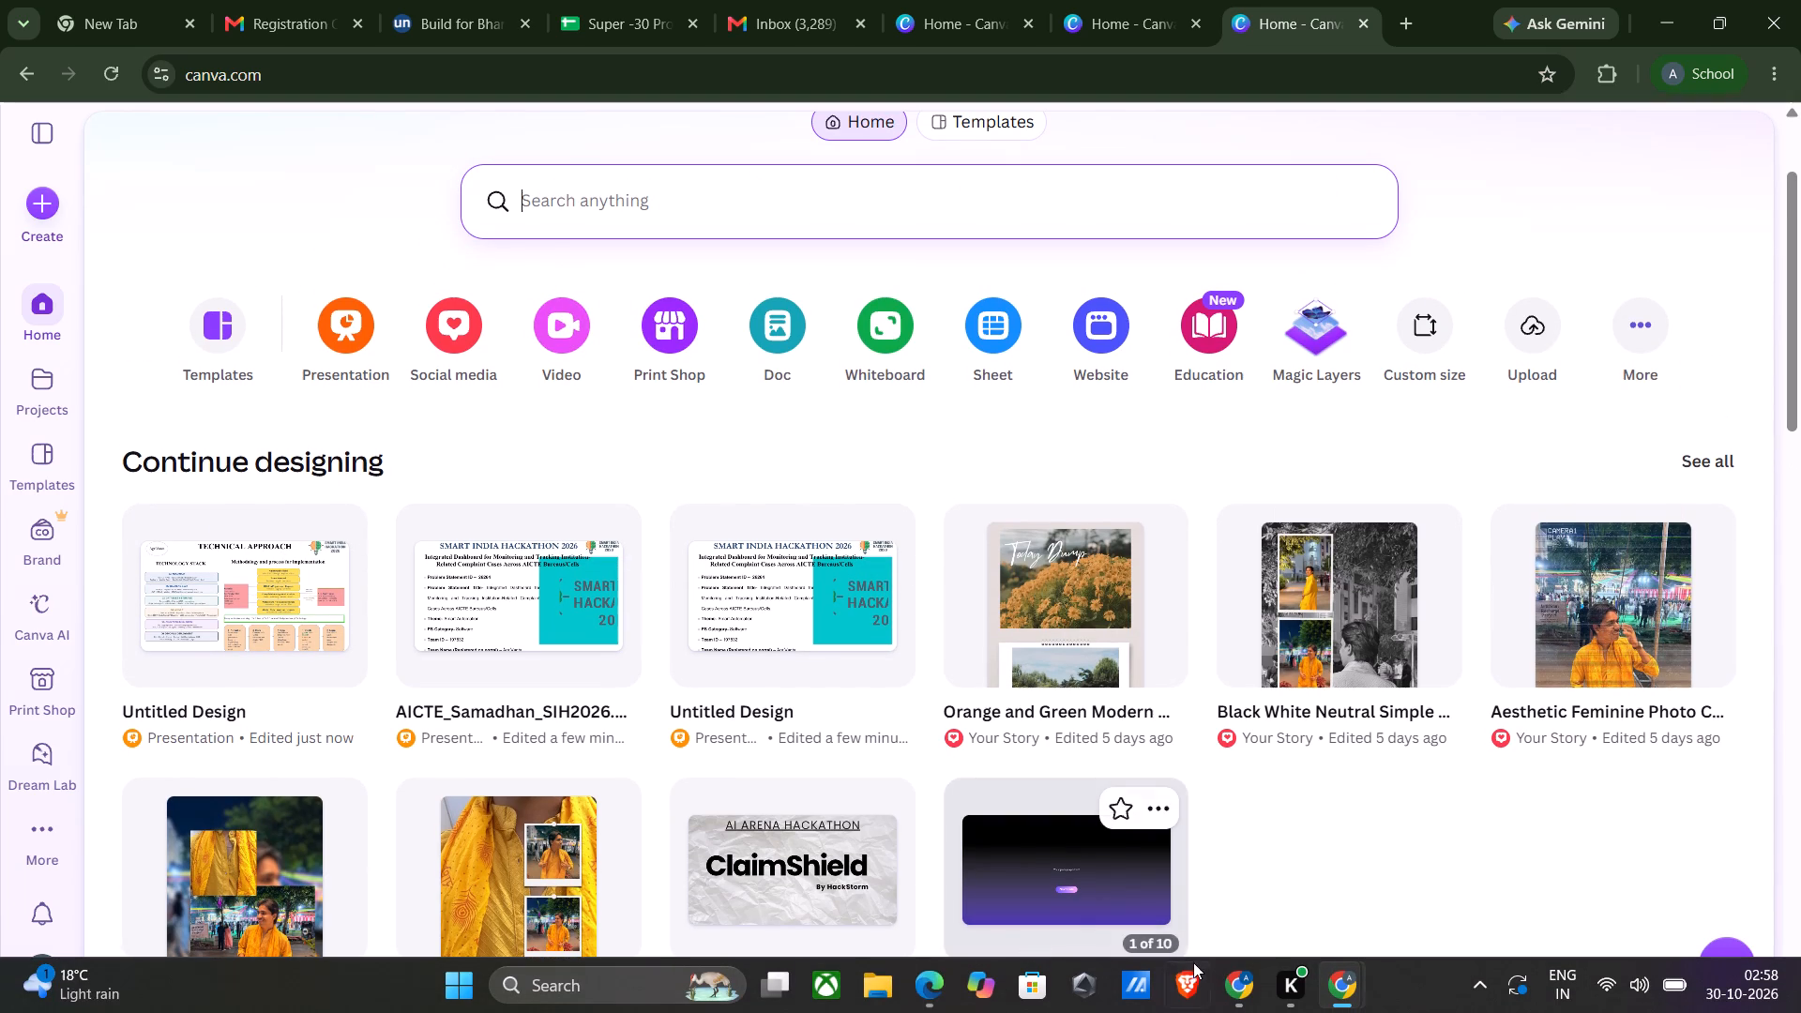
{"action": "scroll", "coordinate": [833, 813], "scroll_direction": "down", "scroll_amount": 1}
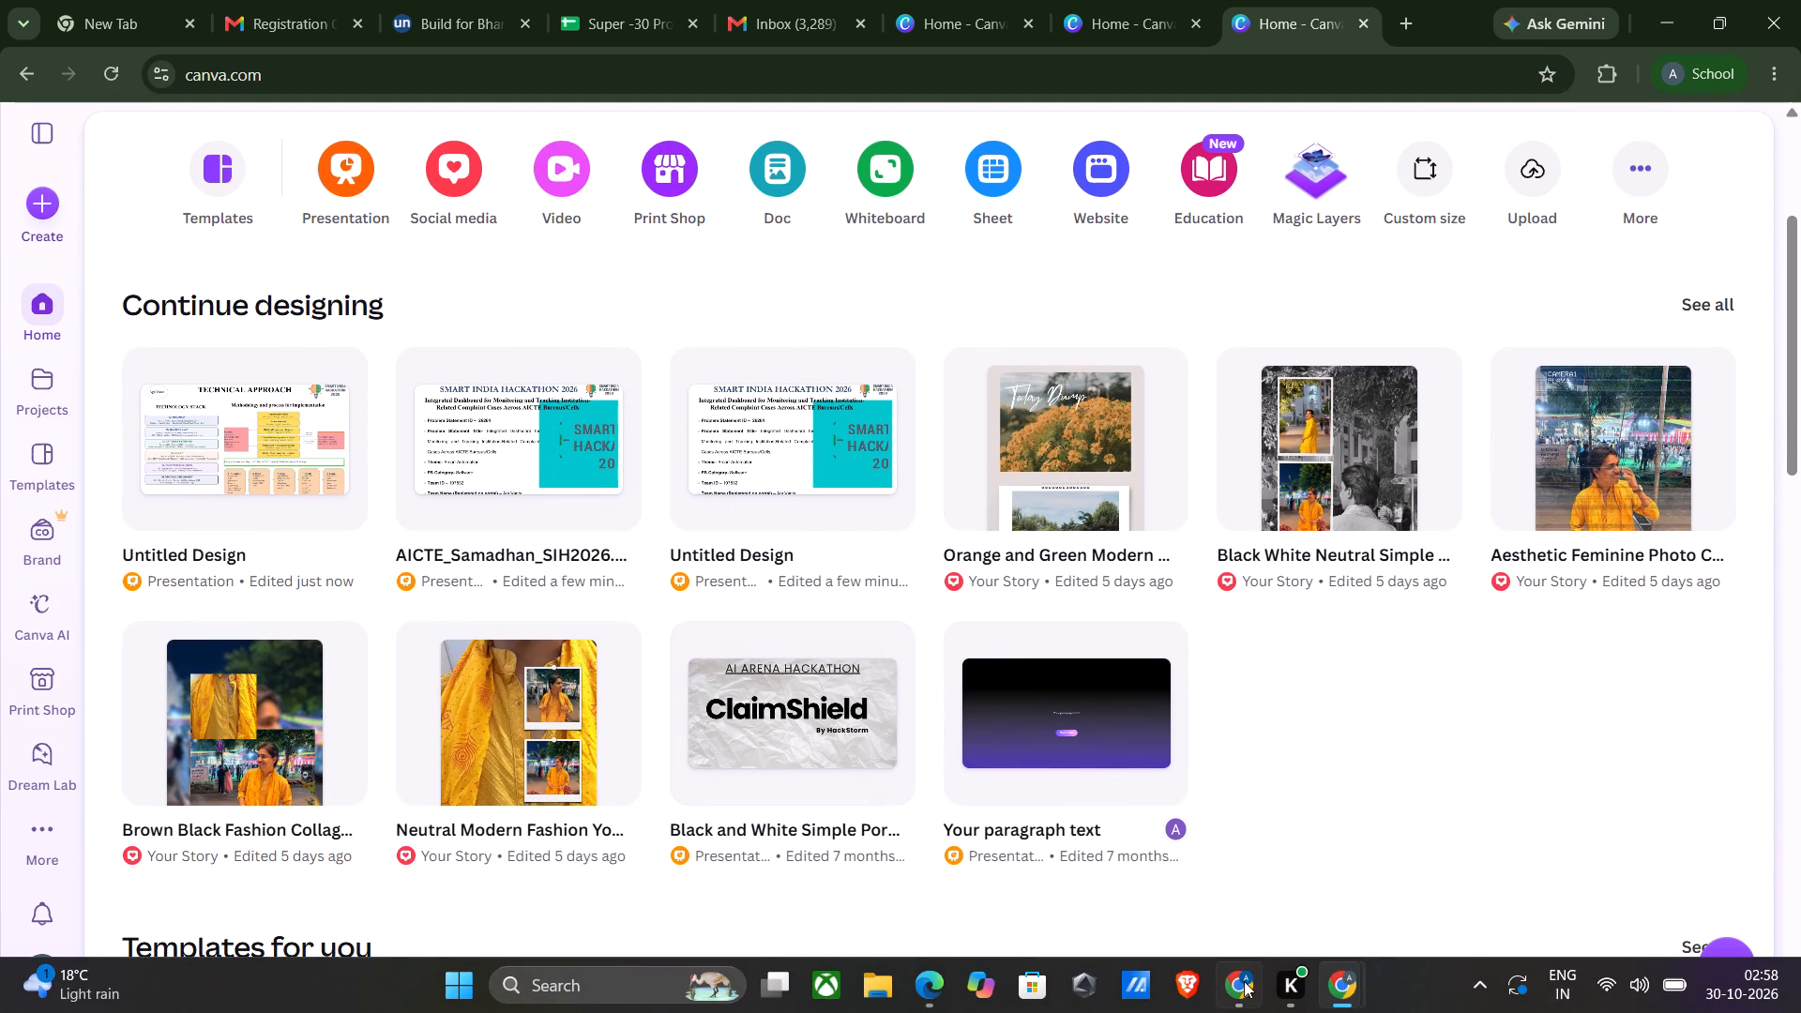
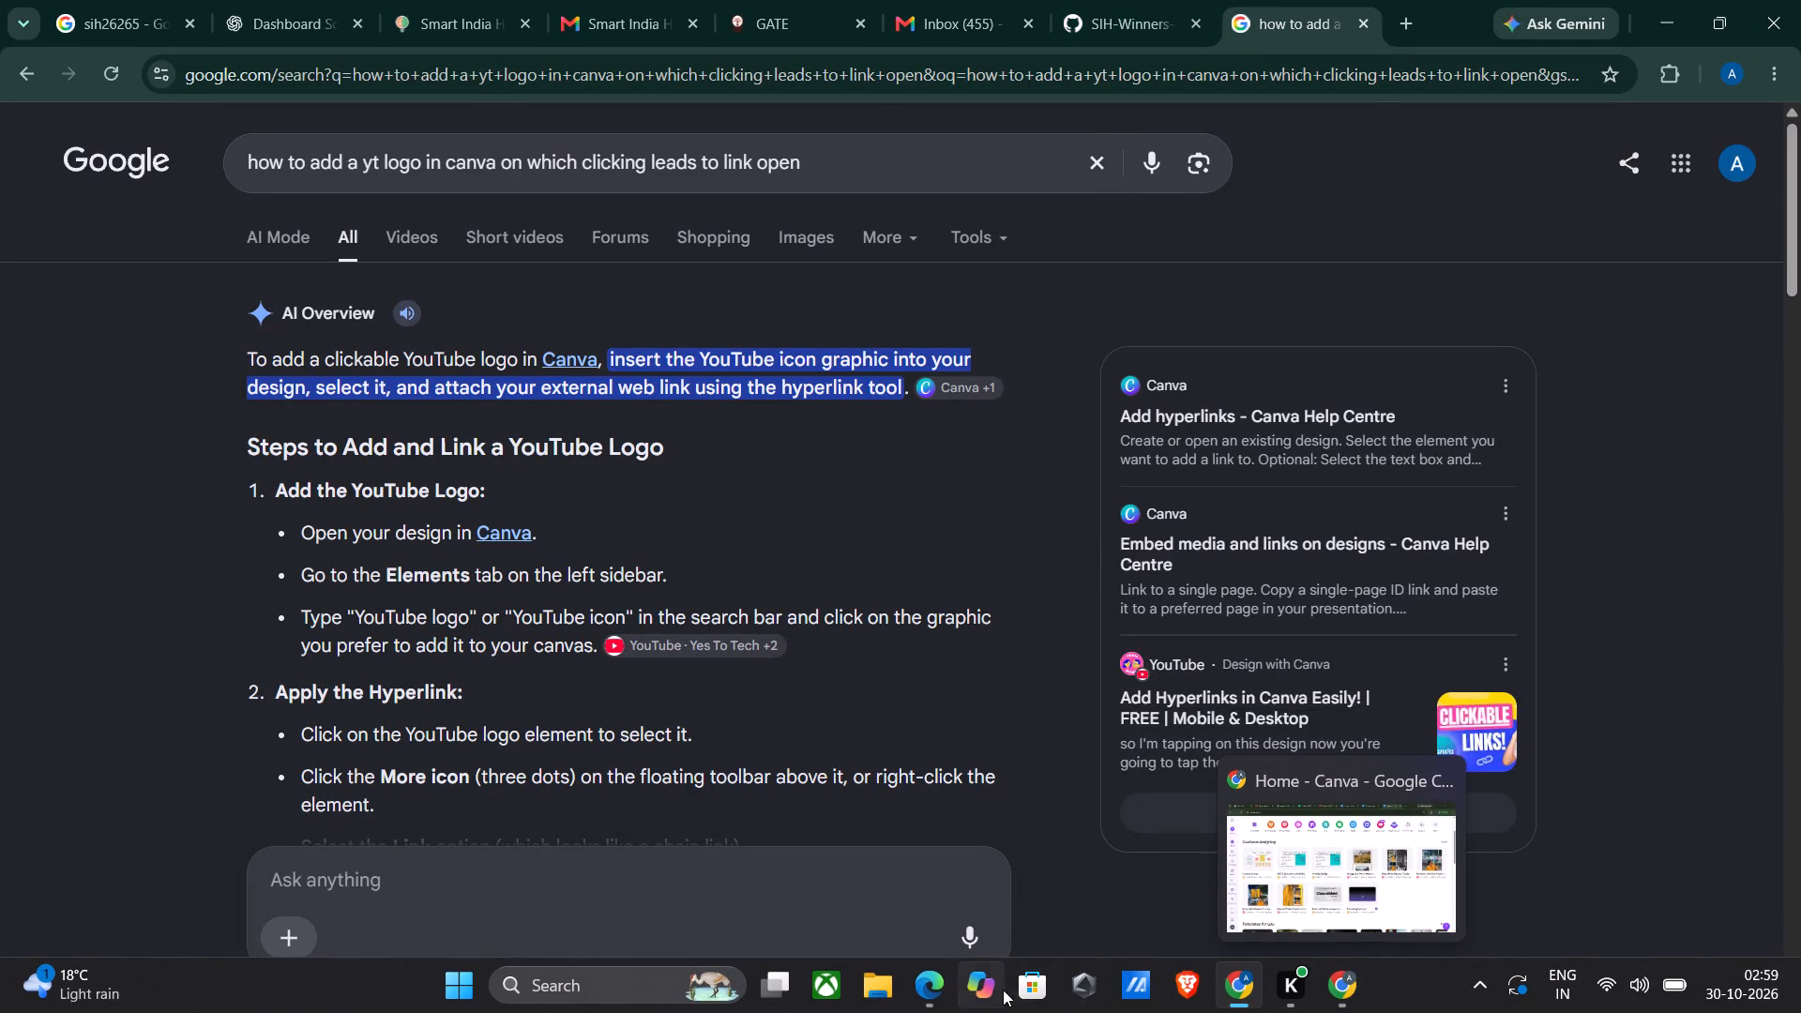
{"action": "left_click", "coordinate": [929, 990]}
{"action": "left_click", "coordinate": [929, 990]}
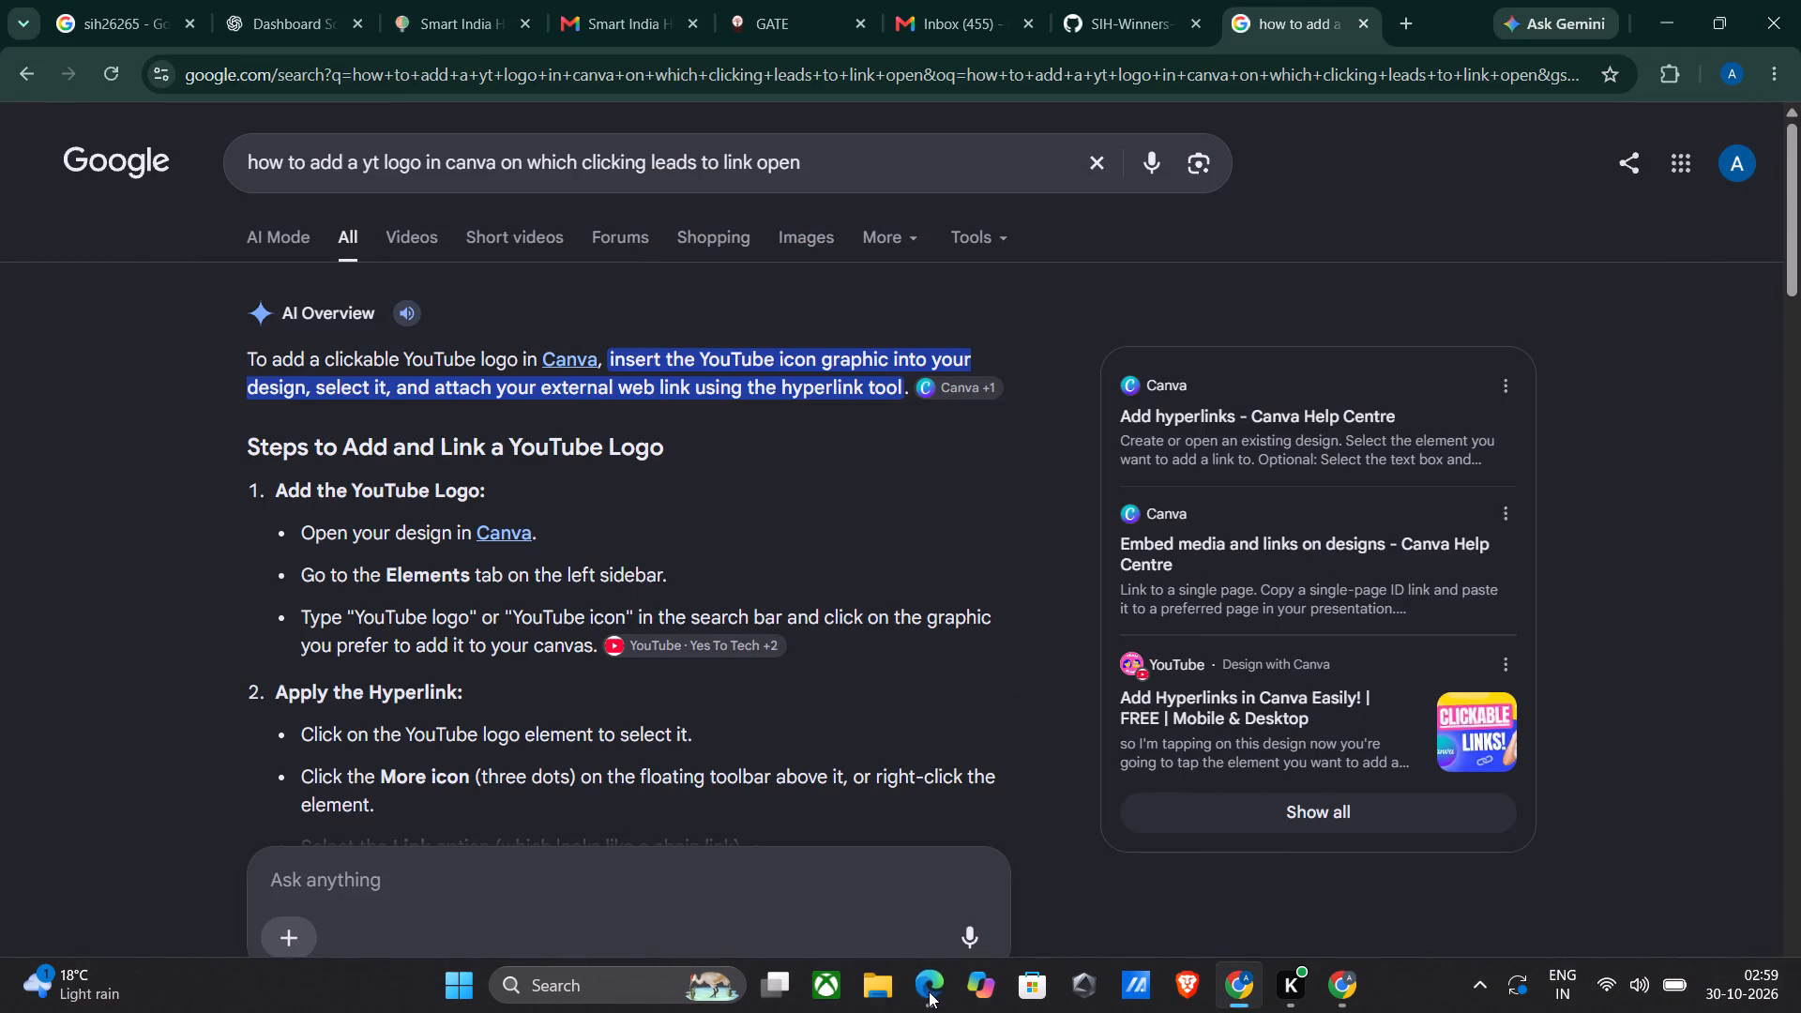
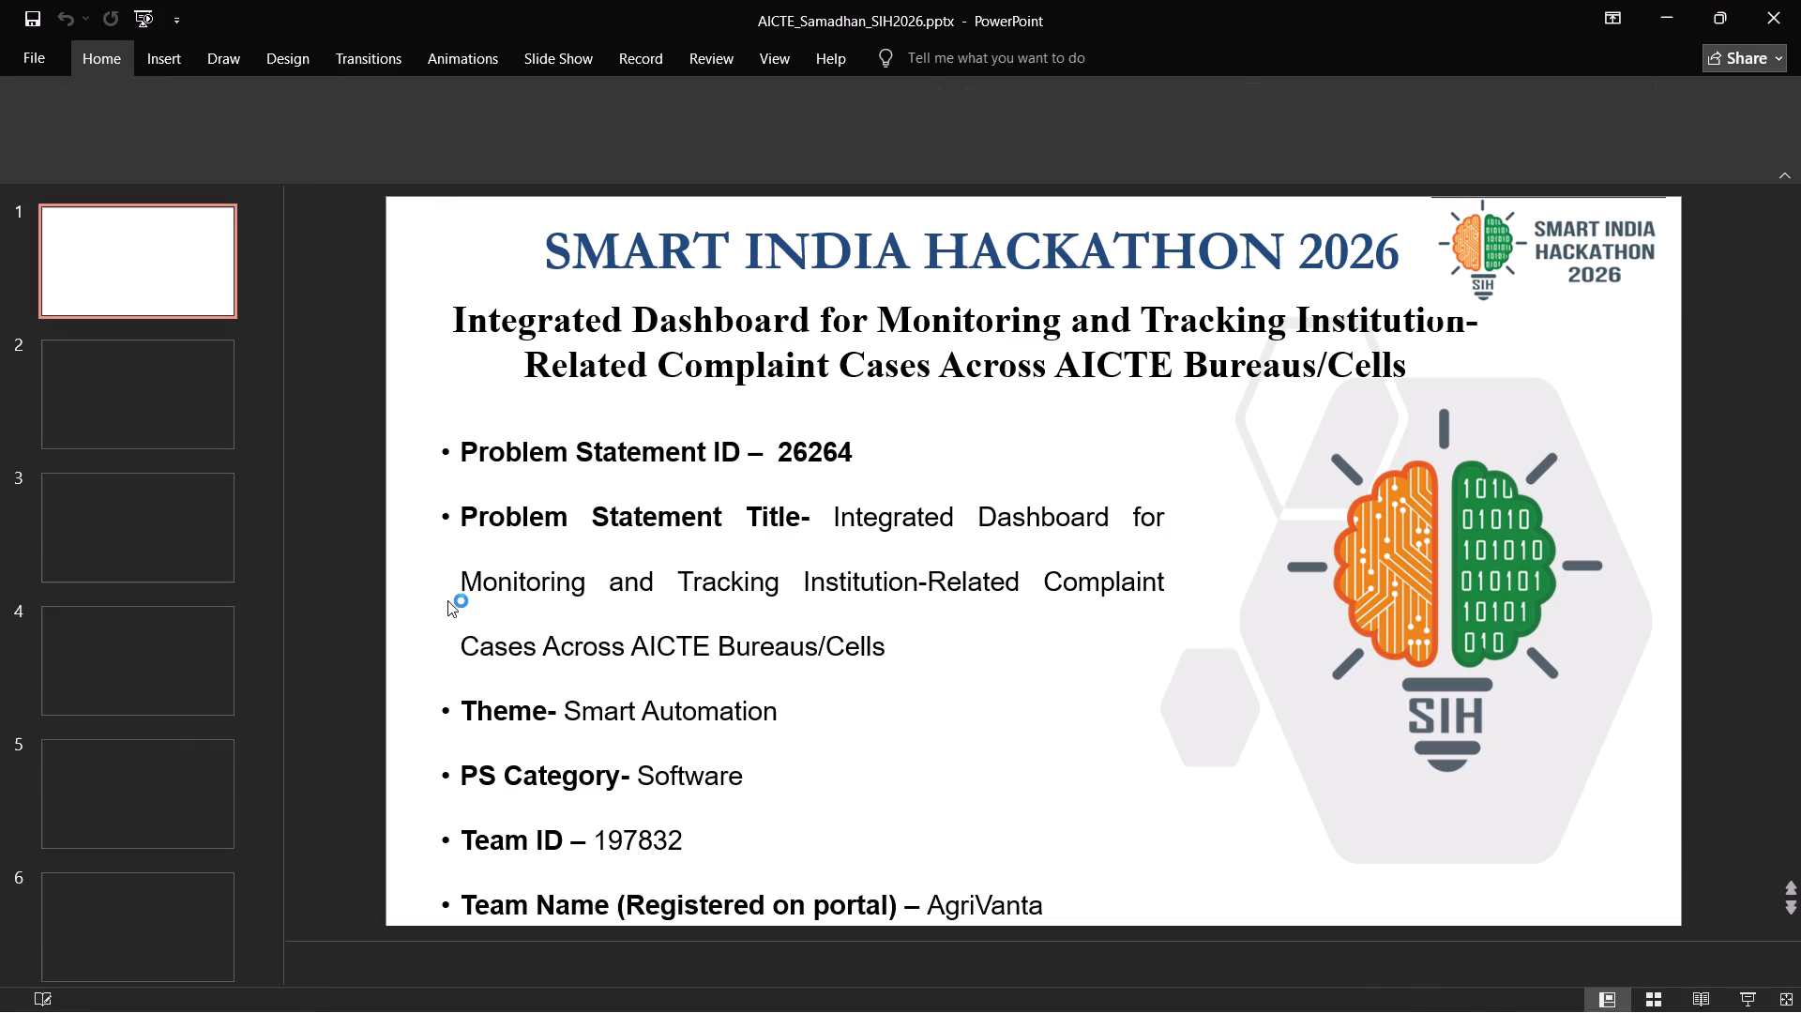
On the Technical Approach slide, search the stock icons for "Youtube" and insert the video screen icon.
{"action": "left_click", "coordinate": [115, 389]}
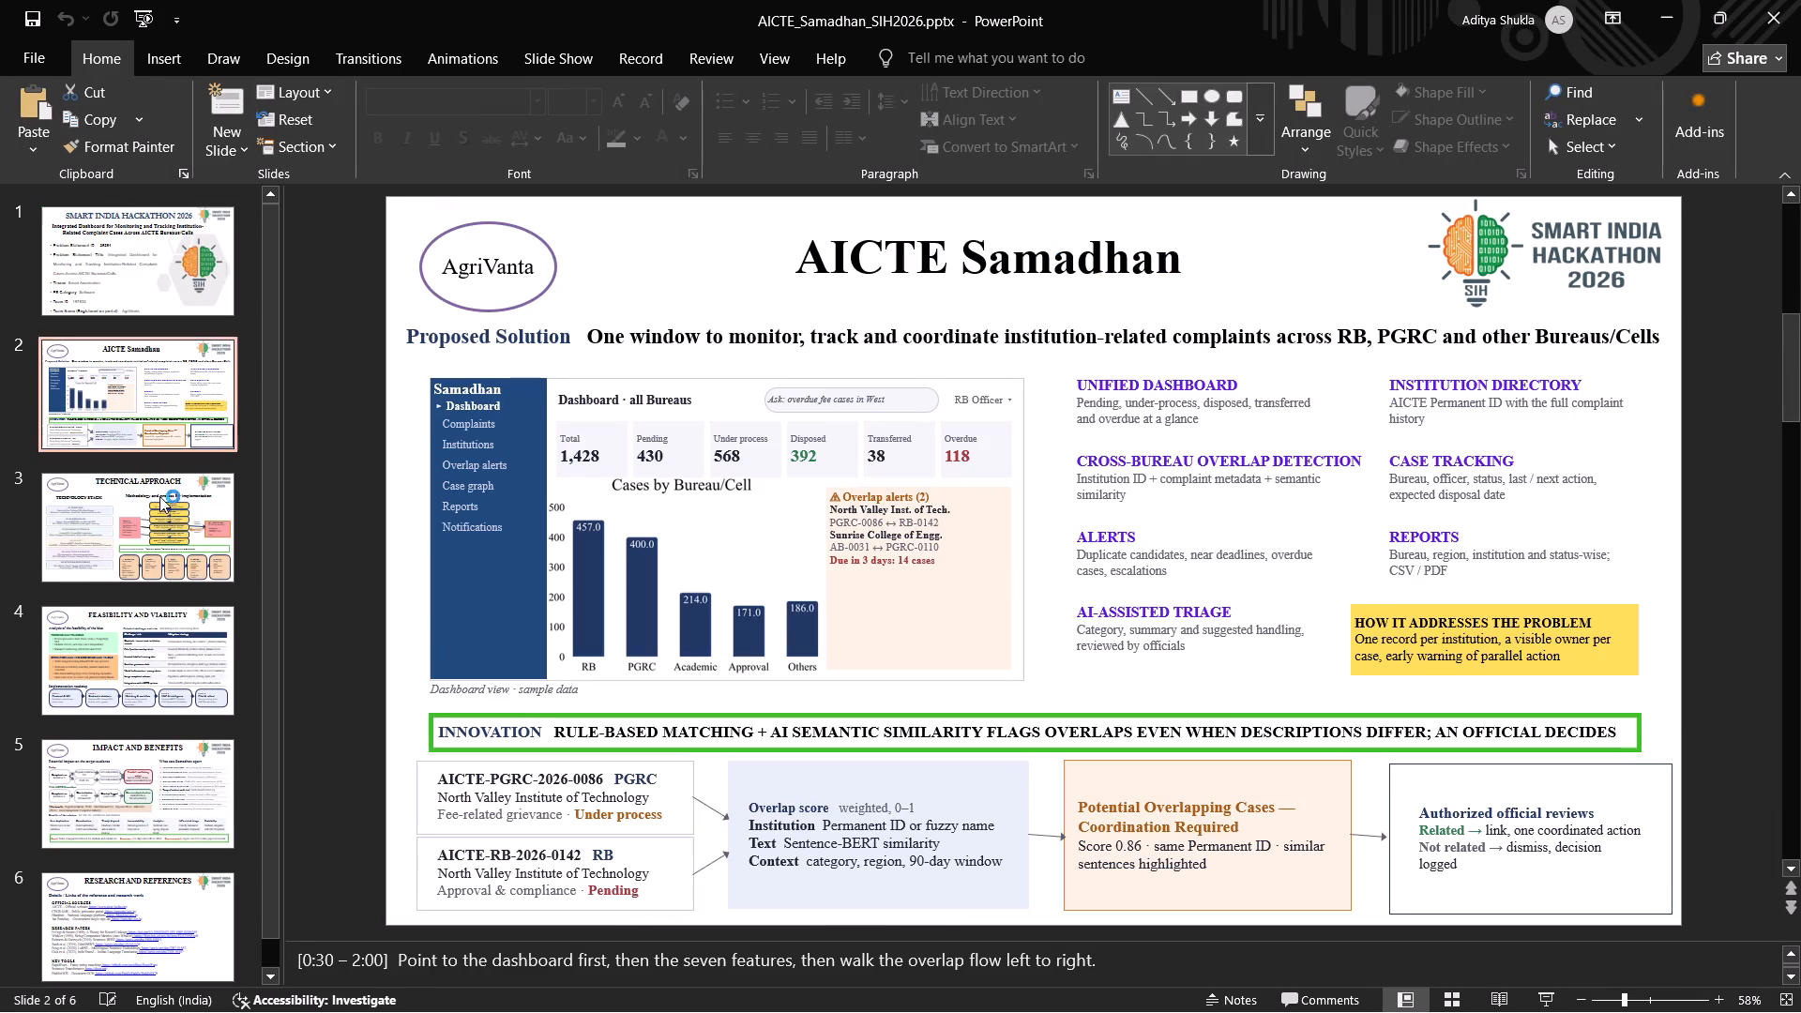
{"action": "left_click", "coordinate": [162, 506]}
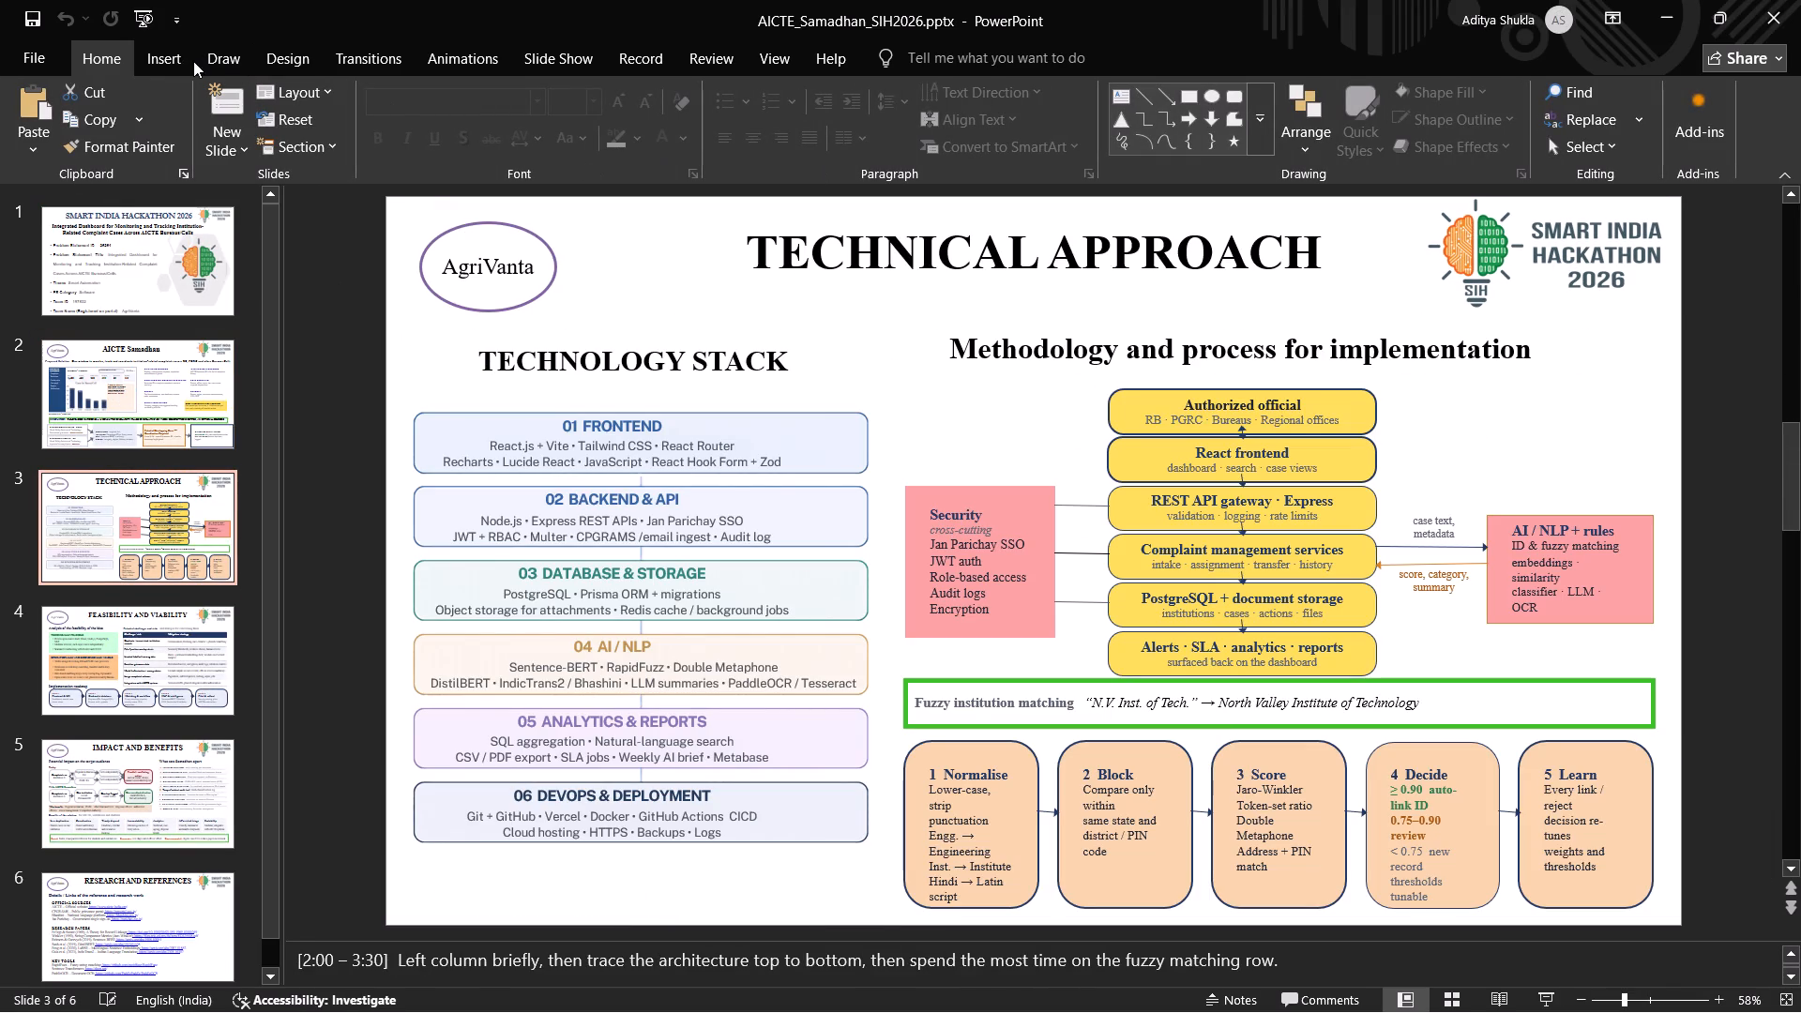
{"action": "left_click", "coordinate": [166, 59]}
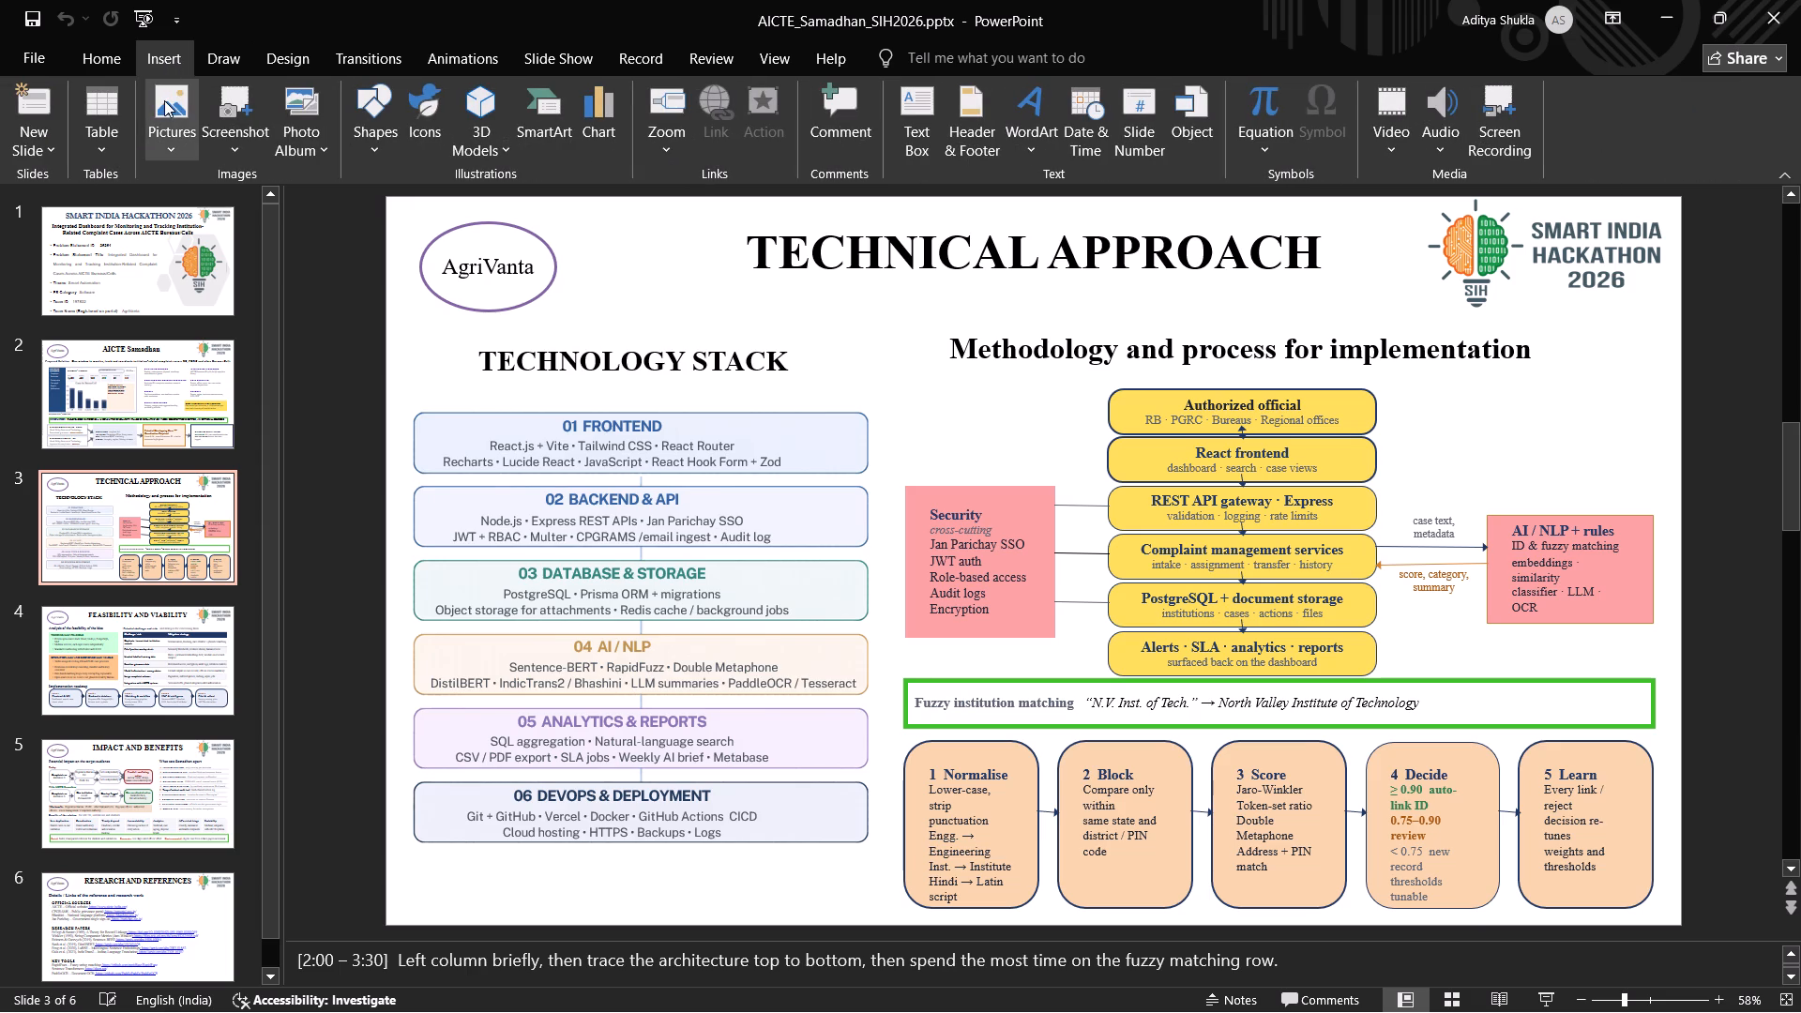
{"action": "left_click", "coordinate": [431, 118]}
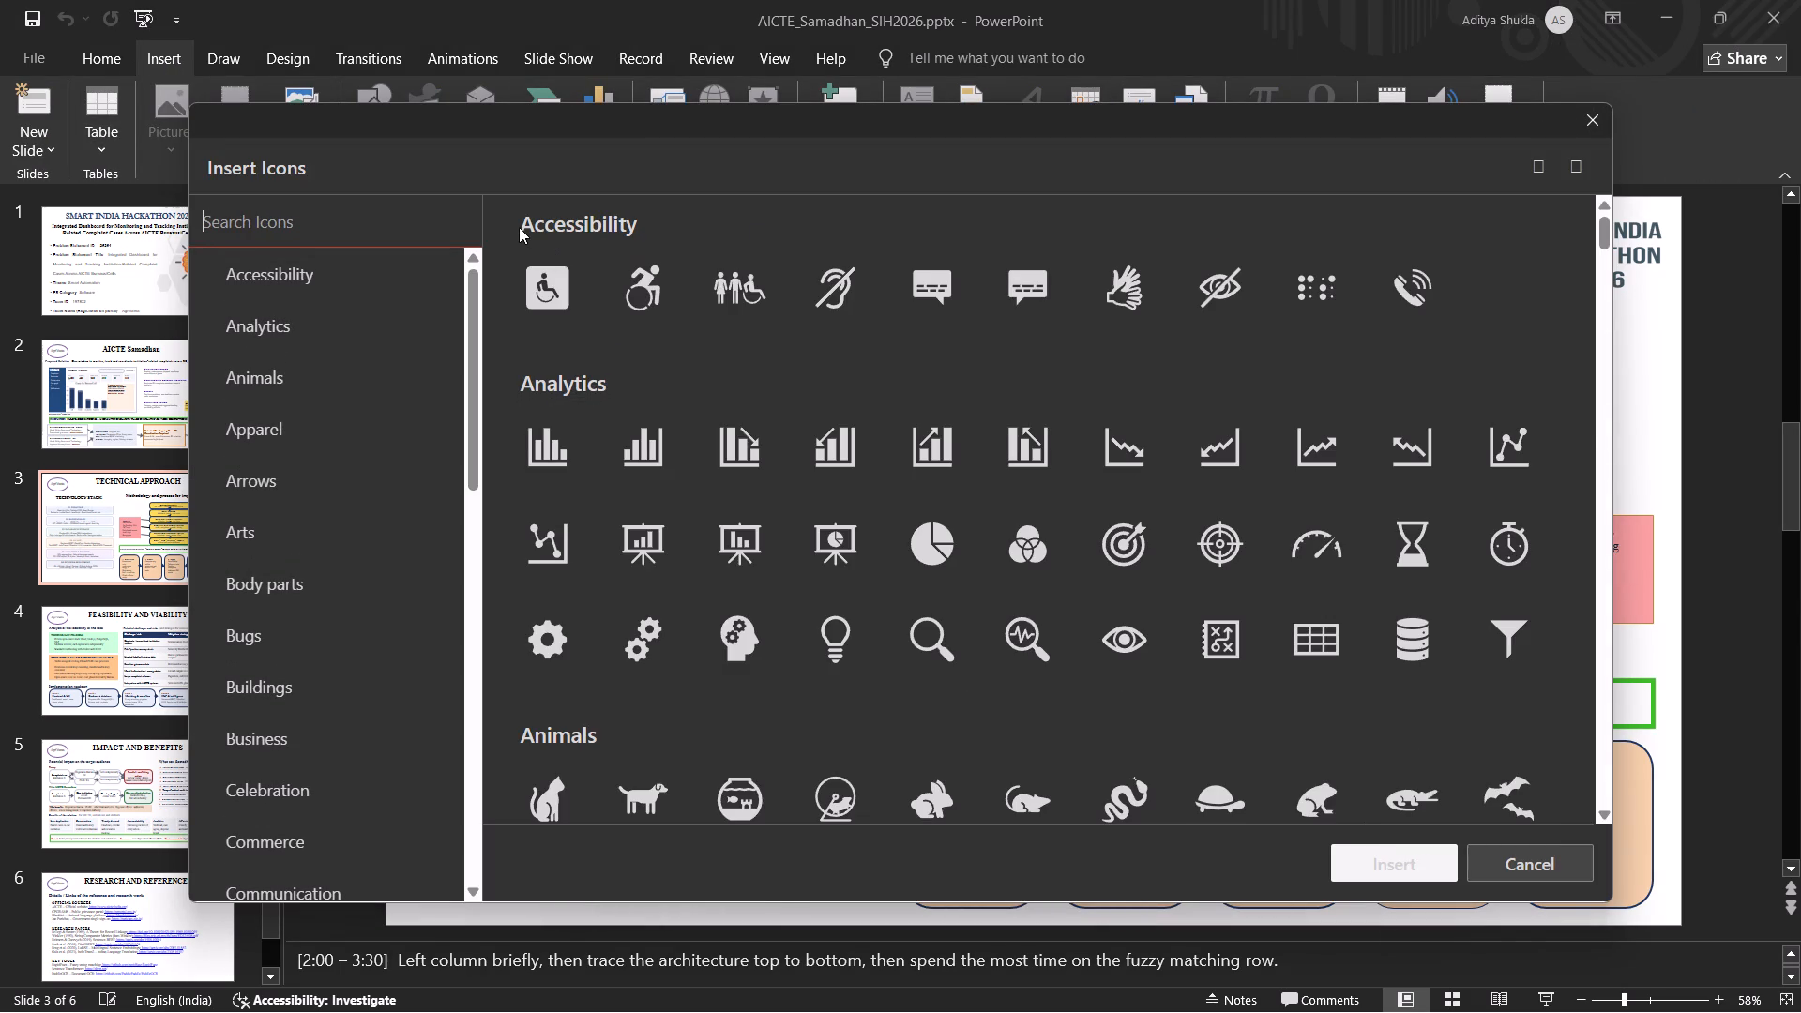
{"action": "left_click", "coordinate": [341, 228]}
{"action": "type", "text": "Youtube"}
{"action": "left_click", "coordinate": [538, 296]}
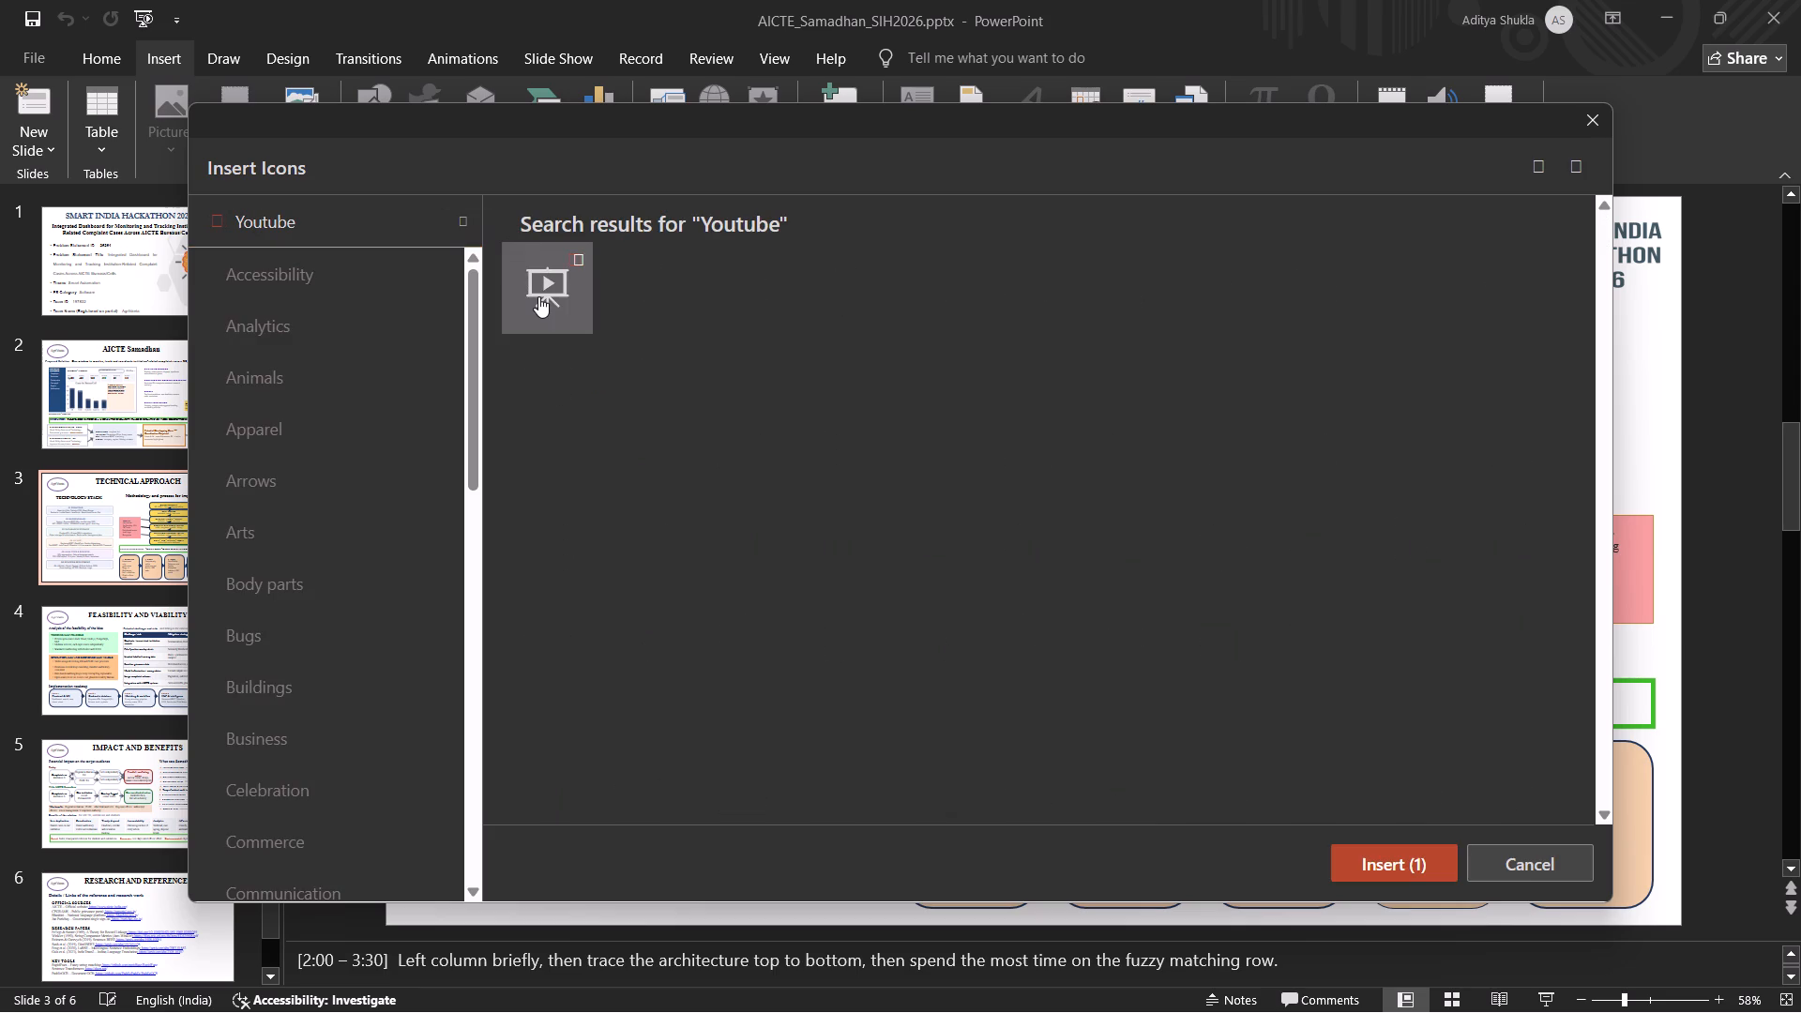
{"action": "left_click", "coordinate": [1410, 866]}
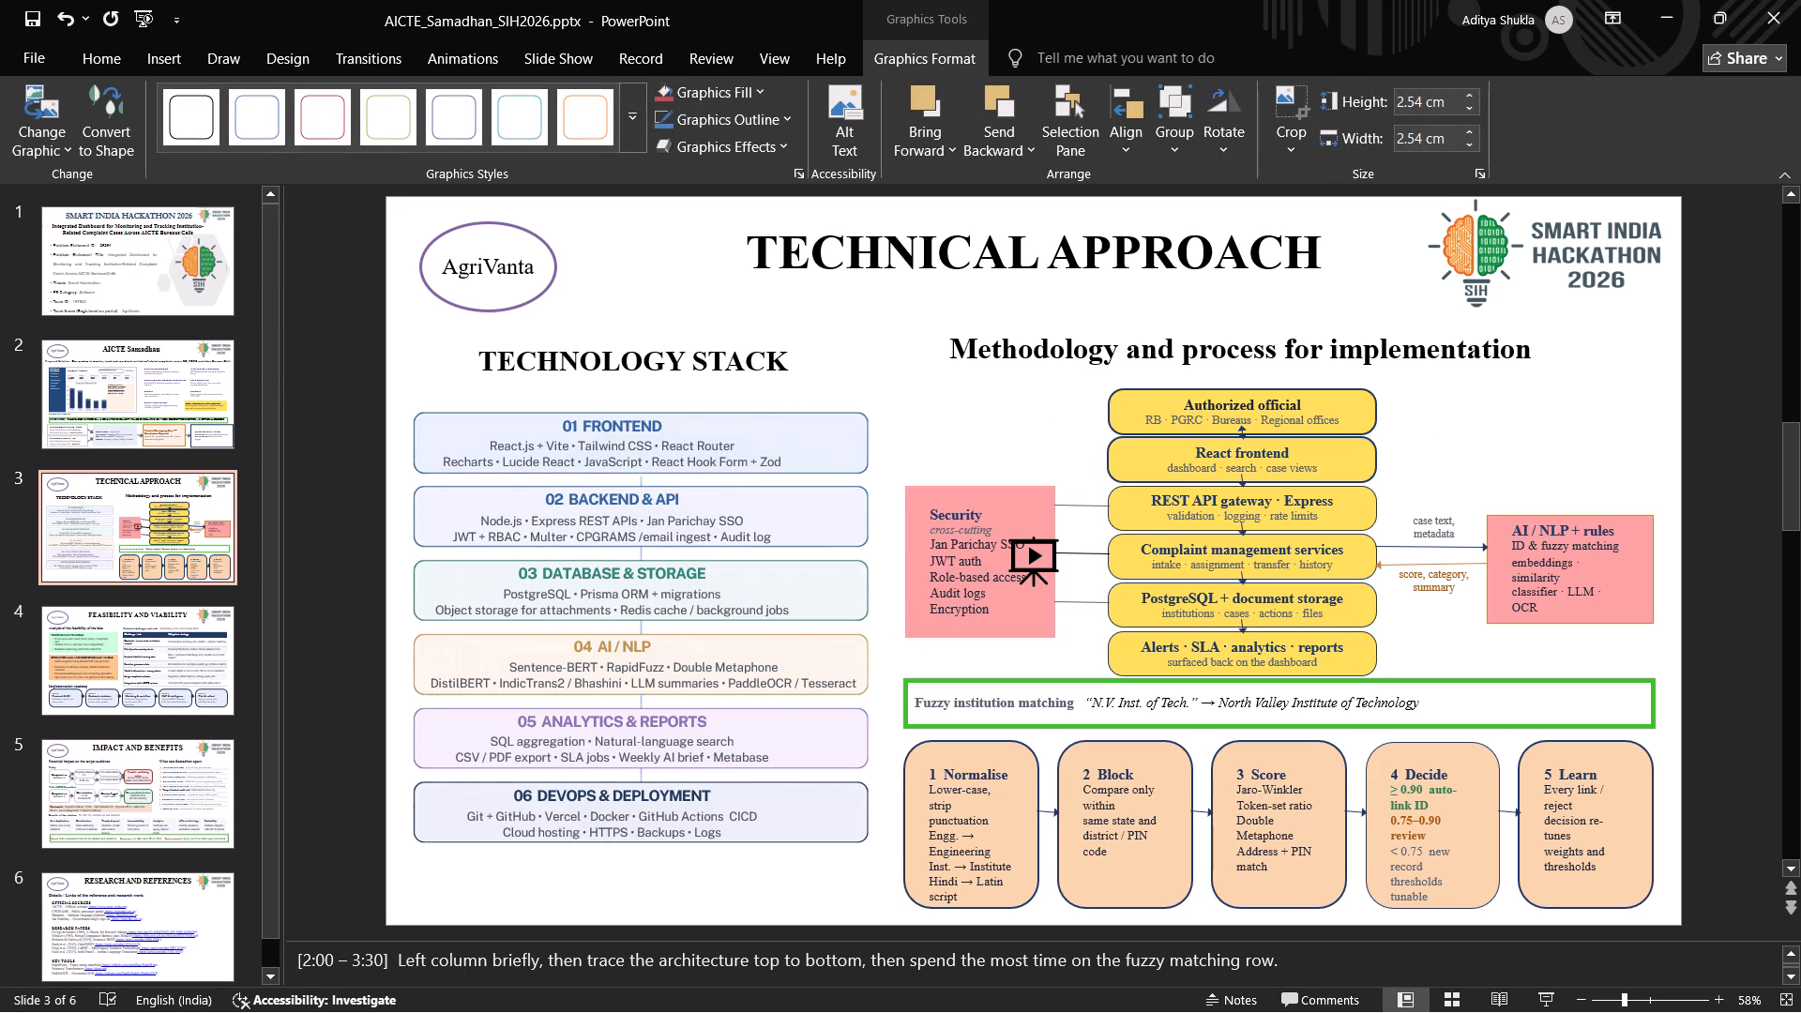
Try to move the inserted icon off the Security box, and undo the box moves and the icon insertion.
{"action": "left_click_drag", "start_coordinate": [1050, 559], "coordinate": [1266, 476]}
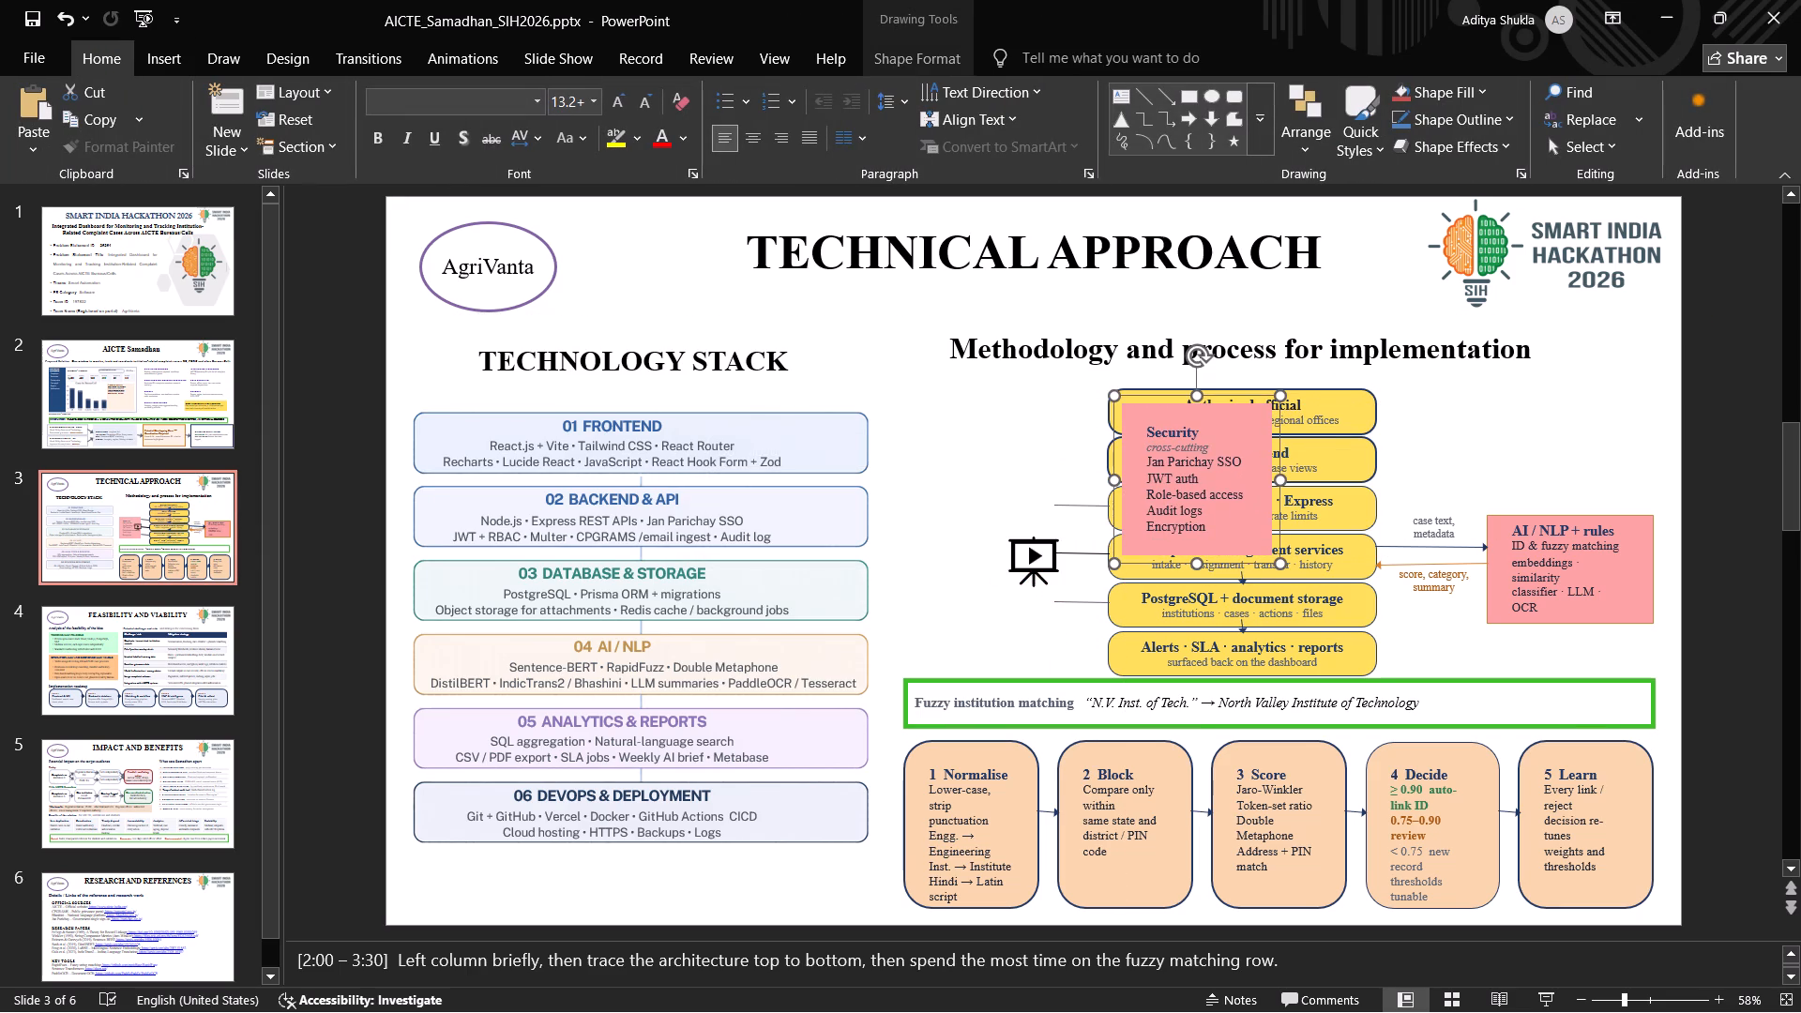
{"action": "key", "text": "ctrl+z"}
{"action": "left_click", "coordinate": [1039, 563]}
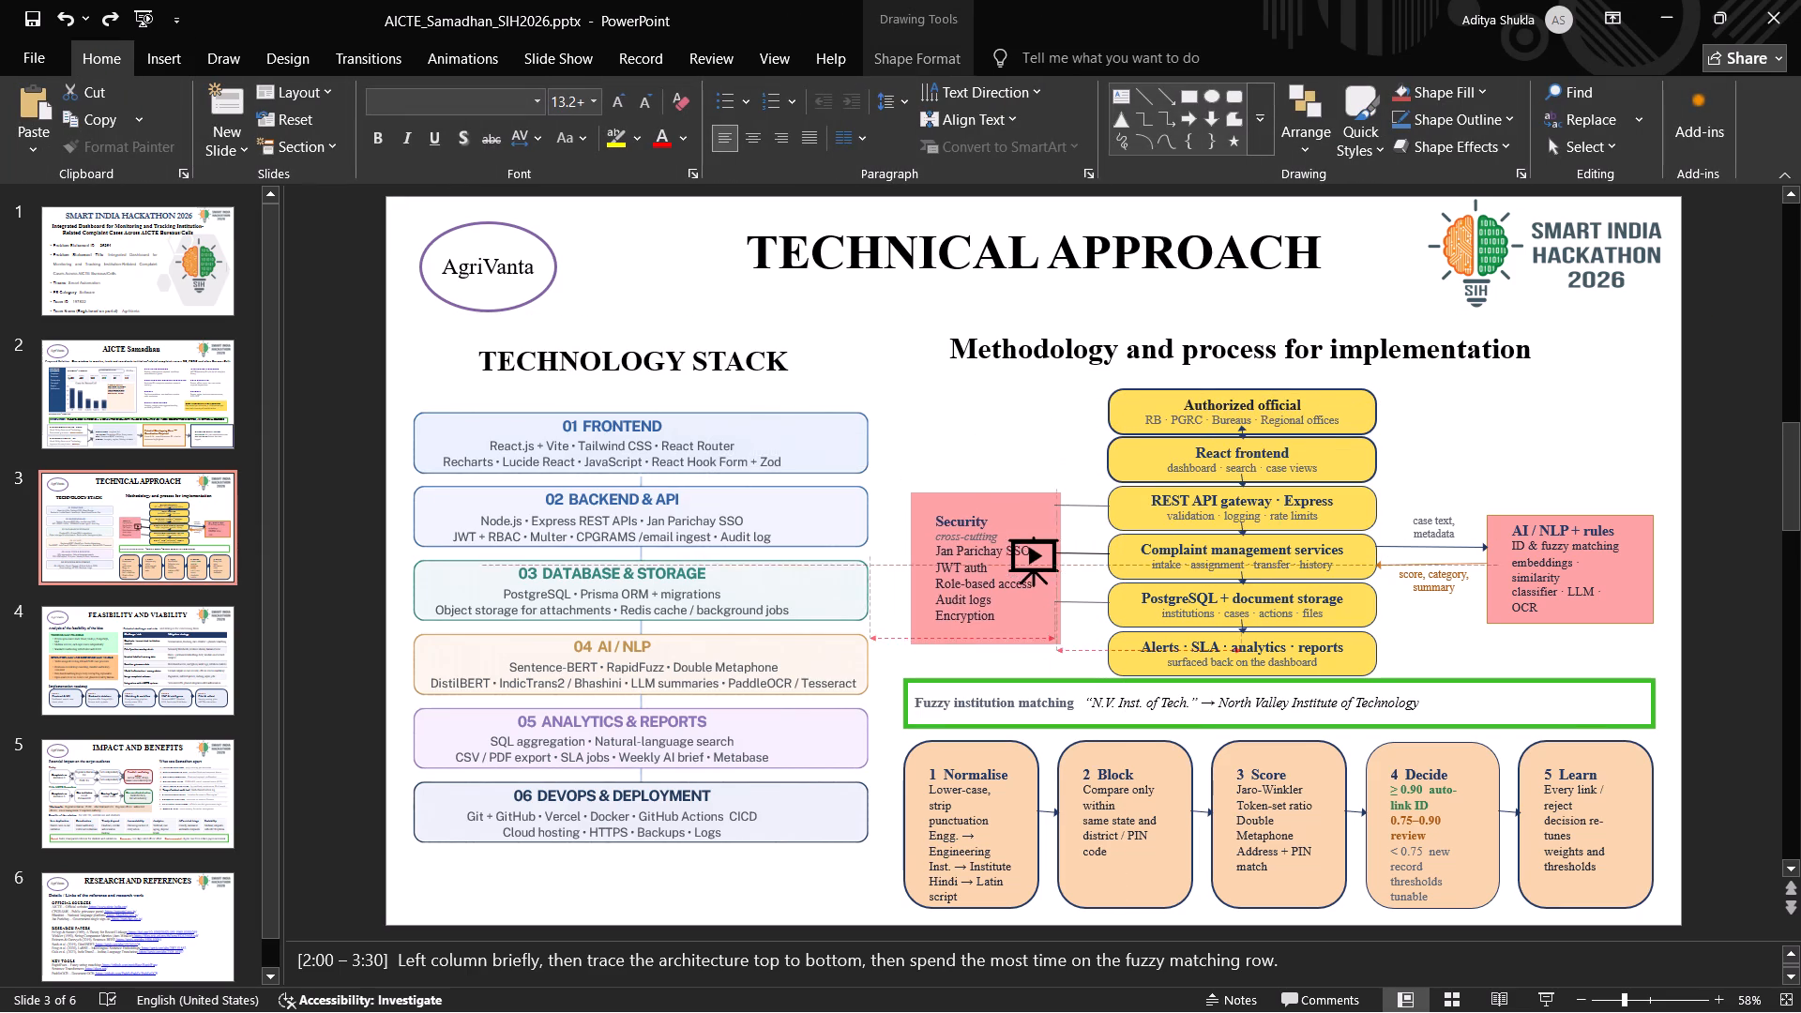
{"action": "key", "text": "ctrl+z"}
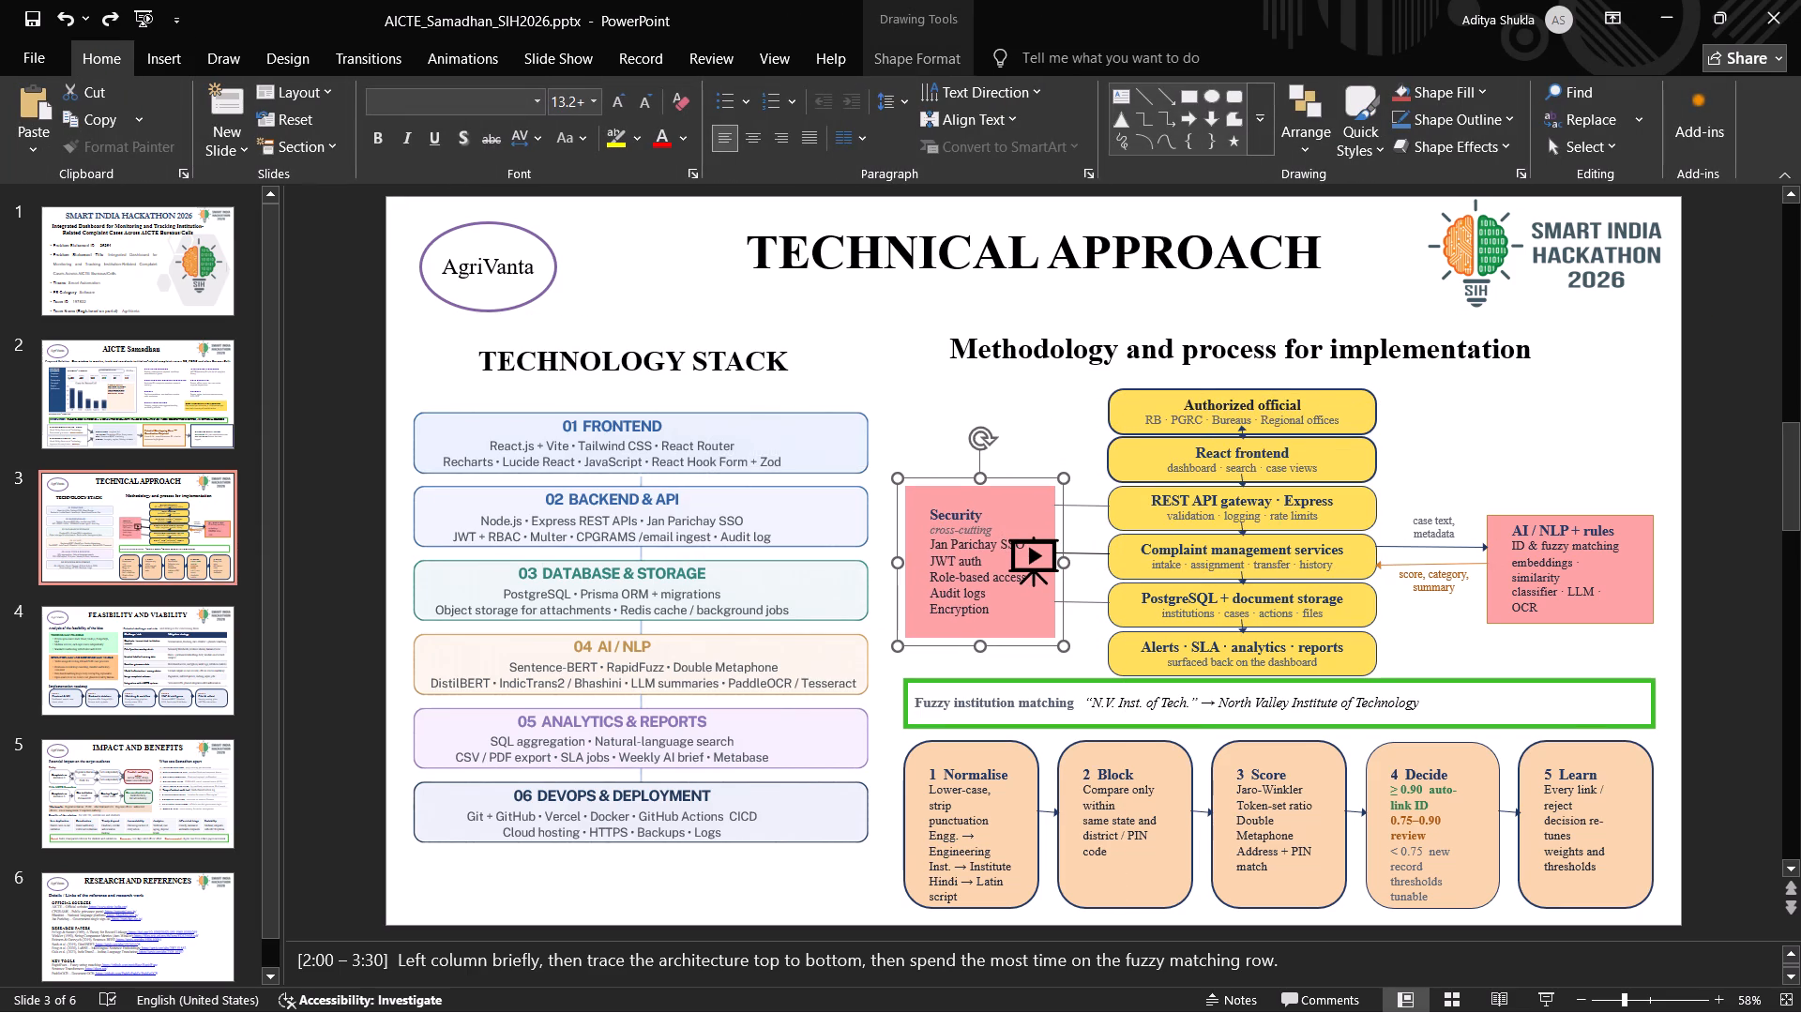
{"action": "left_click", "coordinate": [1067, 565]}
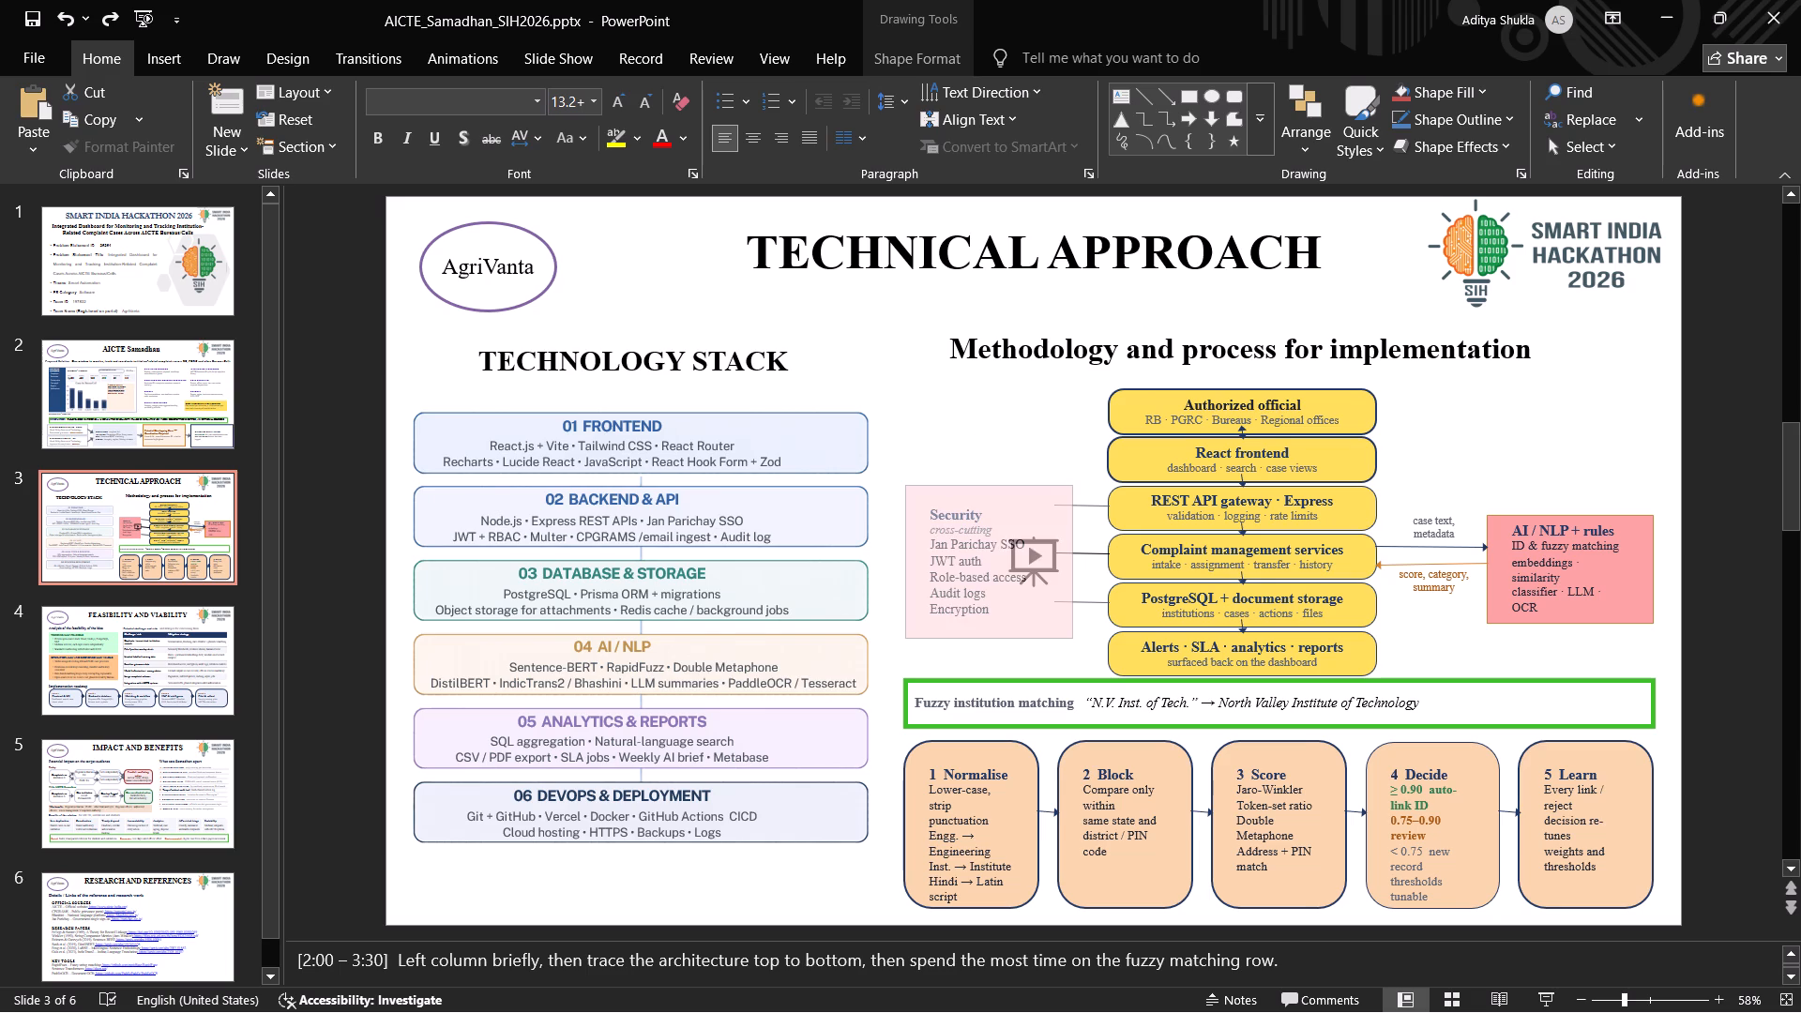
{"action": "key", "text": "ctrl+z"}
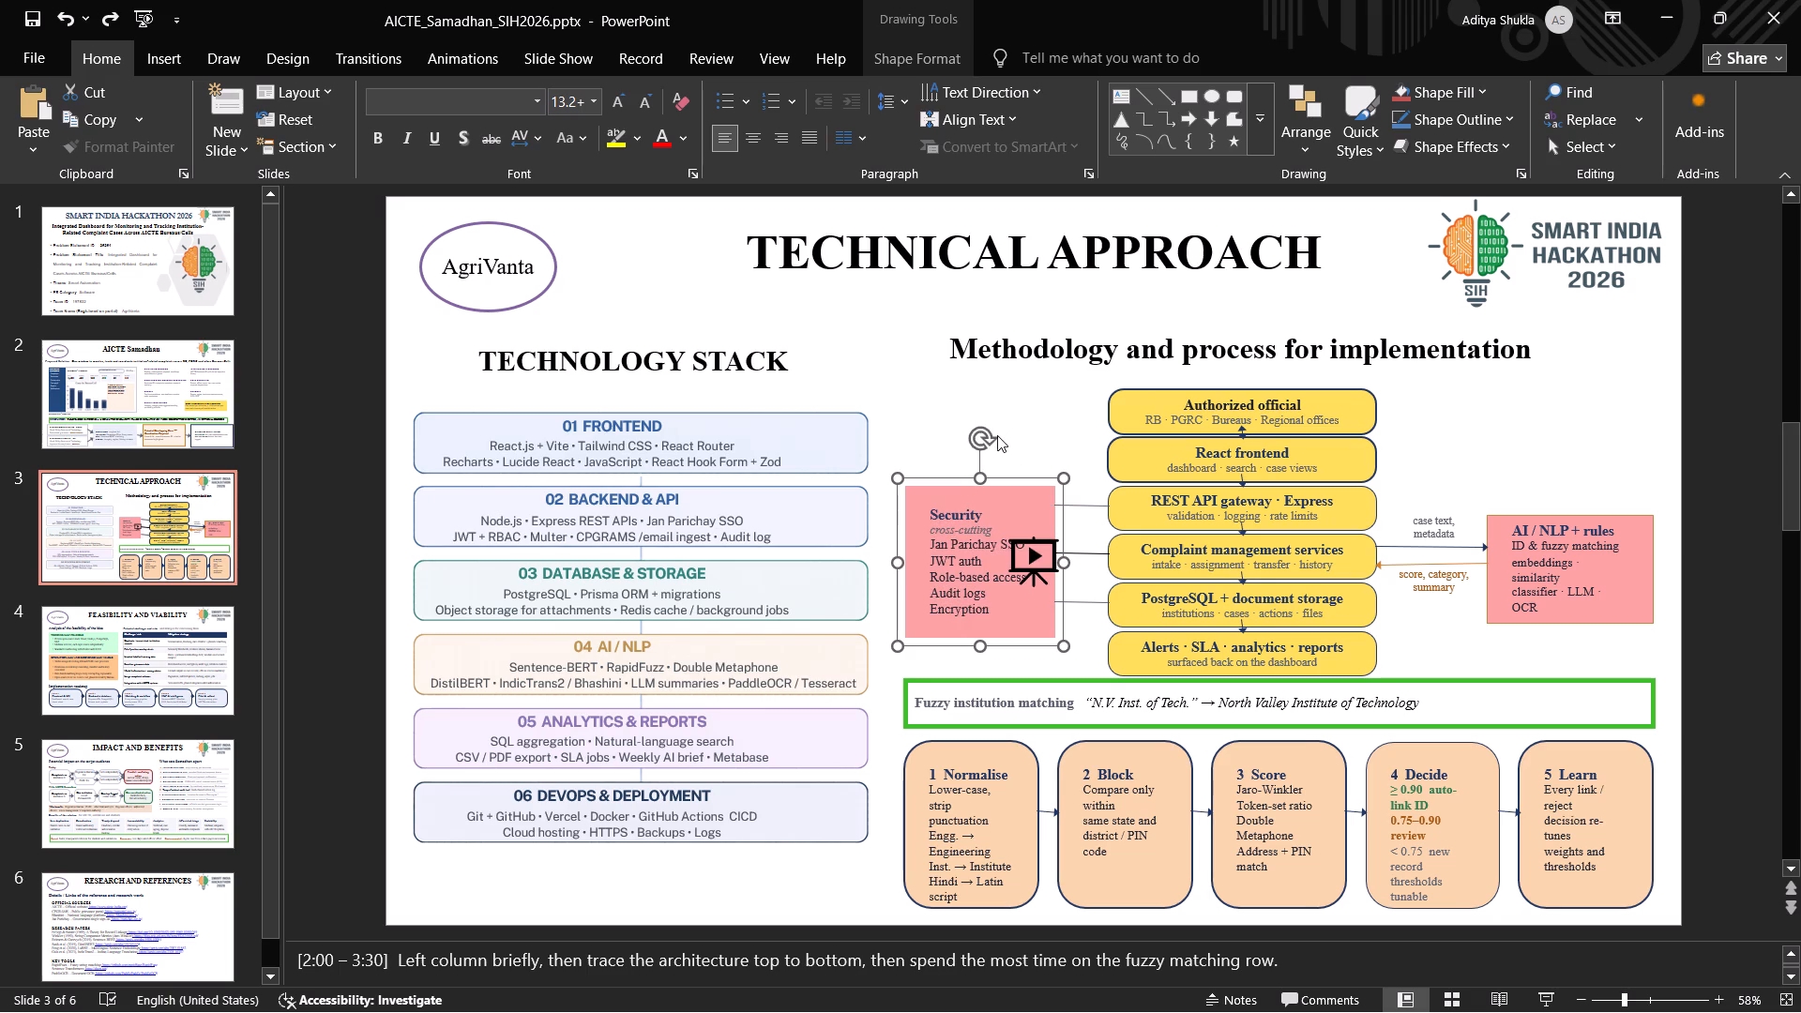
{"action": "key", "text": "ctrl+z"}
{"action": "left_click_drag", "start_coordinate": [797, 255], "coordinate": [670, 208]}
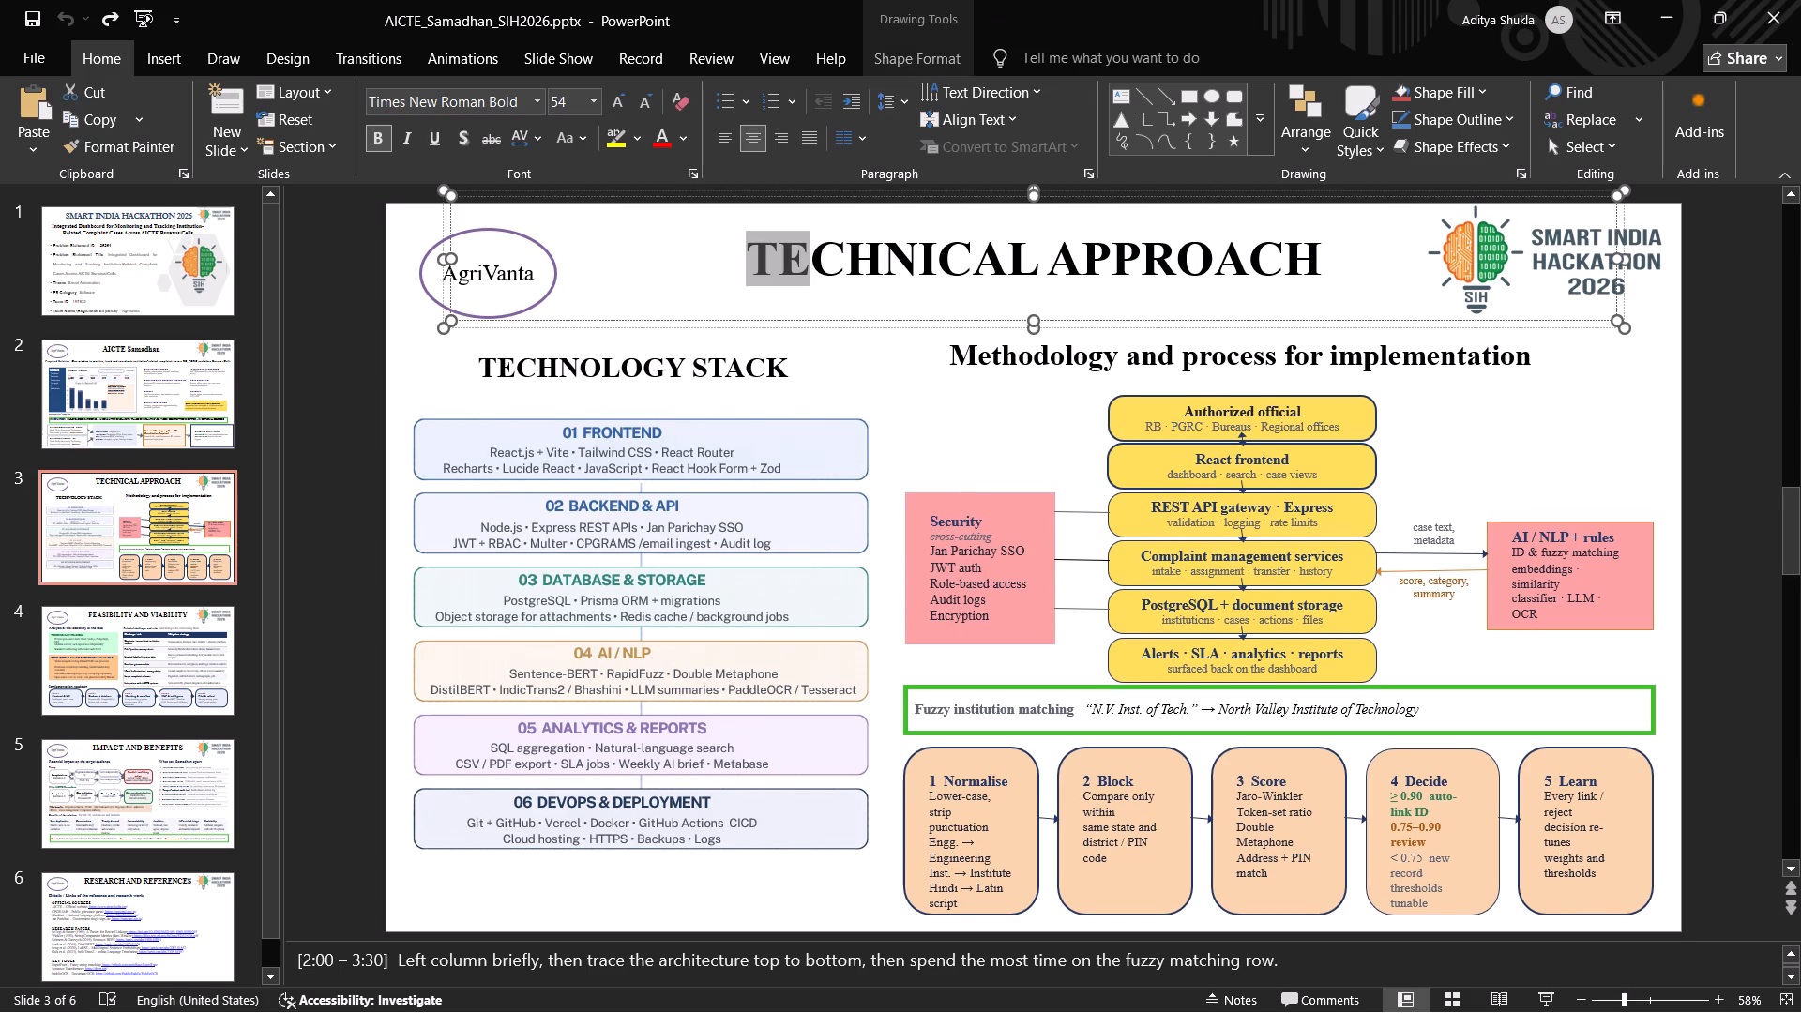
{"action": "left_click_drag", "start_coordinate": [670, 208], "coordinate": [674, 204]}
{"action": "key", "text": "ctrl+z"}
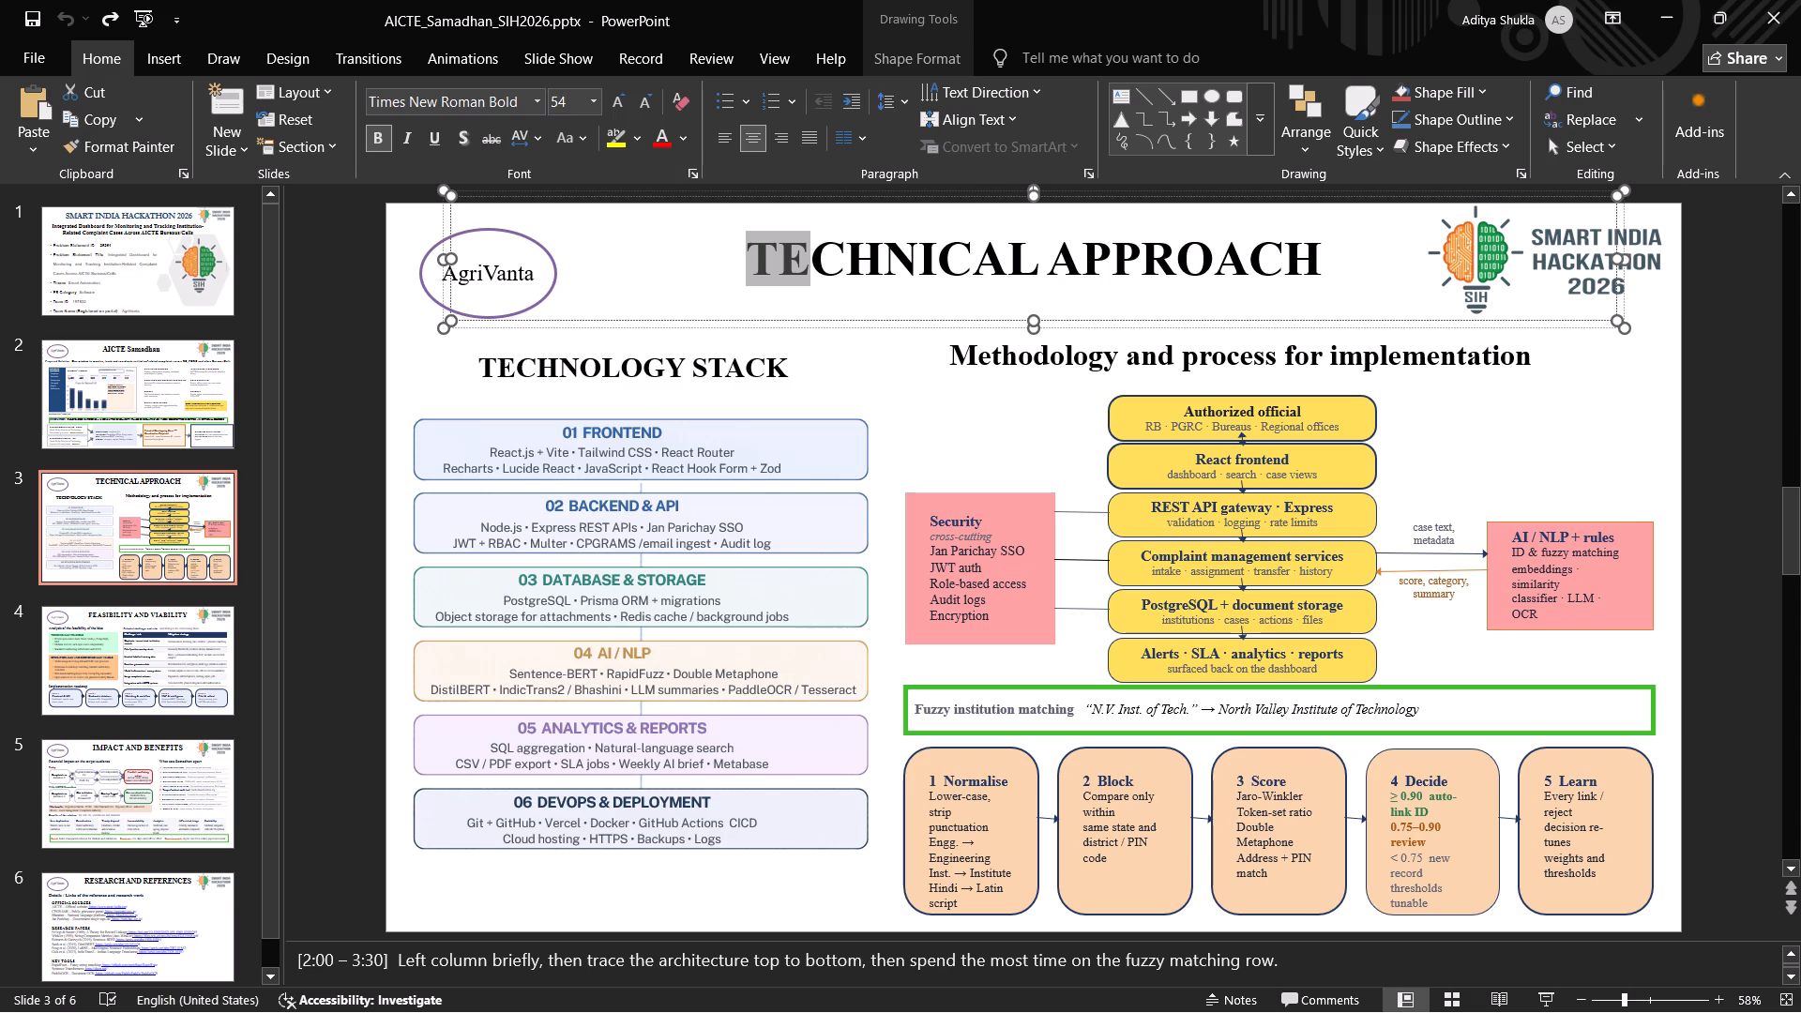
Open the link settings for the title area of the Technical Approach slide.
{"action": "left_click", "coordinate": [687, 250]}
{"action": "left_click", "coordinate": [155, 50]}
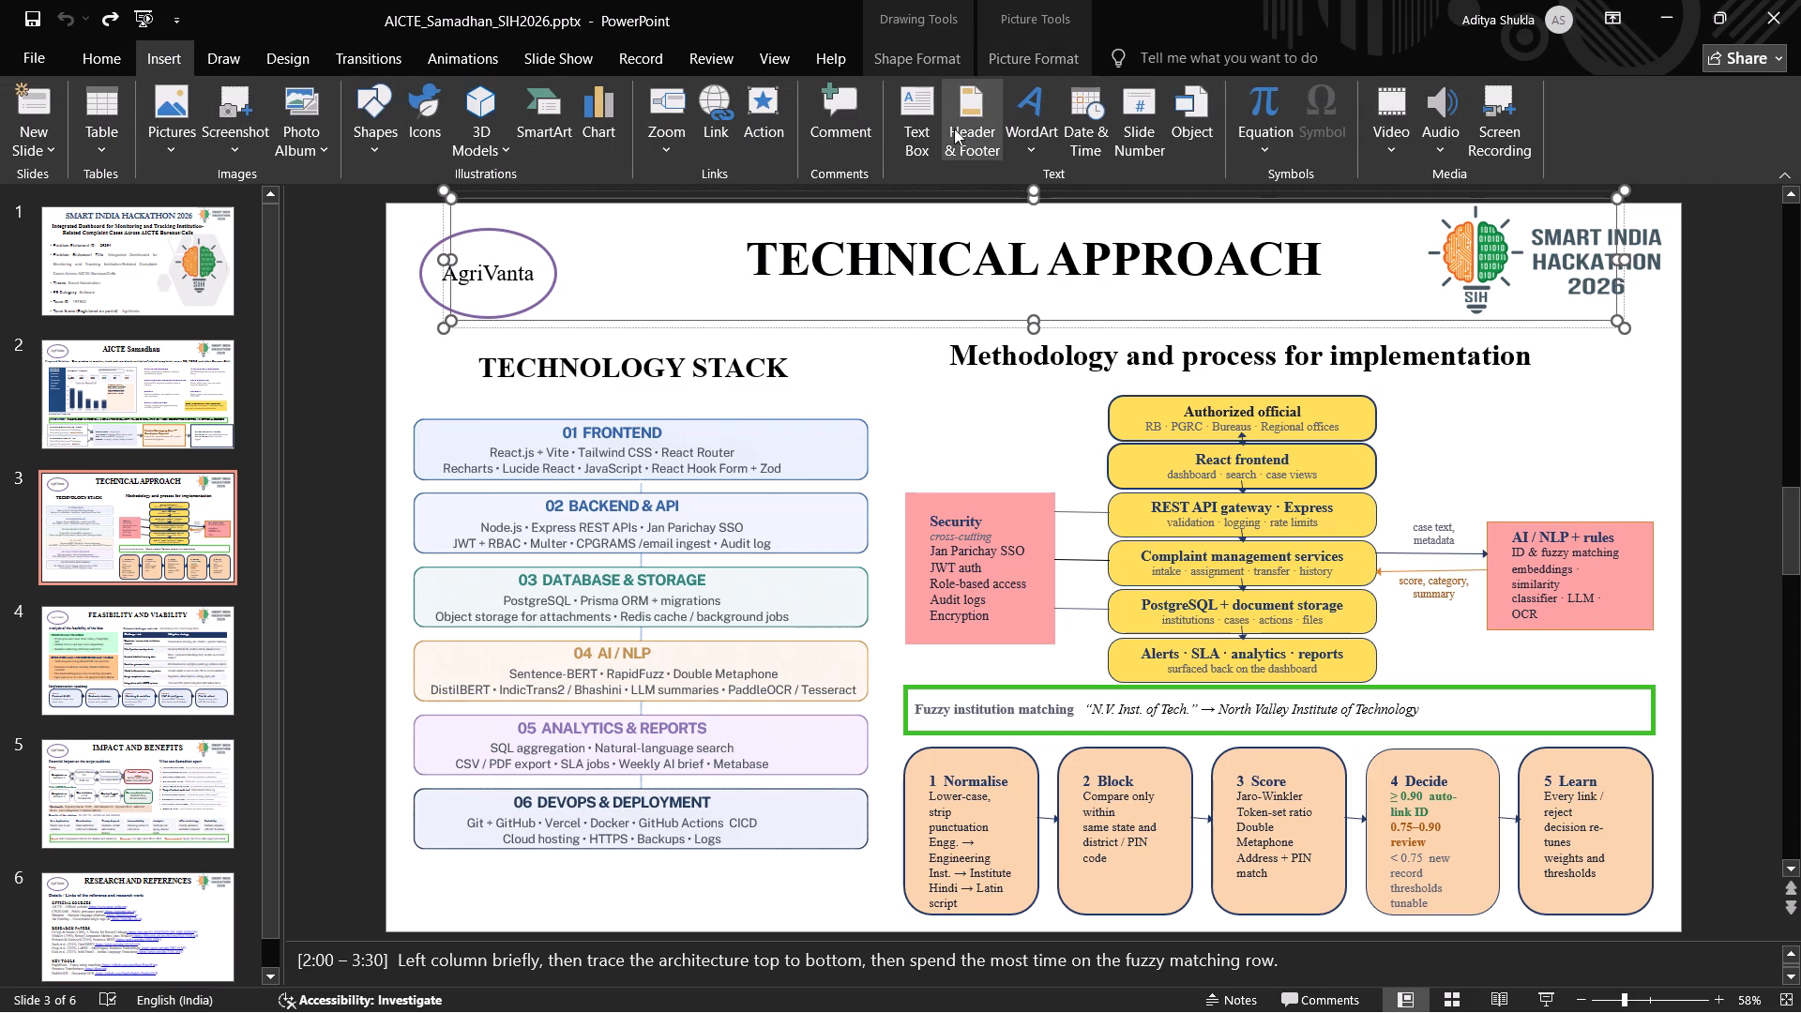
{"action": "left_click", "coordinate": [711, 111]}
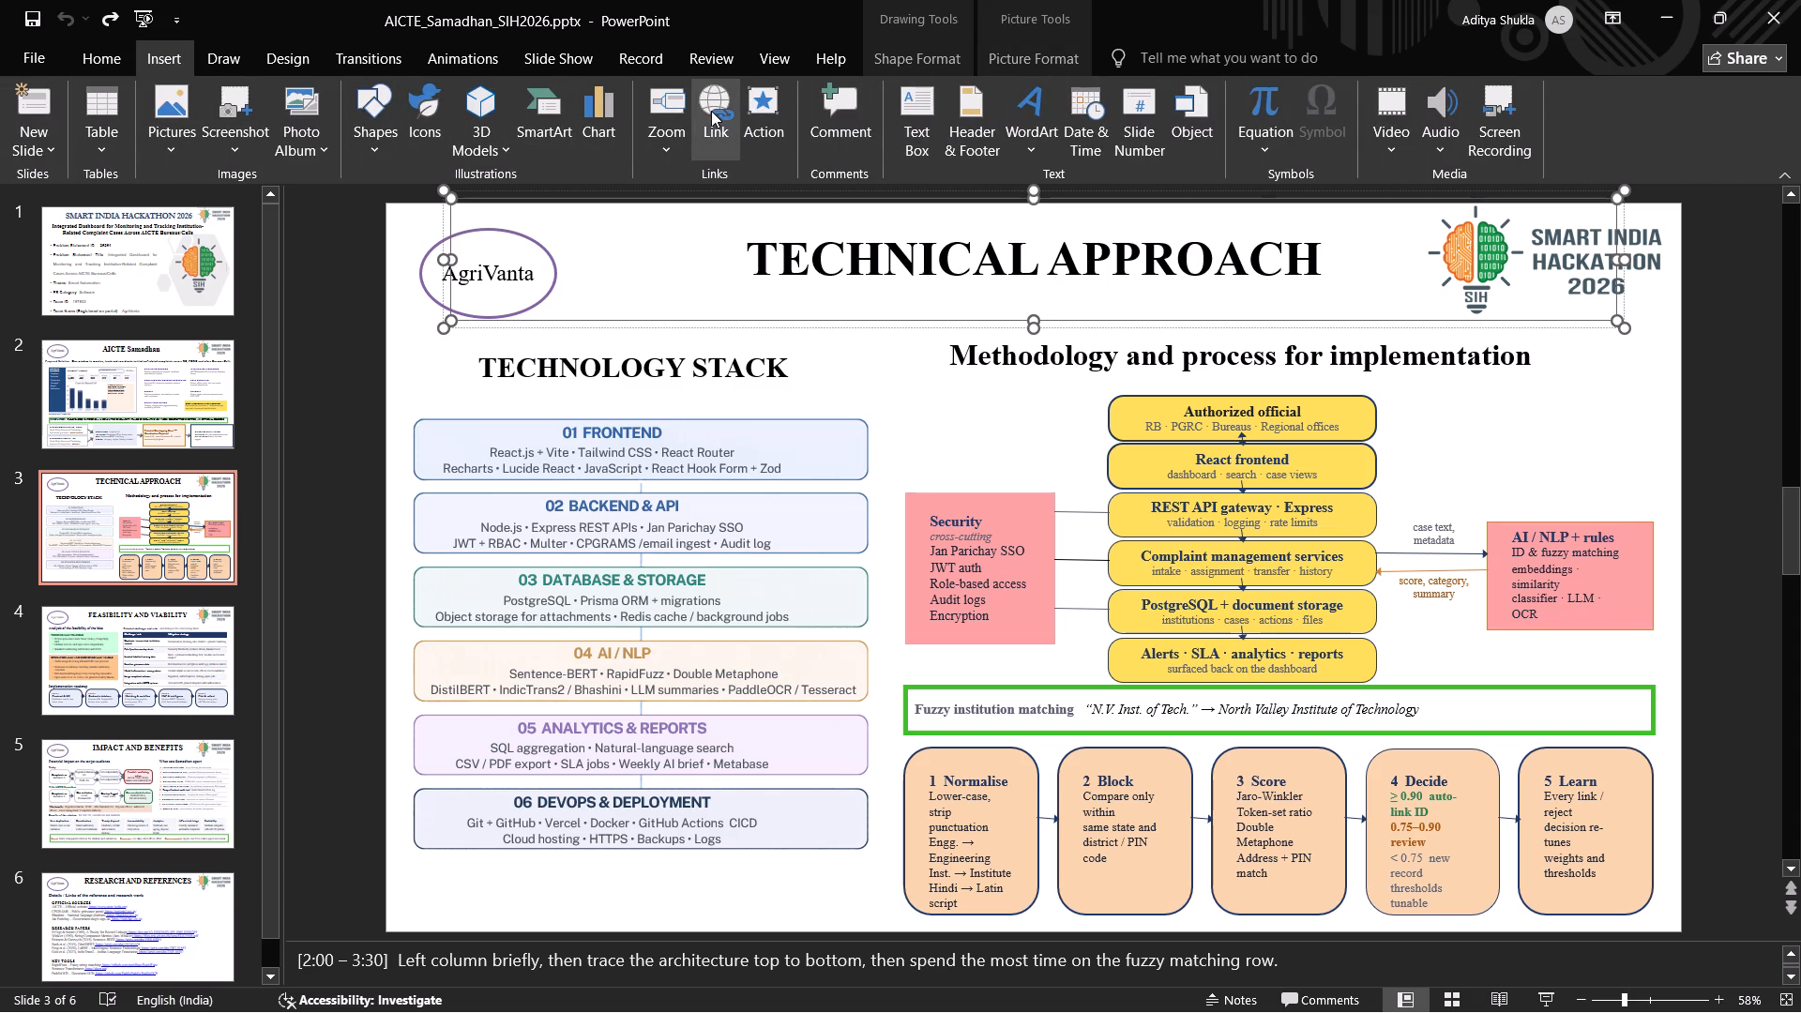
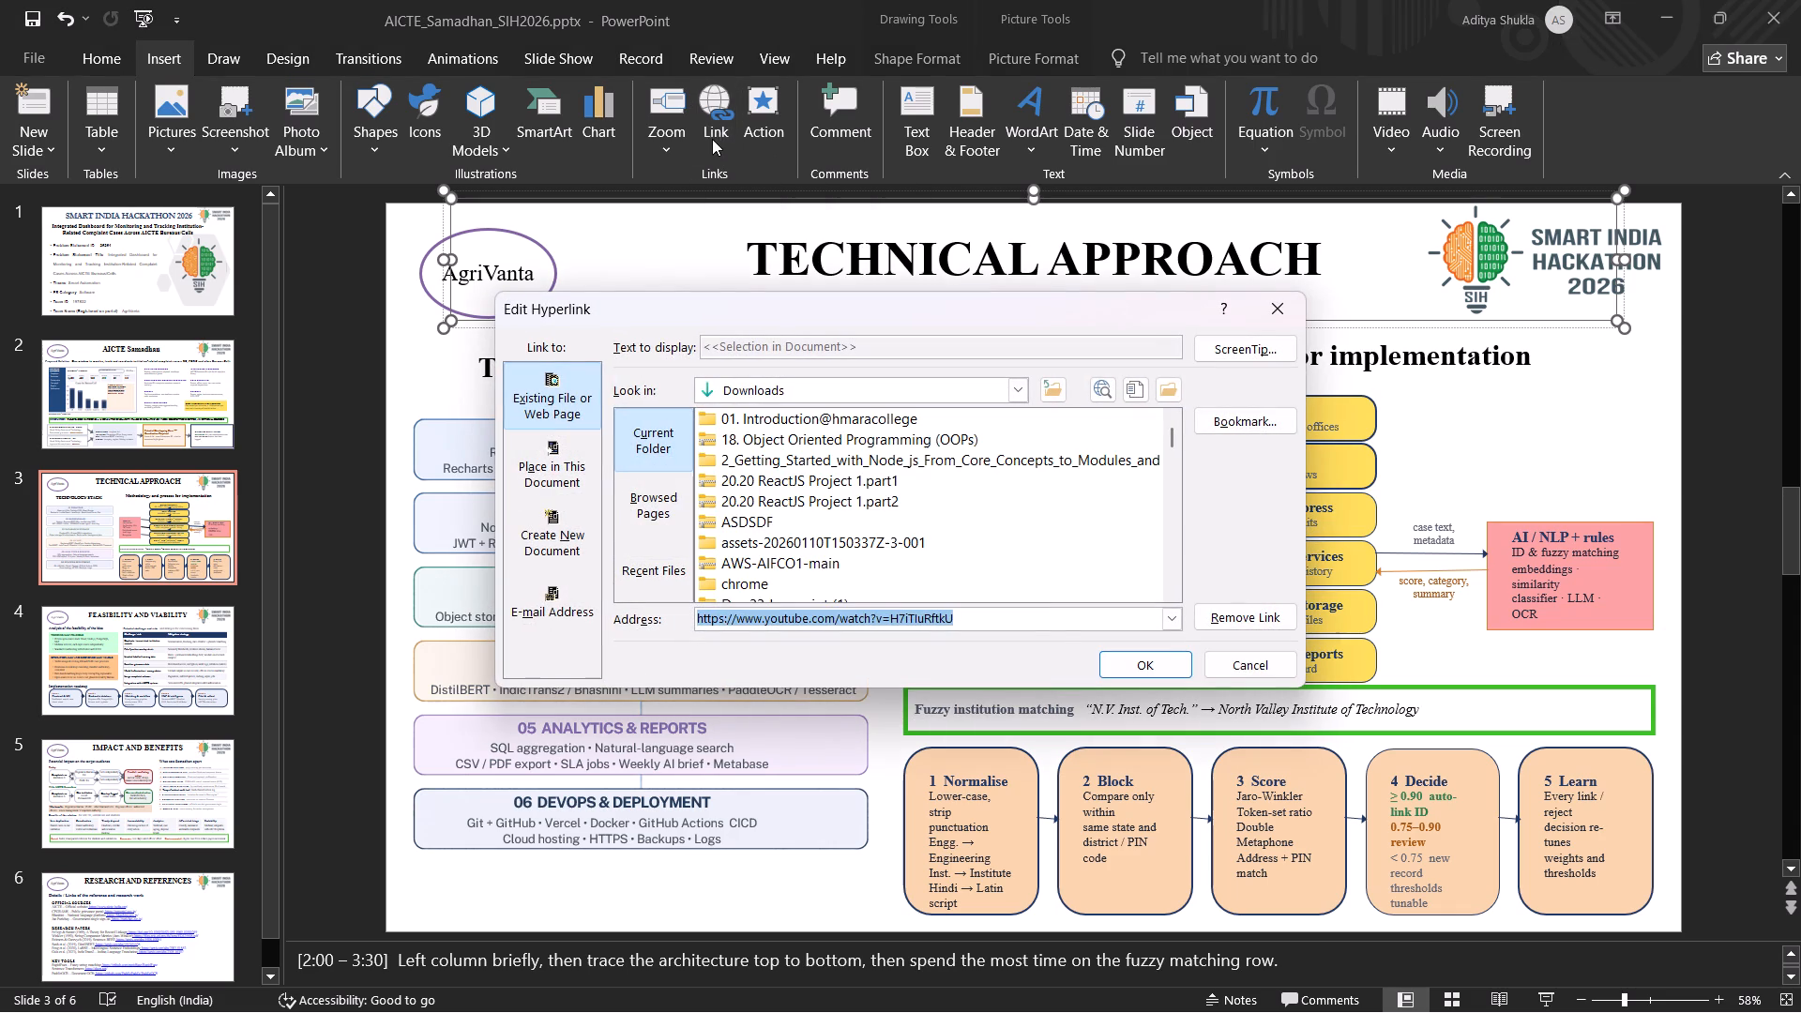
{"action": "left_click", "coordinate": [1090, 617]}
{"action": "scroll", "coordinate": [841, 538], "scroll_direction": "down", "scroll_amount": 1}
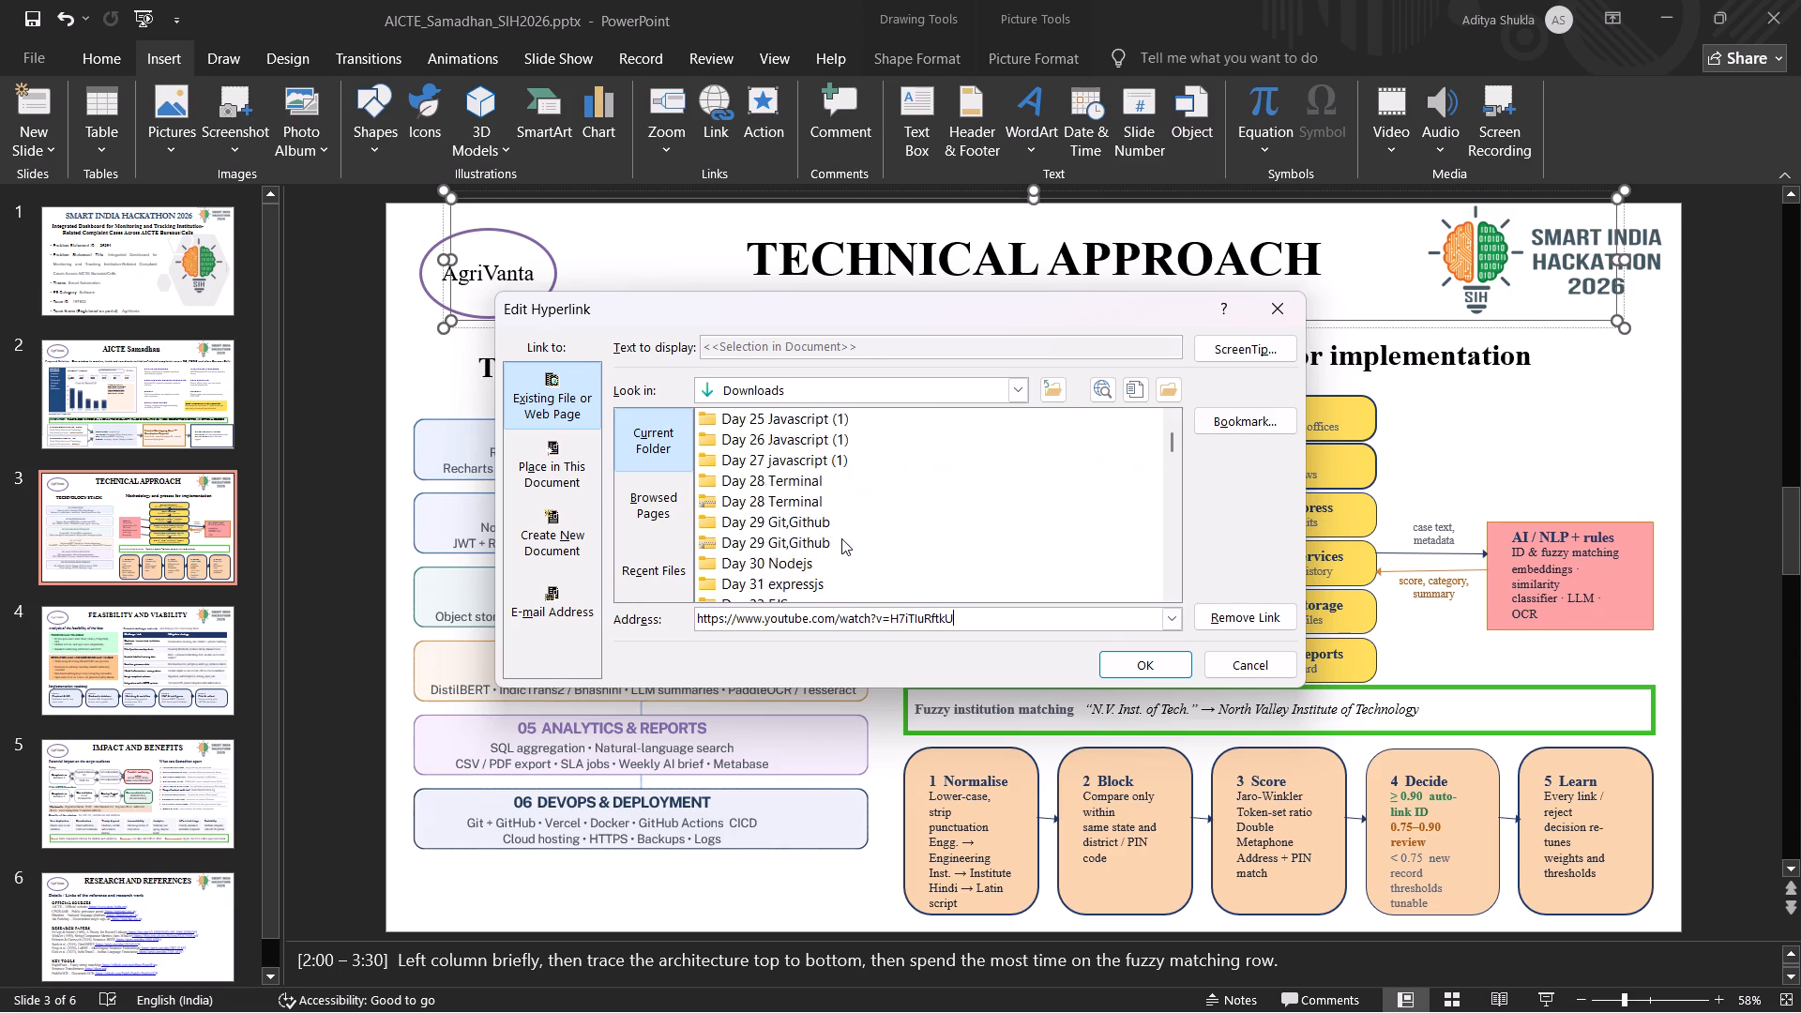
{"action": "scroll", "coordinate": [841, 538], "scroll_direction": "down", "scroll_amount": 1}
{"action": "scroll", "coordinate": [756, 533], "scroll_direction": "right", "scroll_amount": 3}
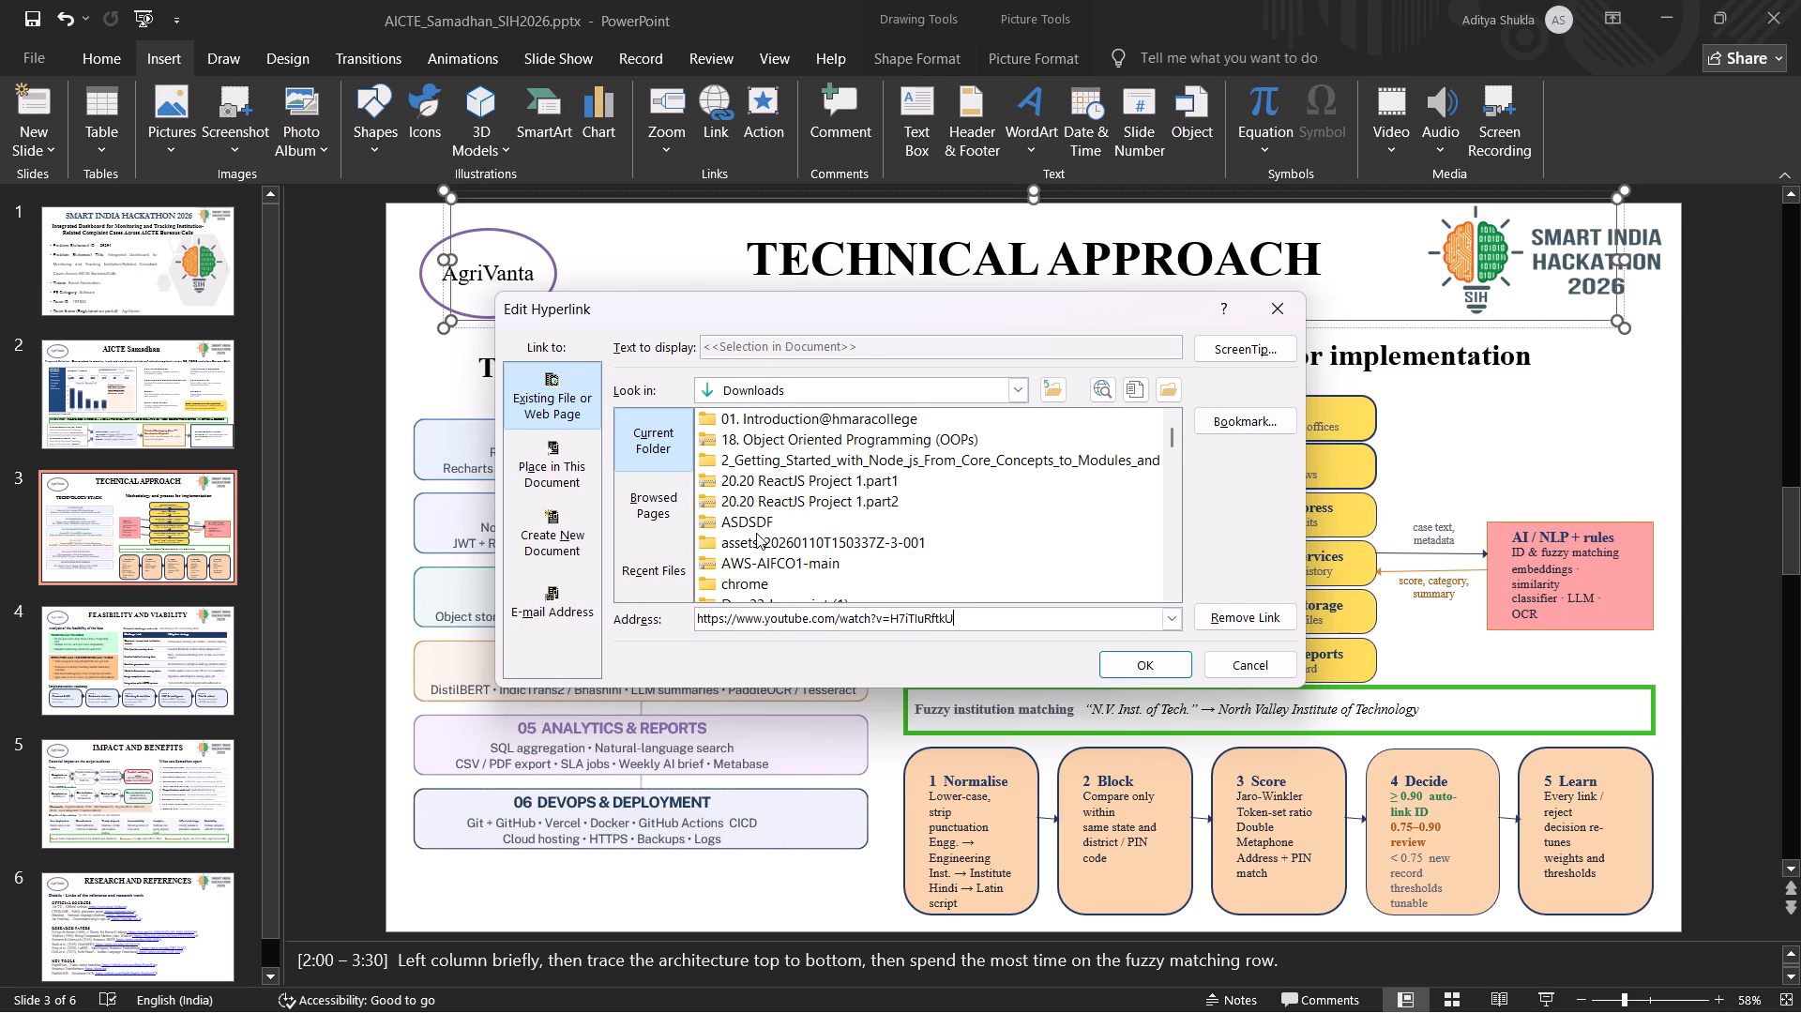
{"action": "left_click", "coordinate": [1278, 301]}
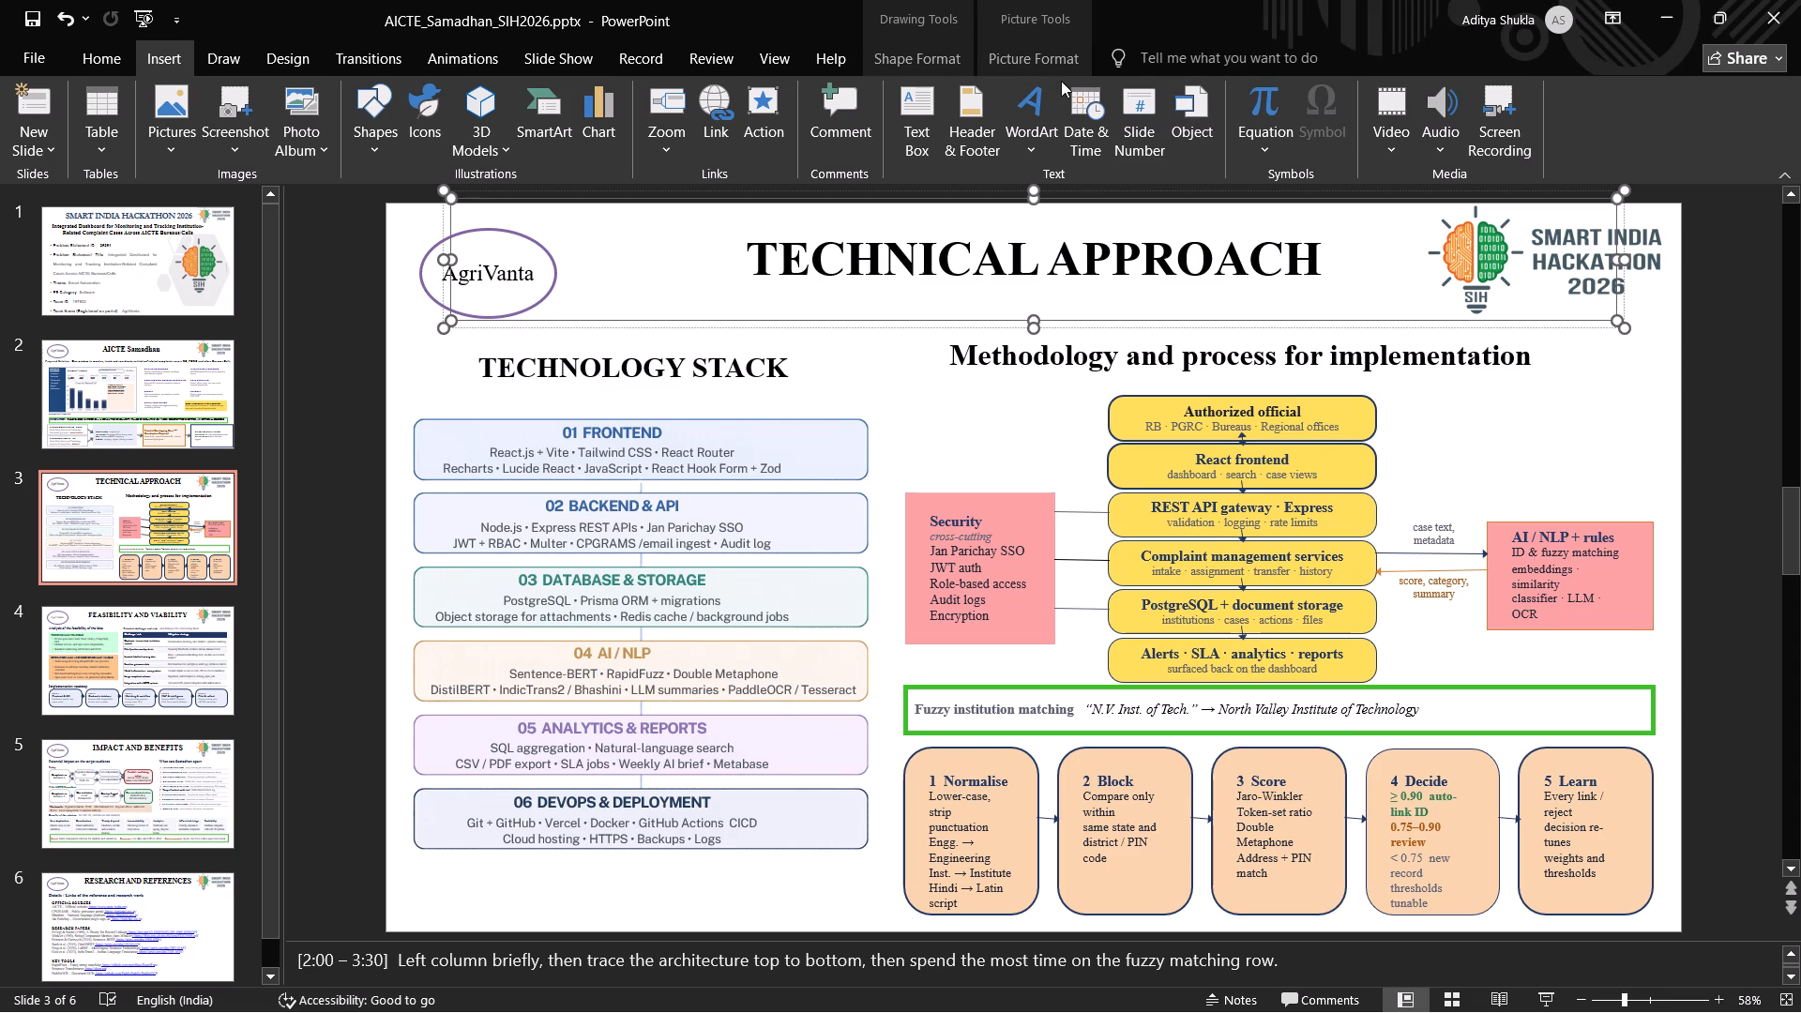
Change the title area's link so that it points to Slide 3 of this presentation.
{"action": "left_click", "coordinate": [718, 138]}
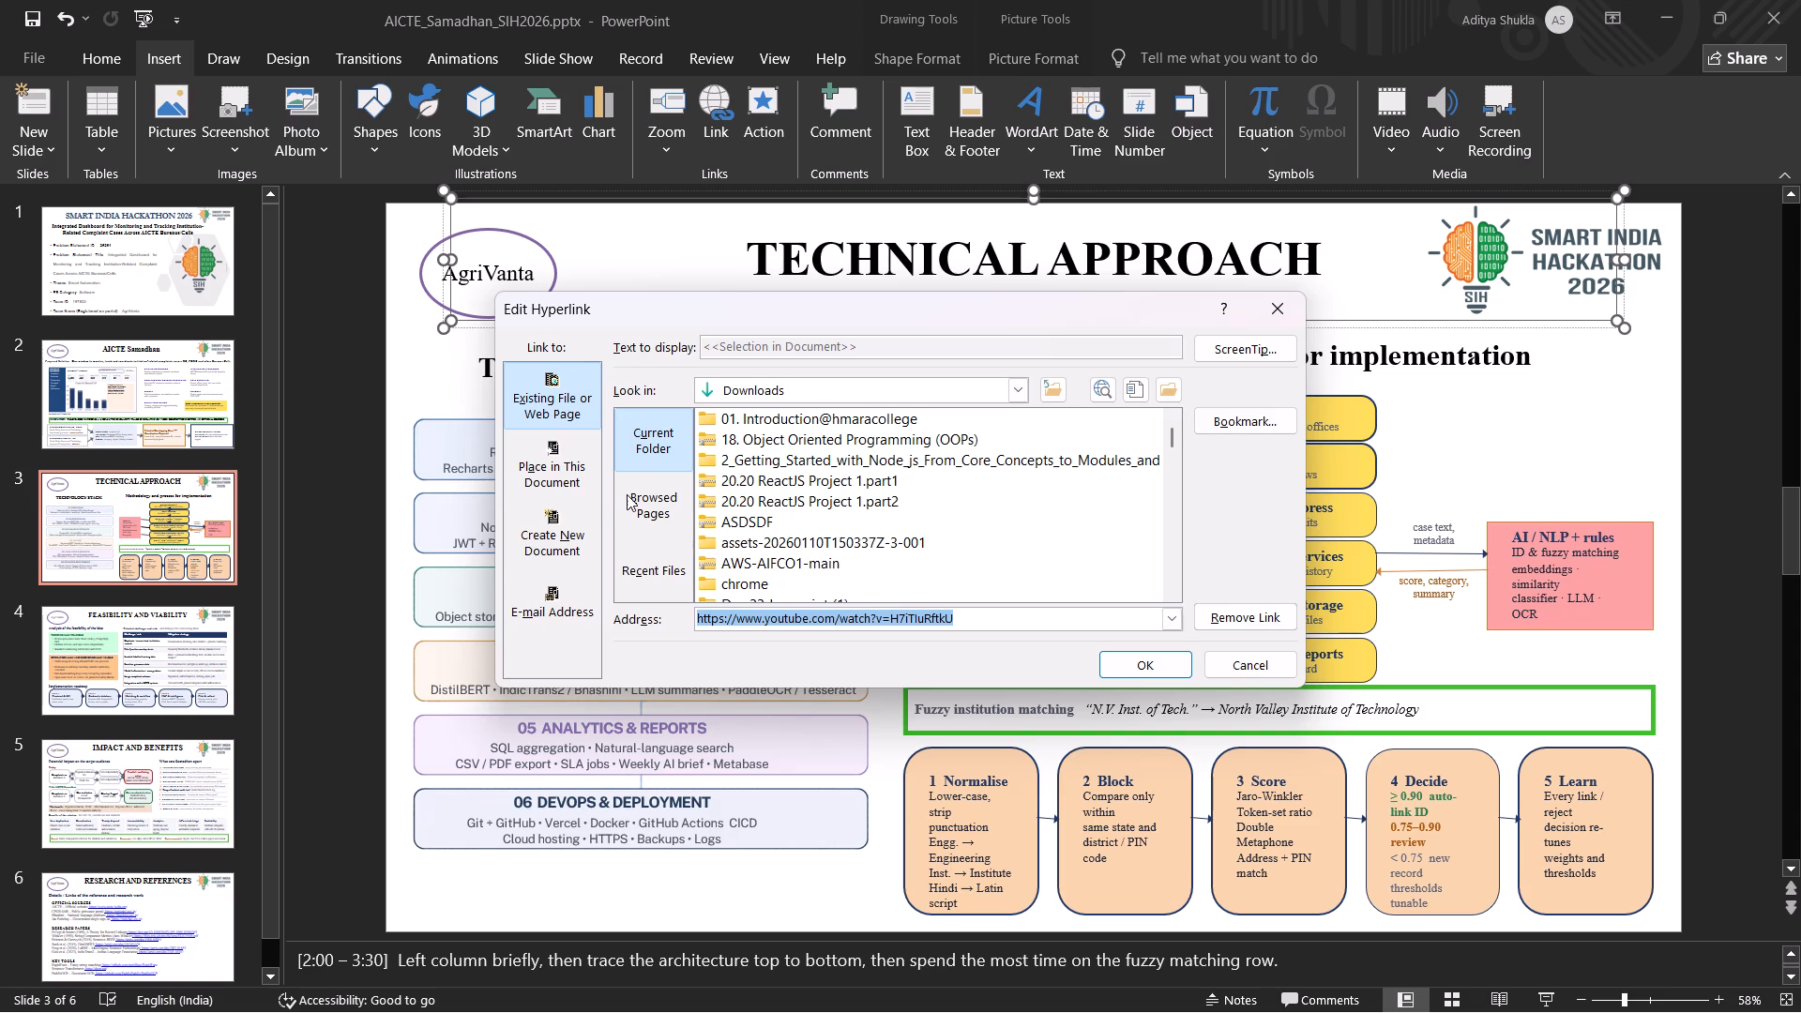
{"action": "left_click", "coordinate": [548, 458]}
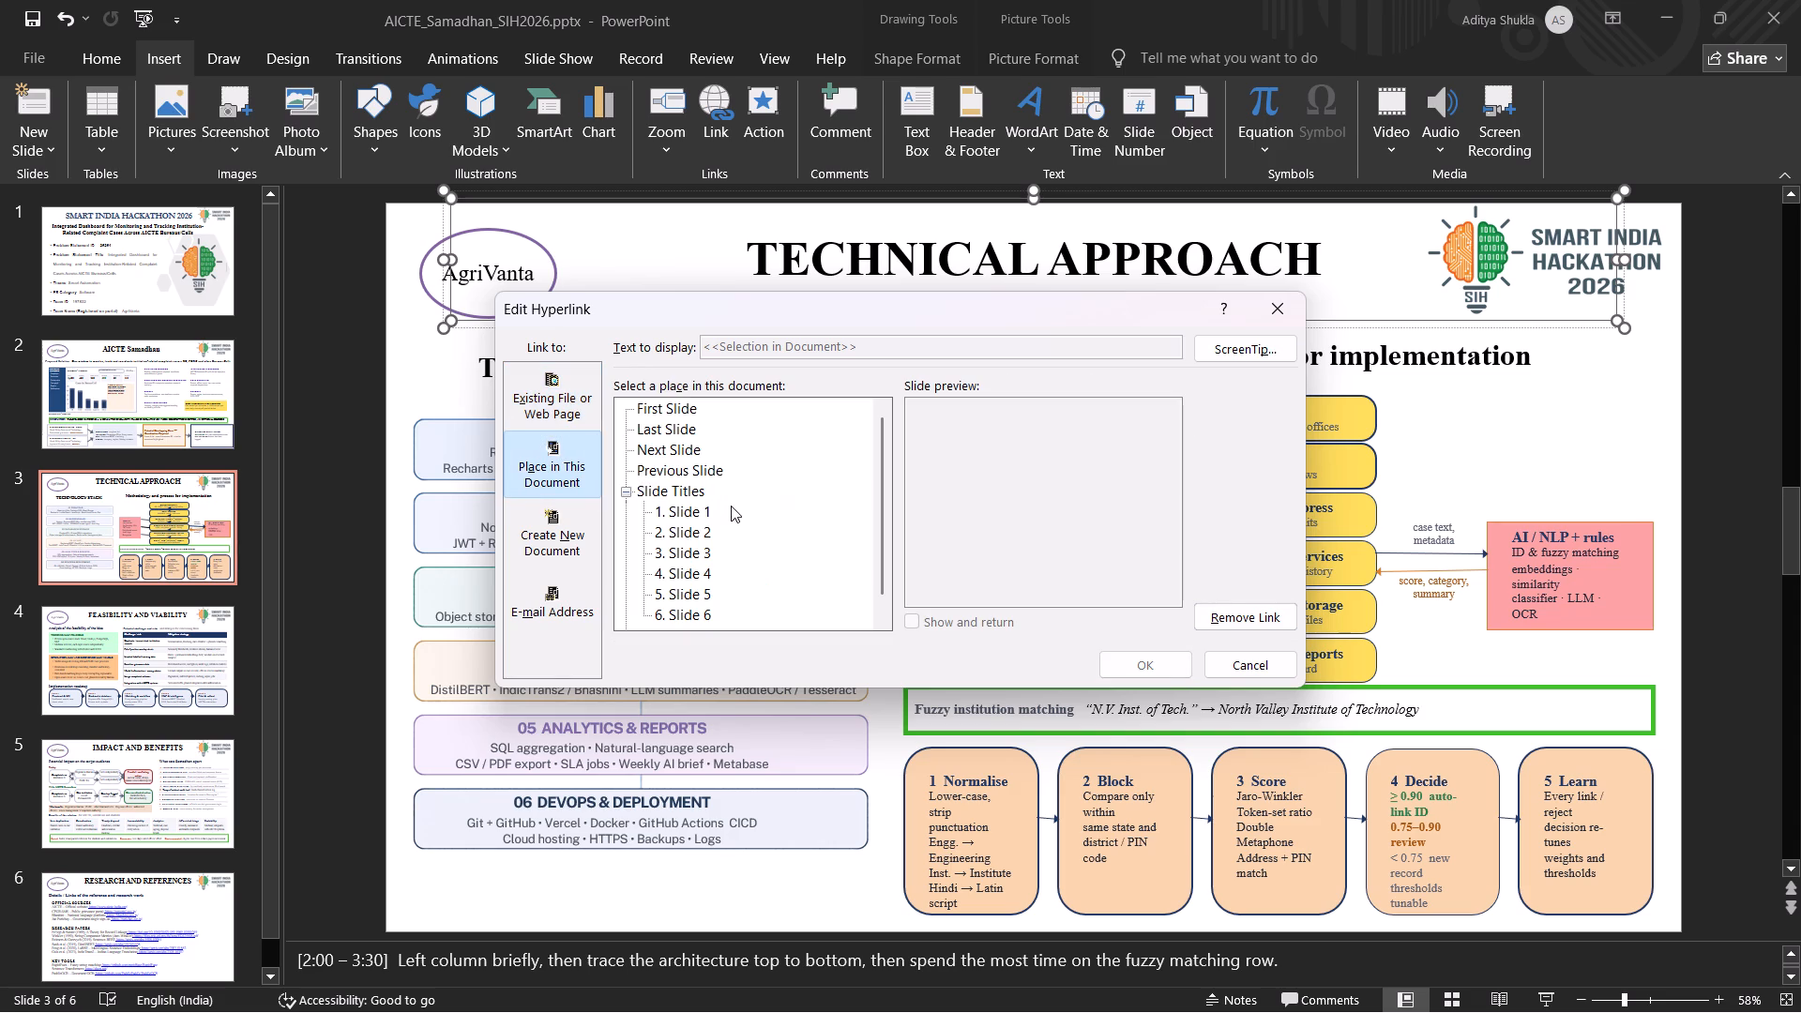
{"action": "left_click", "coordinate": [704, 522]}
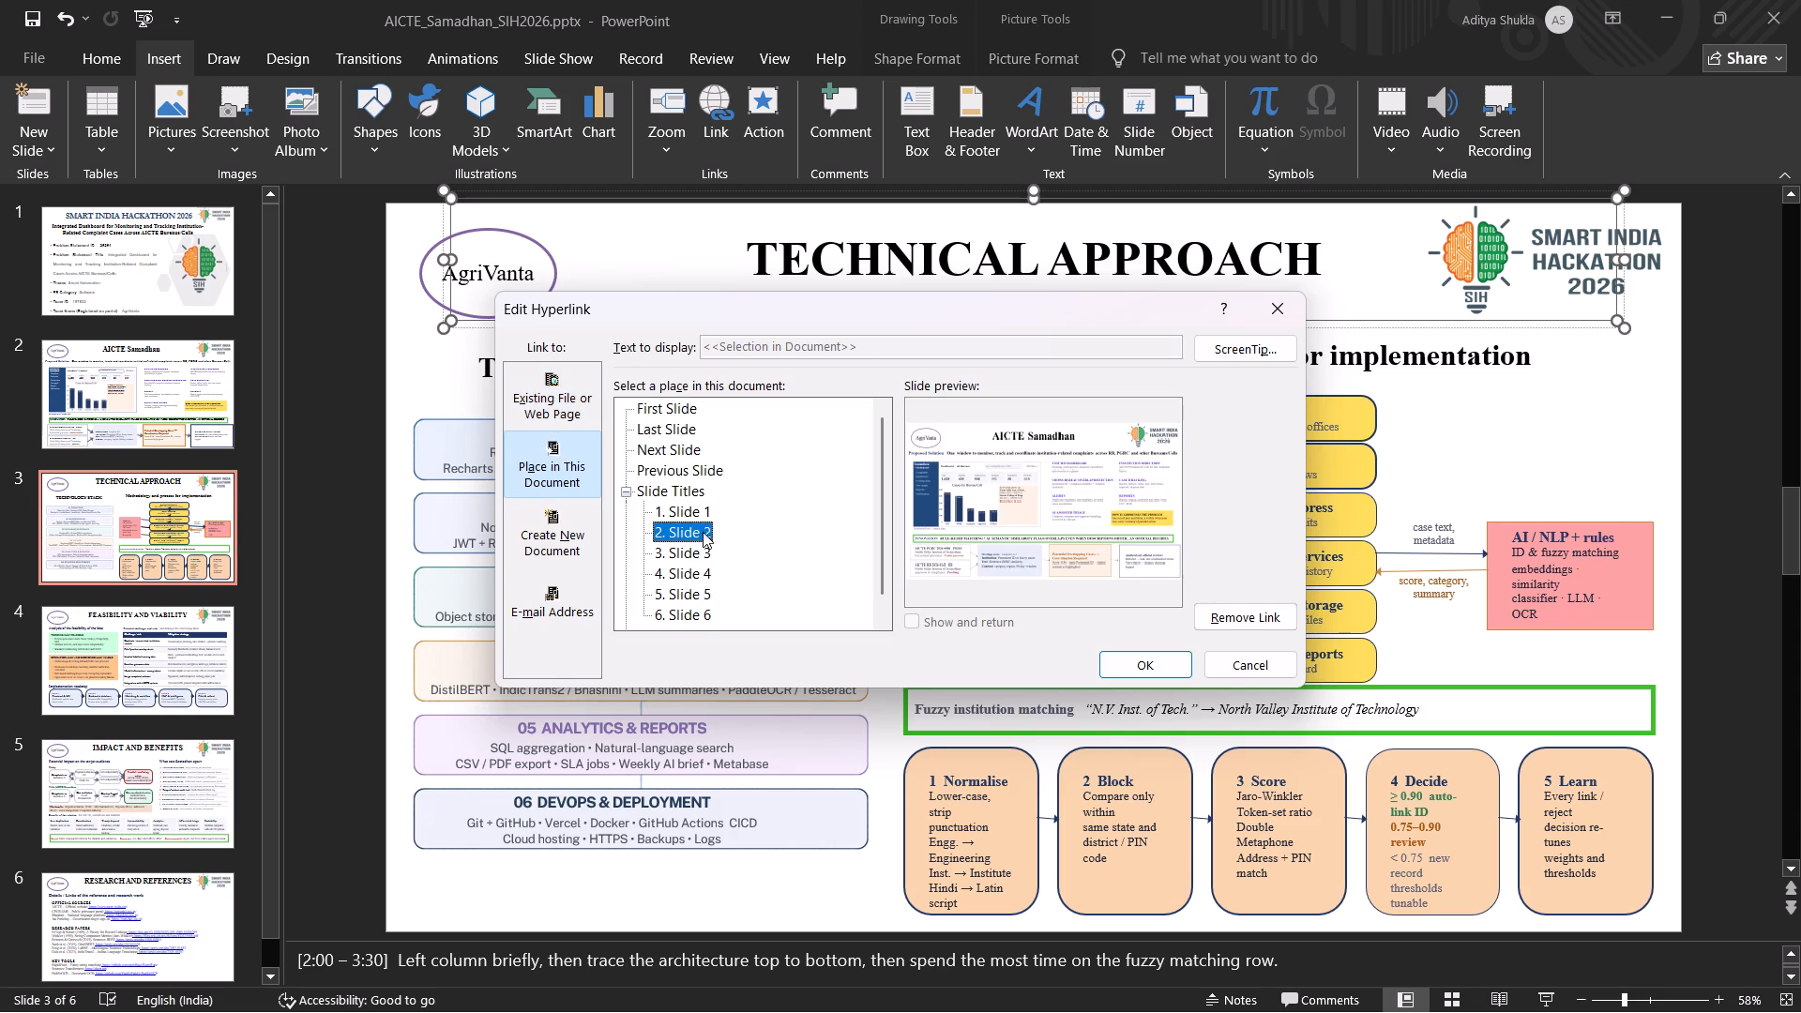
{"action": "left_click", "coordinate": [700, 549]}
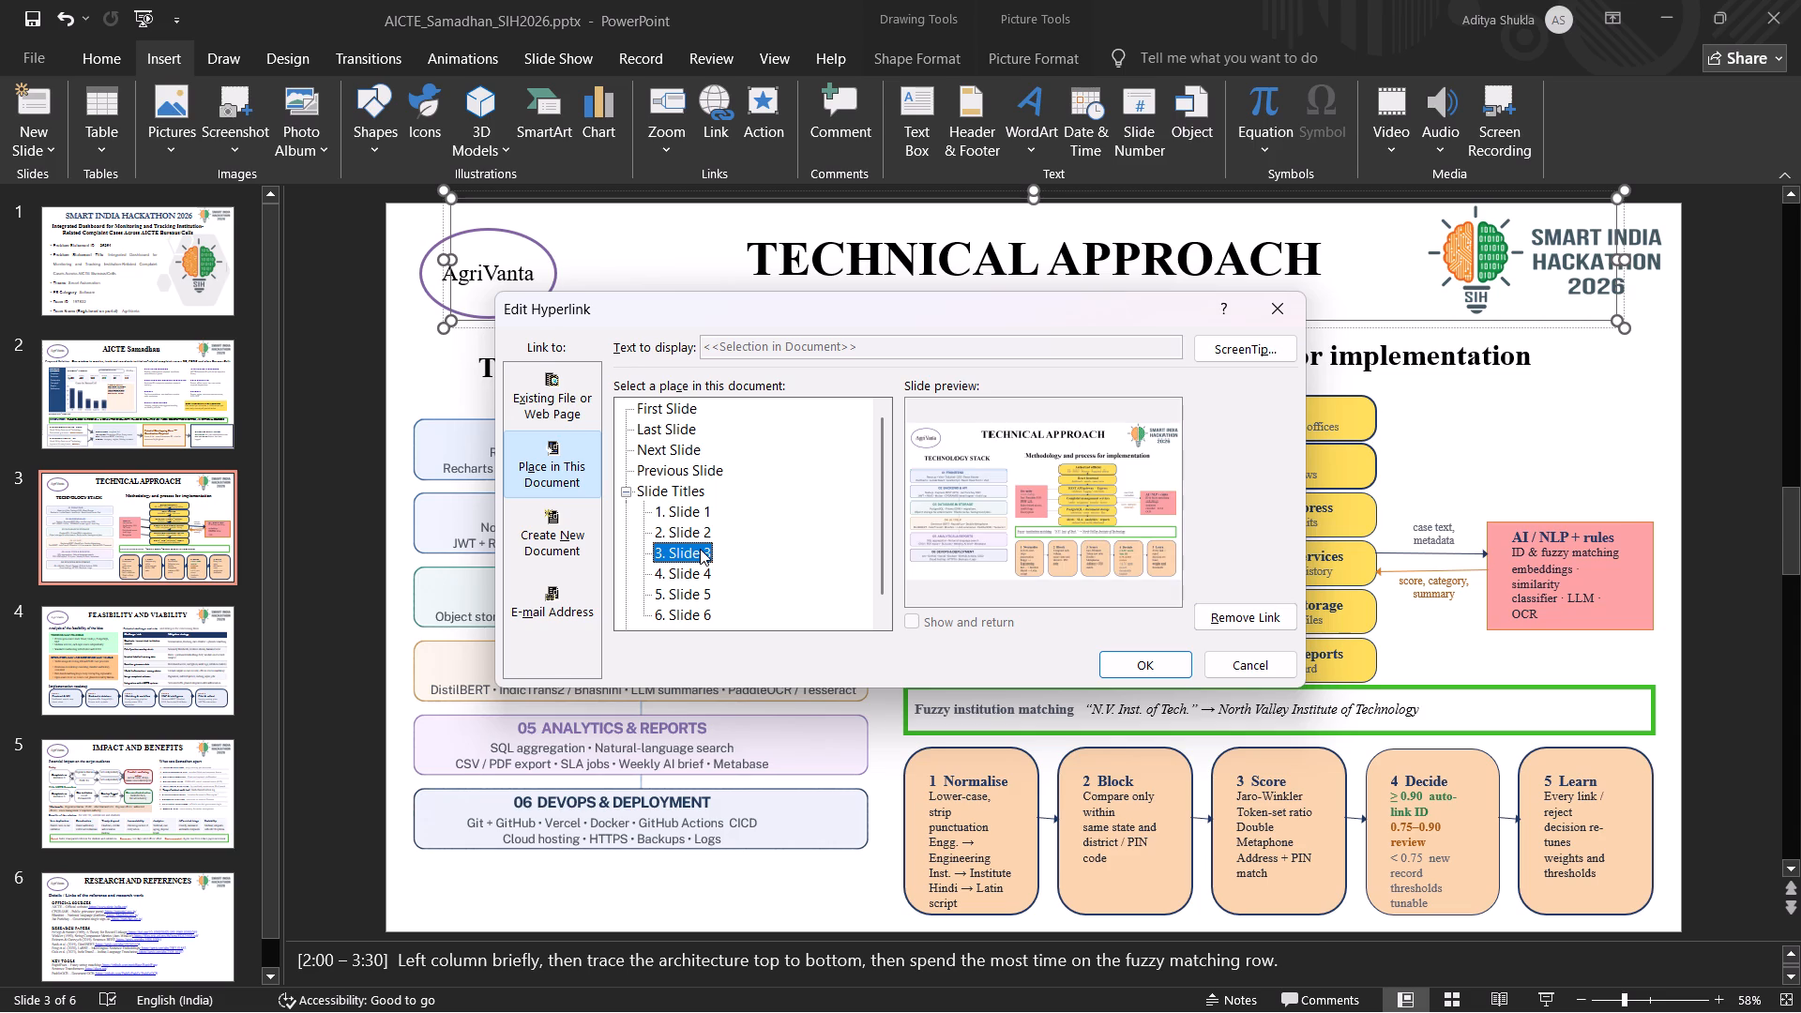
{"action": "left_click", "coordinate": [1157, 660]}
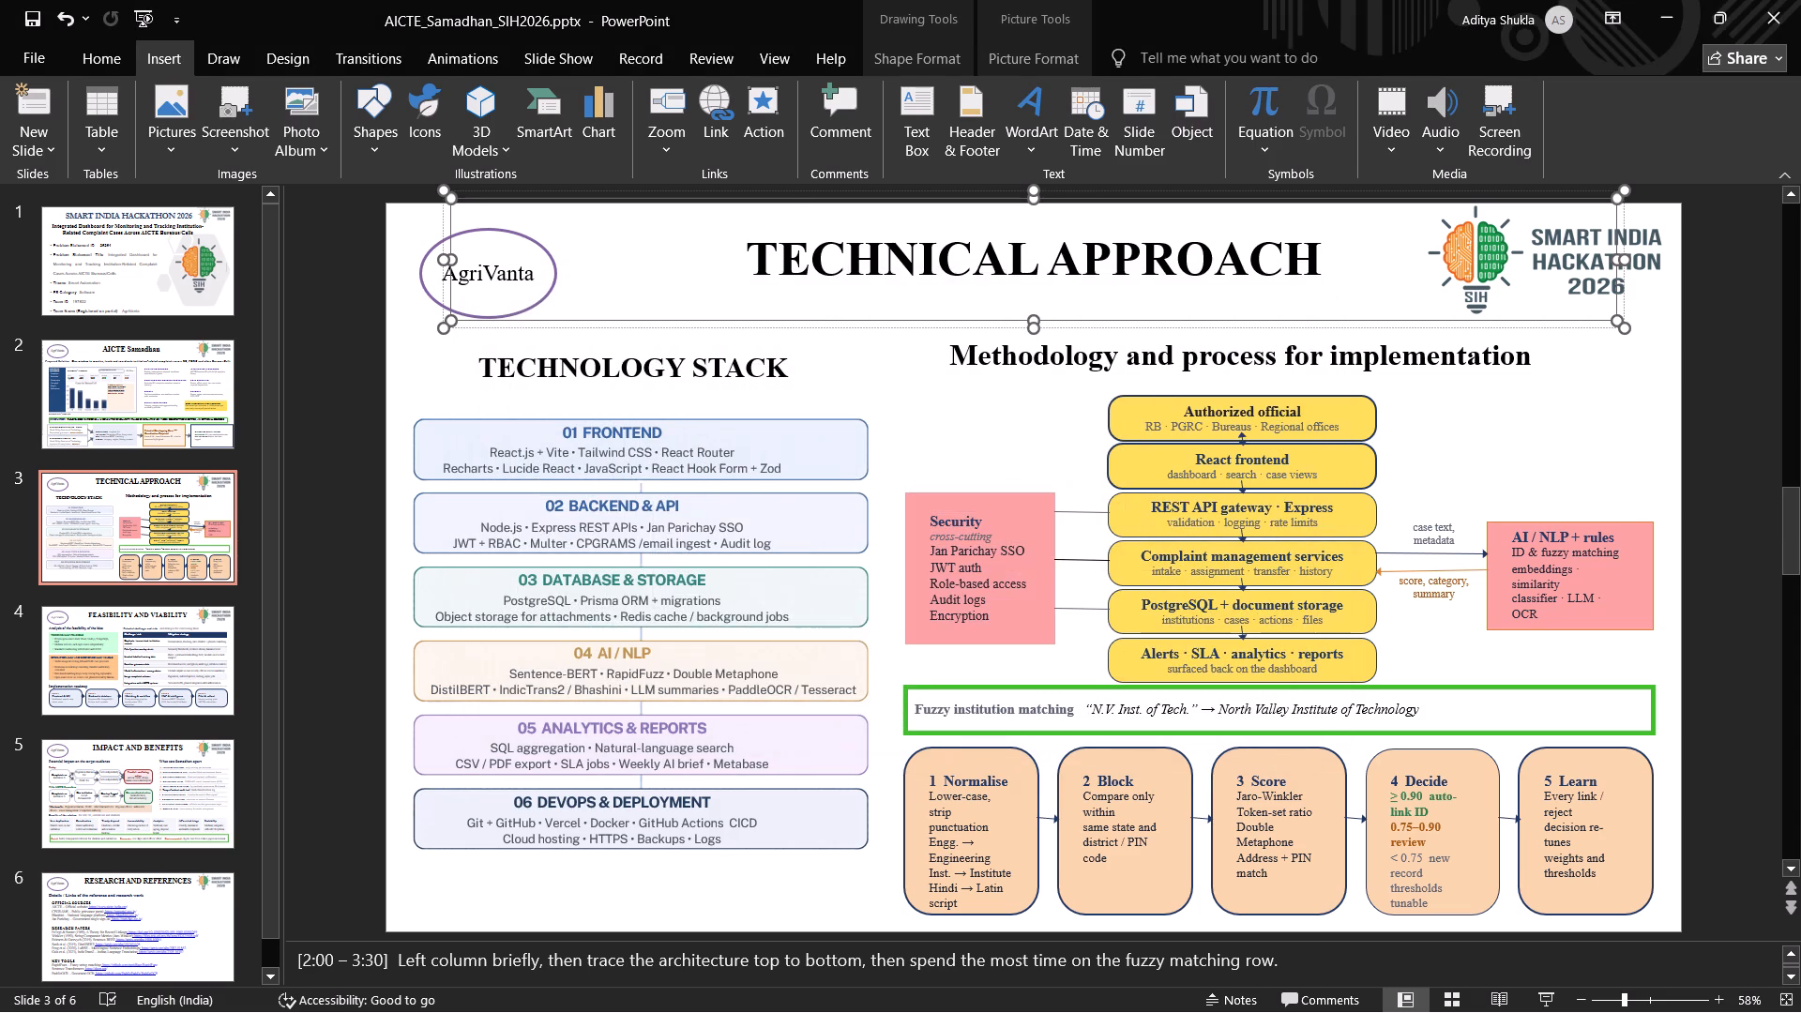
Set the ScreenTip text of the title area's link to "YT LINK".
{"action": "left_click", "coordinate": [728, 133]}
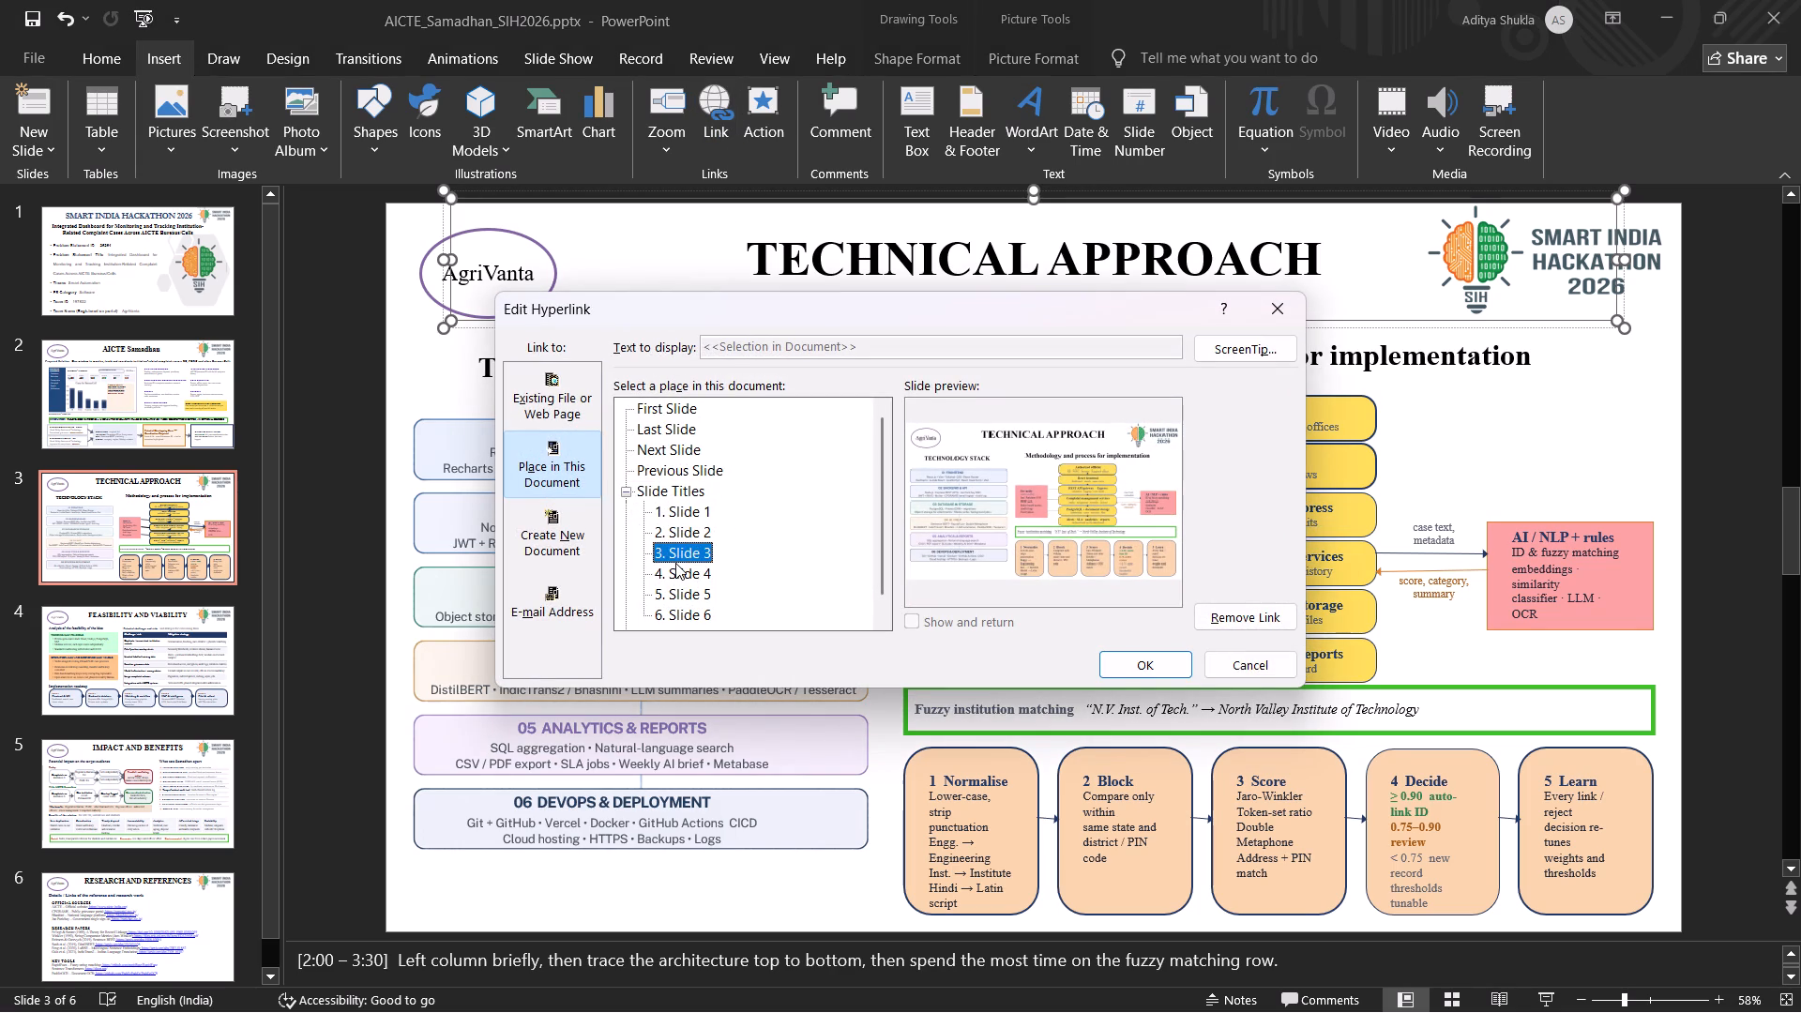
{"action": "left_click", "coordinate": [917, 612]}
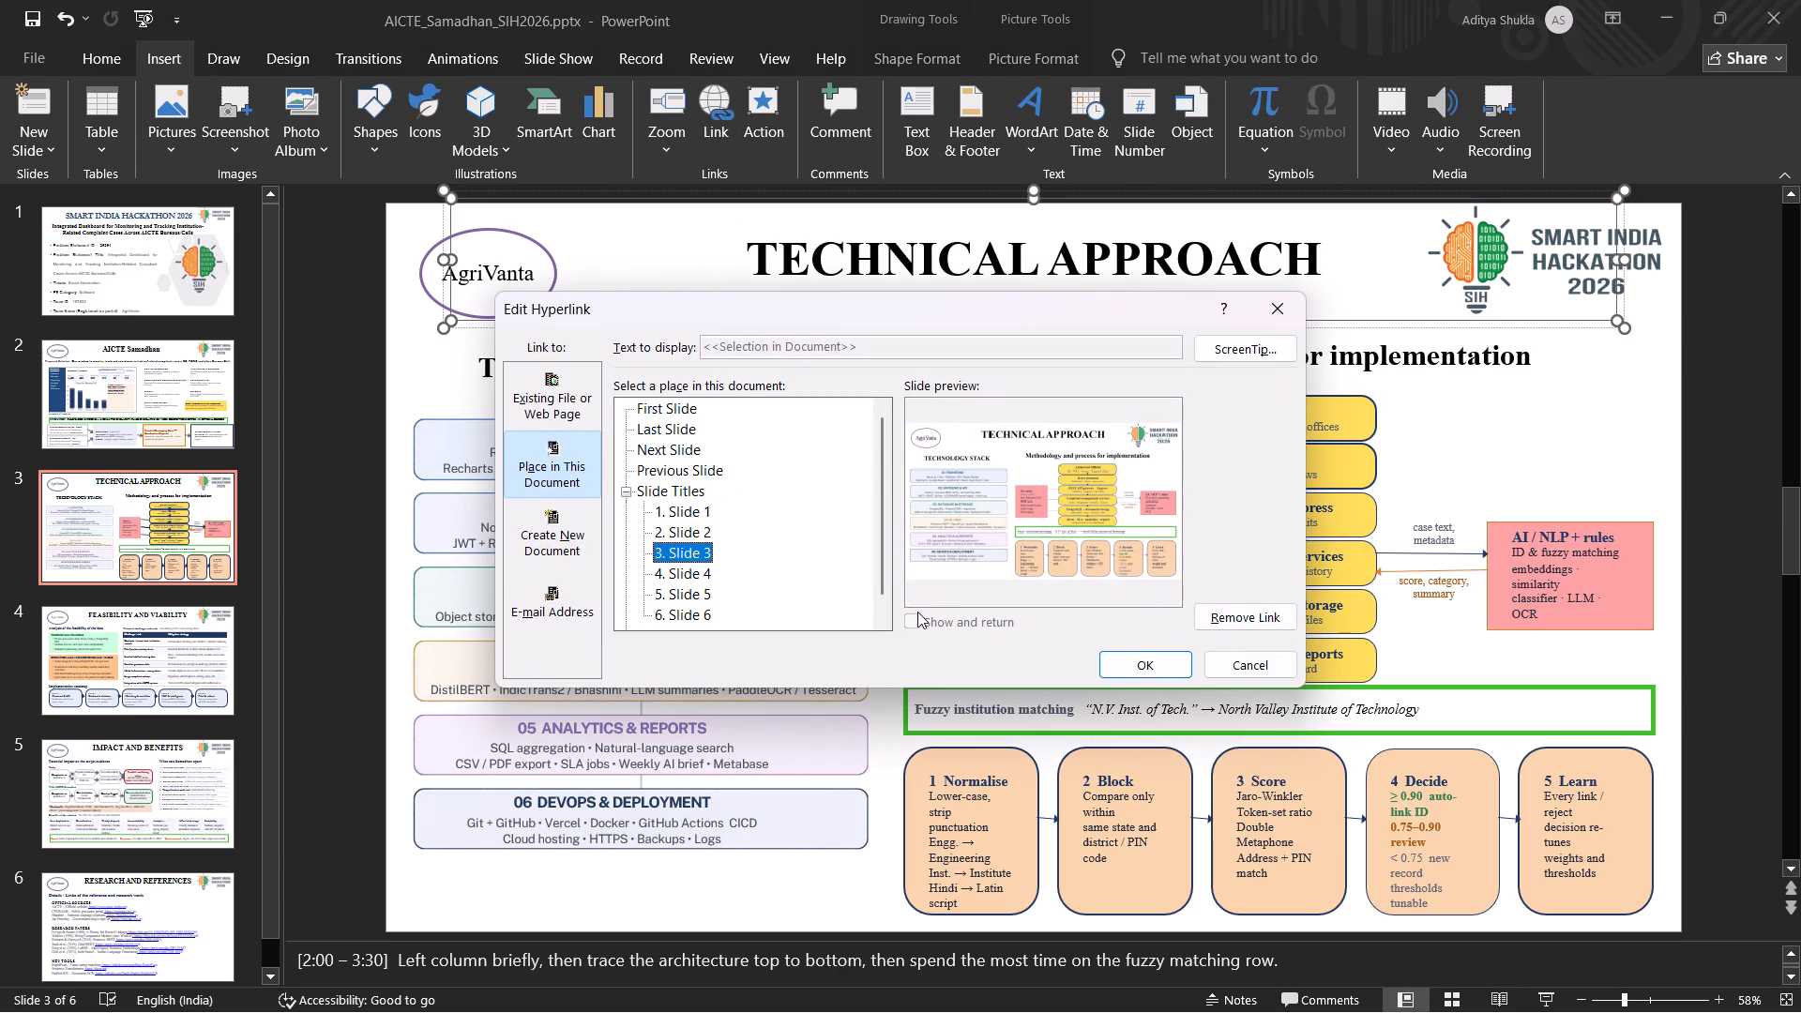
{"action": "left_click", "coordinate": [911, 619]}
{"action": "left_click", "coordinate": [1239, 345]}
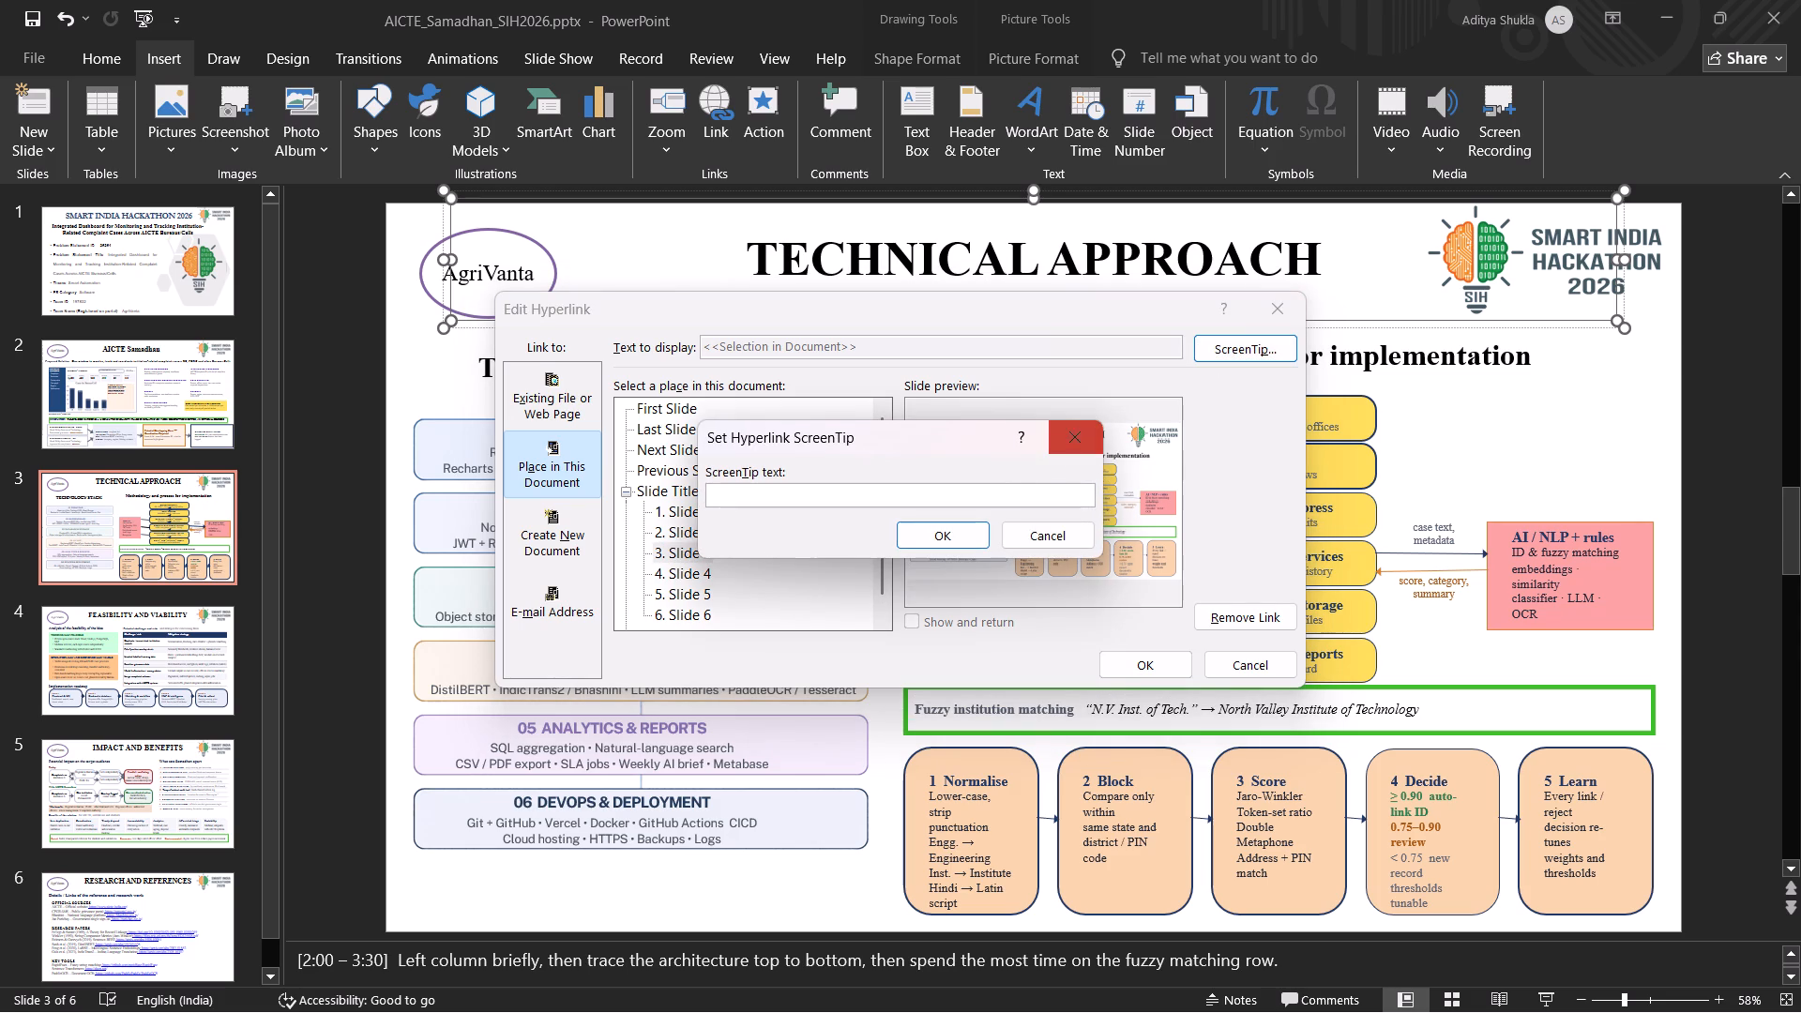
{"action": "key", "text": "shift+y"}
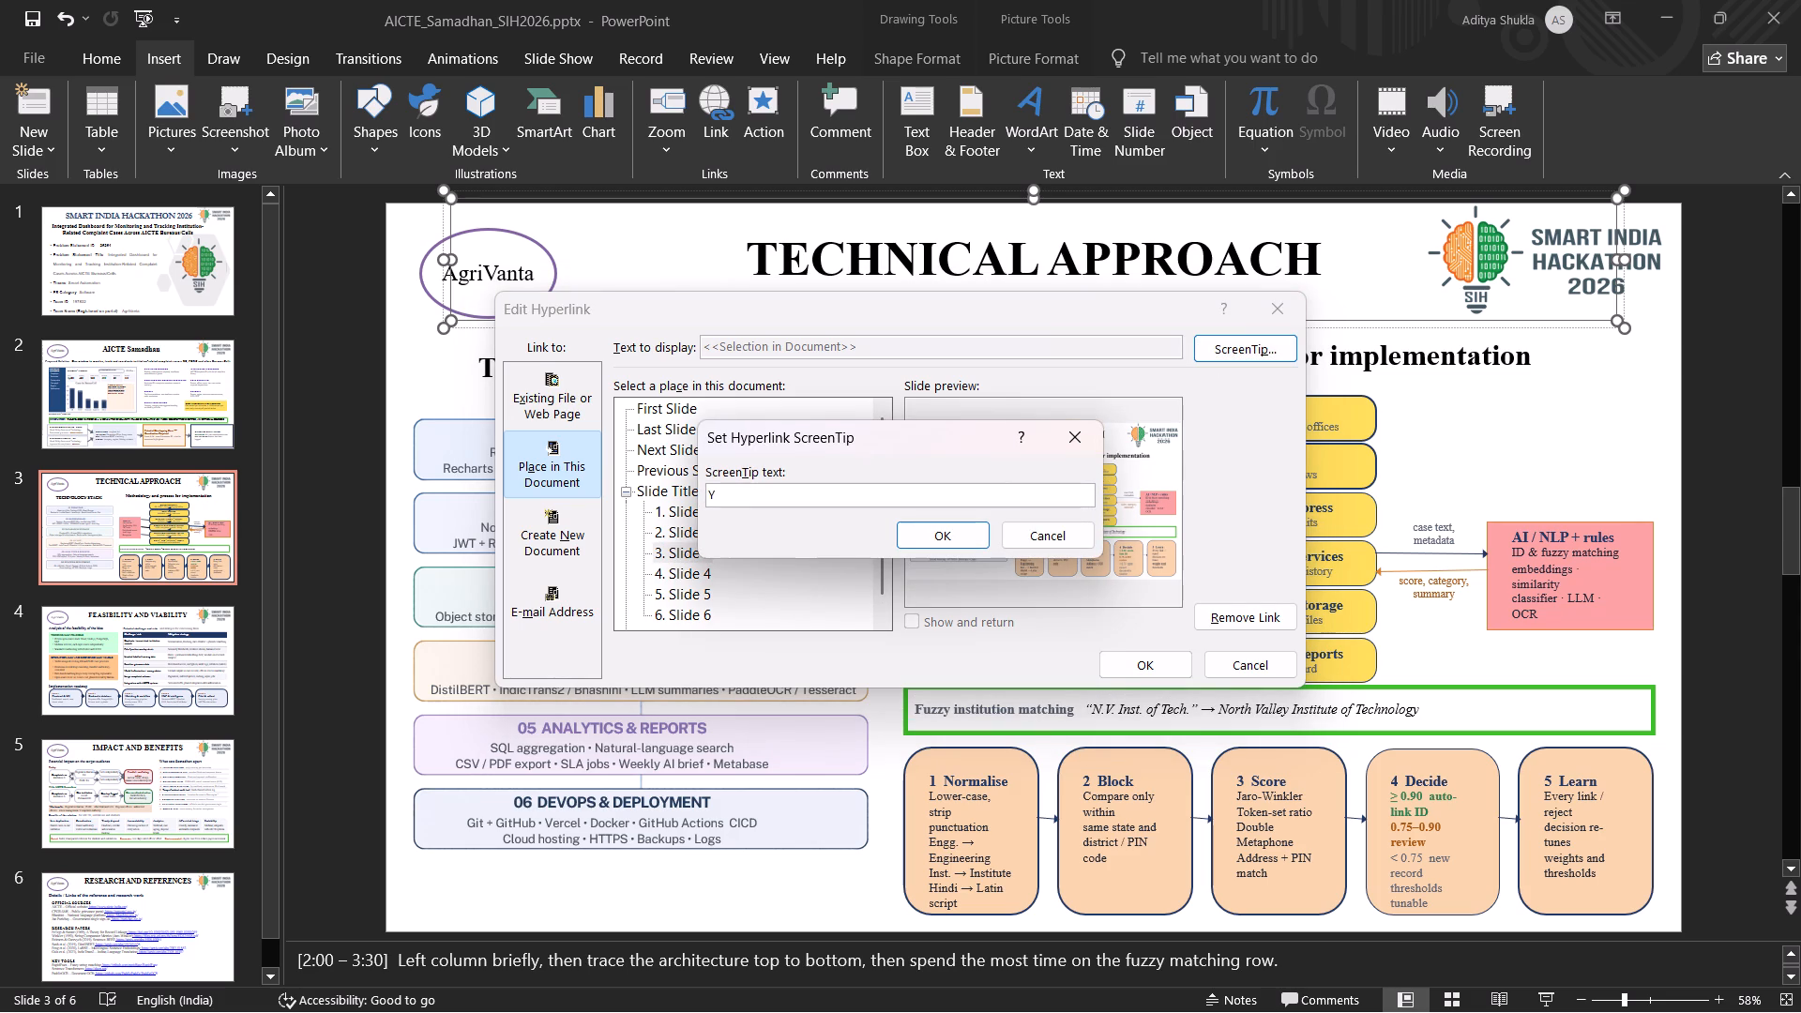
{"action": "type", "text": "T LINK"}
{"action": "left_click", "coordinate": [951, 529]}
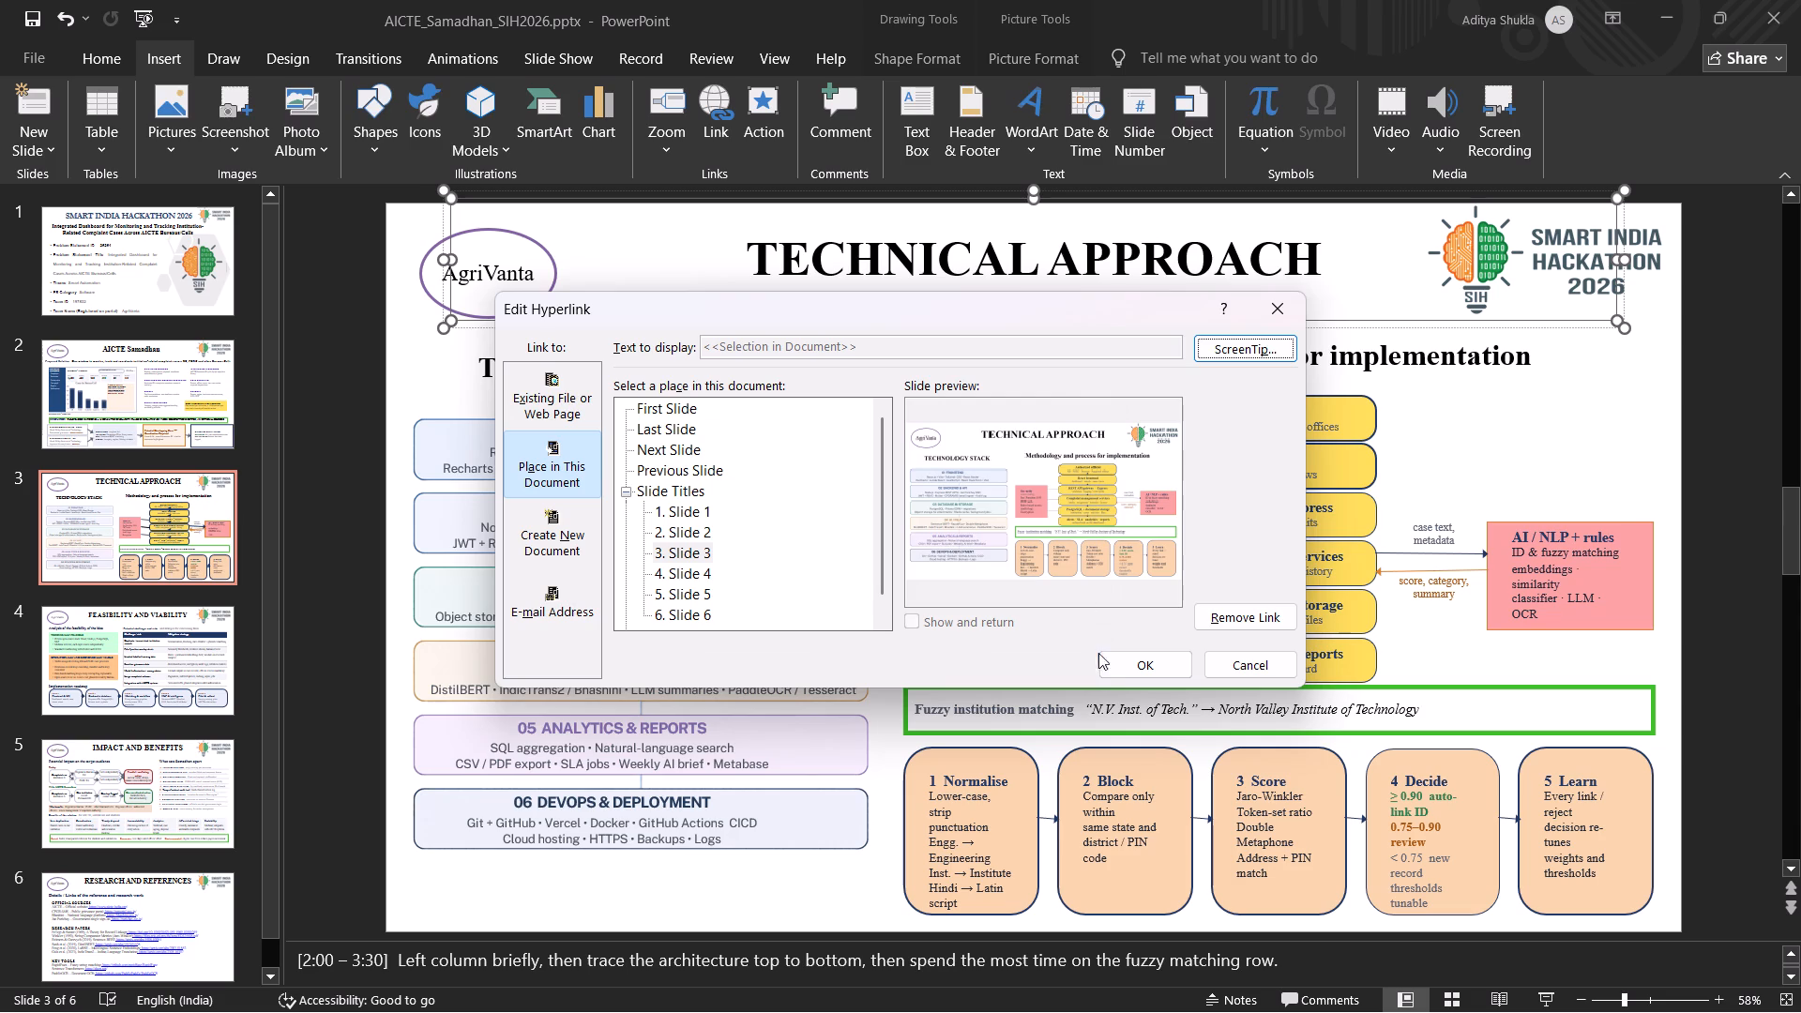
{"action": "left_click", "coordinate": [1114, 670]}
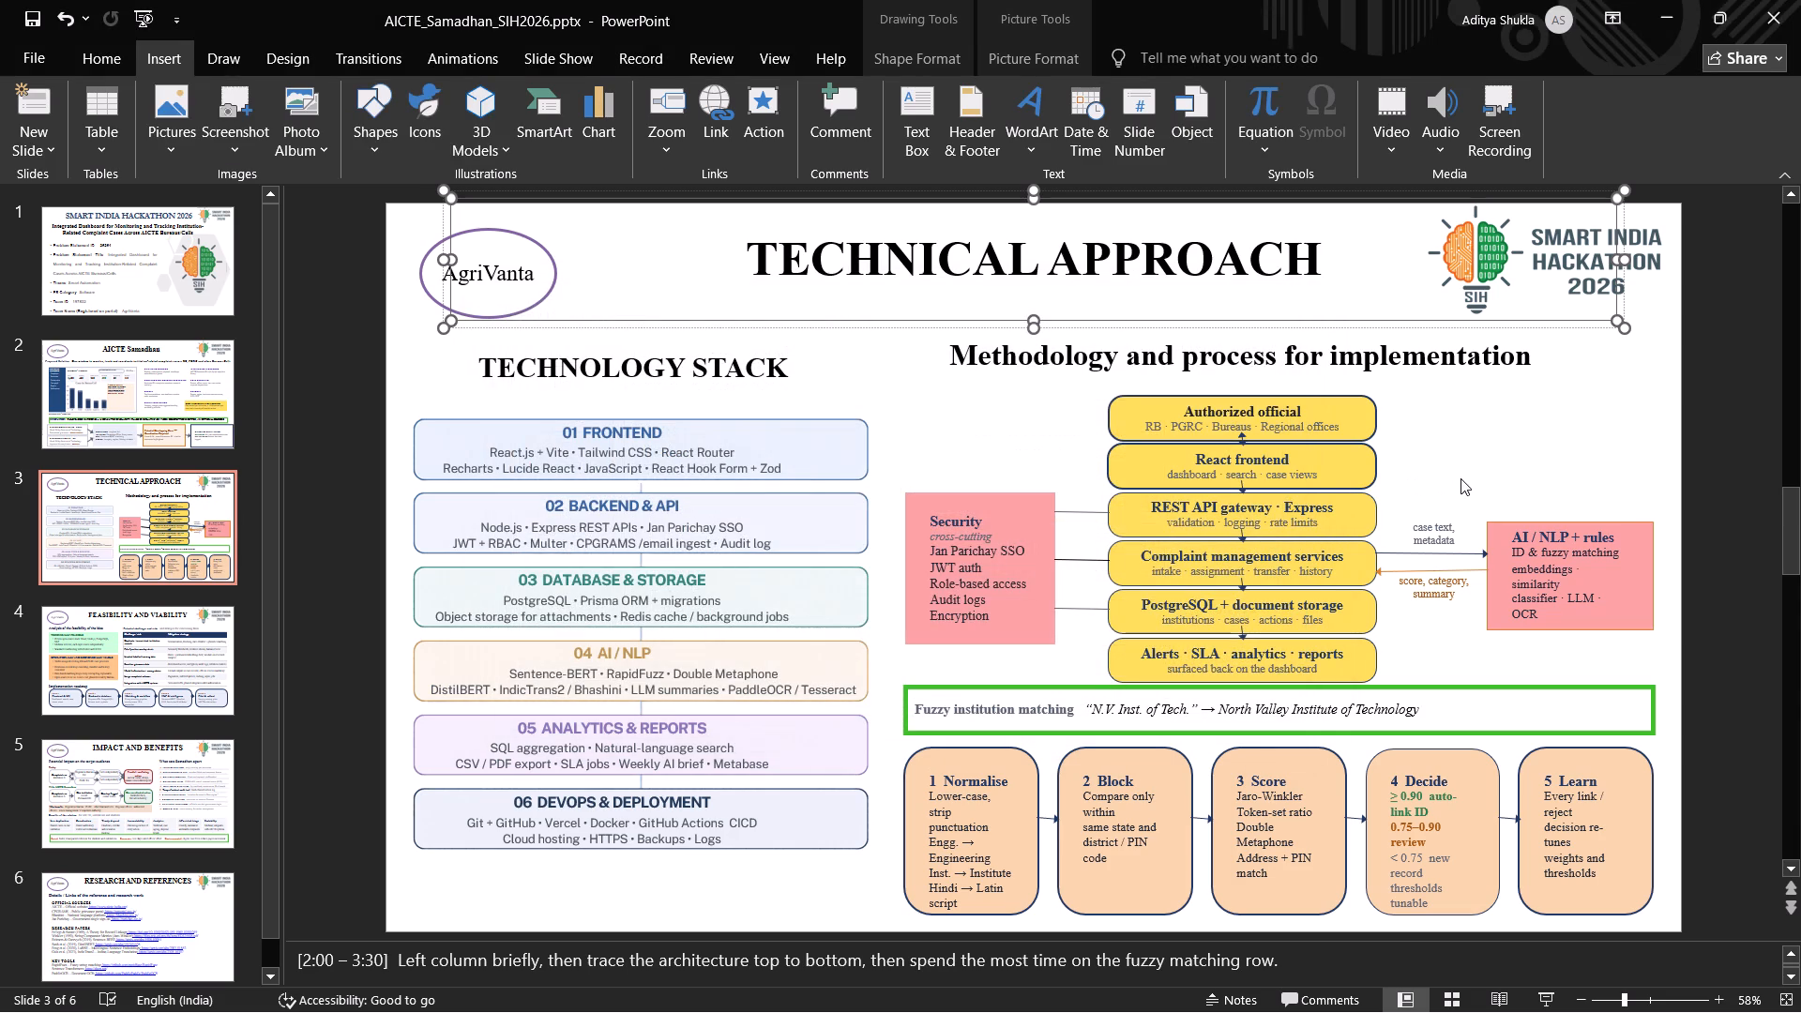
Remove the link from the title area of the Technical Approach slide.
{"action": "left_click", "coordinate": [712, 132]}
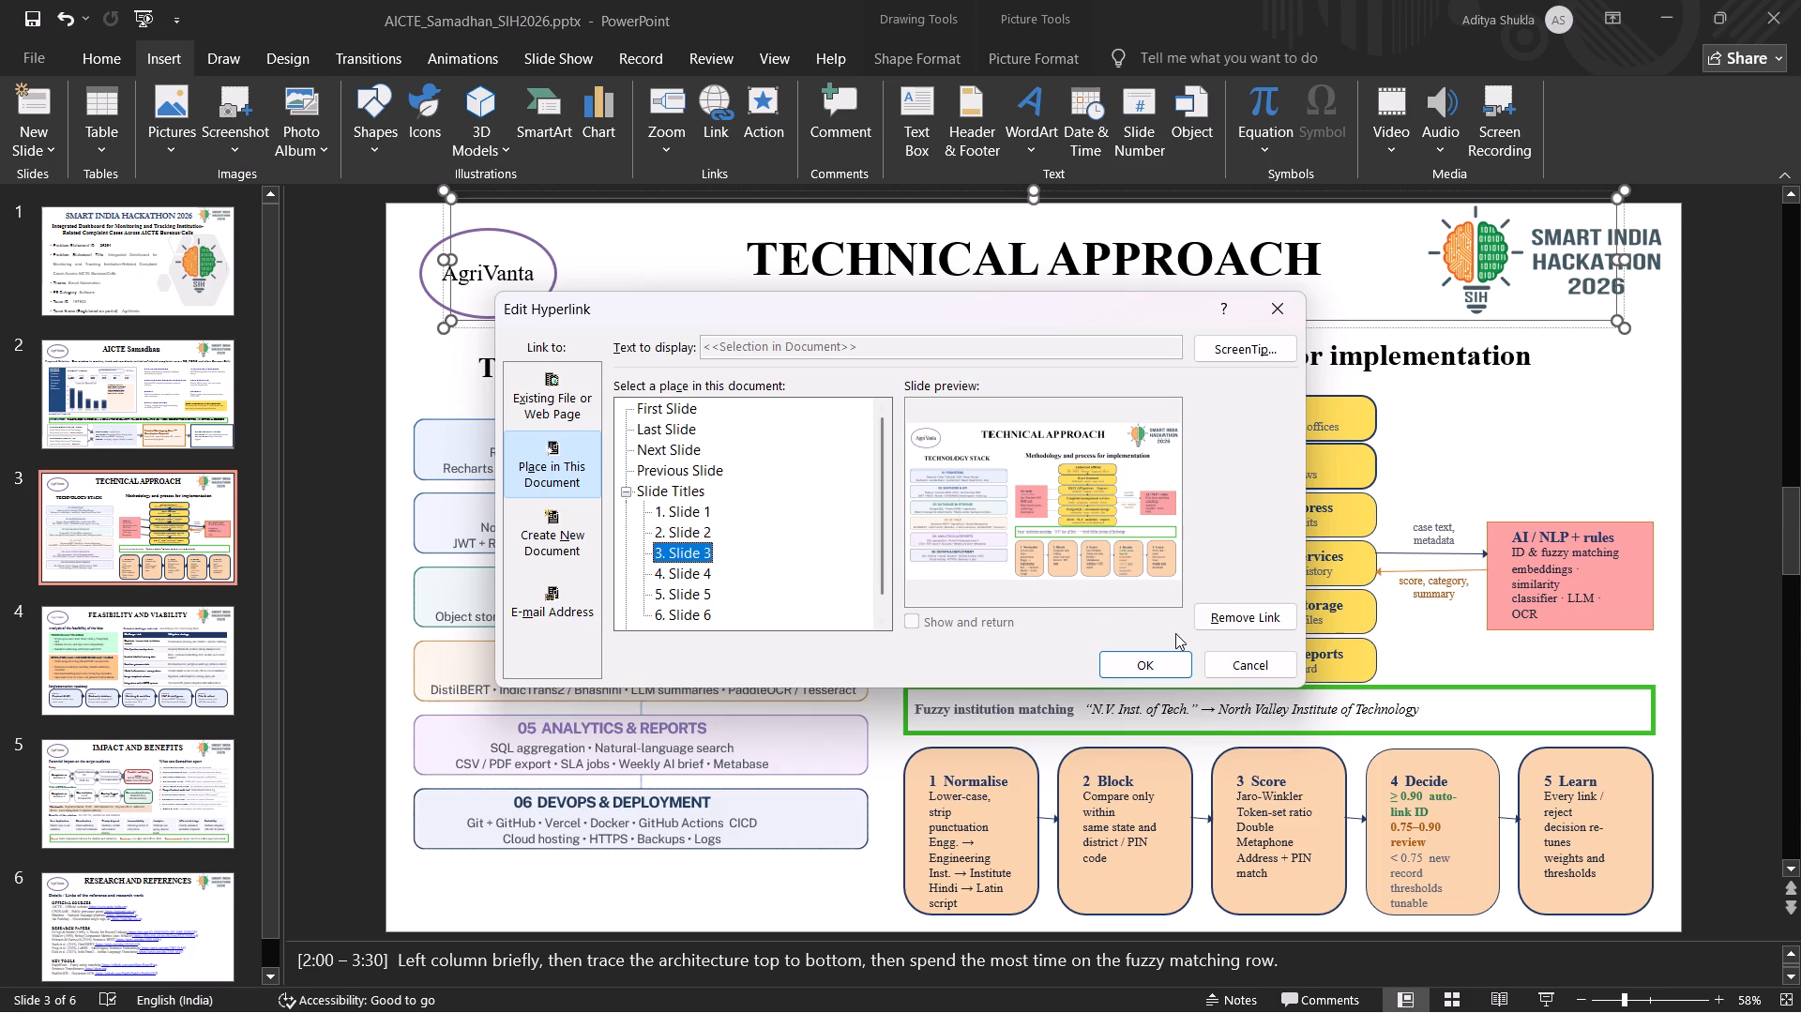
{"action": "left_click", "coordinate": [1232, 612]}
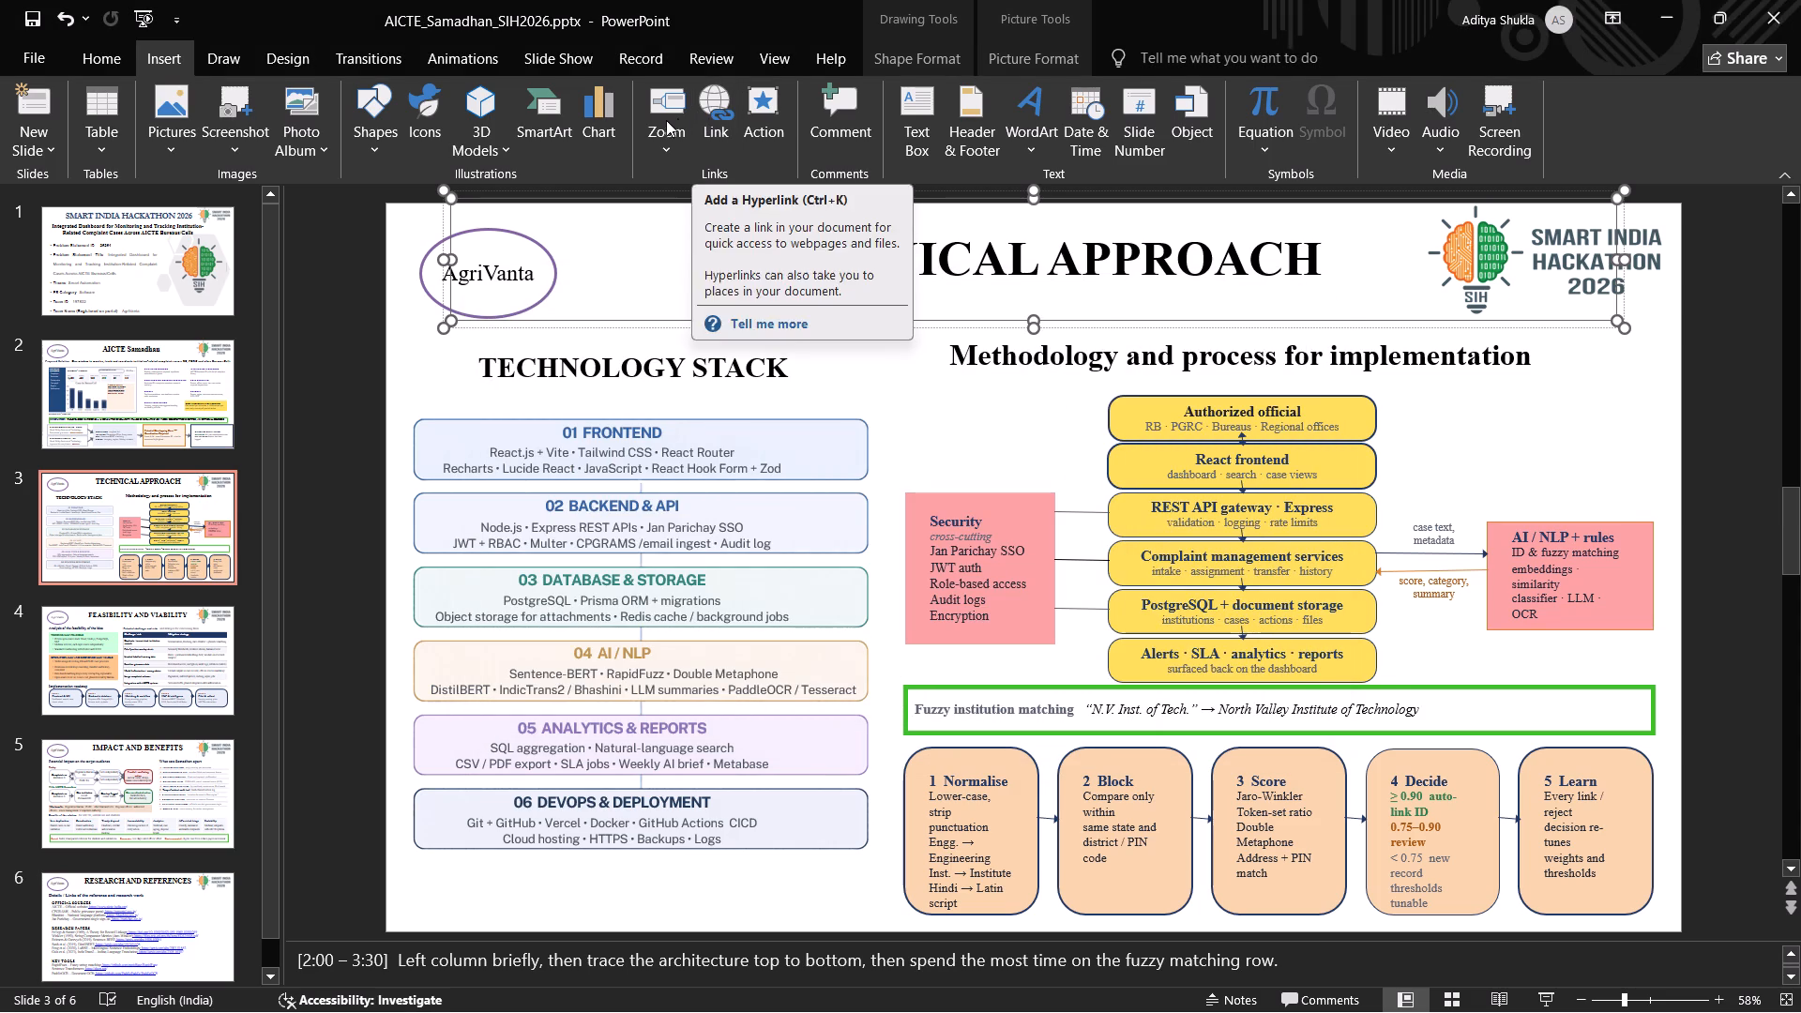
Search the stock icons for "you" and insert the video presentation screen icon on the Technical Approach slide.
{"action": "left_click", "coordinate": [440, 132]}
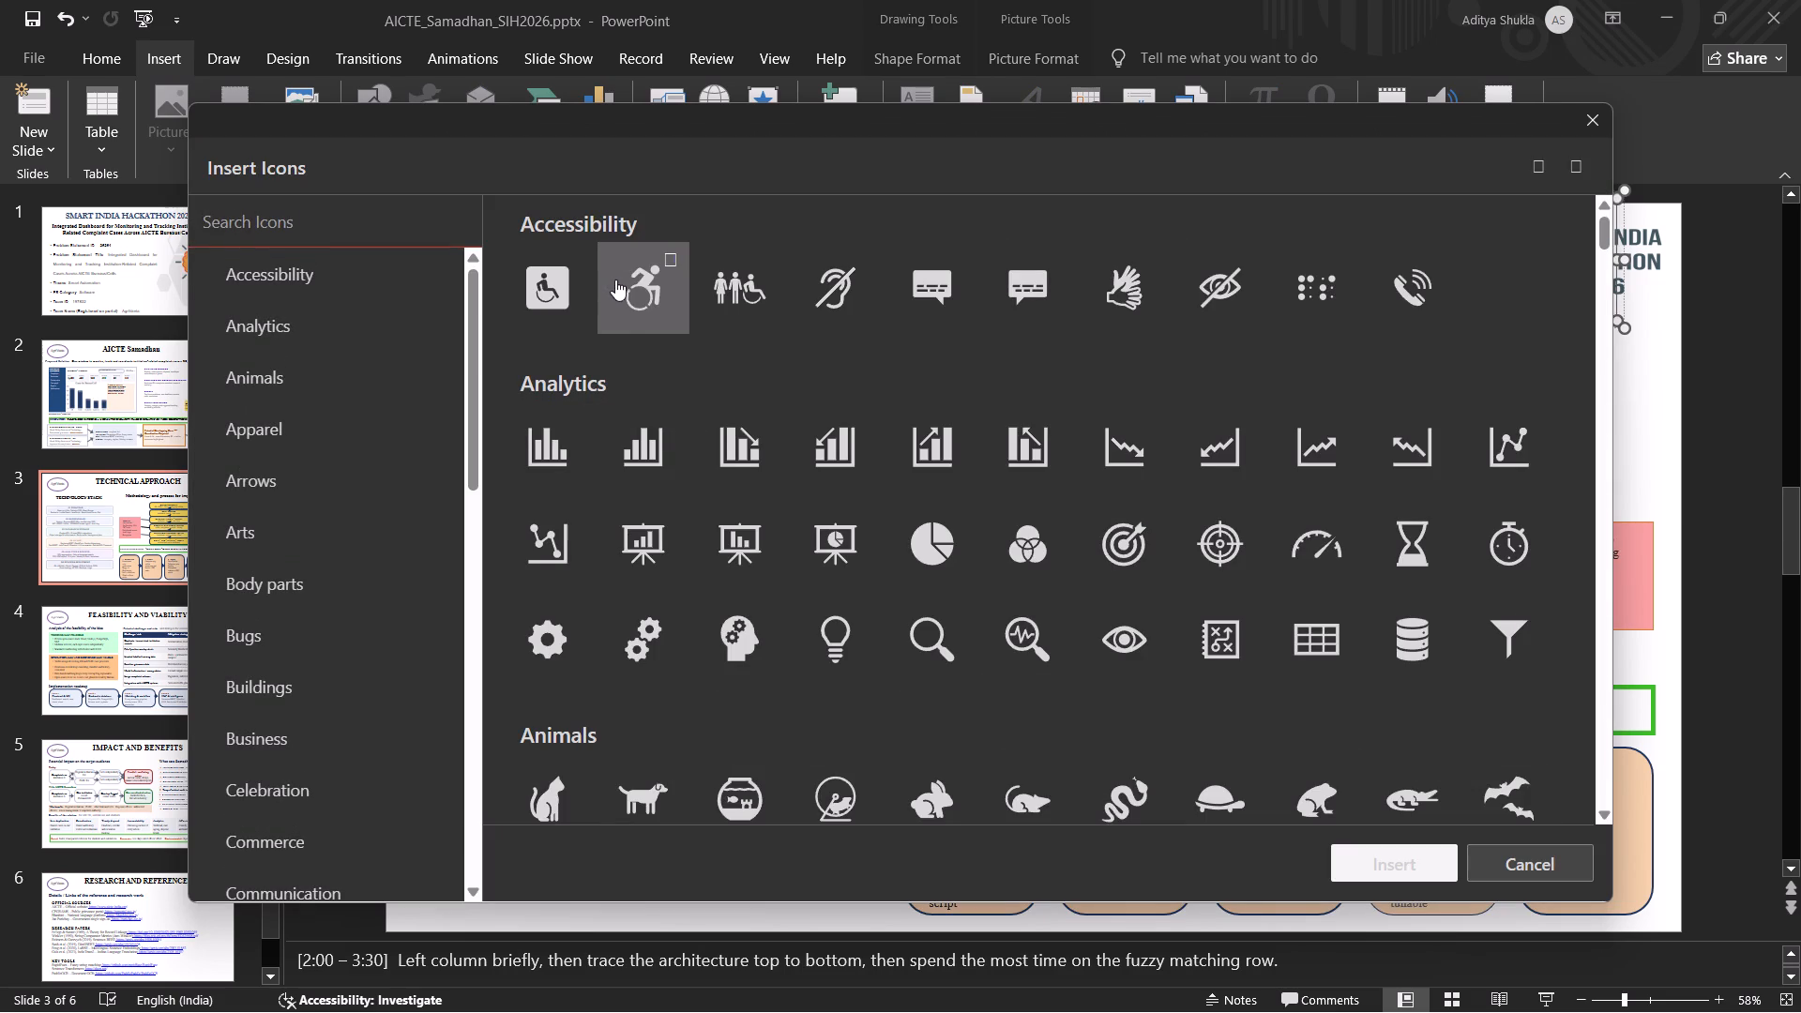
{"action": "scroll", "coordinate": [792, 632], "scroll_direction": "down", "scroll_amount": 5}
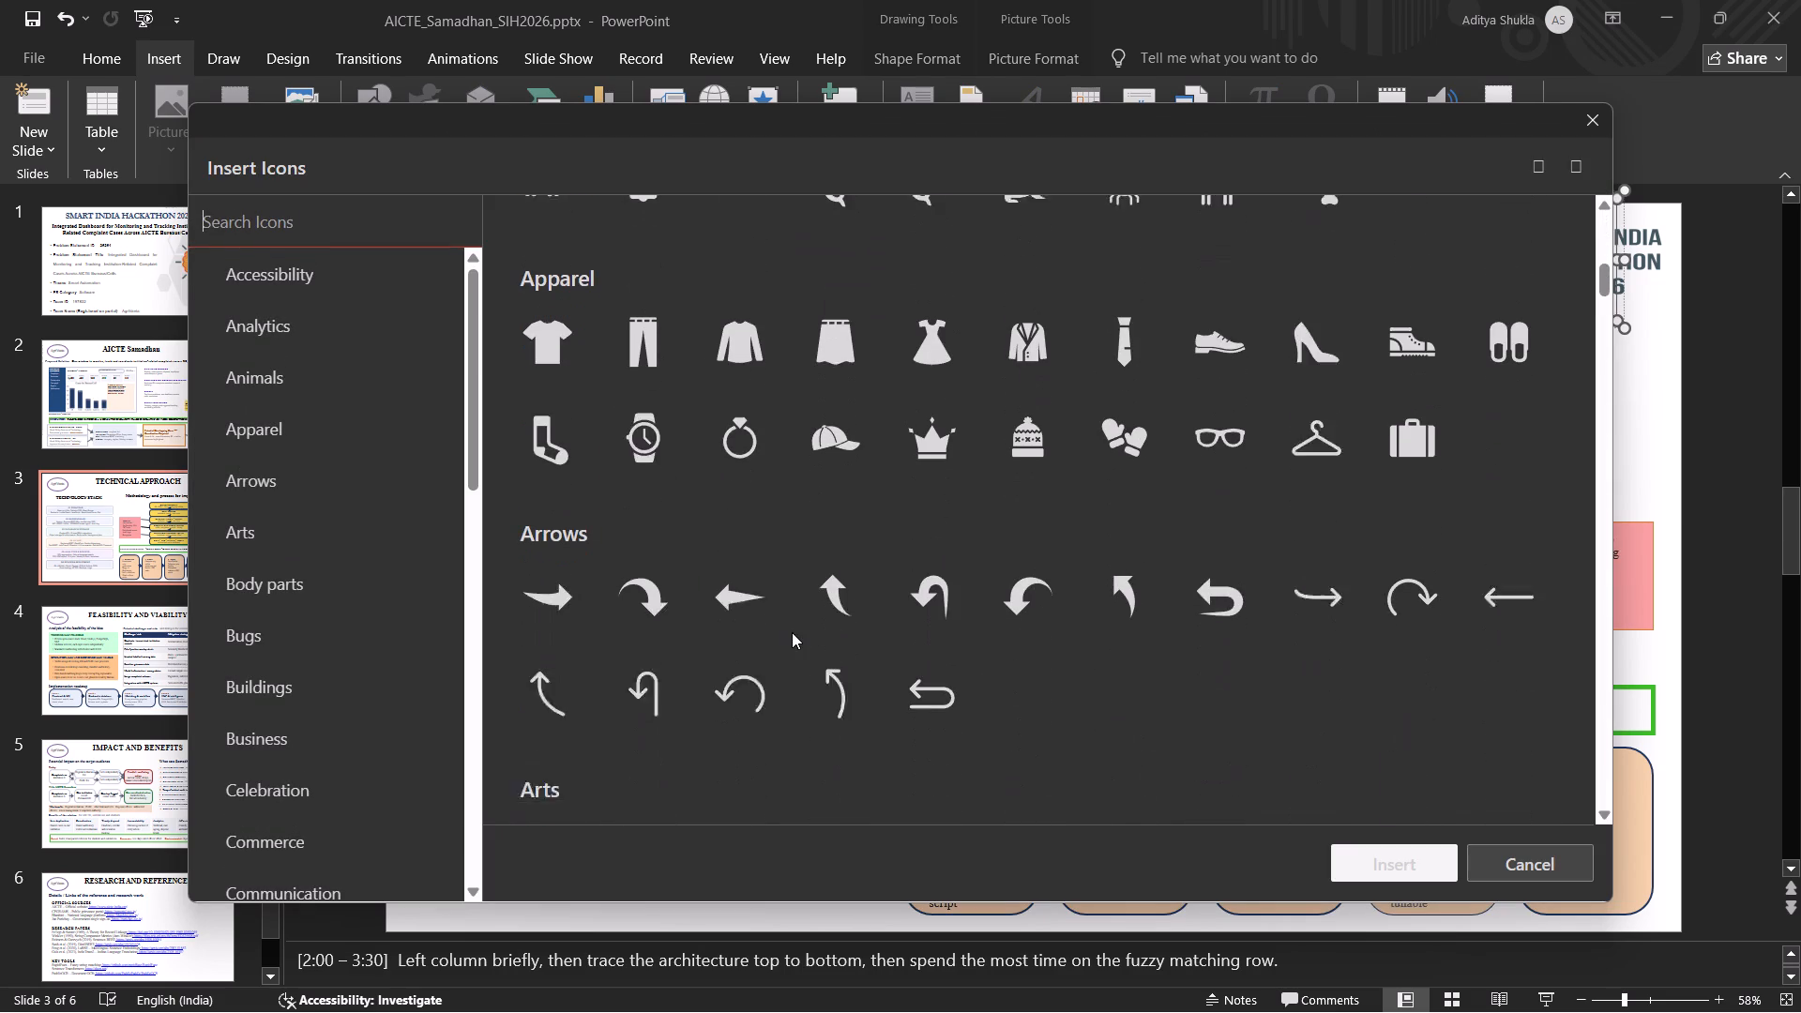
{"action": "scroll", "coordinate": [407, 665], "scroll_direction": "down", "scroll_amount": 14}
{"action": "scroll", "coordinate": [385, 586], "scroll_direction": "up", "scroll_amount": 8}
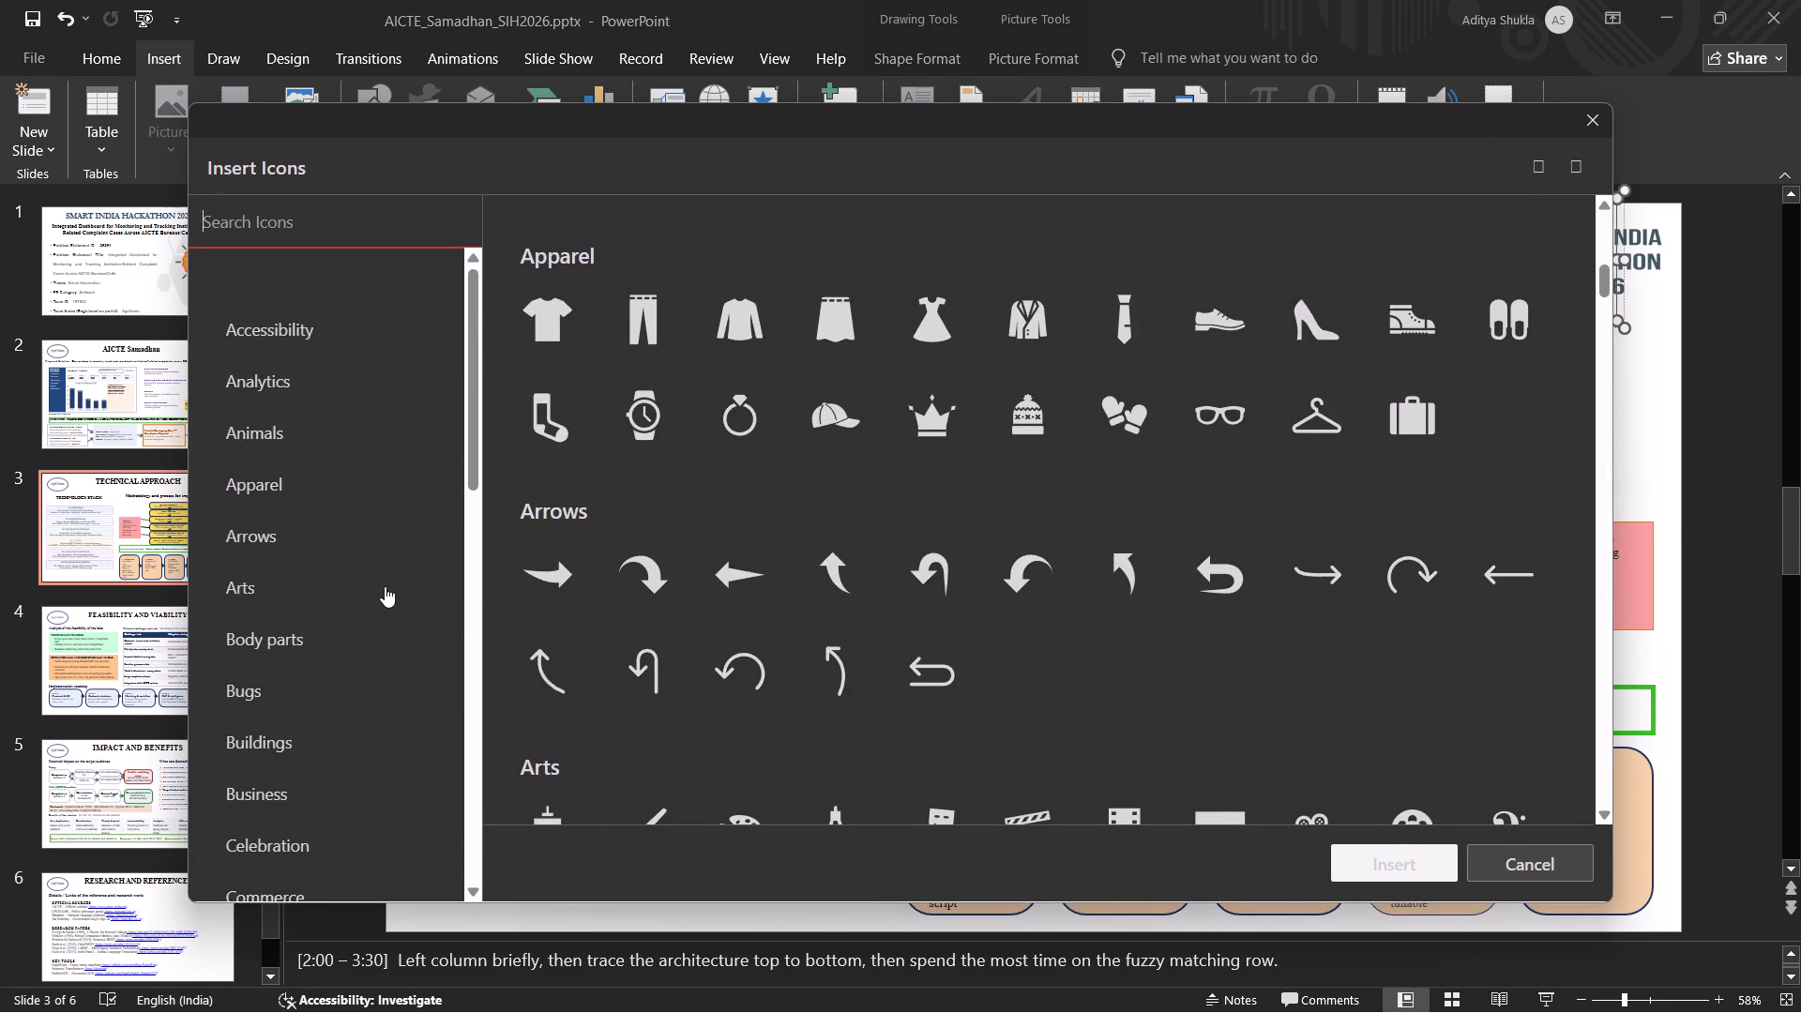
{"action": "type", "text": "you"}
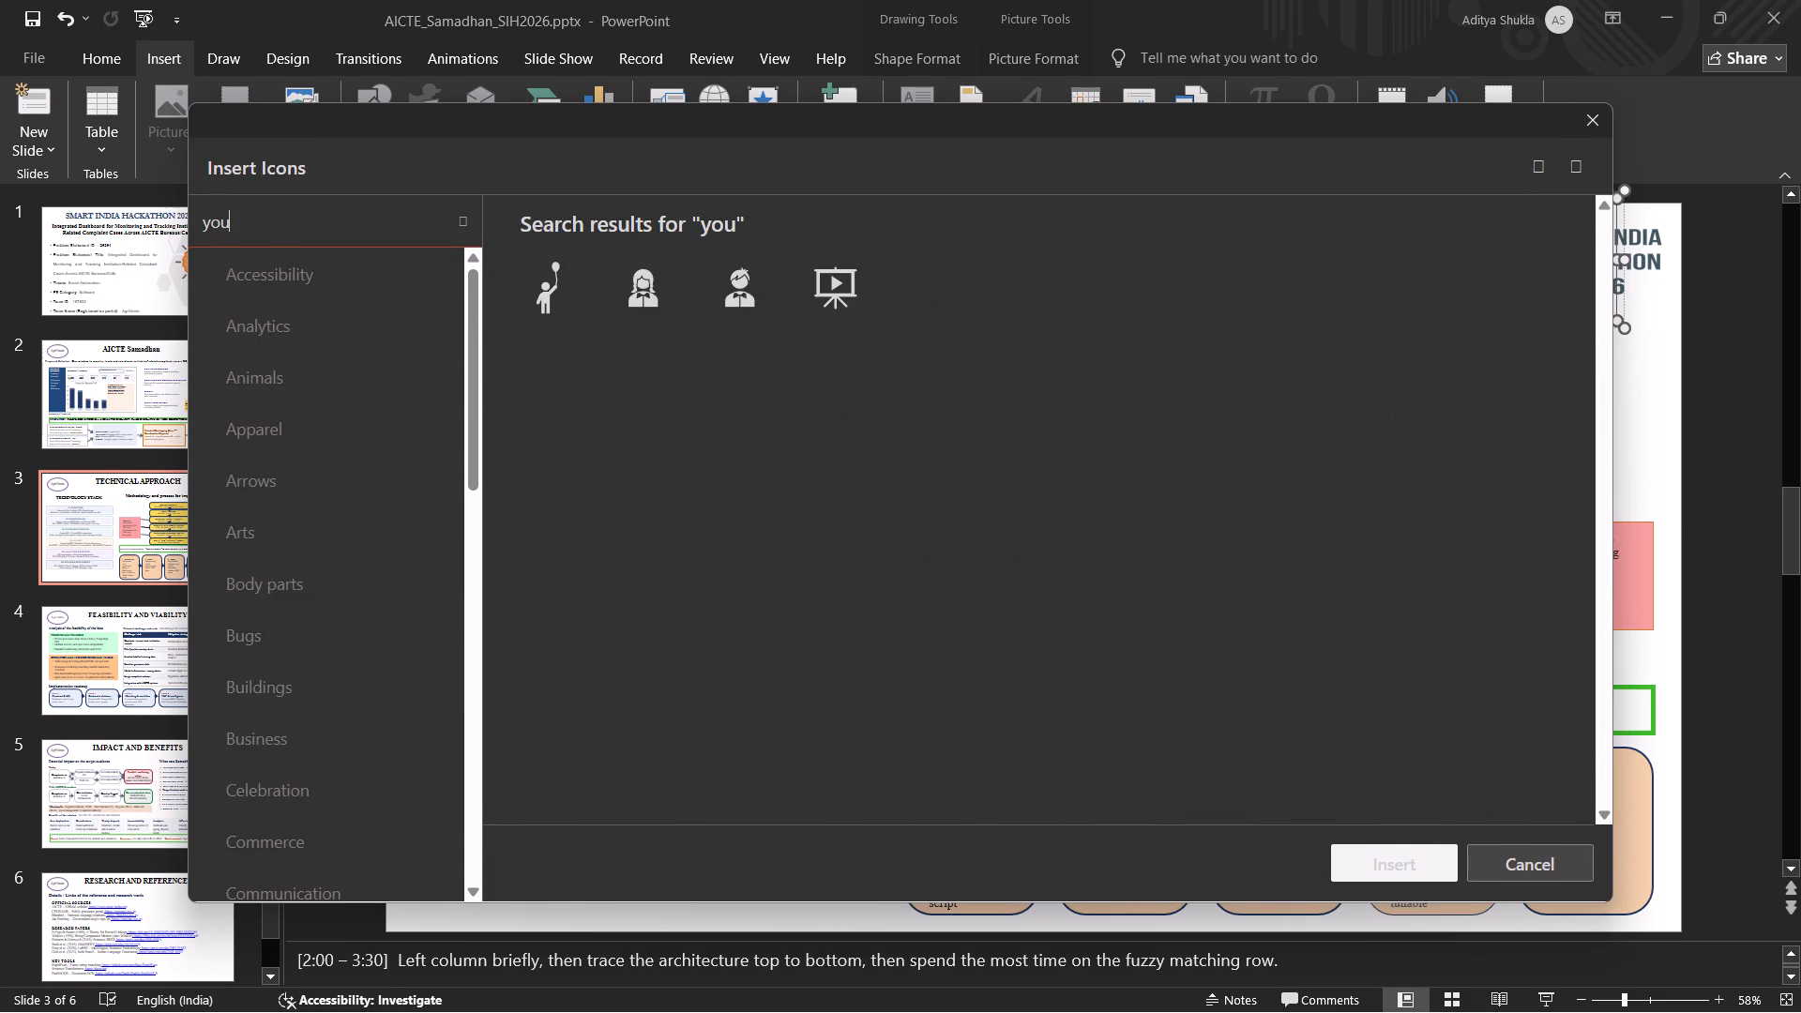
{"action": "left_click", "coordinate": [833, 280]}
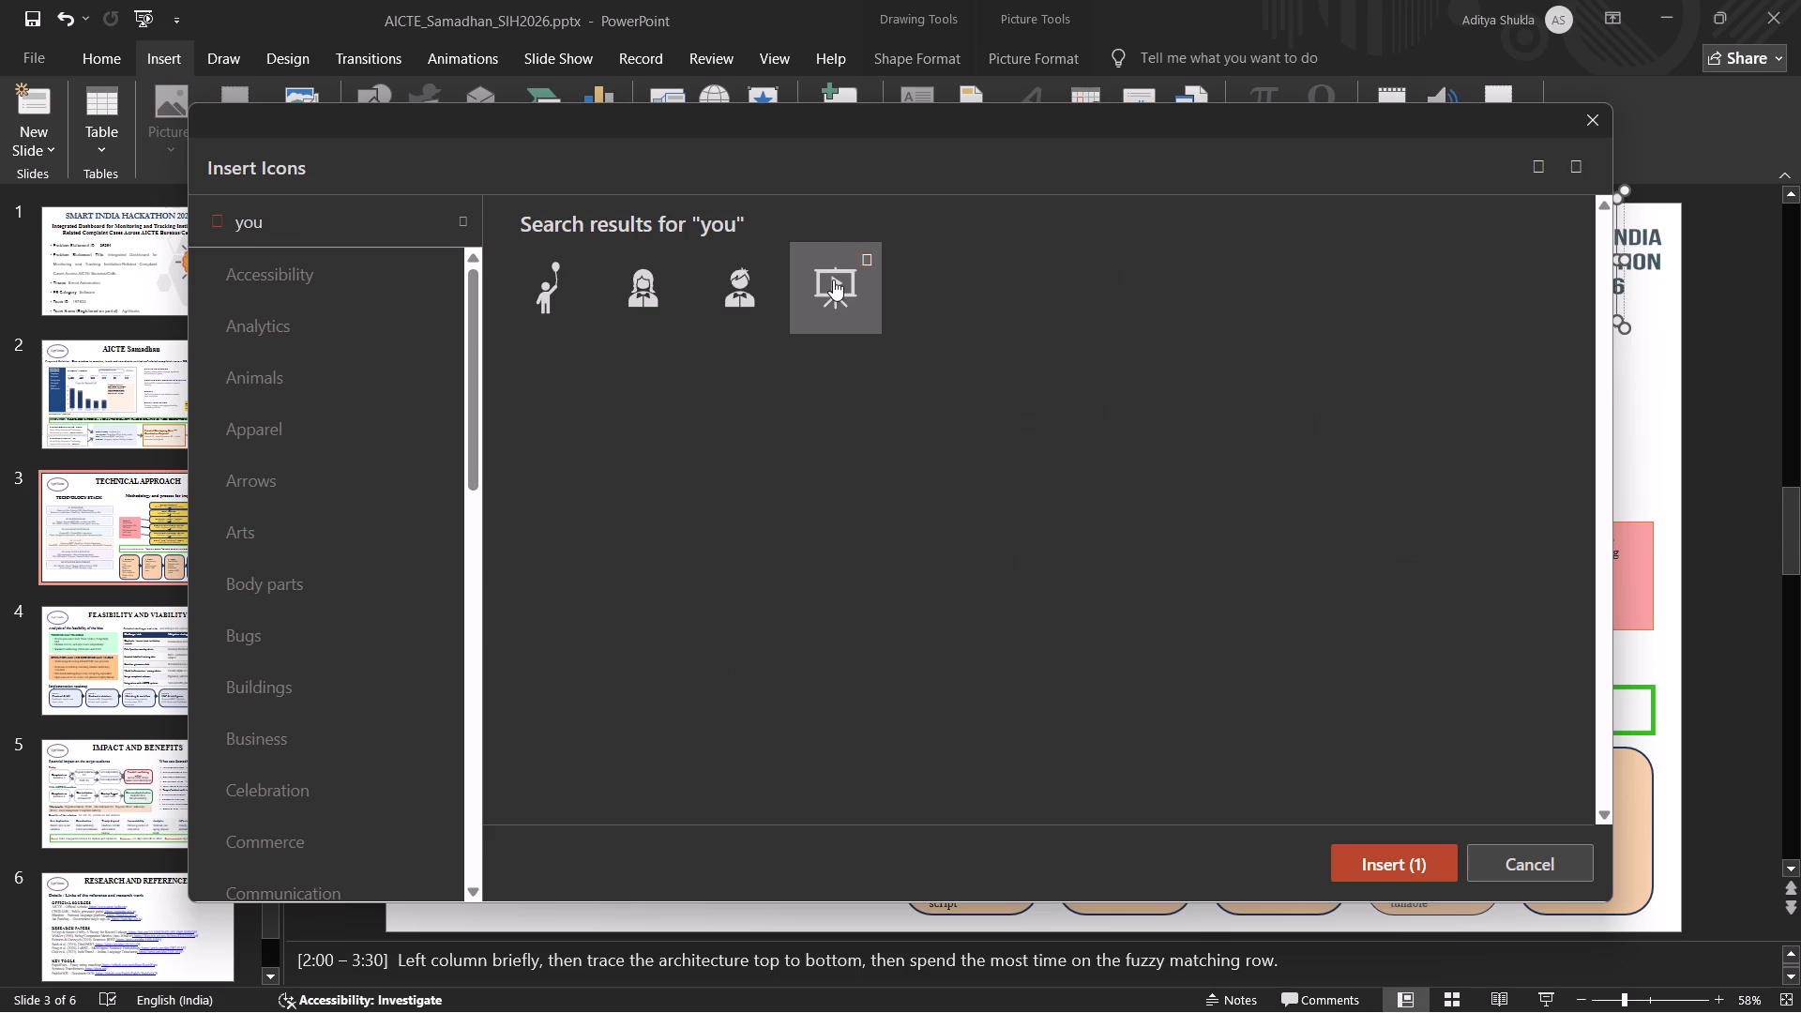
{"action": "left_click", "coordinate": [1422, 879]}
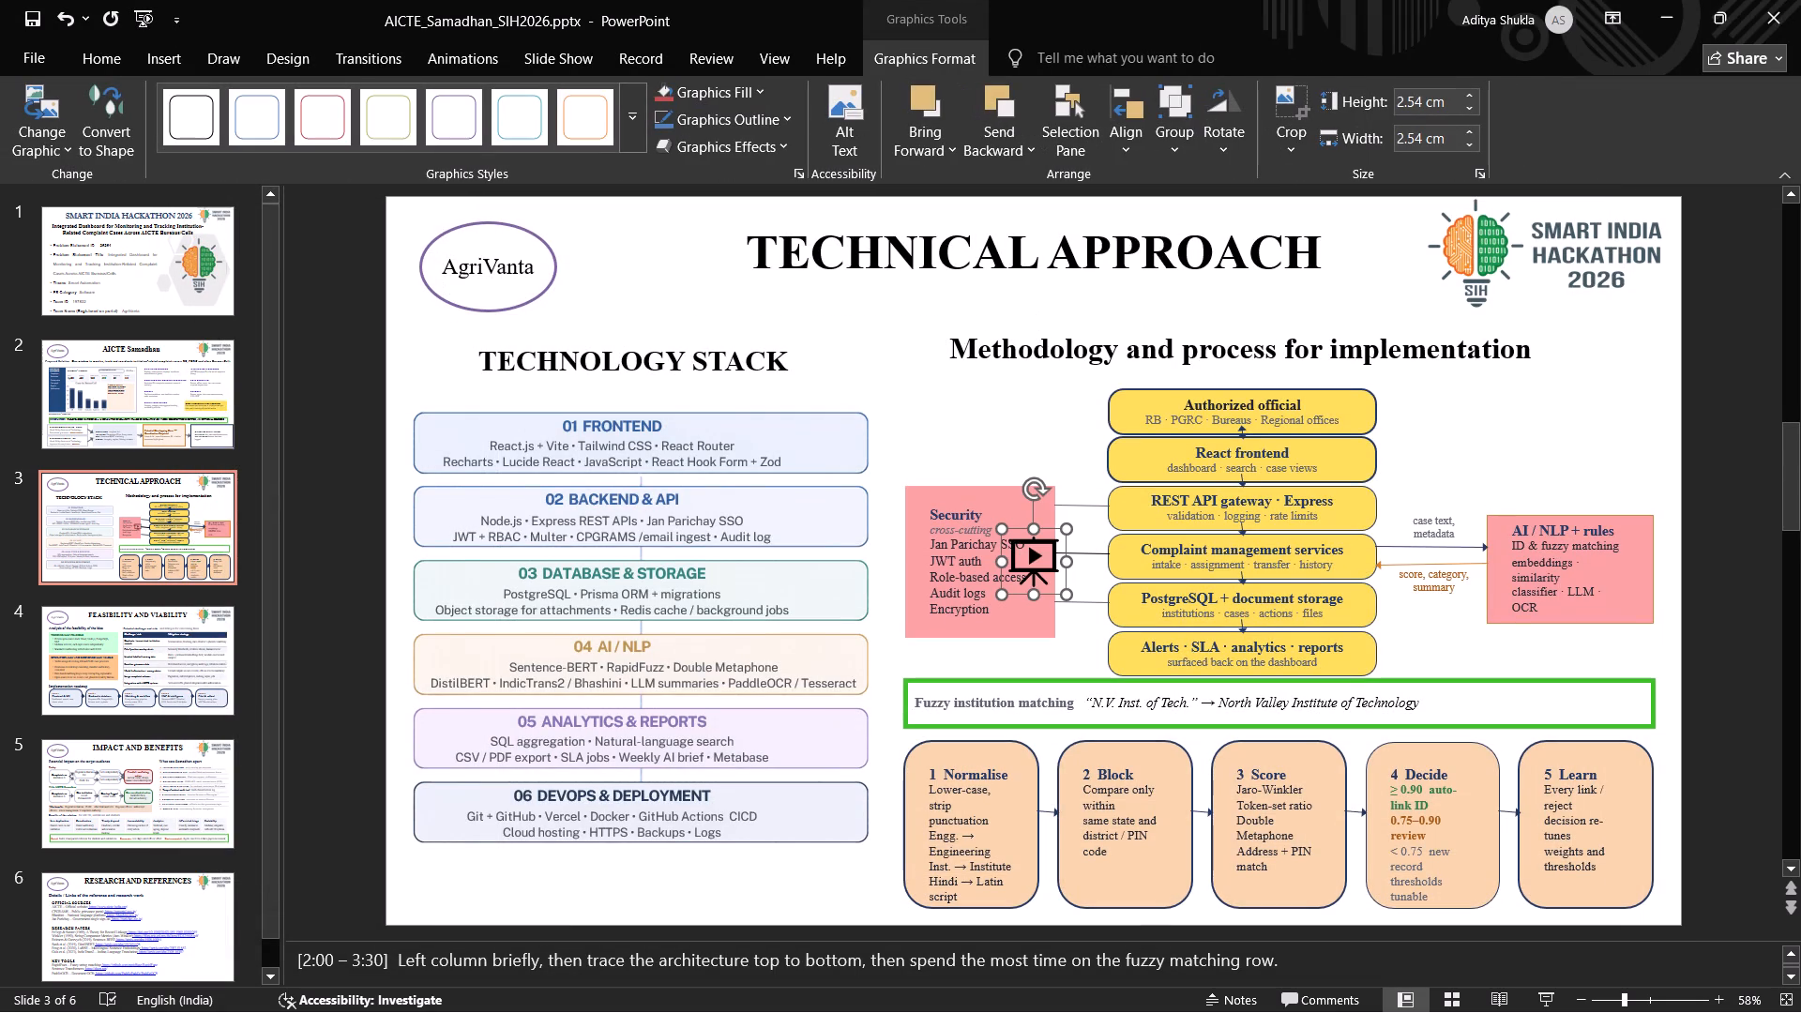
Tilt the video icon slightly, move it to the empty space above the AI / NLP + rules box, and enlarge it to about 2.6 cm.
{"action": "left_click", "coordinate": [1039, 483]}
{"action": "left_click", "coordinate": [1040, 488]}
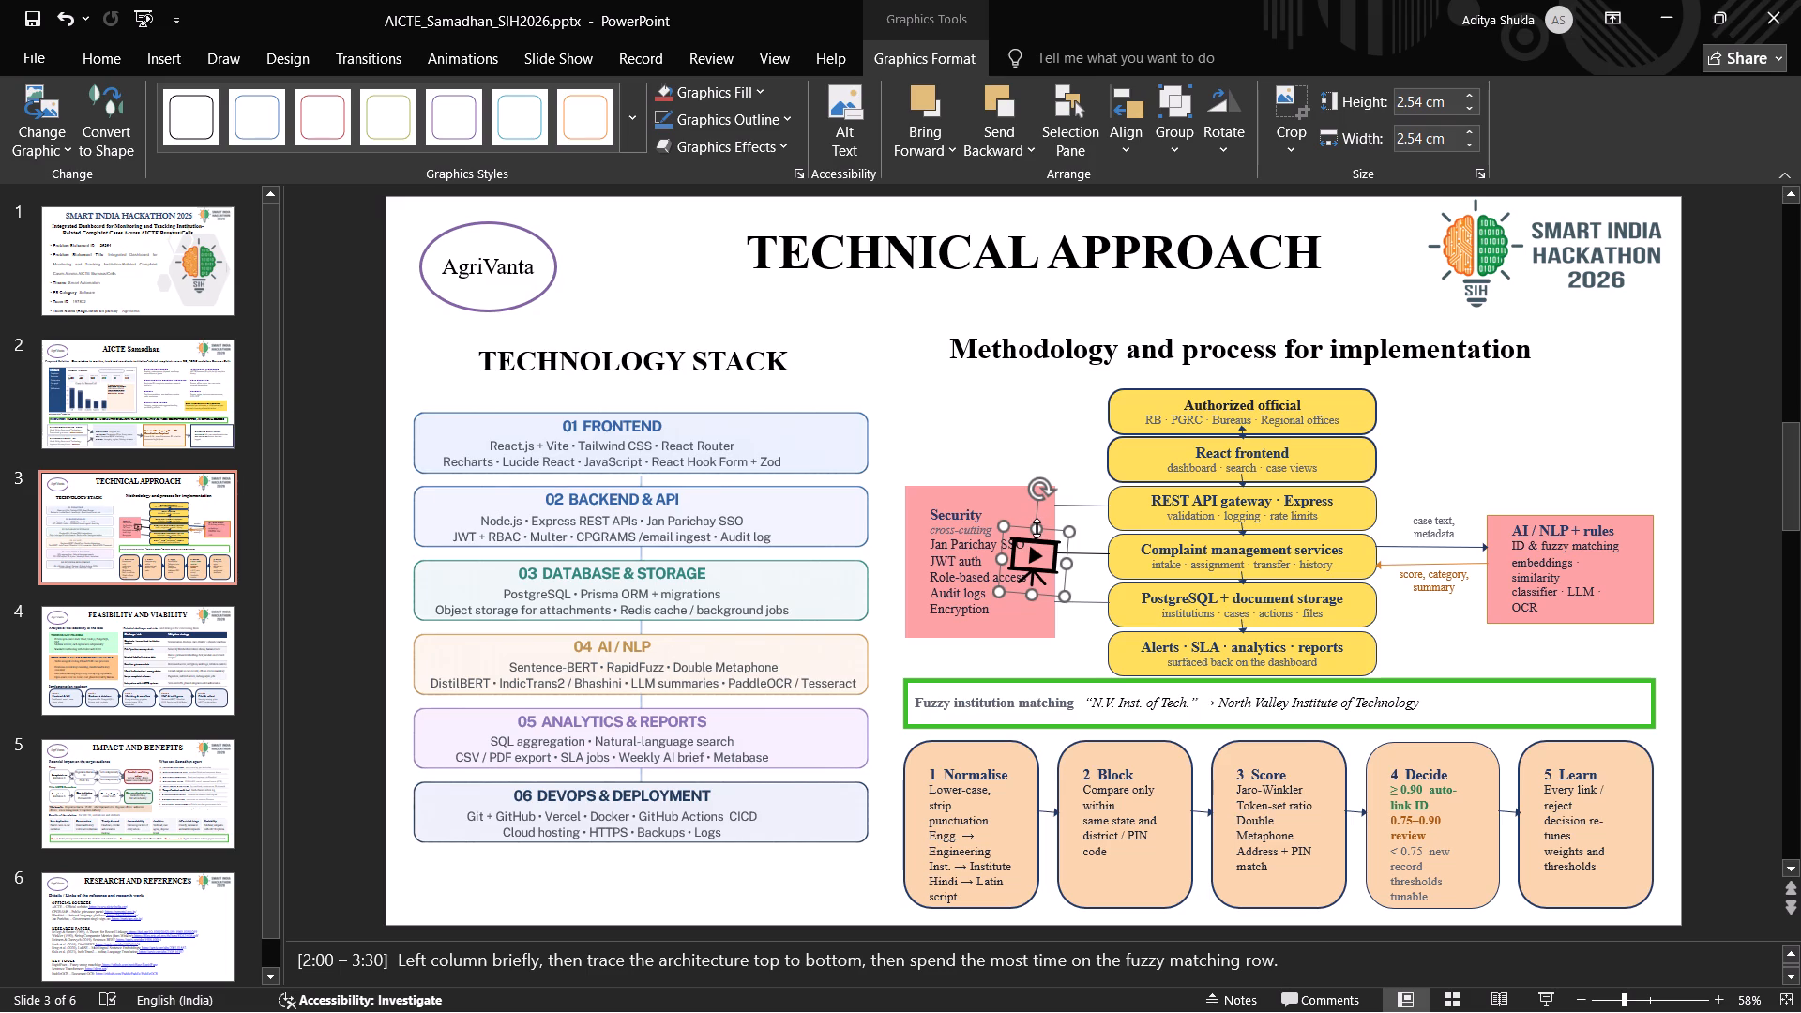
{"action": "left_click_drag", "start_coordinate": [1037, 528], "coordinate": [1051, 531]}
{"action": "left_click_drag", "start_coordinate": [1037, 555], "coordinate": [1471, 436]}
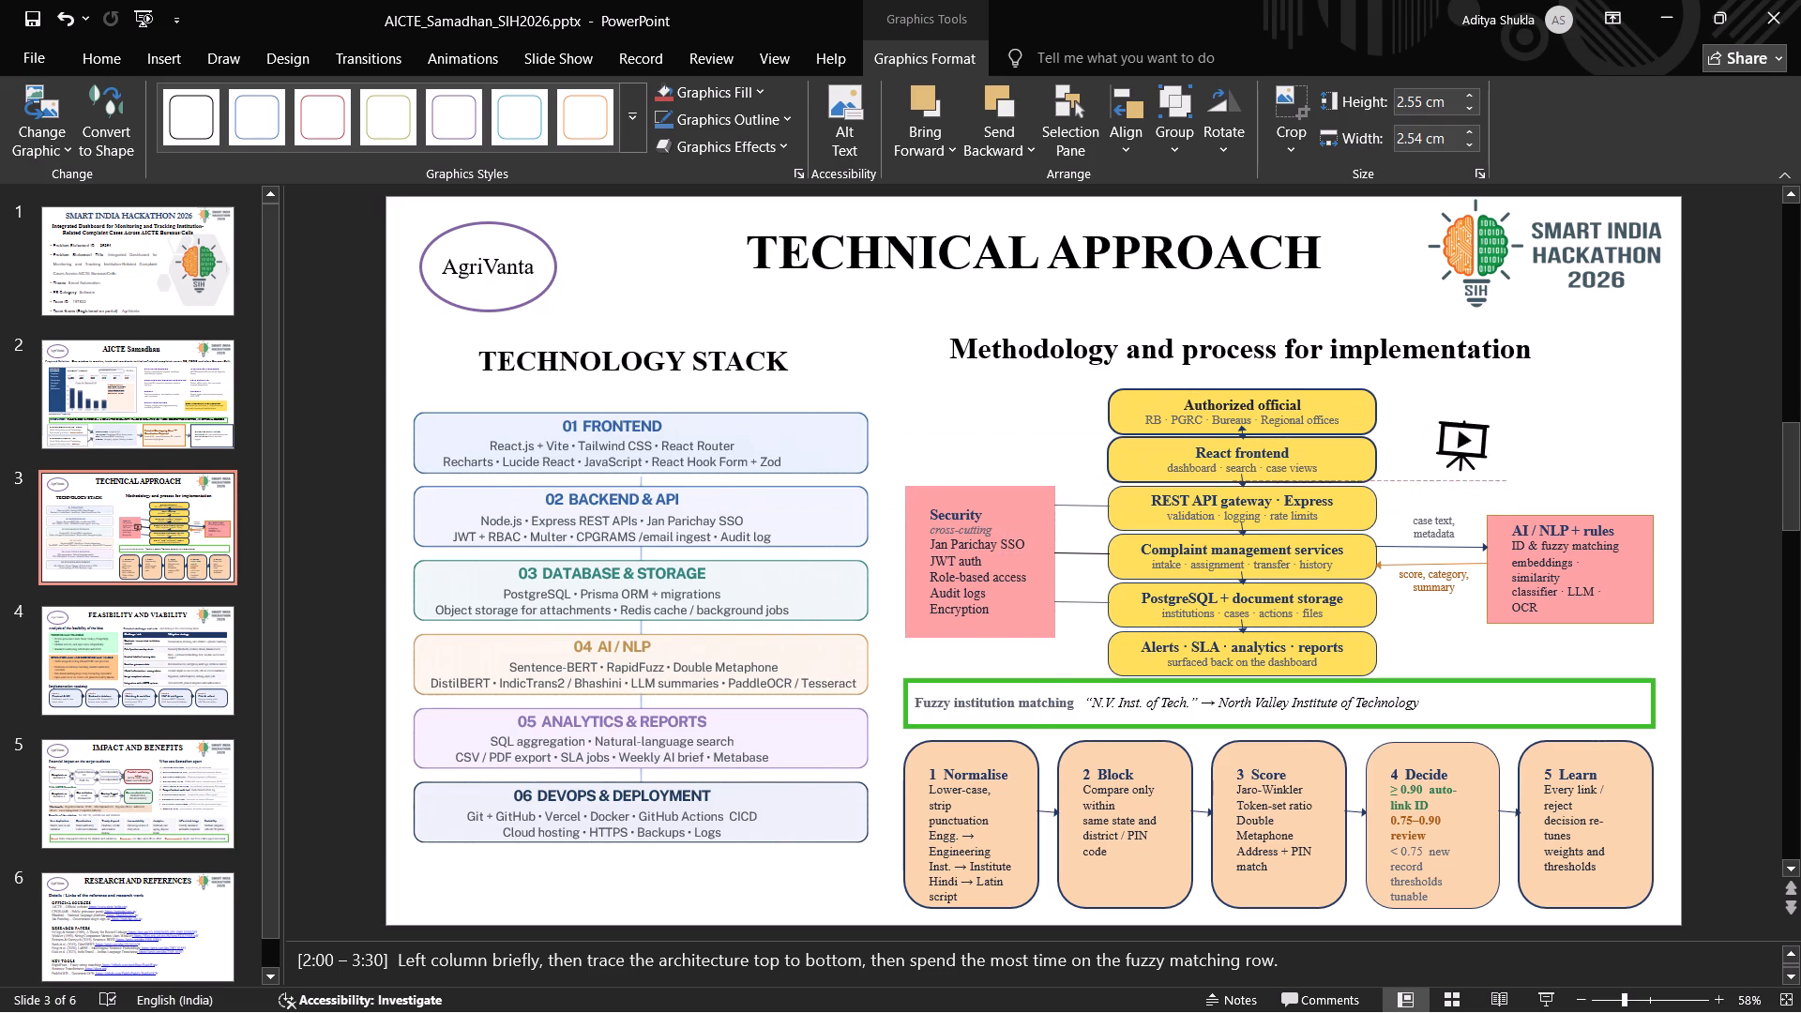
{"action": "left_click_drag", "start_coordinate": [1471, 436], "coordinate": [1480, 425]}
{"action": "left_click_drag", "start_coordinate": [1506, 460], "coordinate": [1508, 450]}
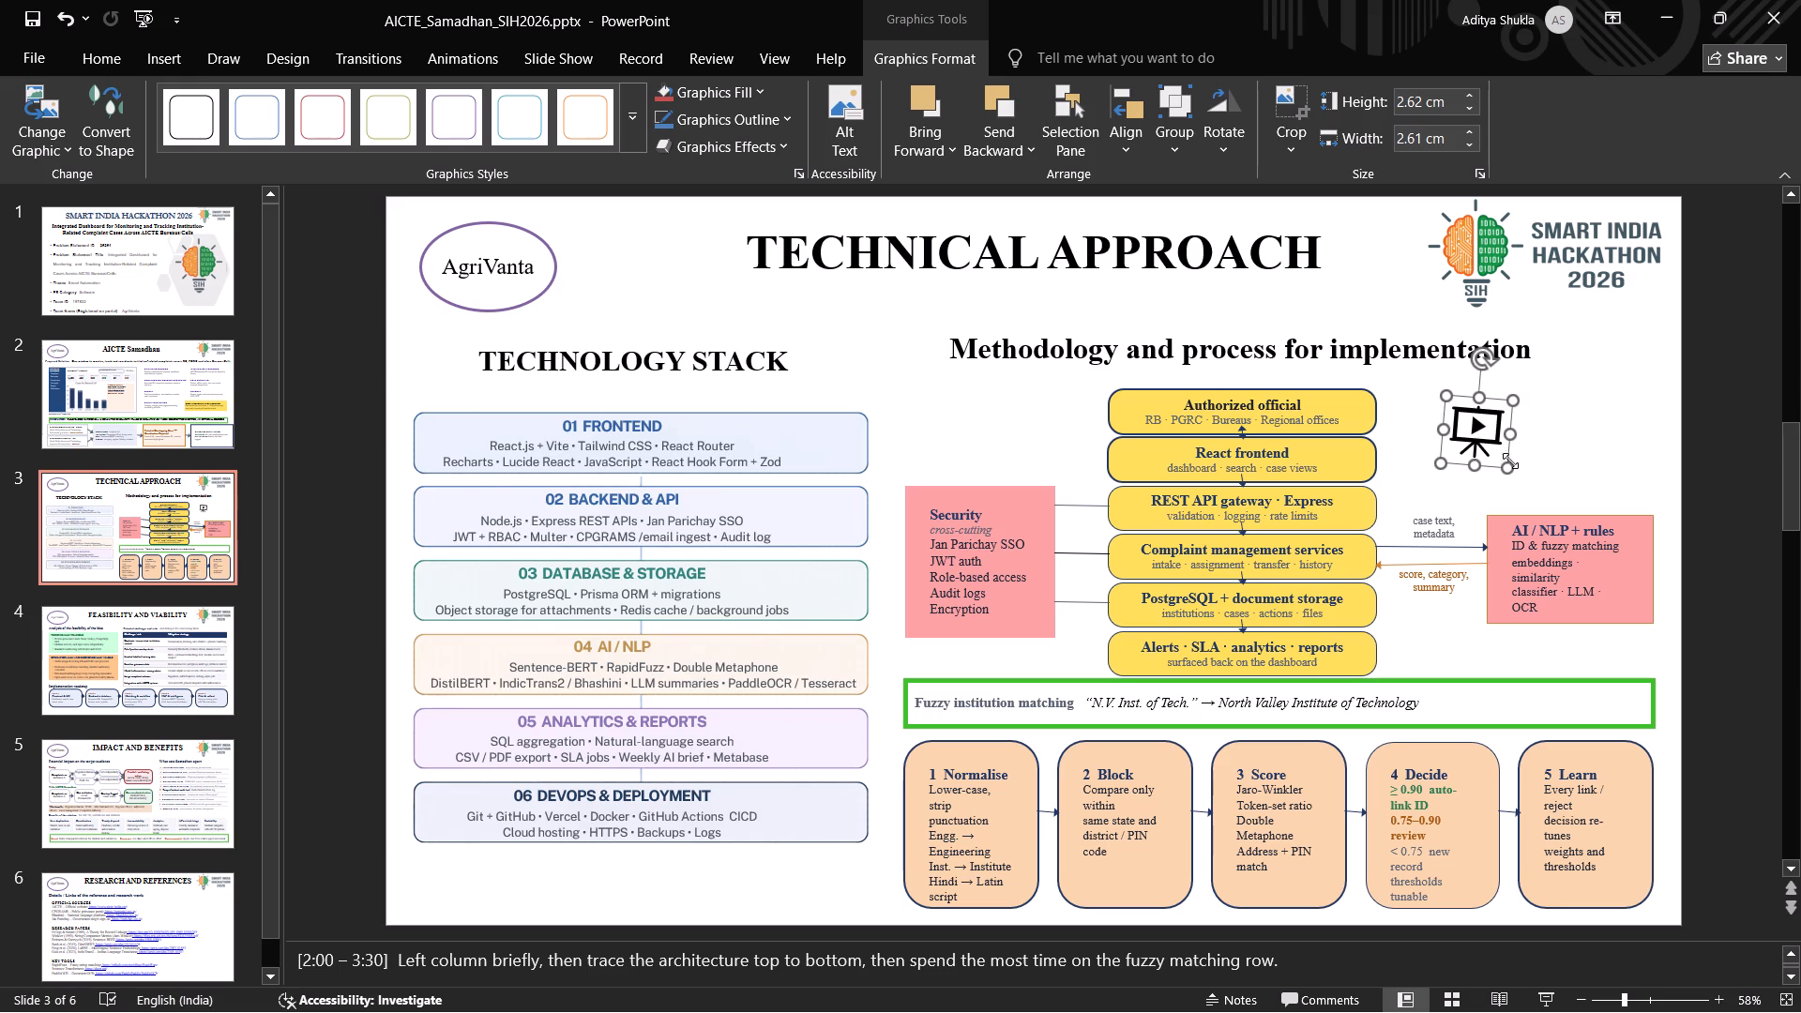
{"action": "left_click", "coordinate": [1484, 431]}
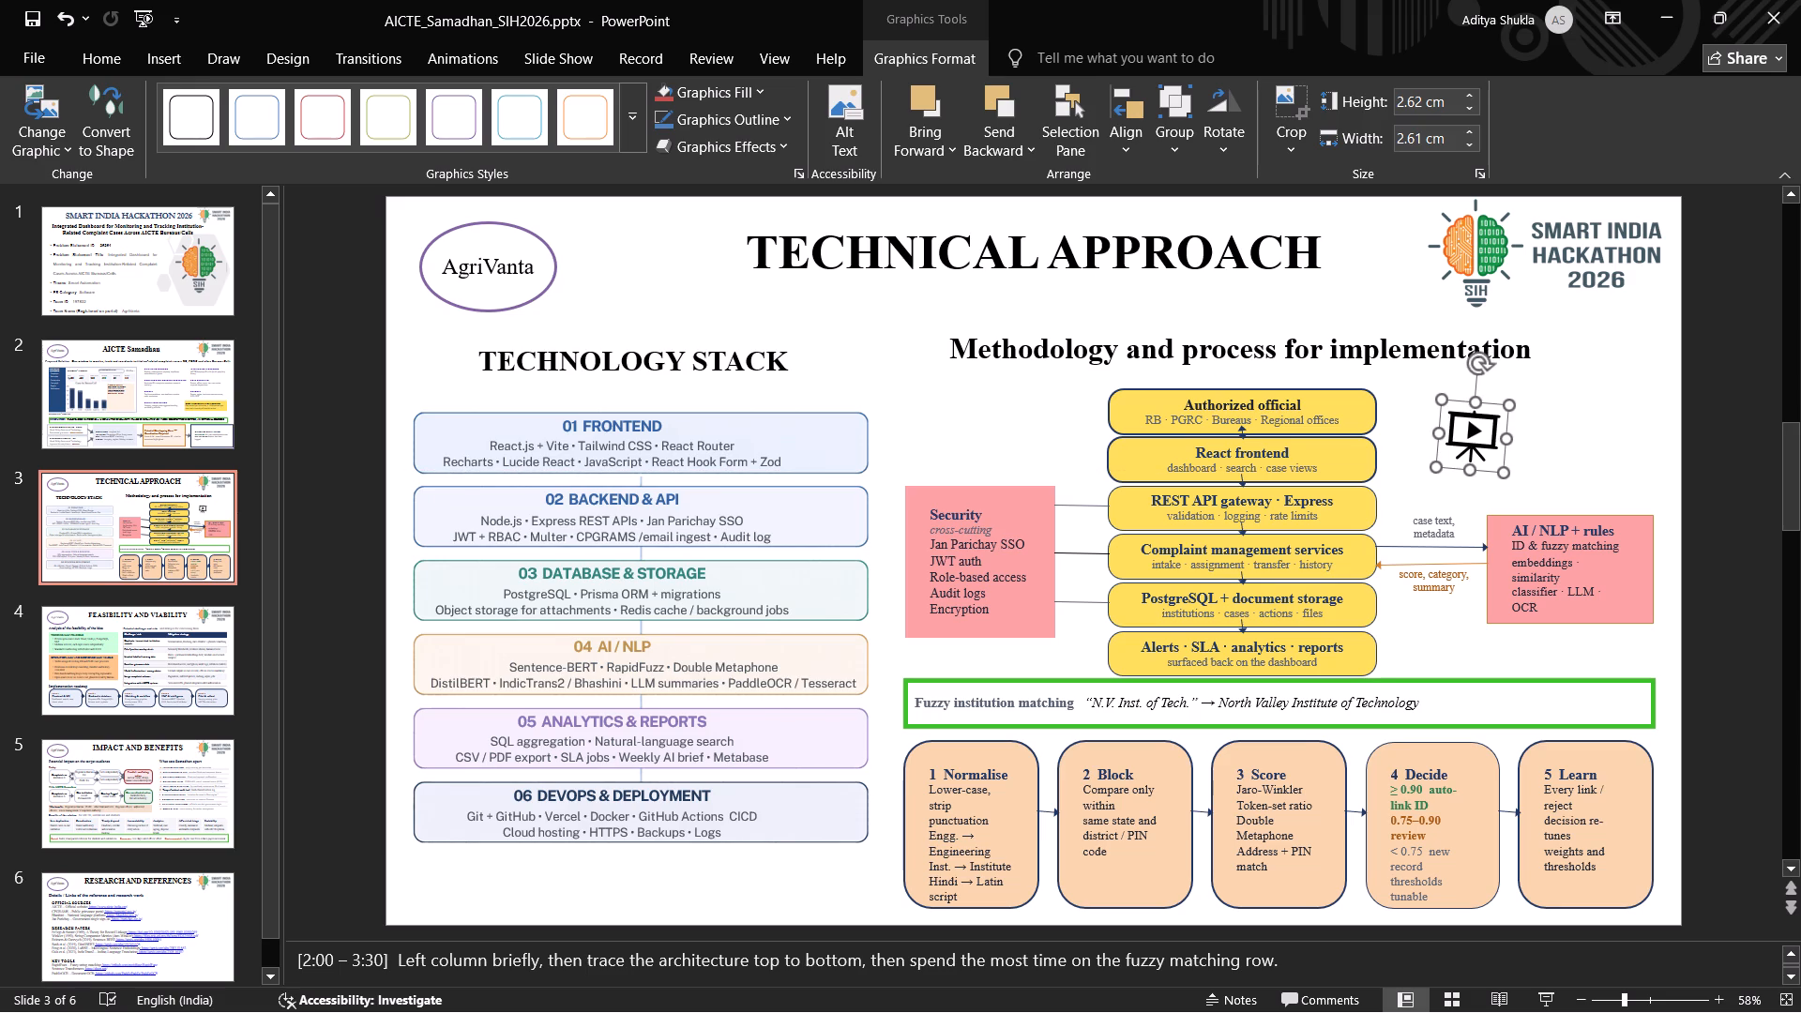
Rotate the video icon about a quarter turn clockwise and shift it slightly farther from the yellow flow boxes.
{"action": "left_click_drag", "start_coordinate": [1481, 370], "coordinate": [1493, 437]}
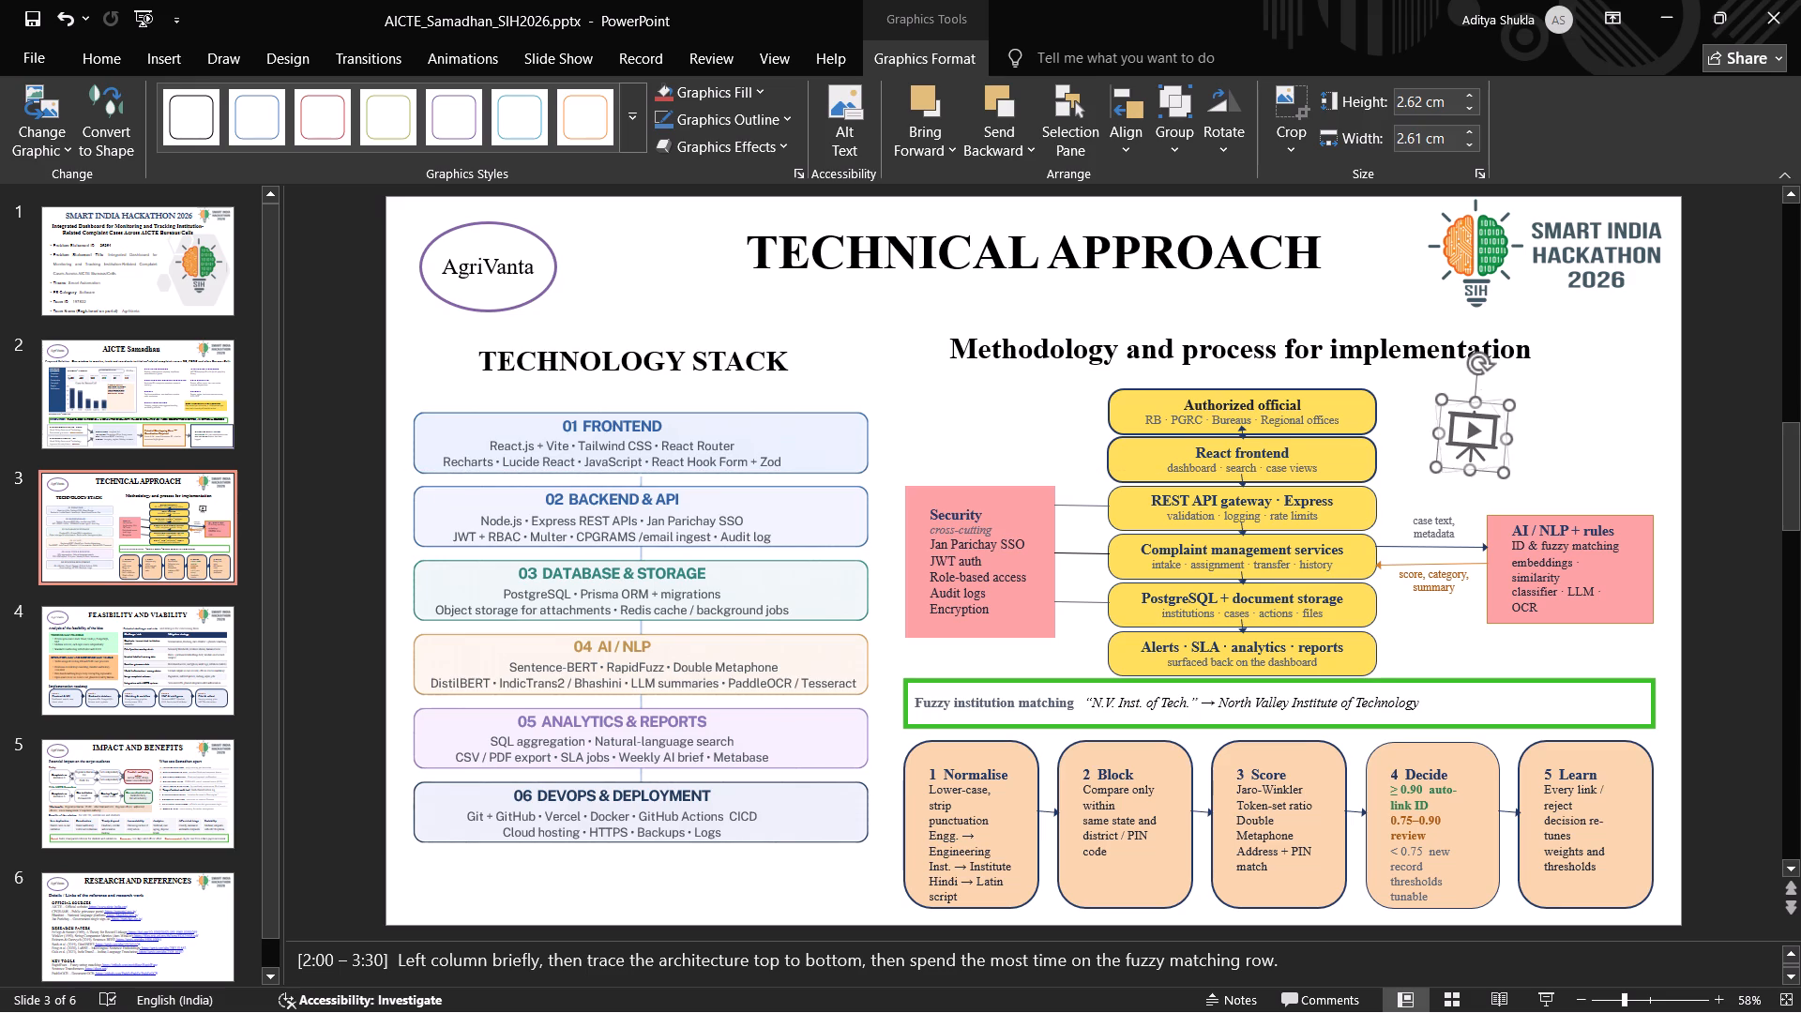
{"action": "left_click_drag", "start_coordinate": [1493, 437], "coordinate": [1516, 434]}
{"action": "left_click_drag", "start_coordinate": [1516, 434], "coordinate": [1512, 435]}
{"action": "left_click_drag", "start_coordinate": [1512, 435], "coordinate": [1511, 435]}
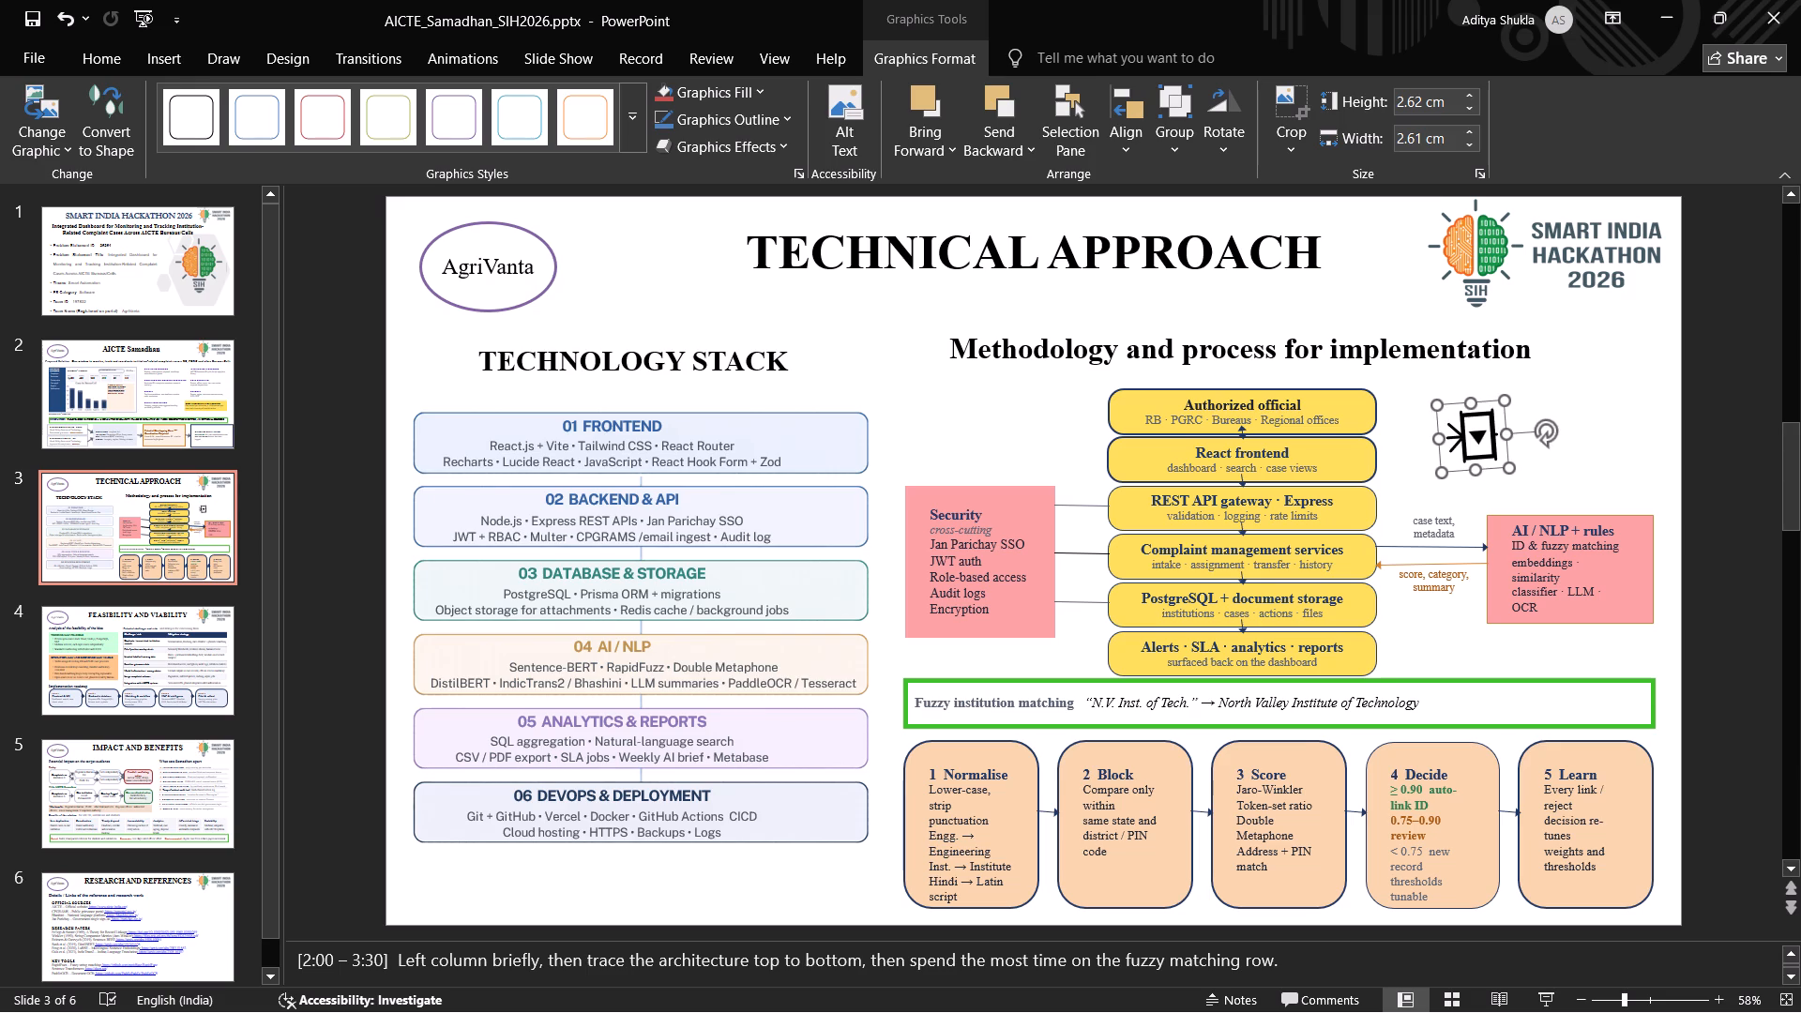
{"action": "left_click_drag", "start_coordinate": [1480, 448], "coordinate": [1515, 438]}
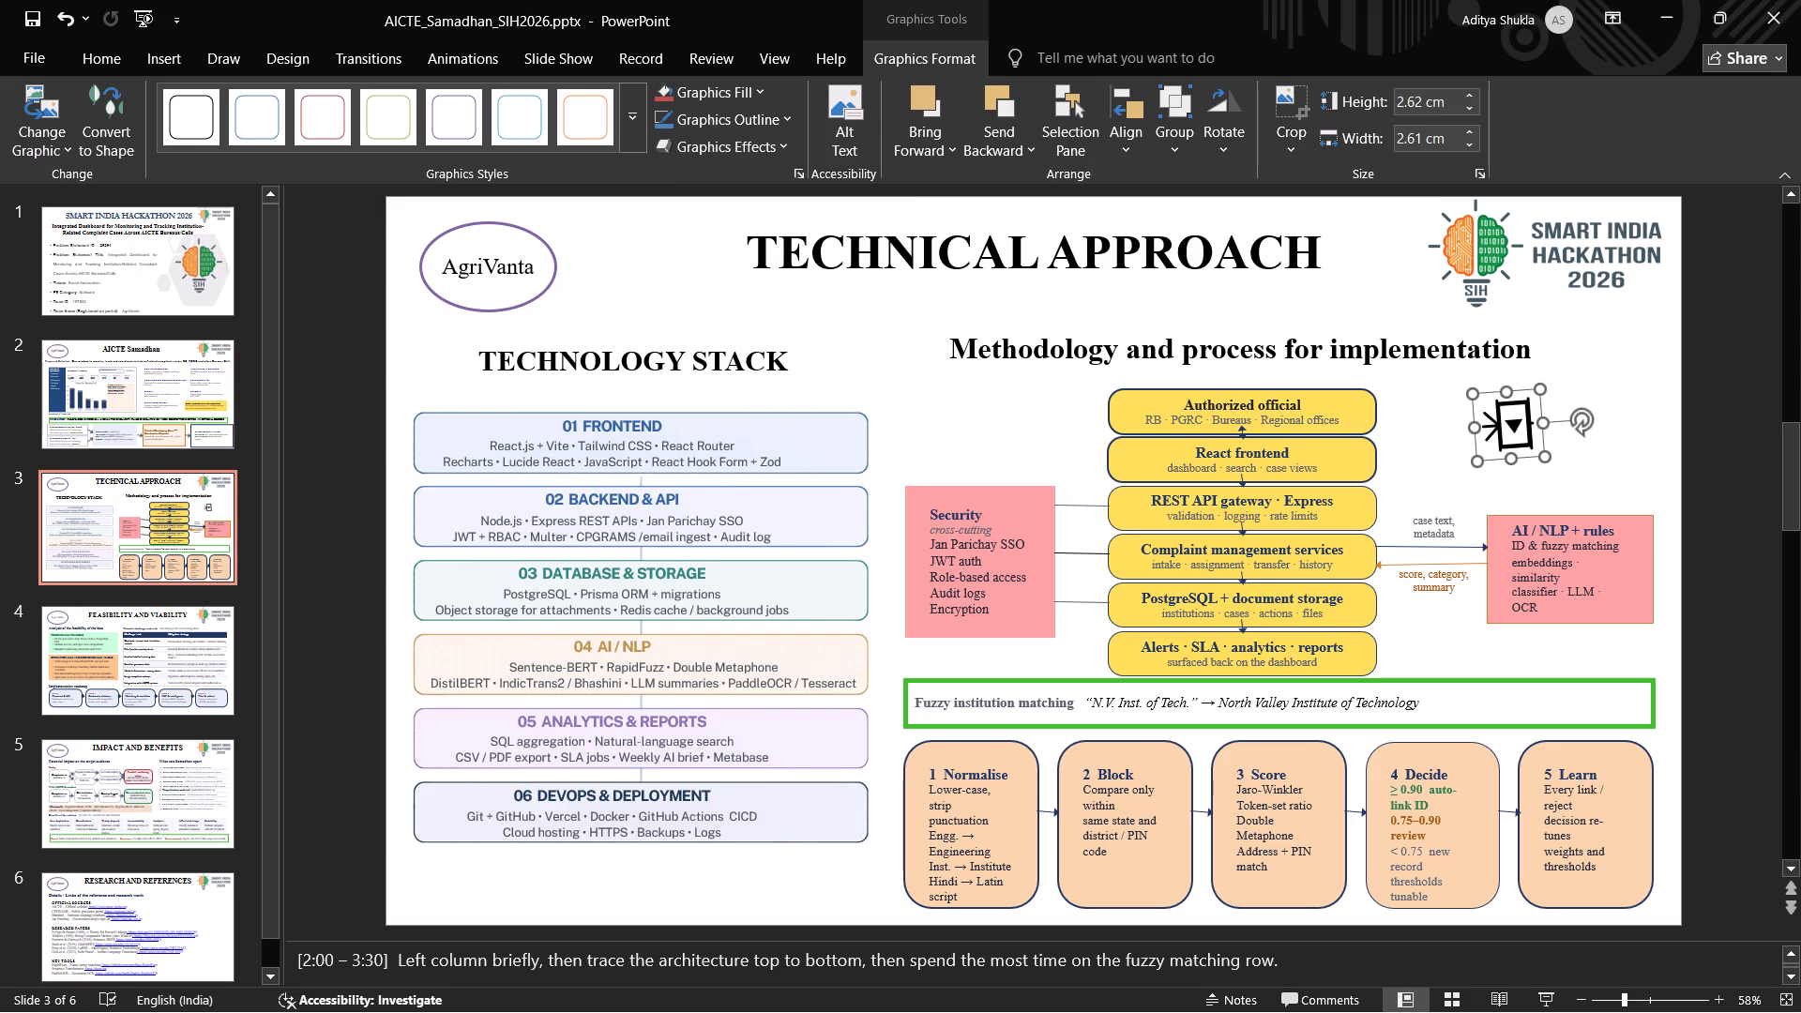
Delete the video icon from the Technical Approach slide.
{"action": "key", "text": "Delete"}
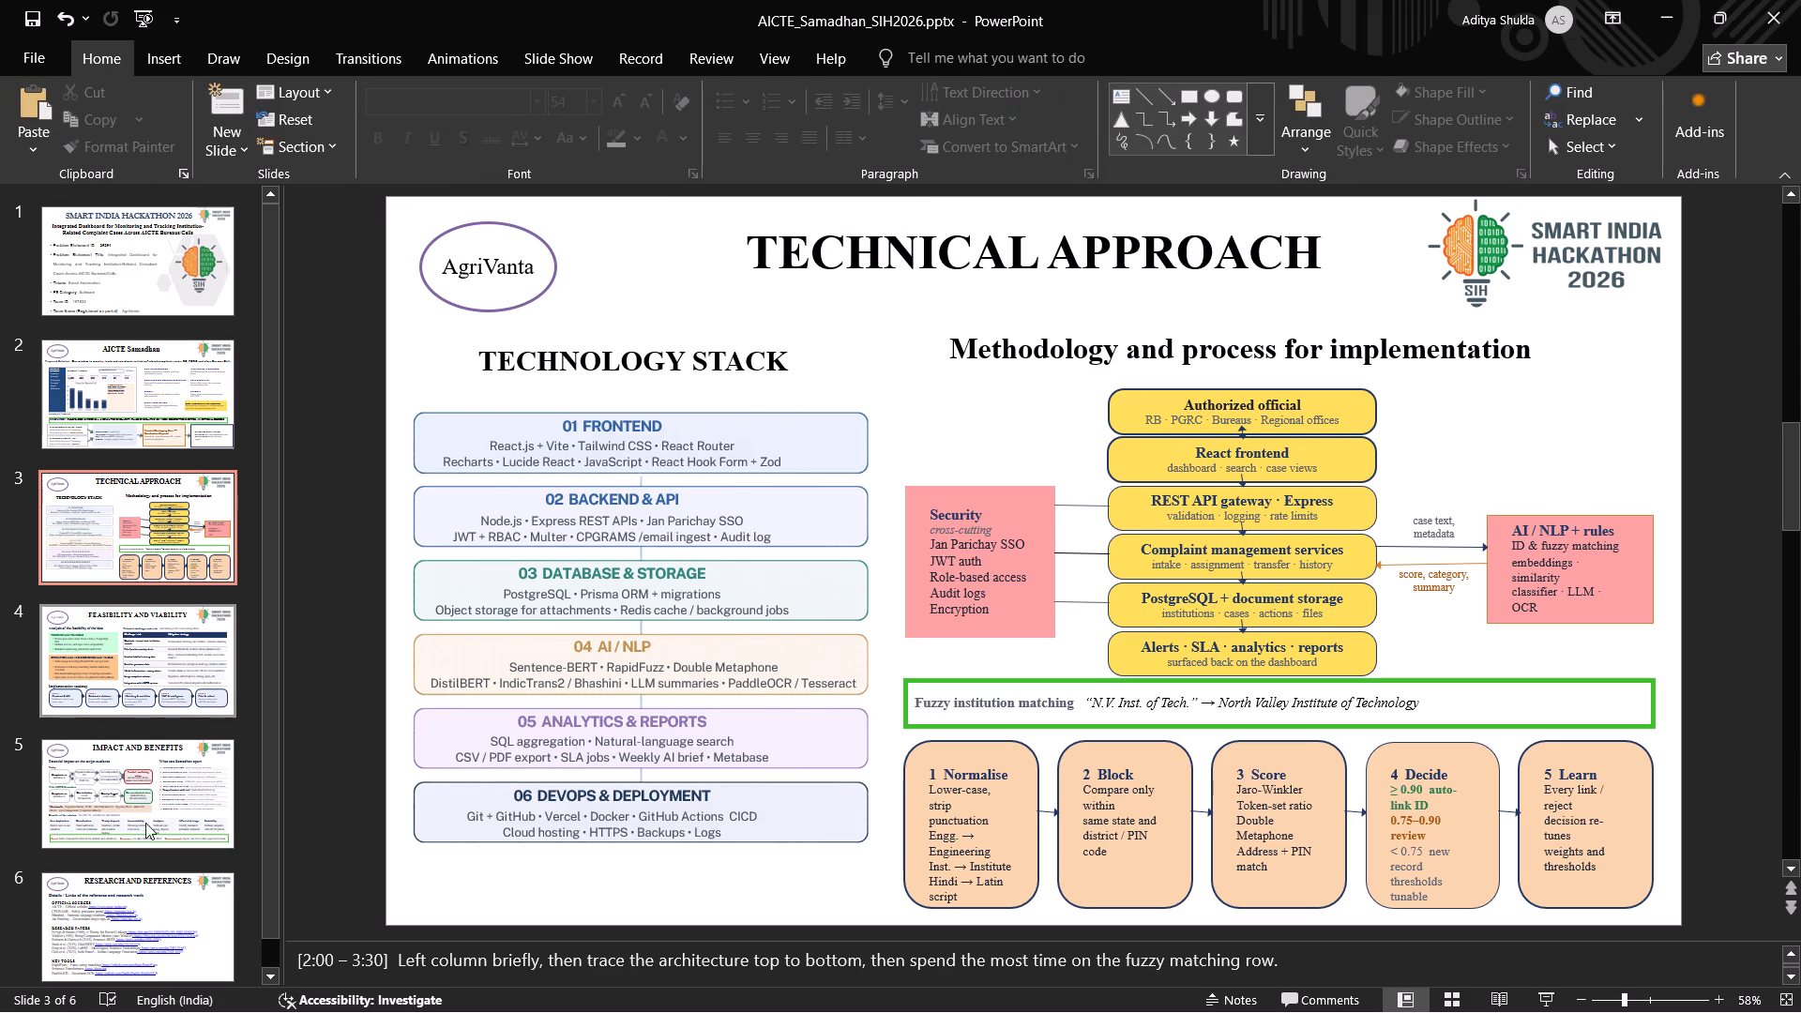
On the Research and References slide, nudge the references text box up until it sits right under the Details / Links subtitle.
{"action": "left_click", "coordinate": [134, 909]}
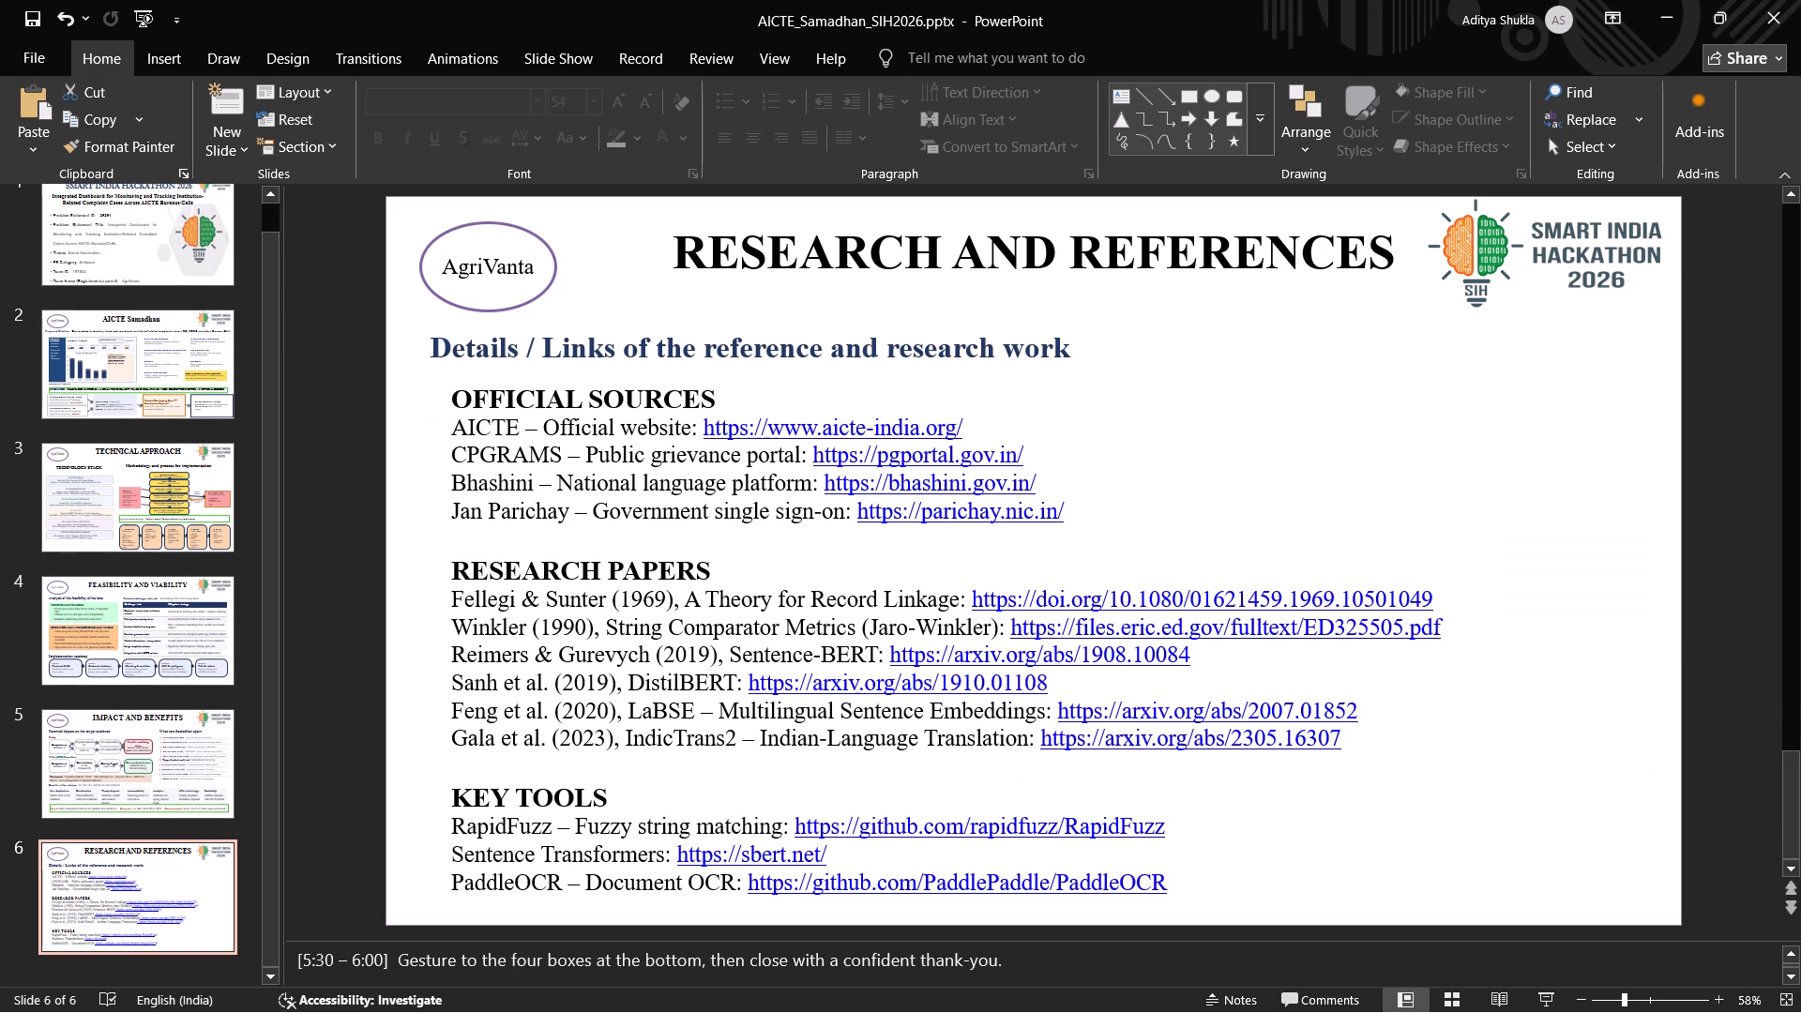
{"action": "left_click", "coordinate": [1213, 873]}
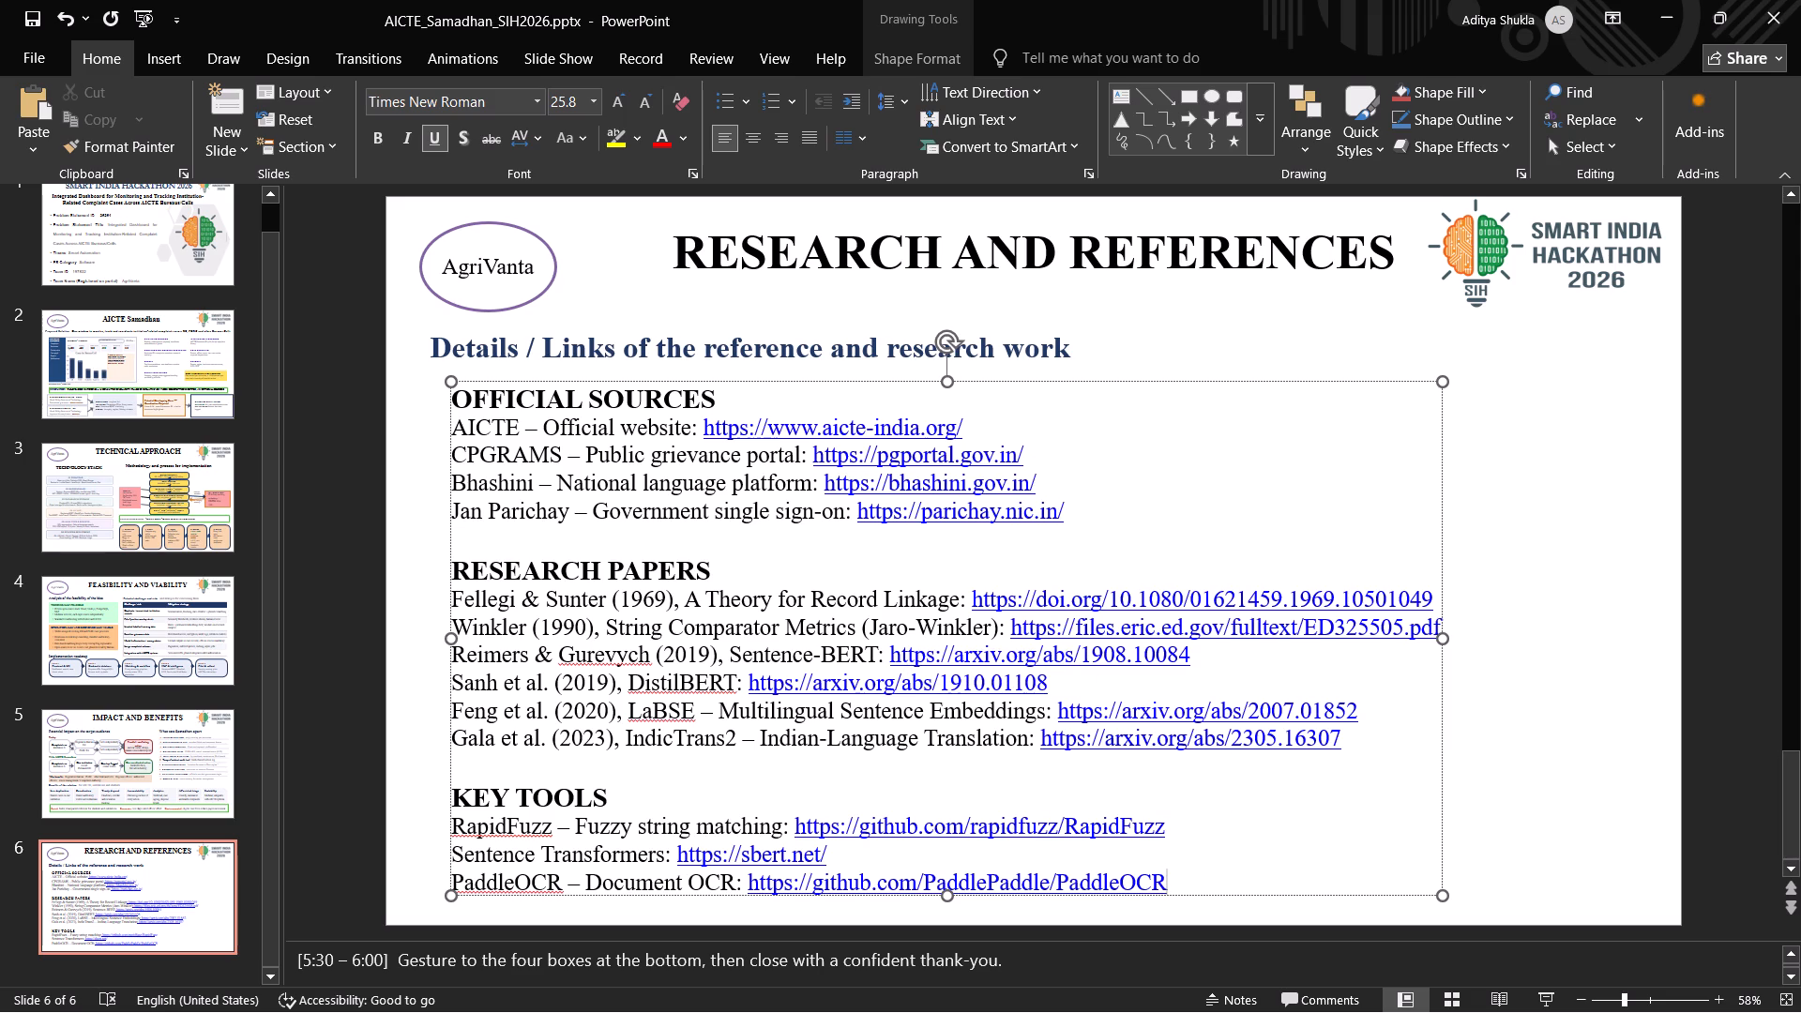
{"action": "left_click_drag", "start_coordinate": [1281, 852], "coordinate": [651, 560]}
{"action": "left_click", "coordinate": [1226, 806]}
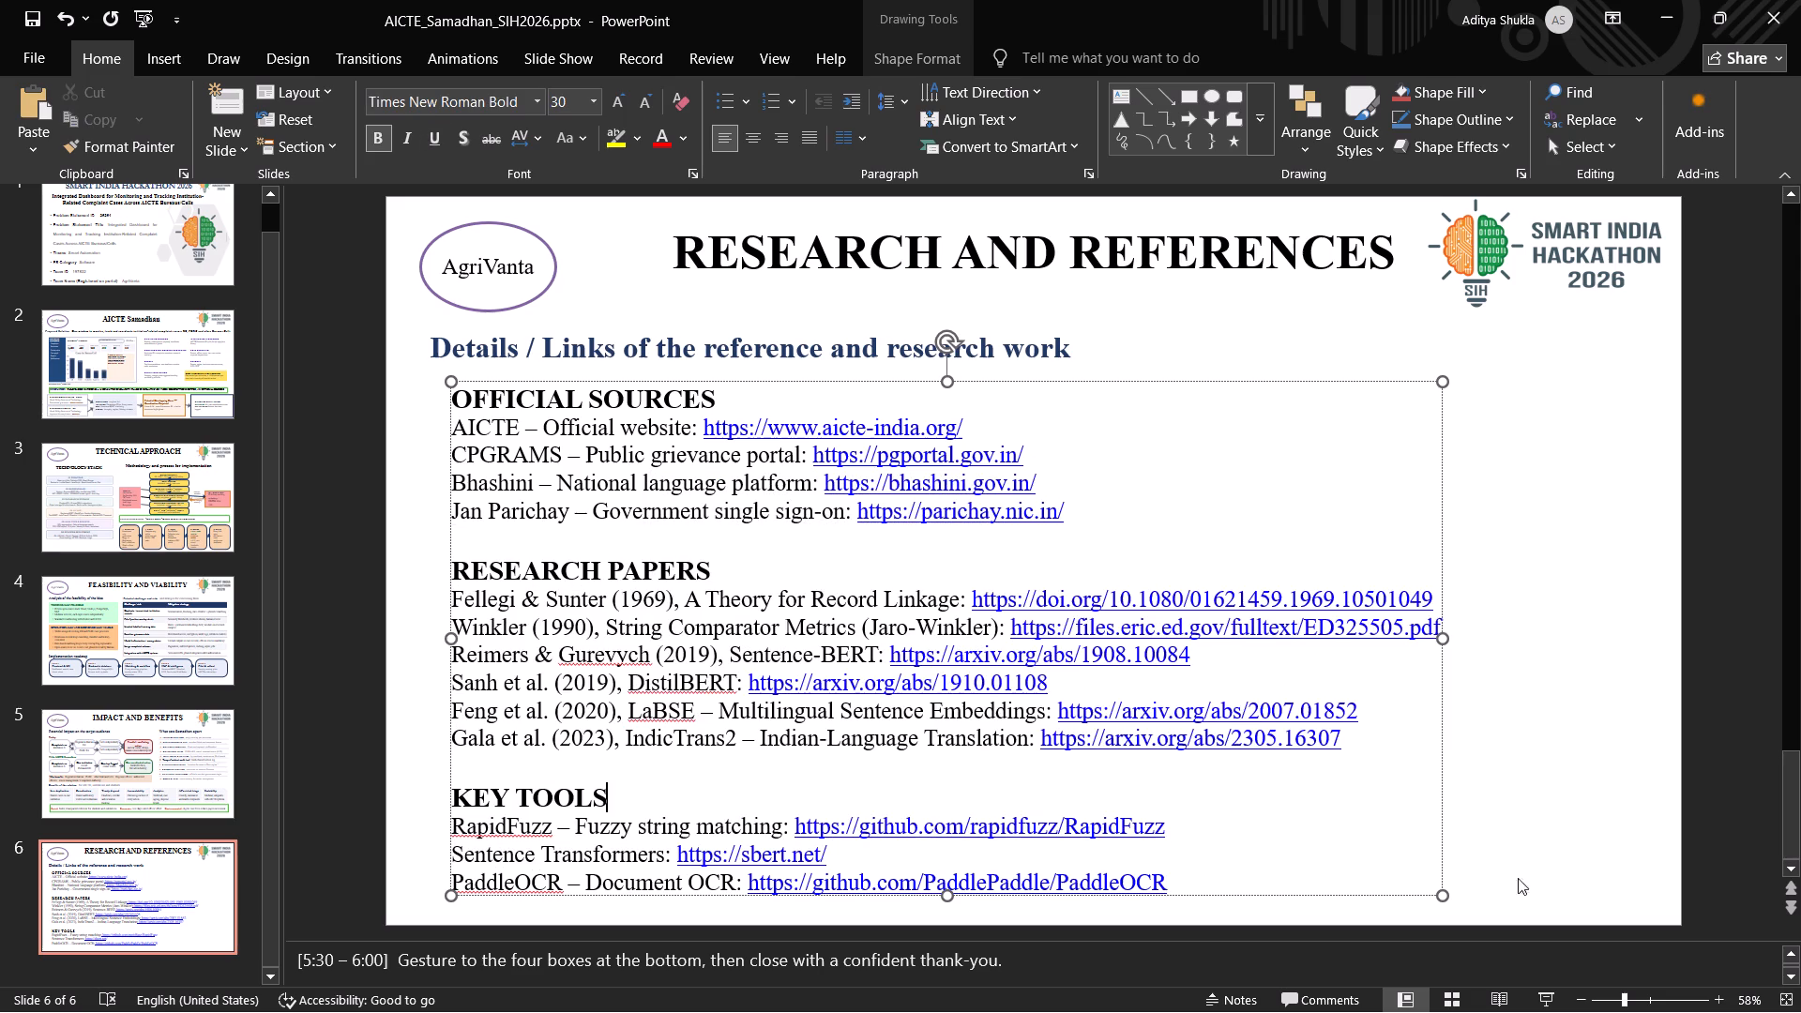
{"action": "key", "text": "Up"}
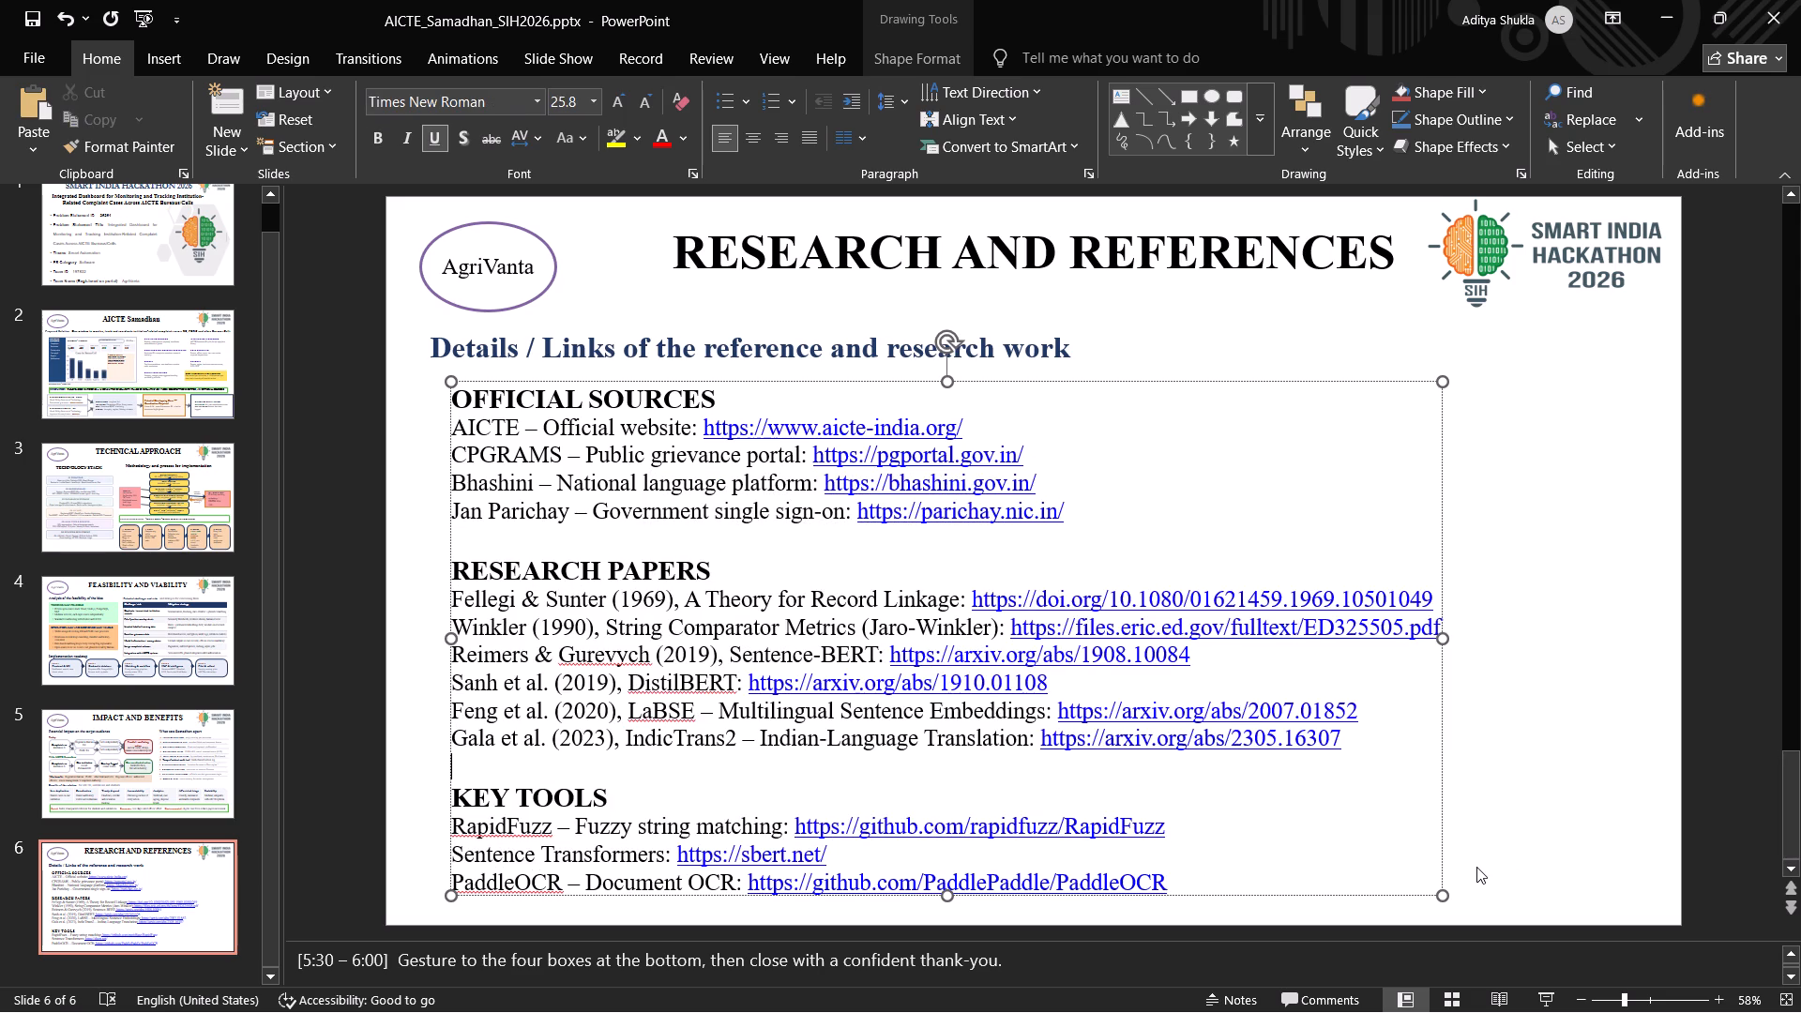
{"action": "left_click", "coordinate": [421, 366]}
{"action": "left_click", "coordinate": [431, 391]}
{"action": "left_click_drag", "start_coordinate": [431, 391], "coordinate": [983, 734]}
{"action": "left_click_drag", "start_coordinate": [1236, 884], "coordinate": [462, 391]}
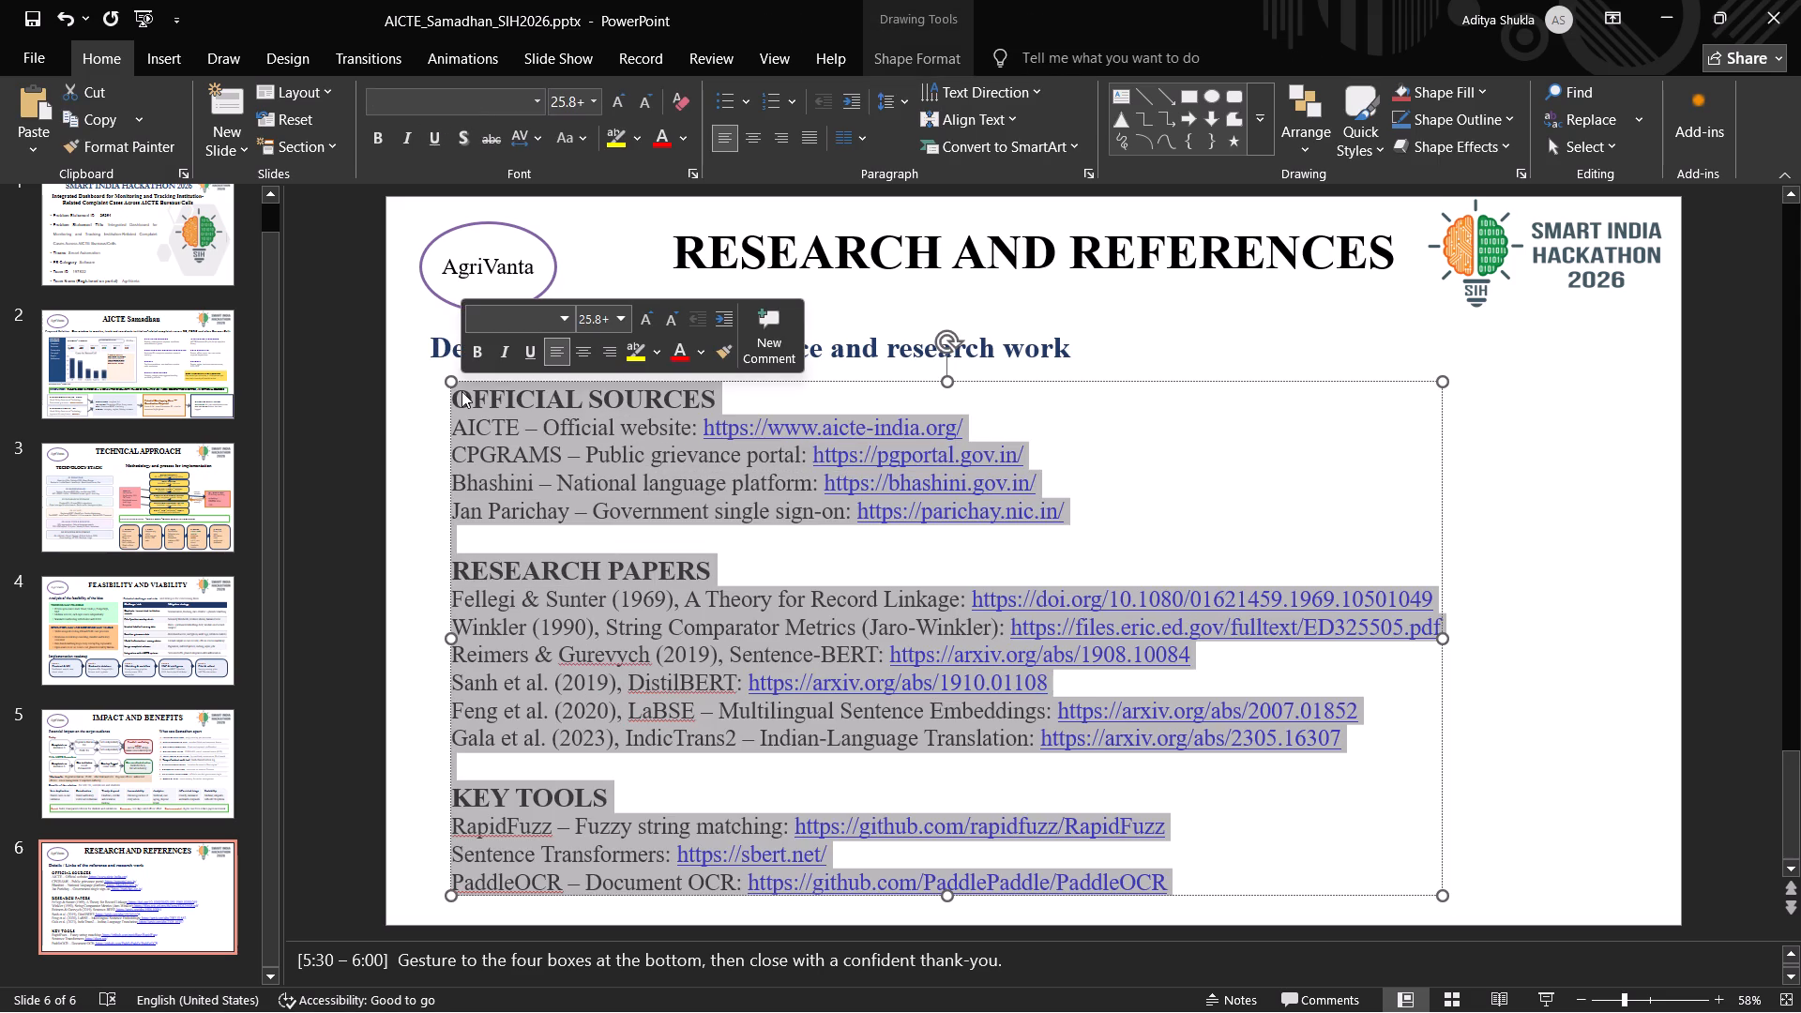
{"action": "key", "text": "Up"}
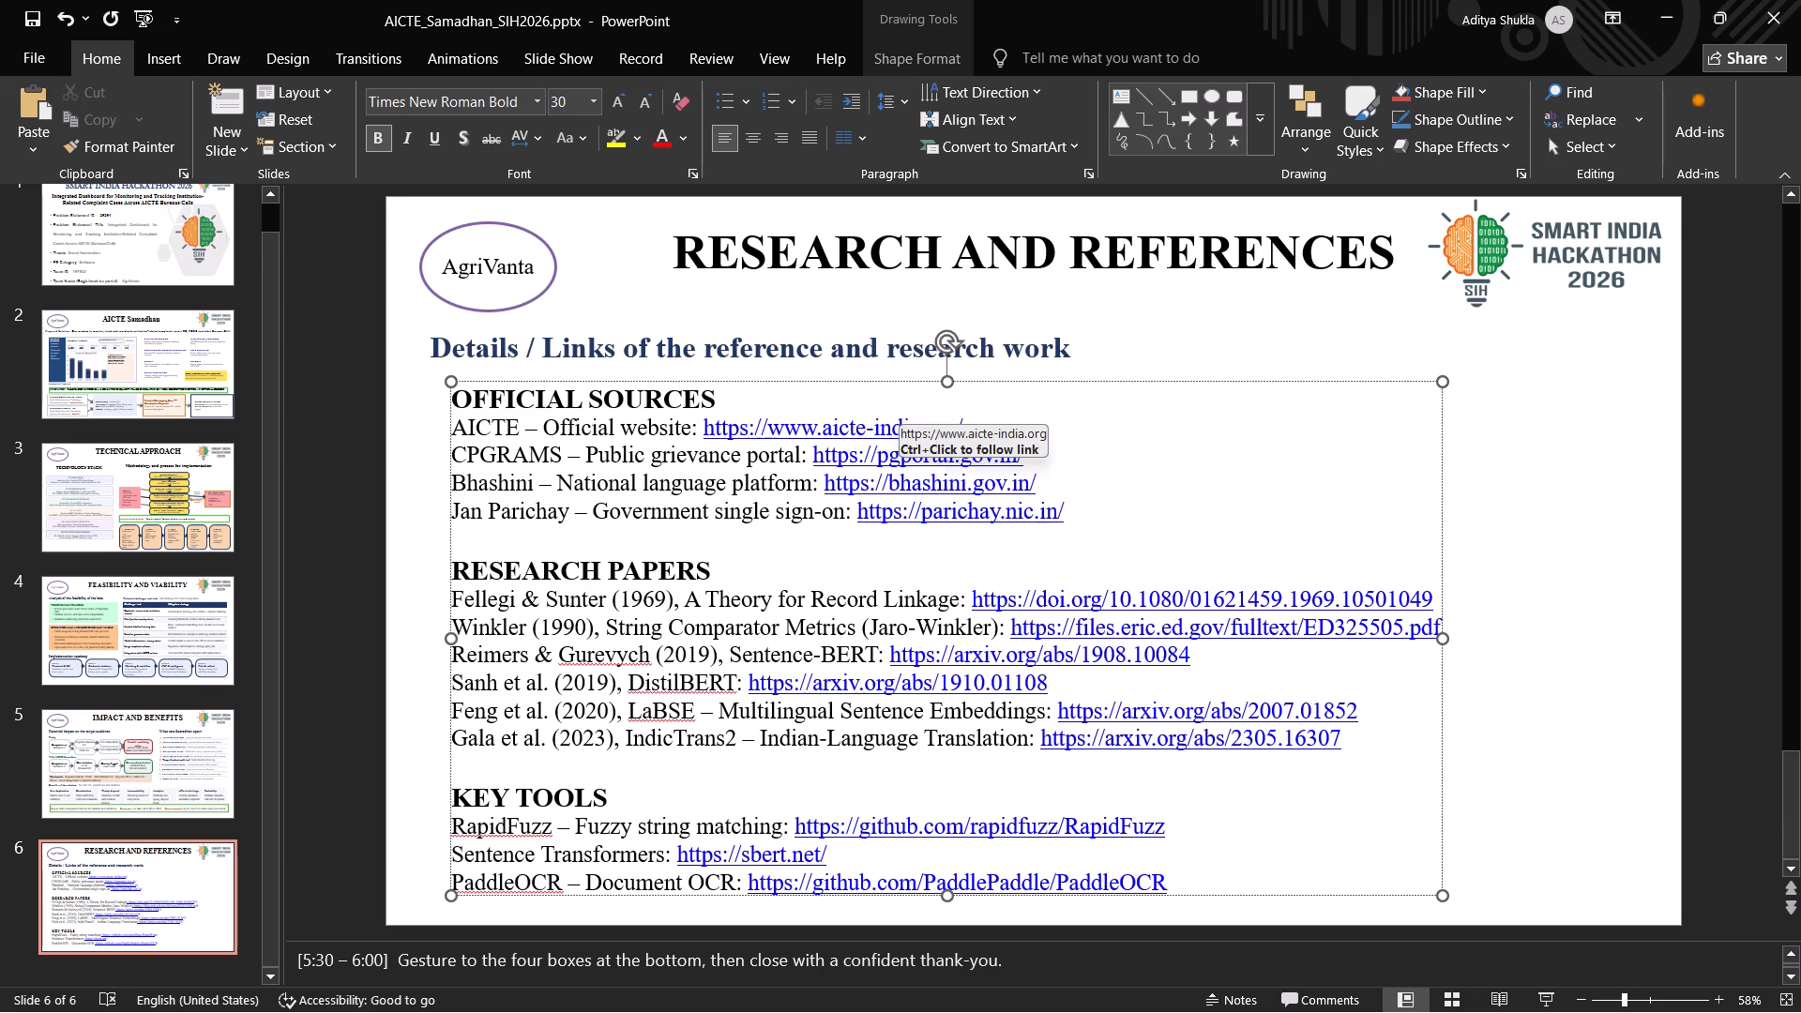
{"action": "left_click_drag", "start_coordinate": [407, 361], "coordinate": [418, 373]}
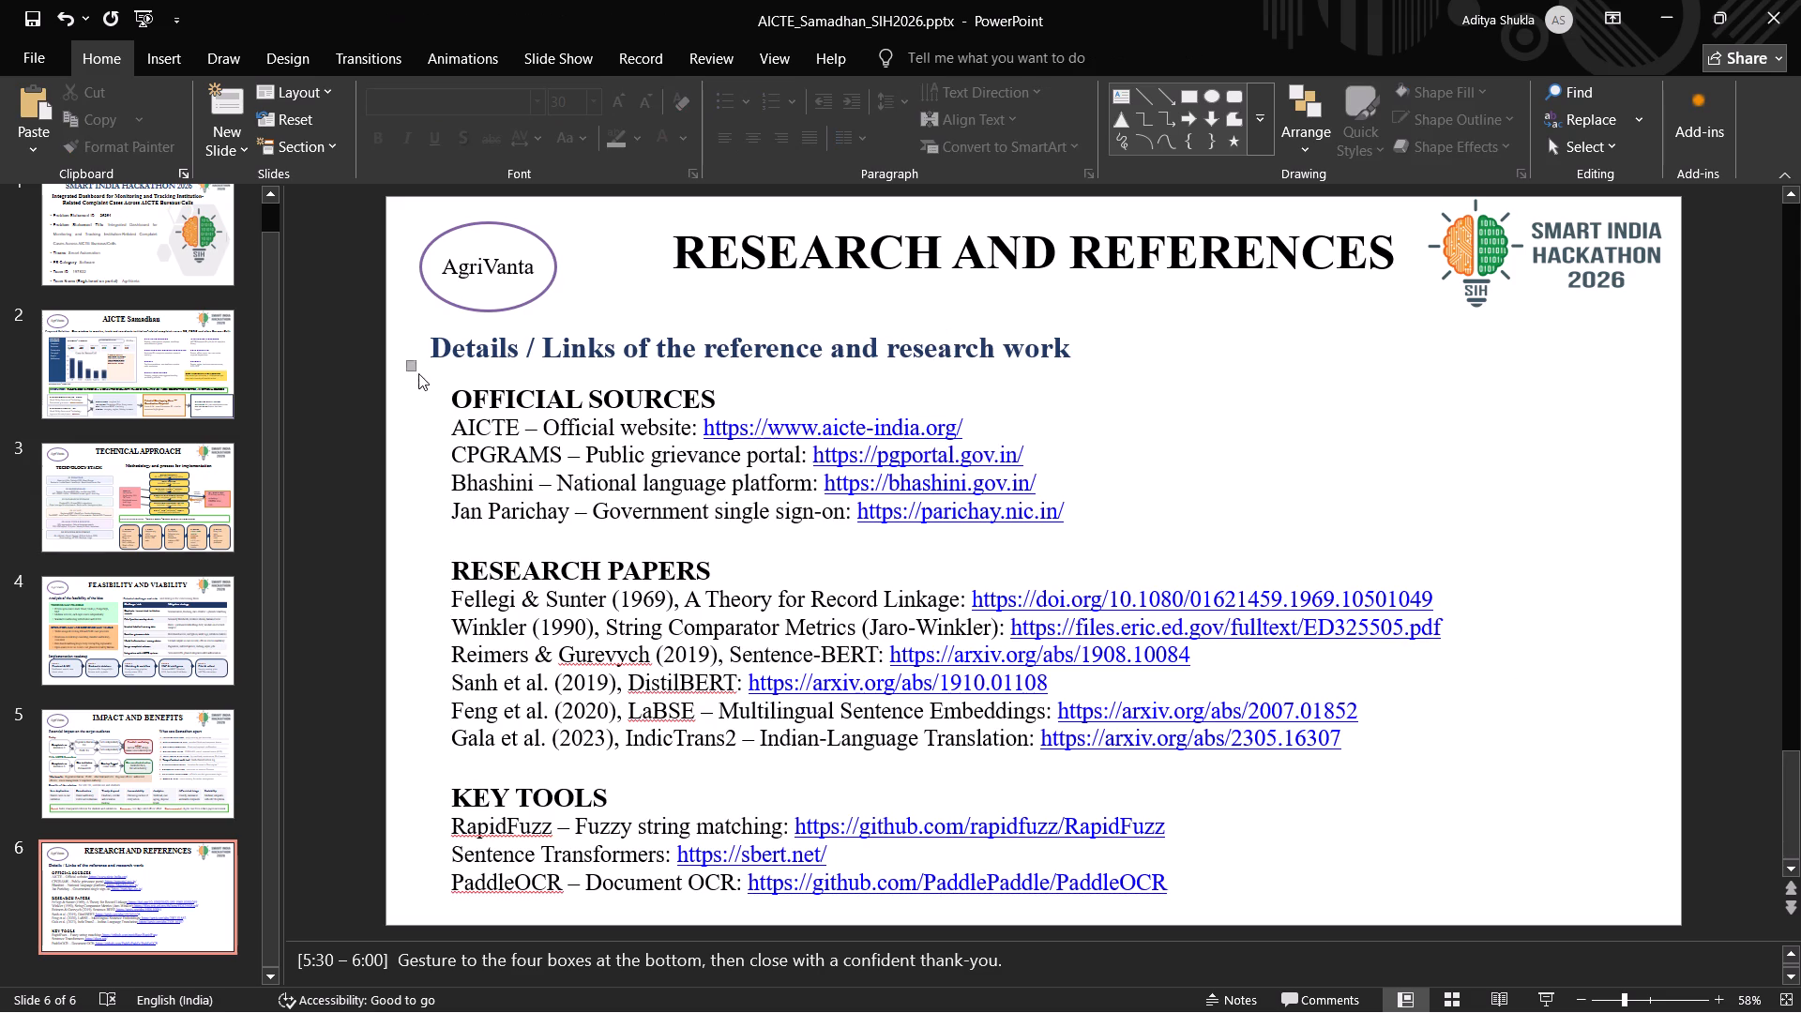
{"action": "left_click_drag", "start_coordinate": [418, 373], "coordinate": [1450, 908]}
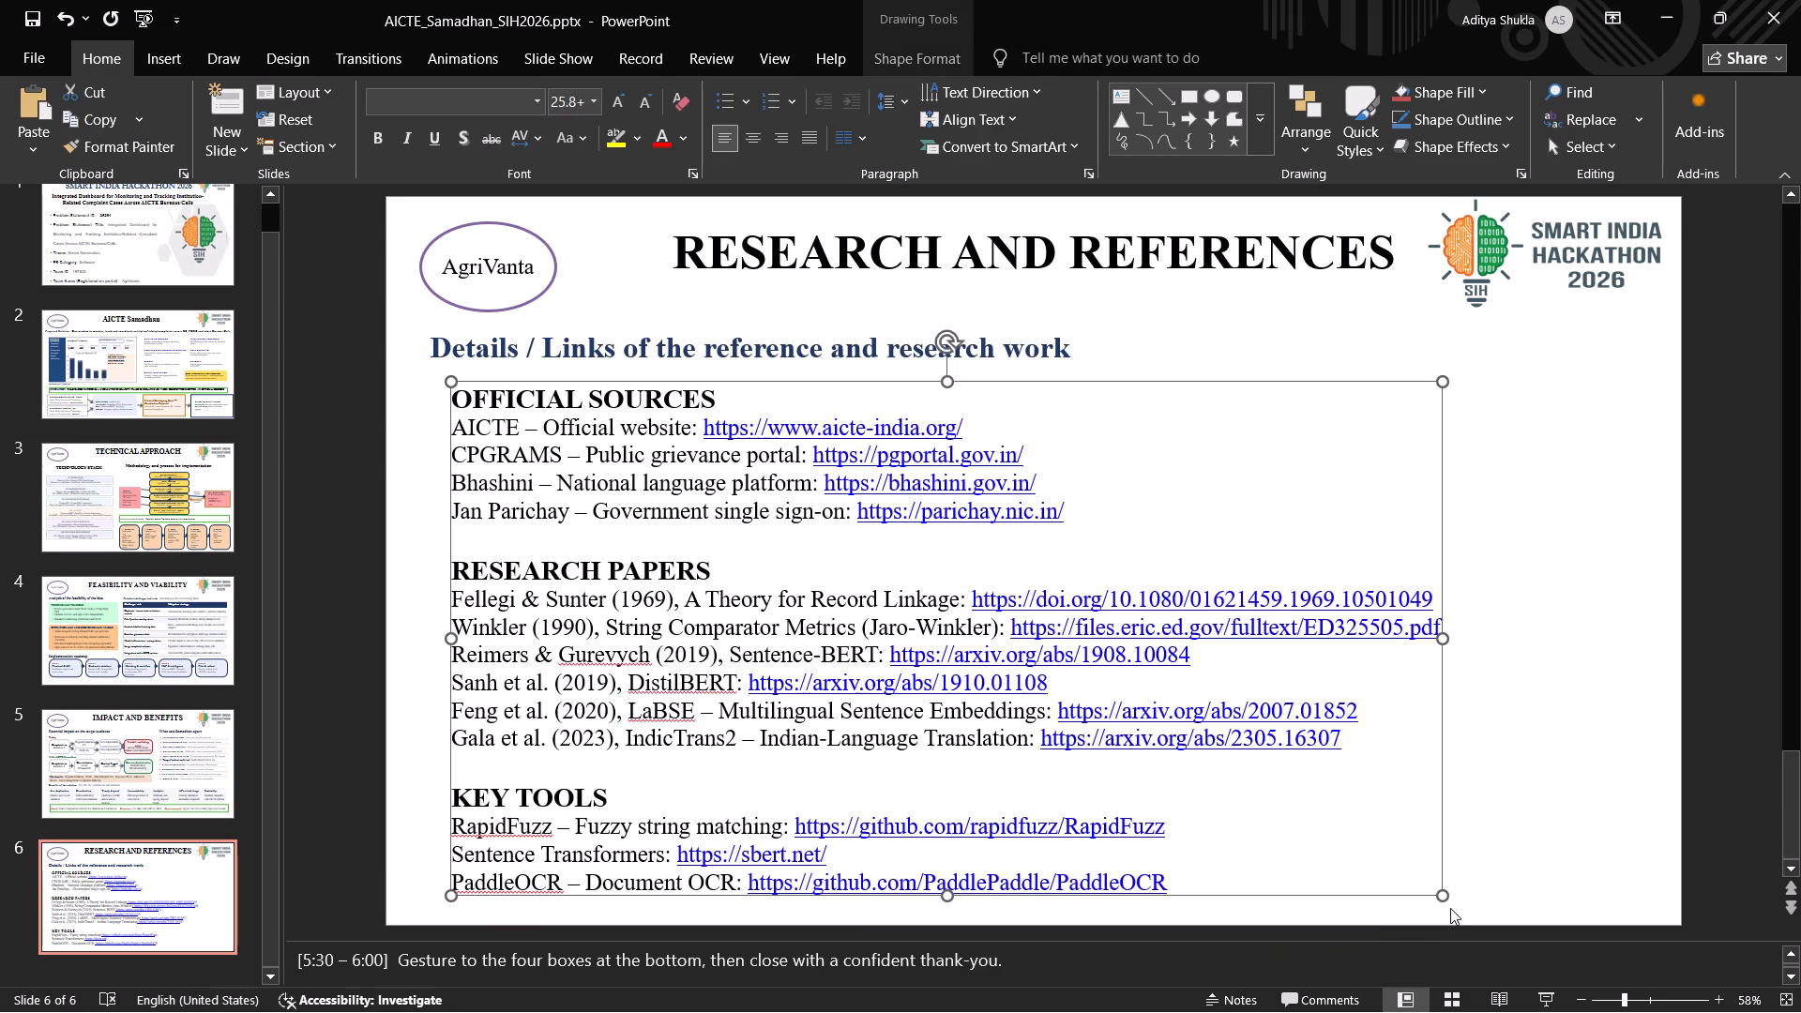
{"action": "key", "text": "Up"}
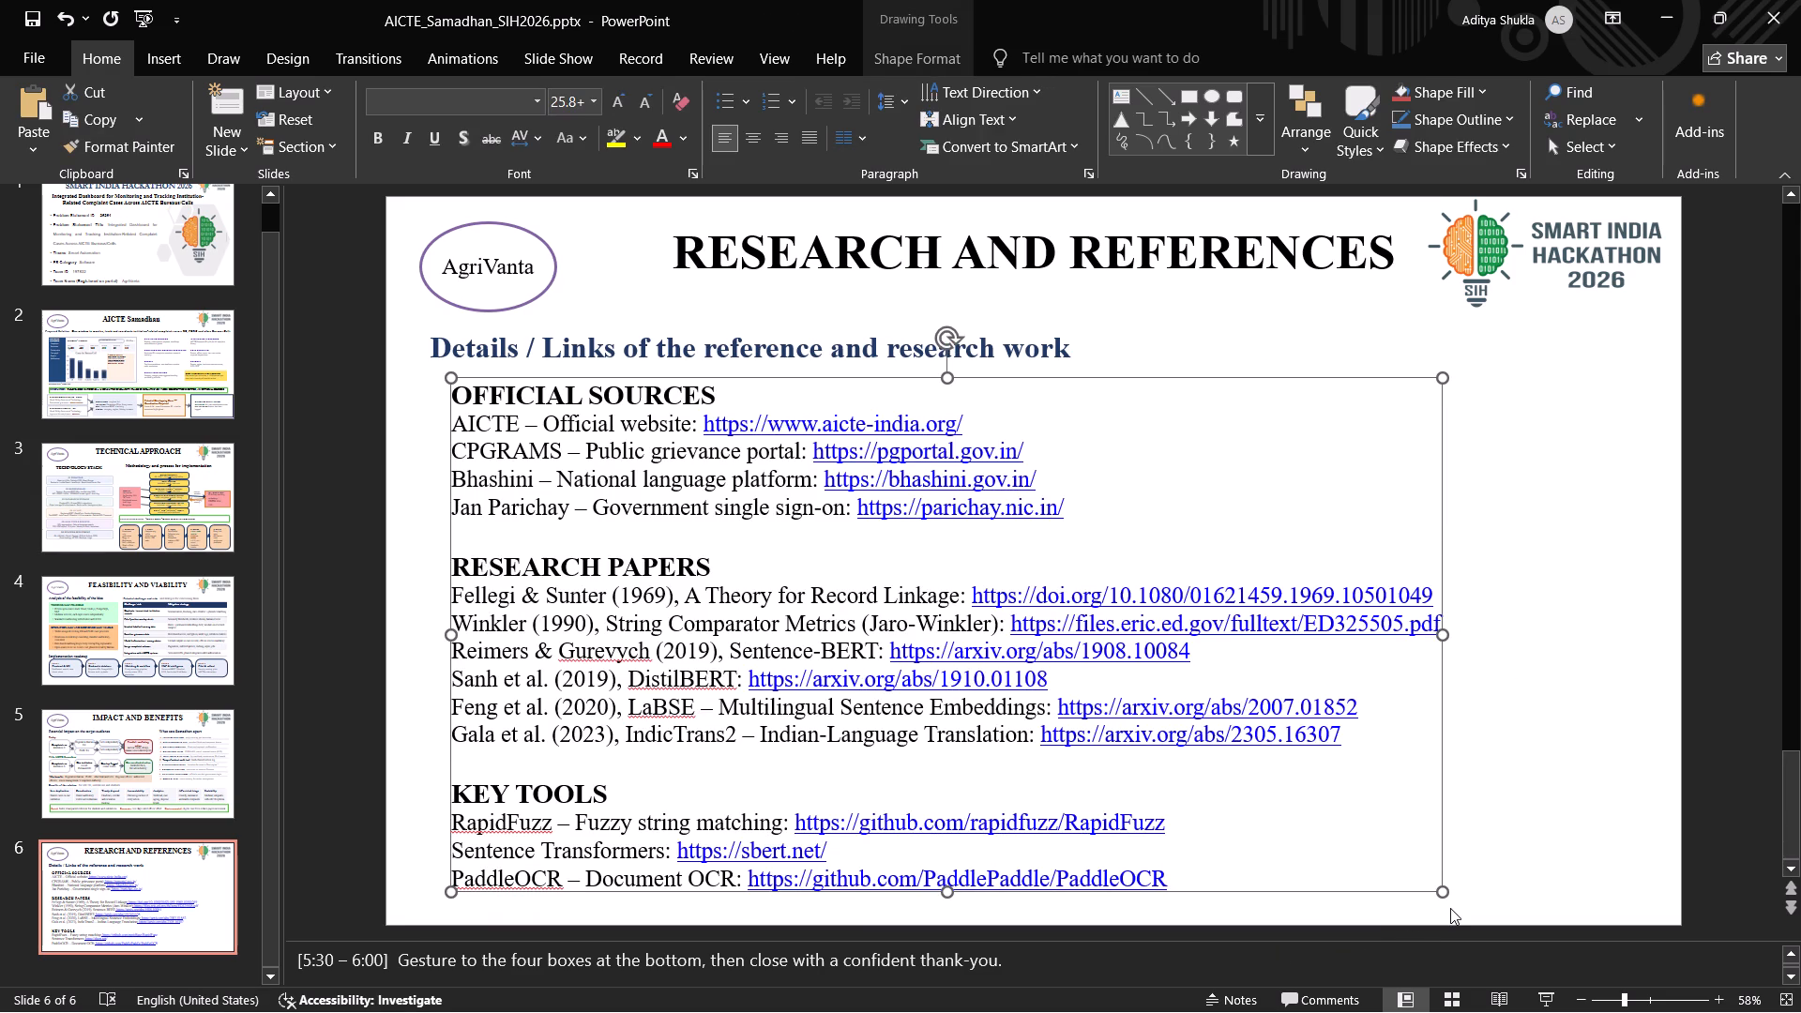
{"action": "key", "text": "Up"}
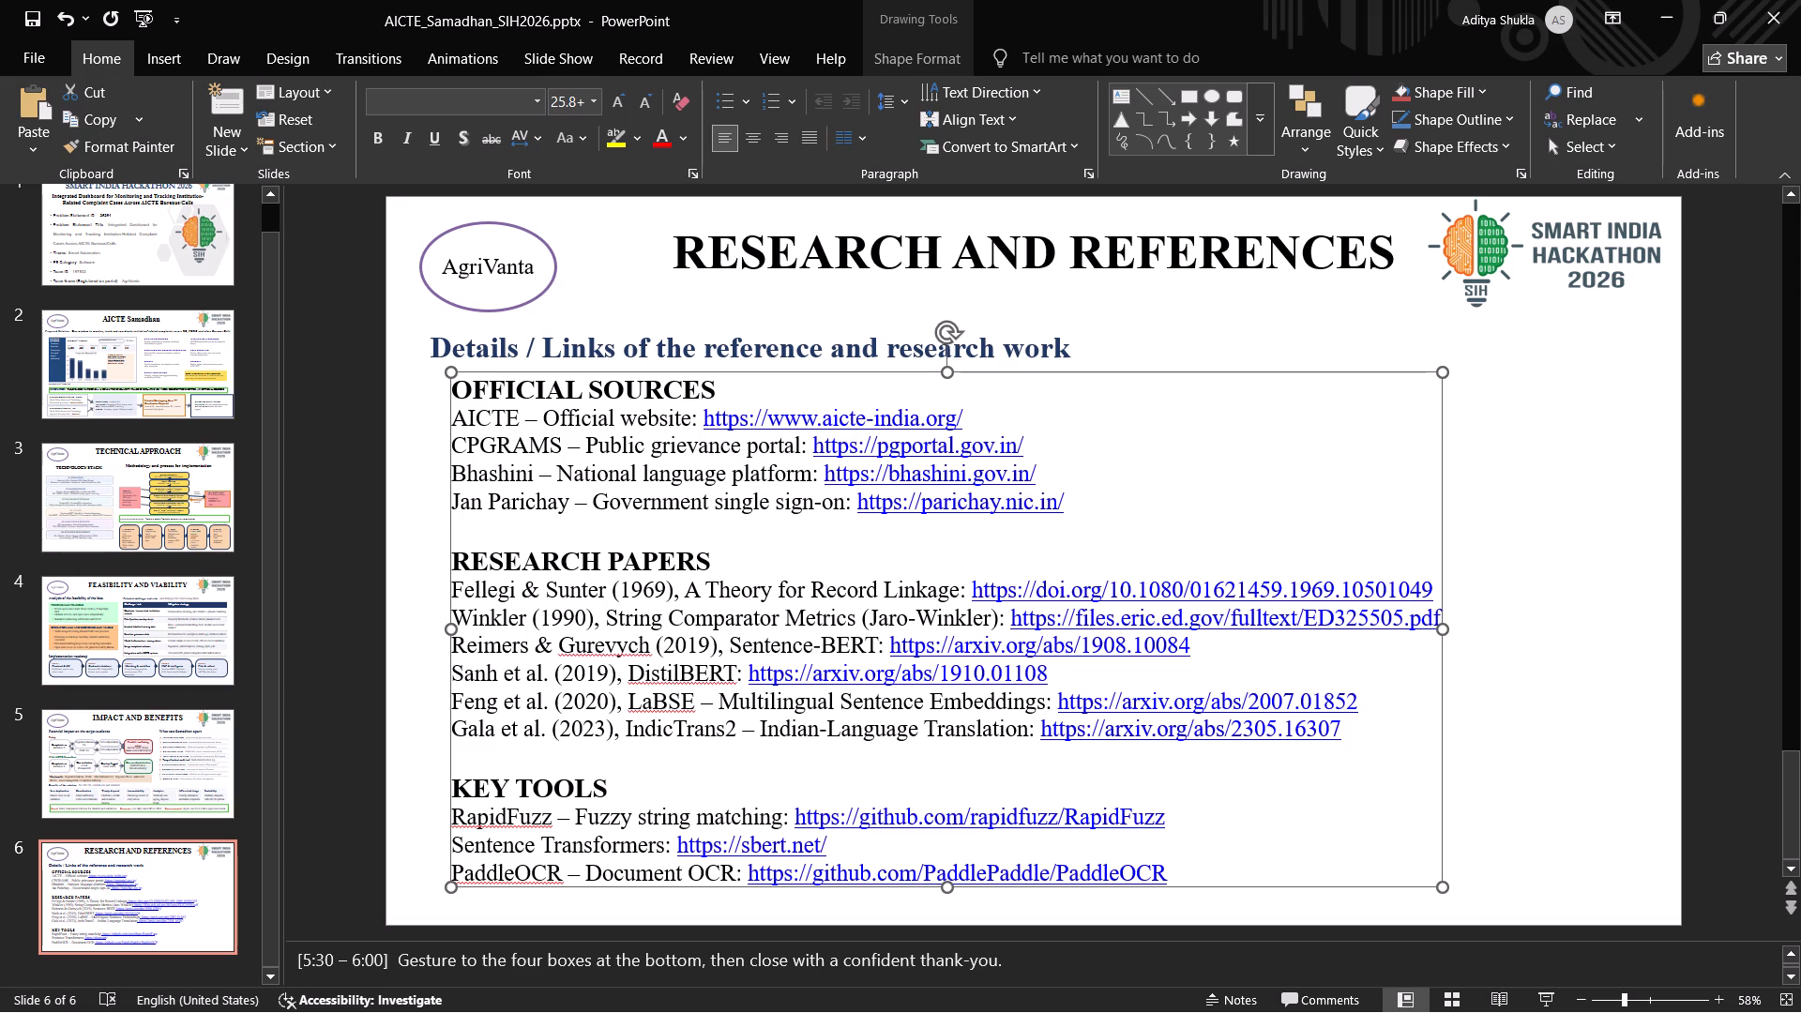
{"action": "key", "text": "Up"}
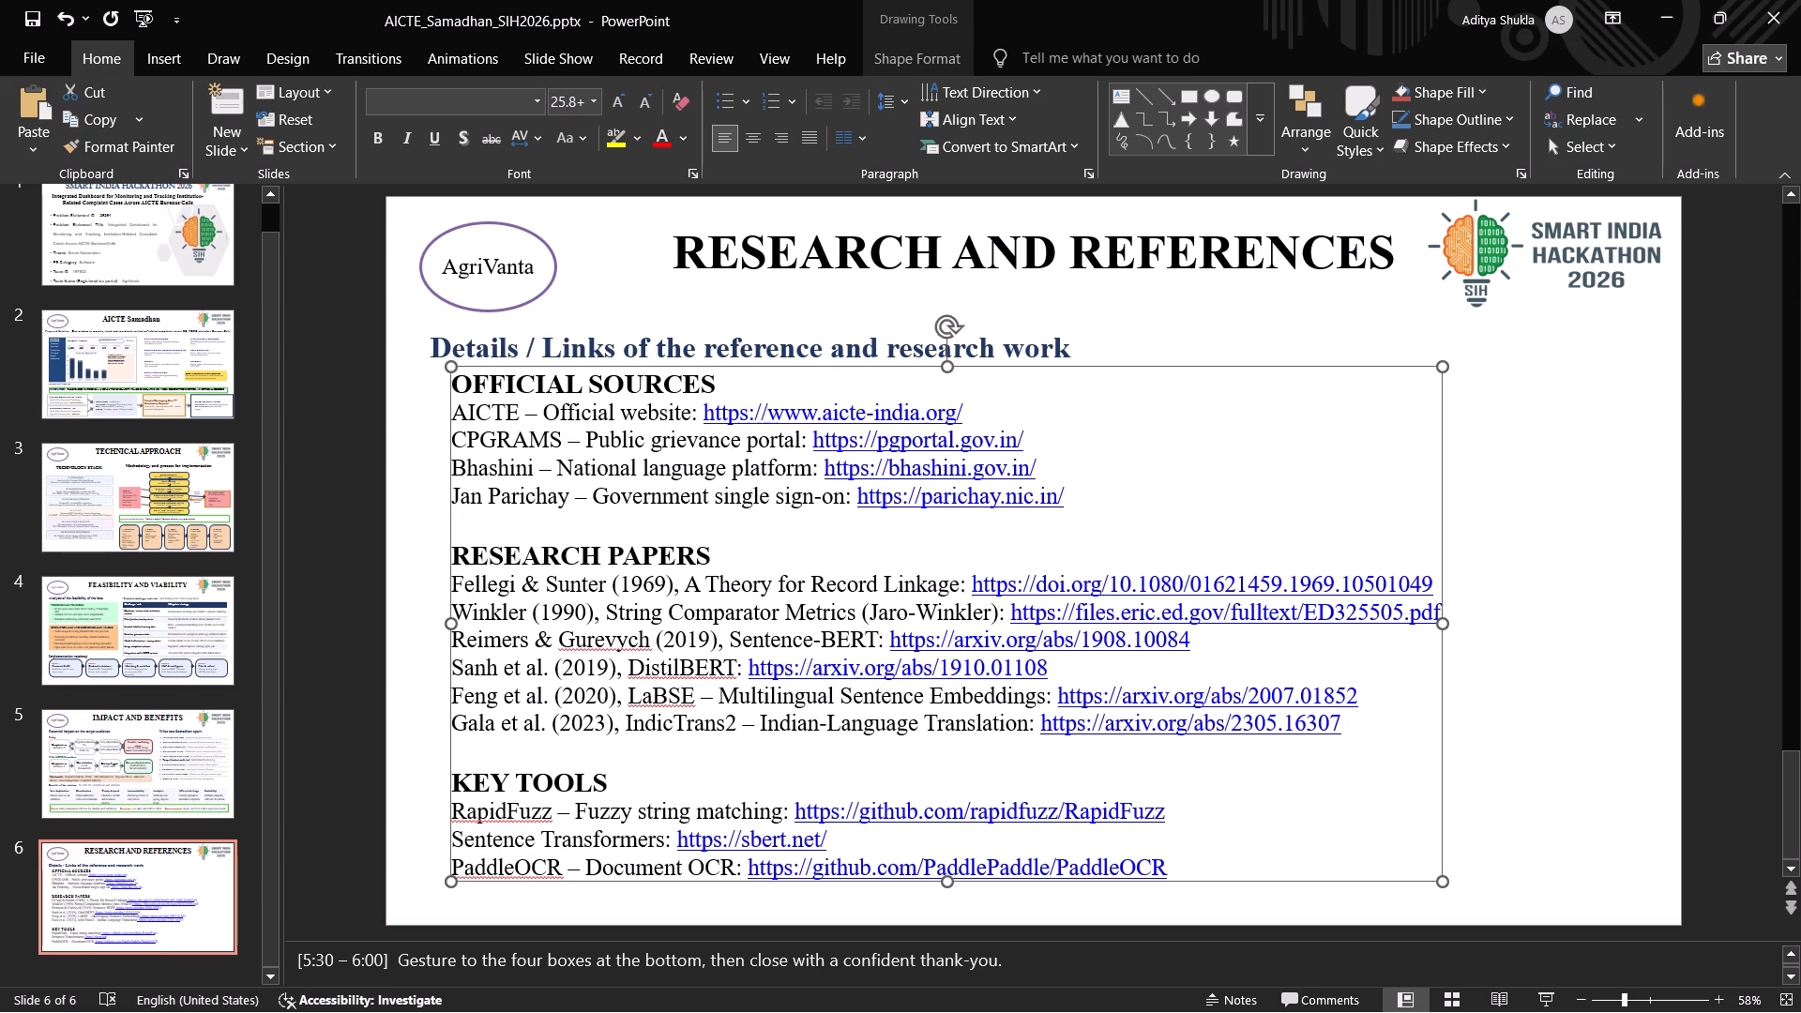
{"action": "key", "text": "Up"}
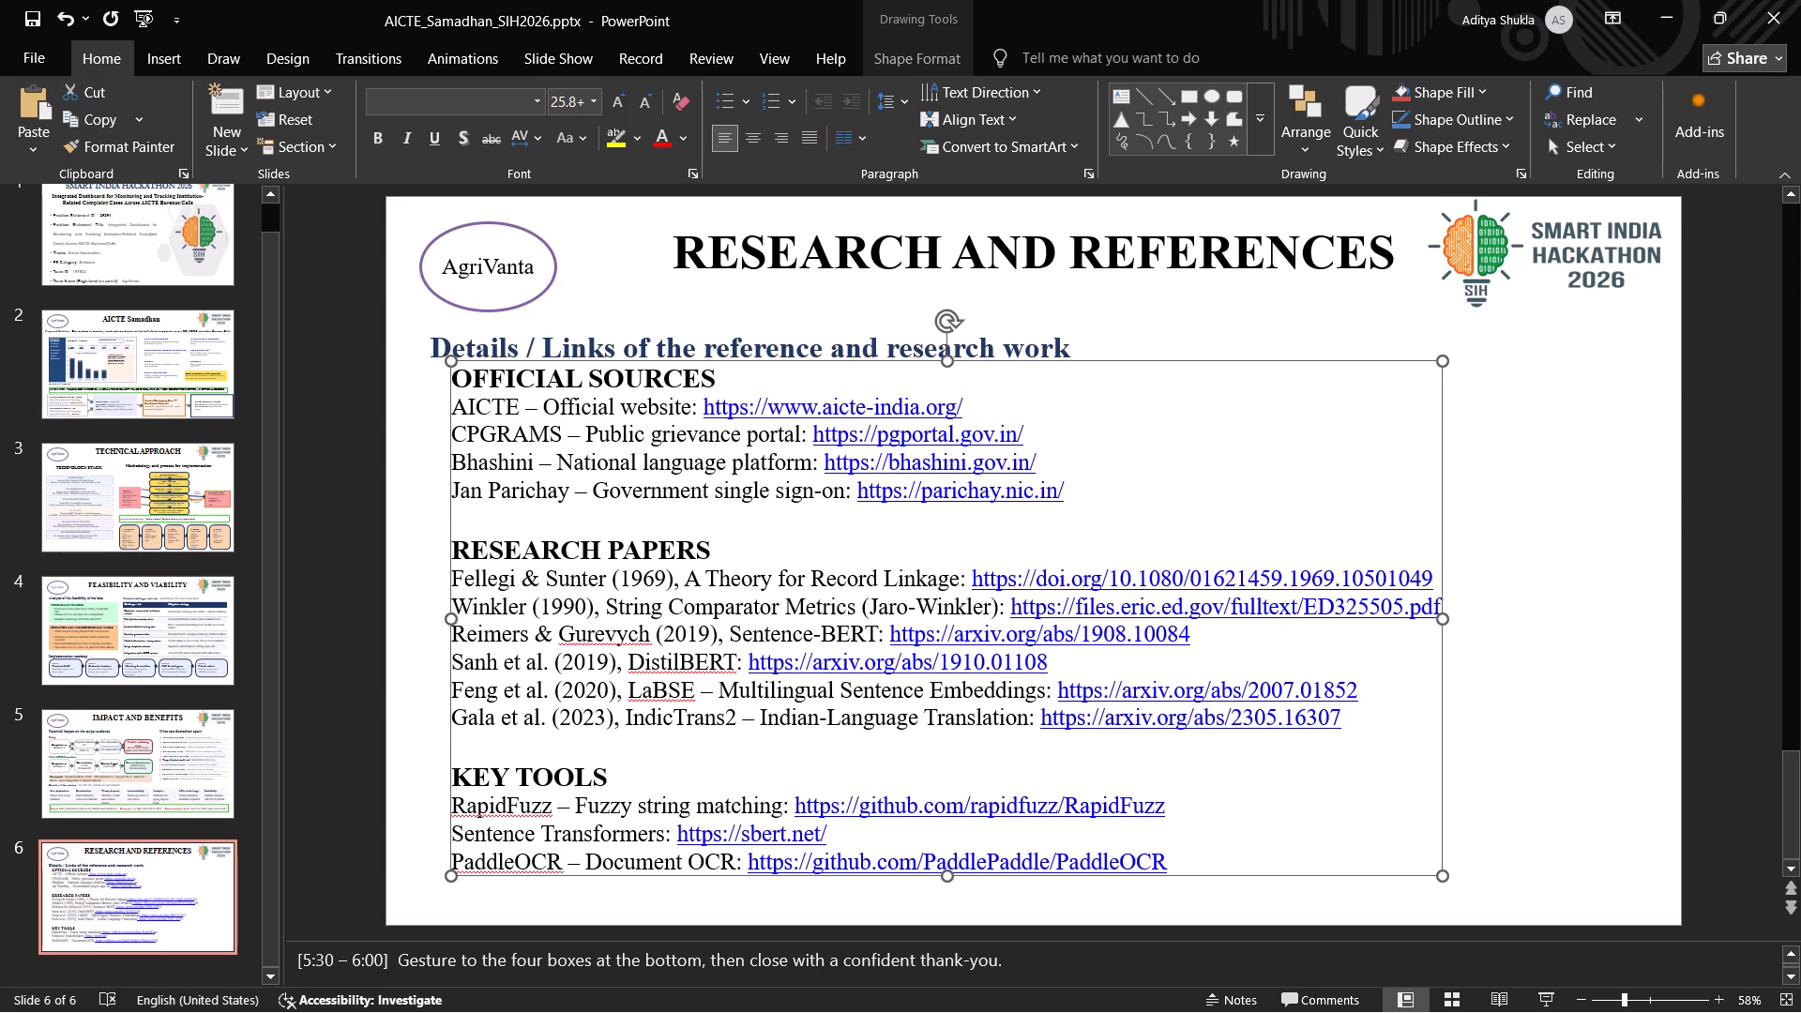
Move the "Details / Links of the reference and research work" subtitle slightly up and align its left edge with the references text.
{"action": "left_click", "coordinate": [814, 347]}
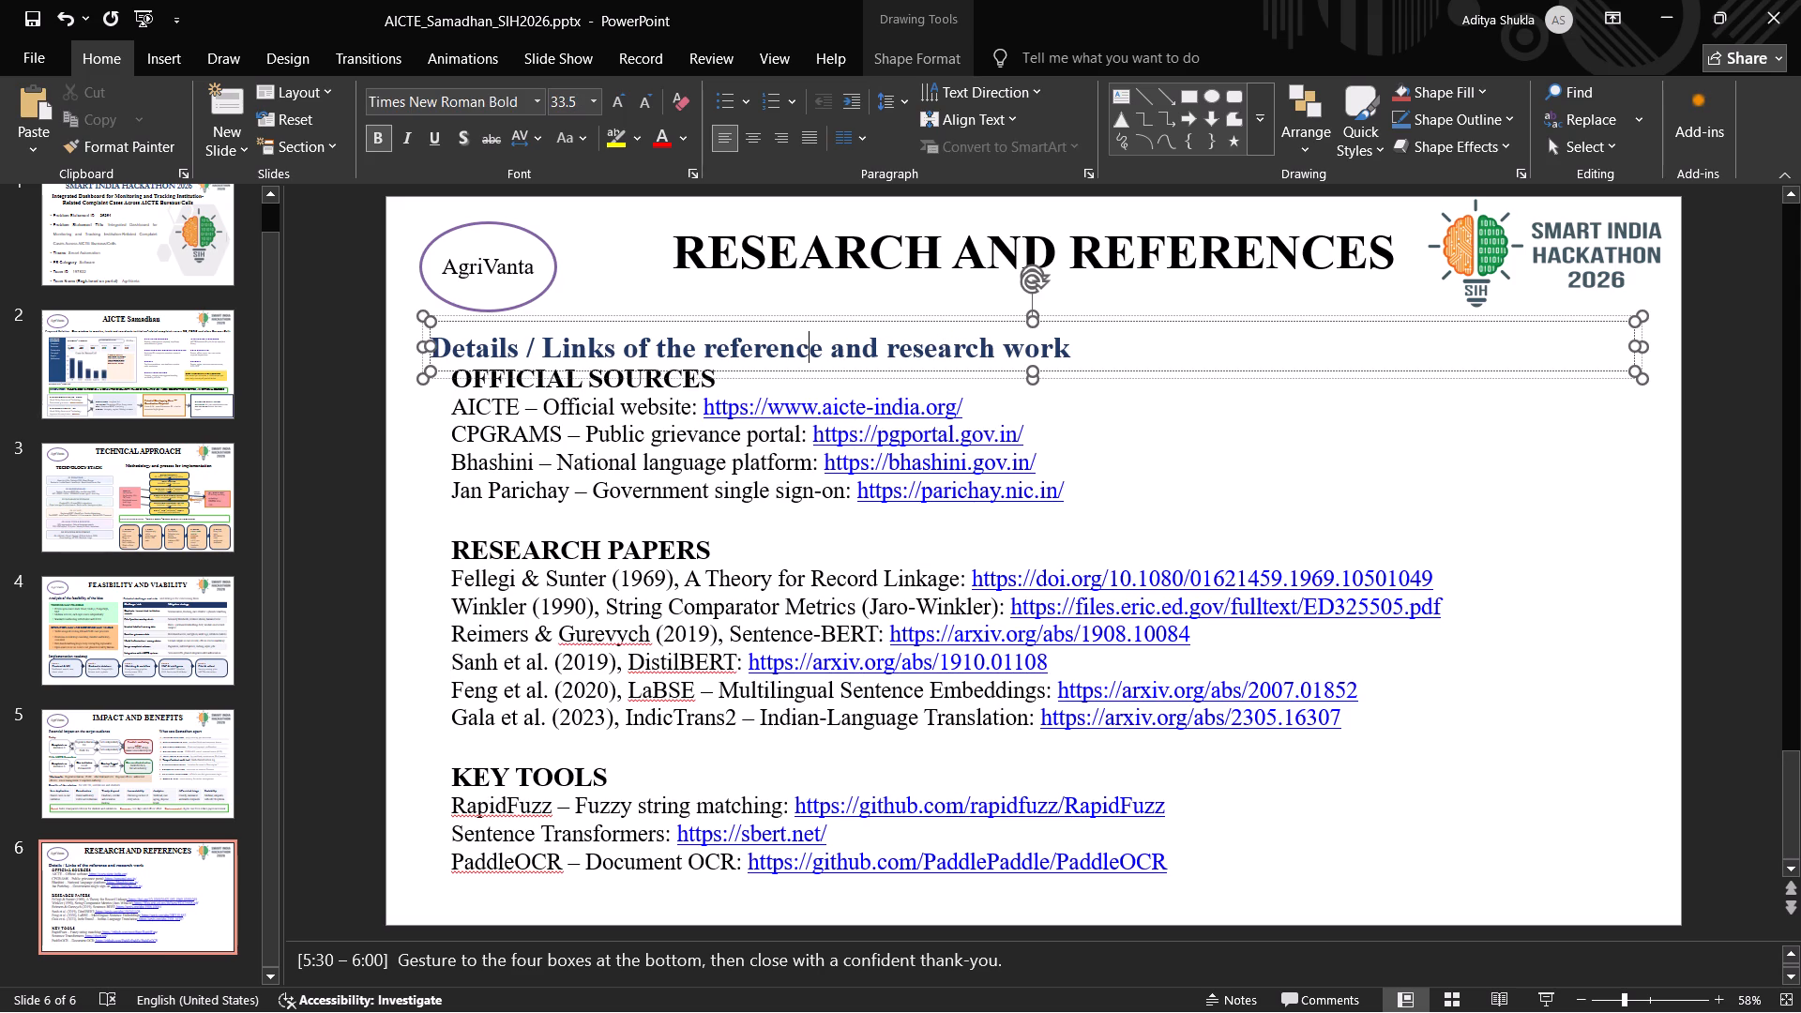
{"action": "key", "text": "Up"}
{"action": "key", "text": "ctrl+a"}
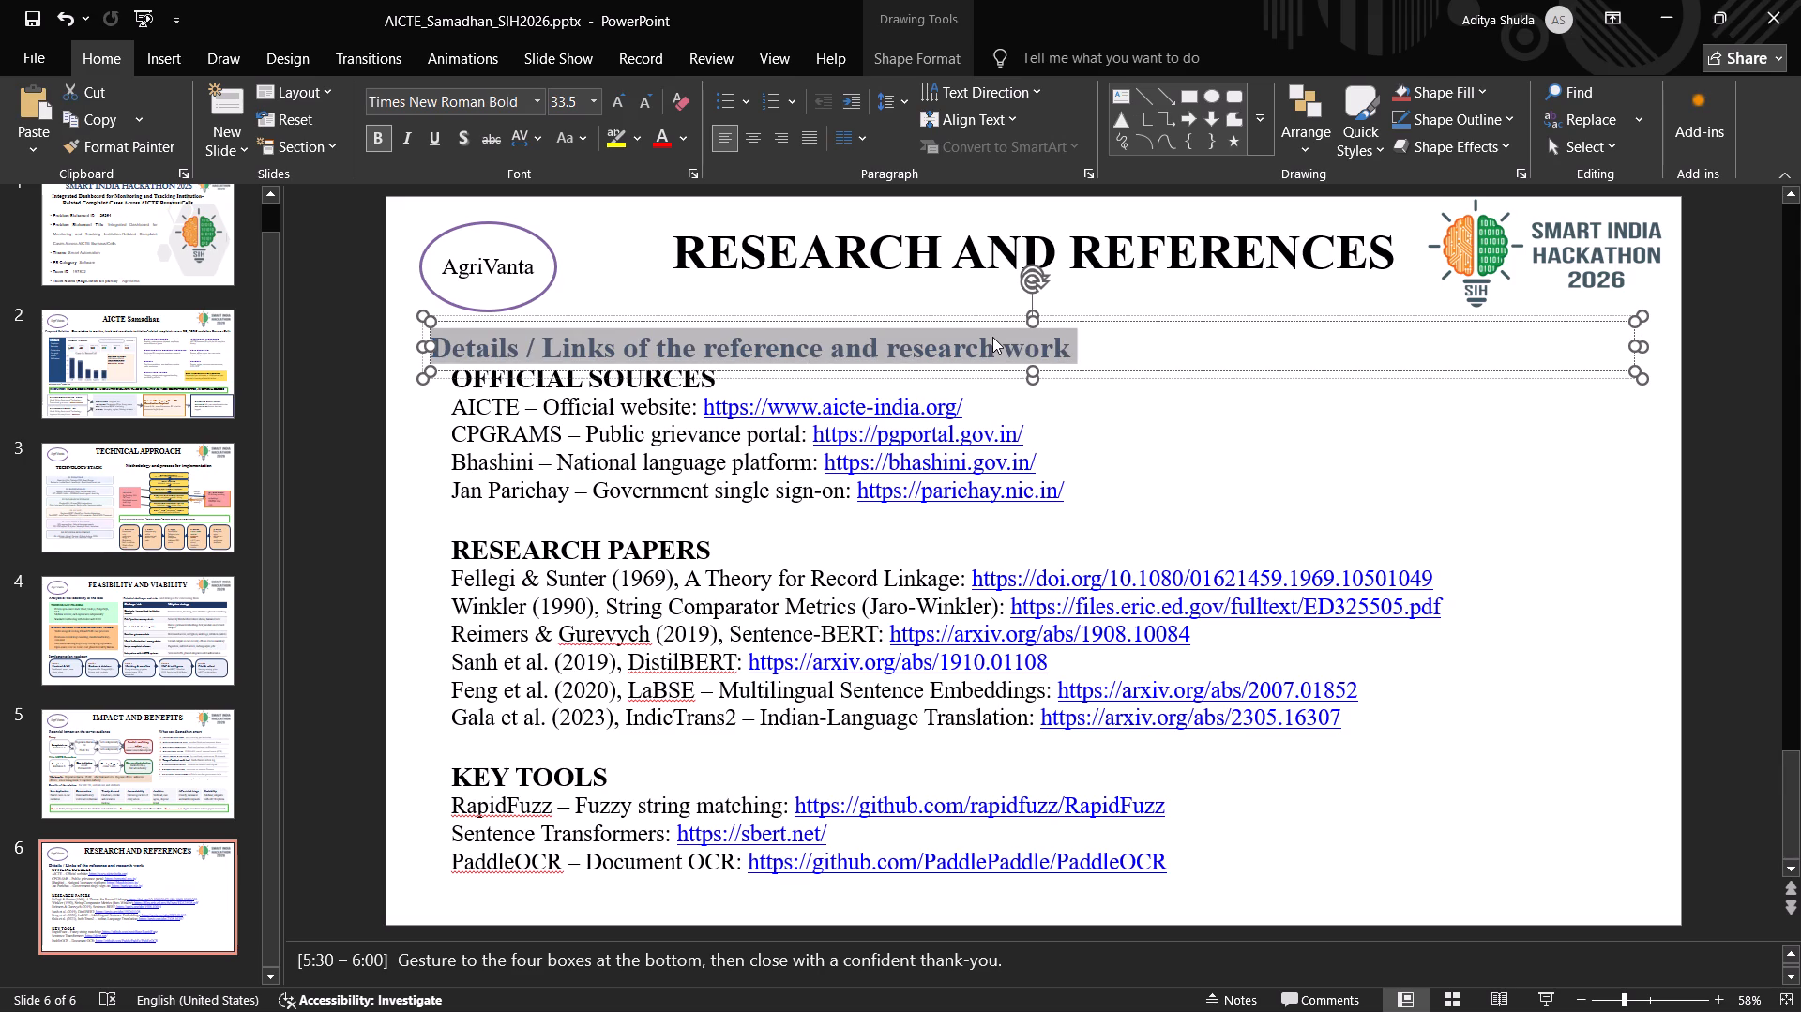
{"action": "key", "text": "Up"}
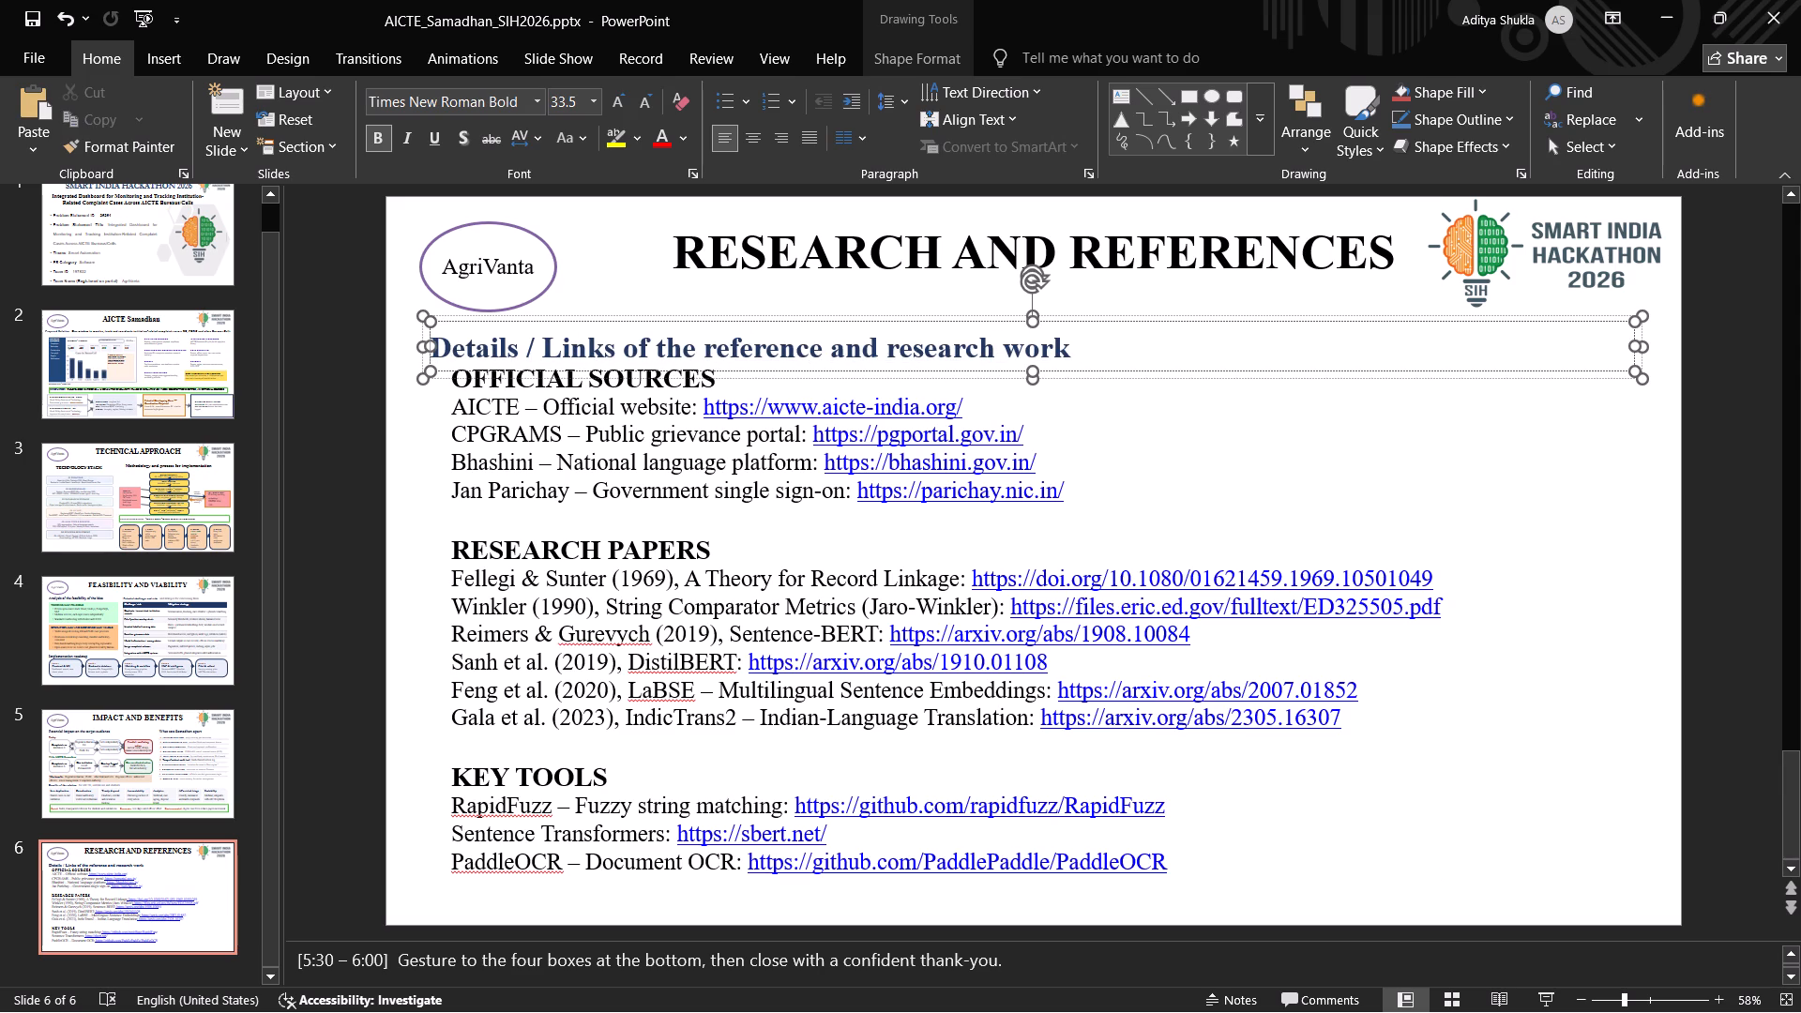
{"action": "left_click", "coordinate": [385, 377]}
{"action": "left_click_drag", "start_coordinate": [402, 342], "coordinate": [999, 357]}
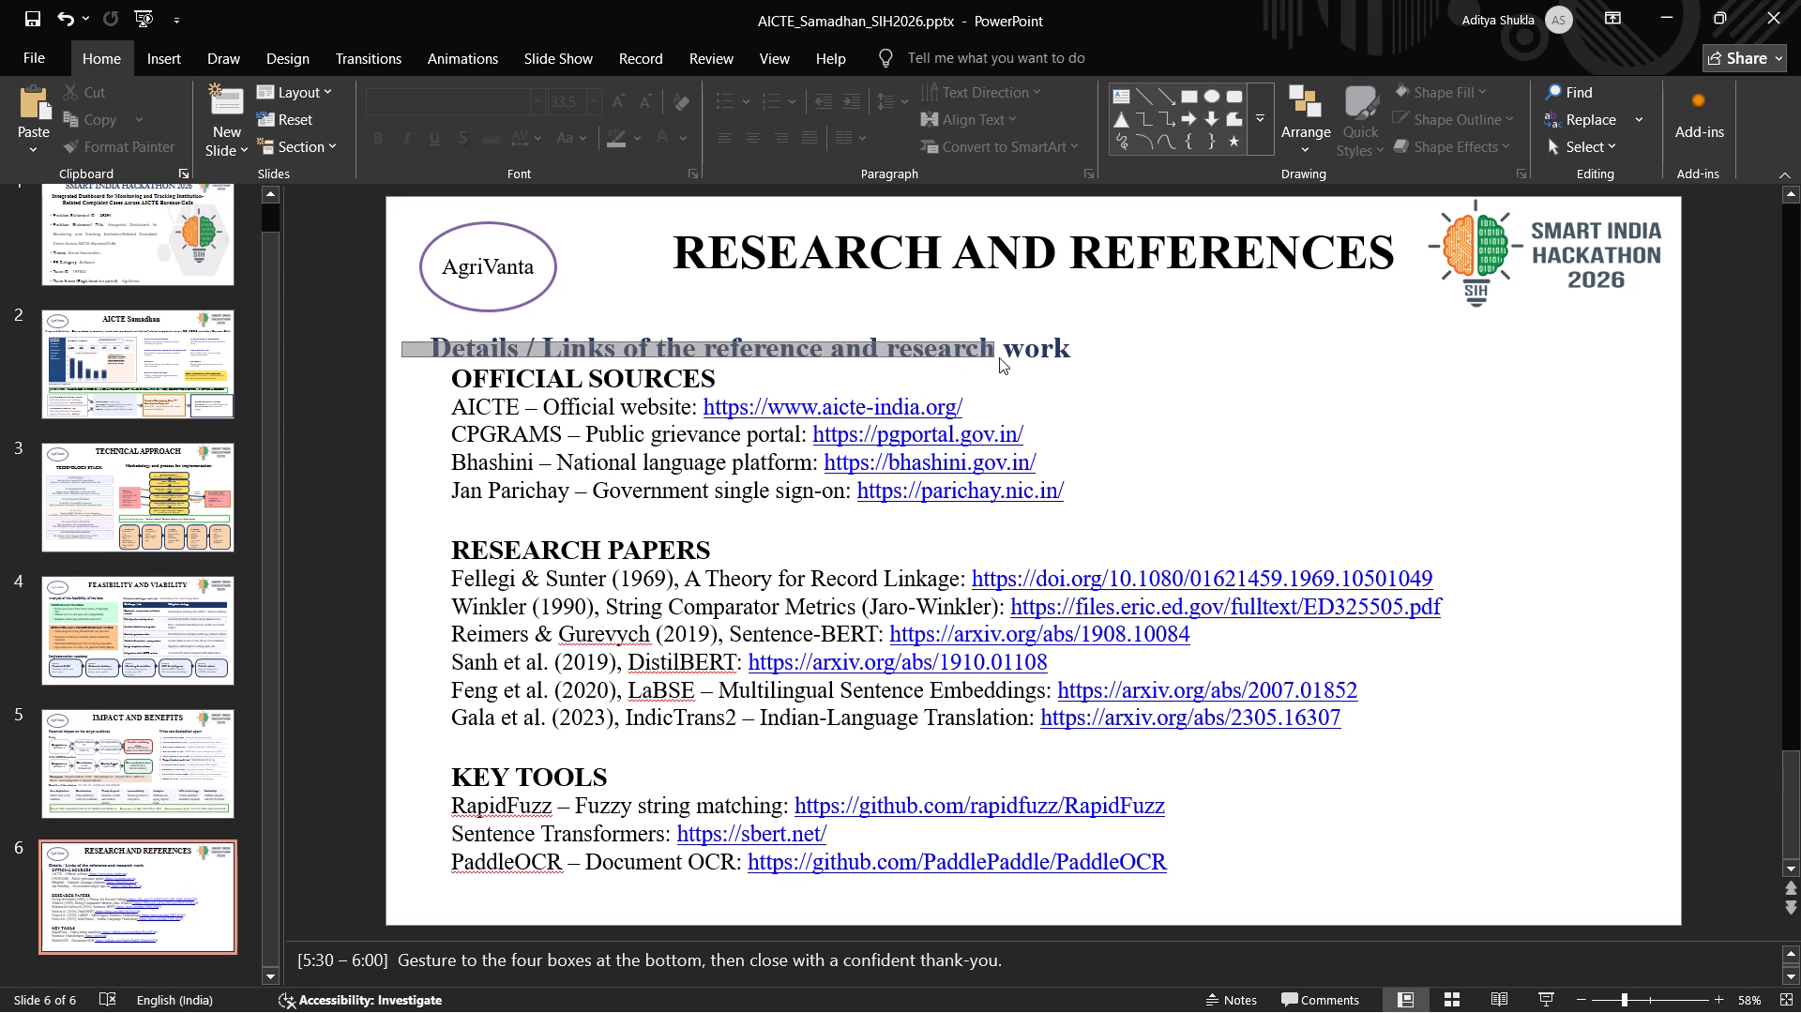
{"action": "left_click_drag", "start_coordinate": [999, 357], "coordinate": [1088, 357]}
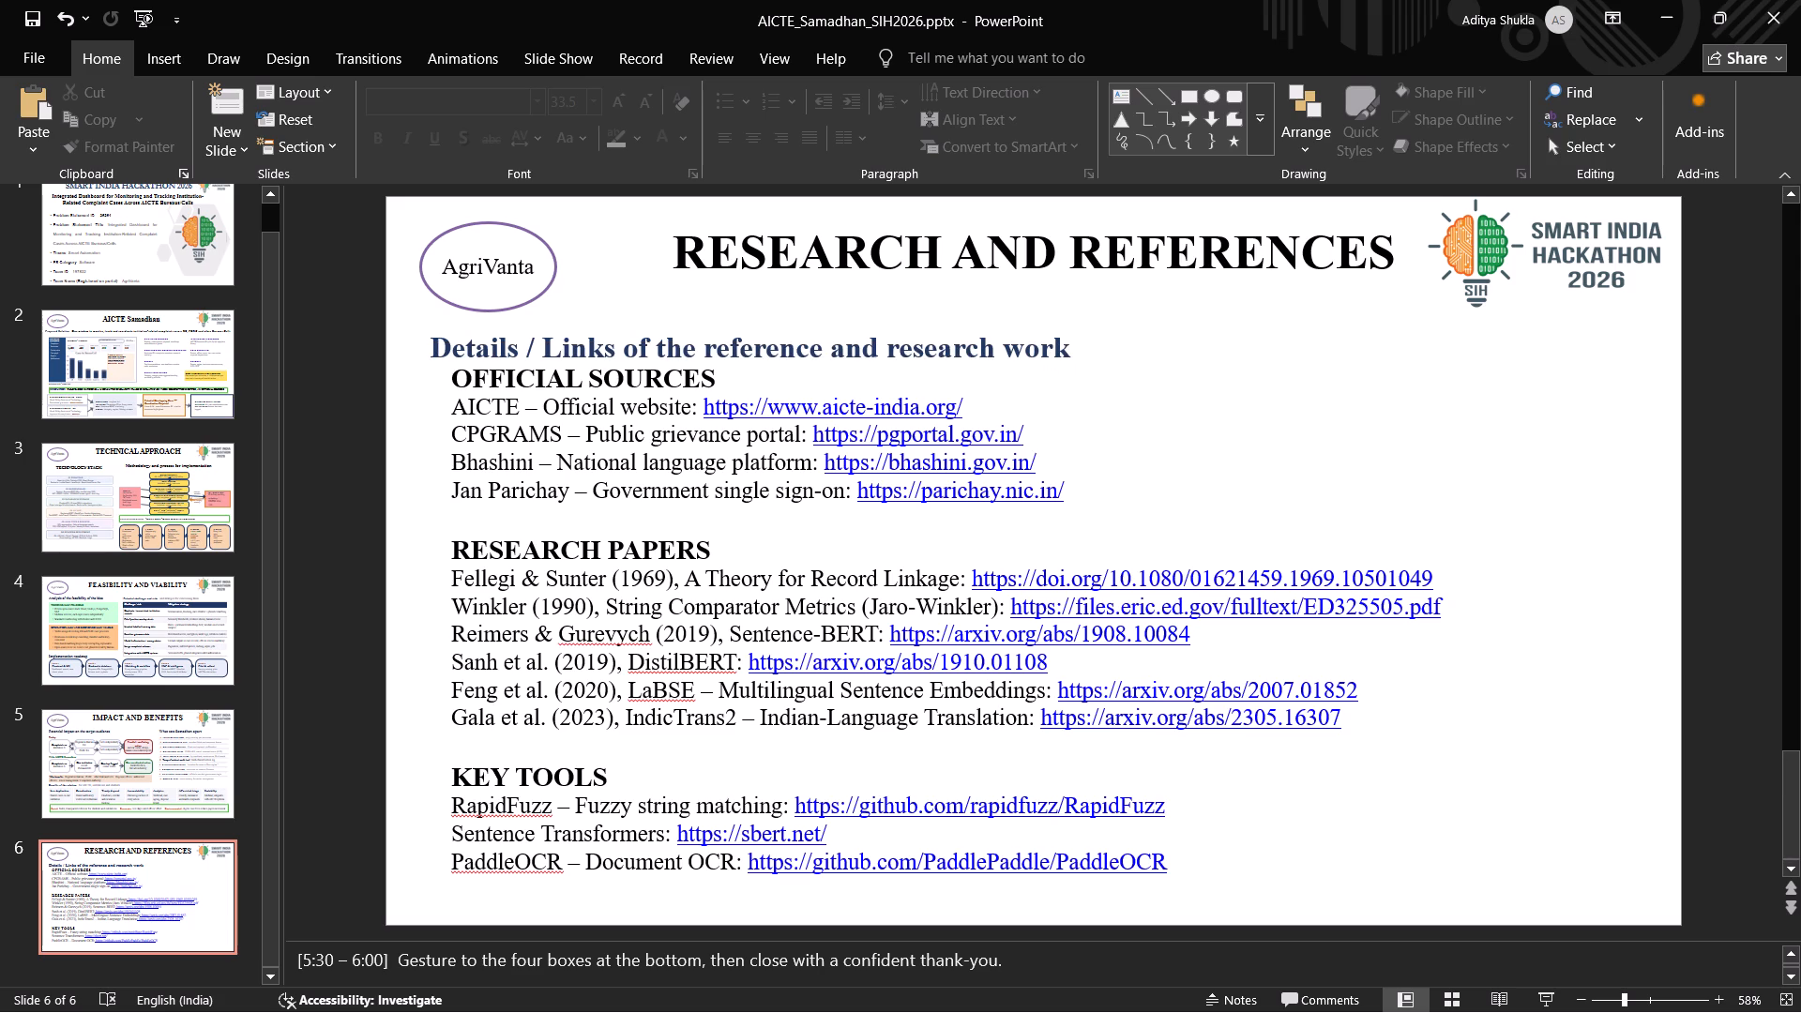
{"action": "left_click_drag", "start_coordinate": [1111, 349], "coordinate": [1098, 344]}
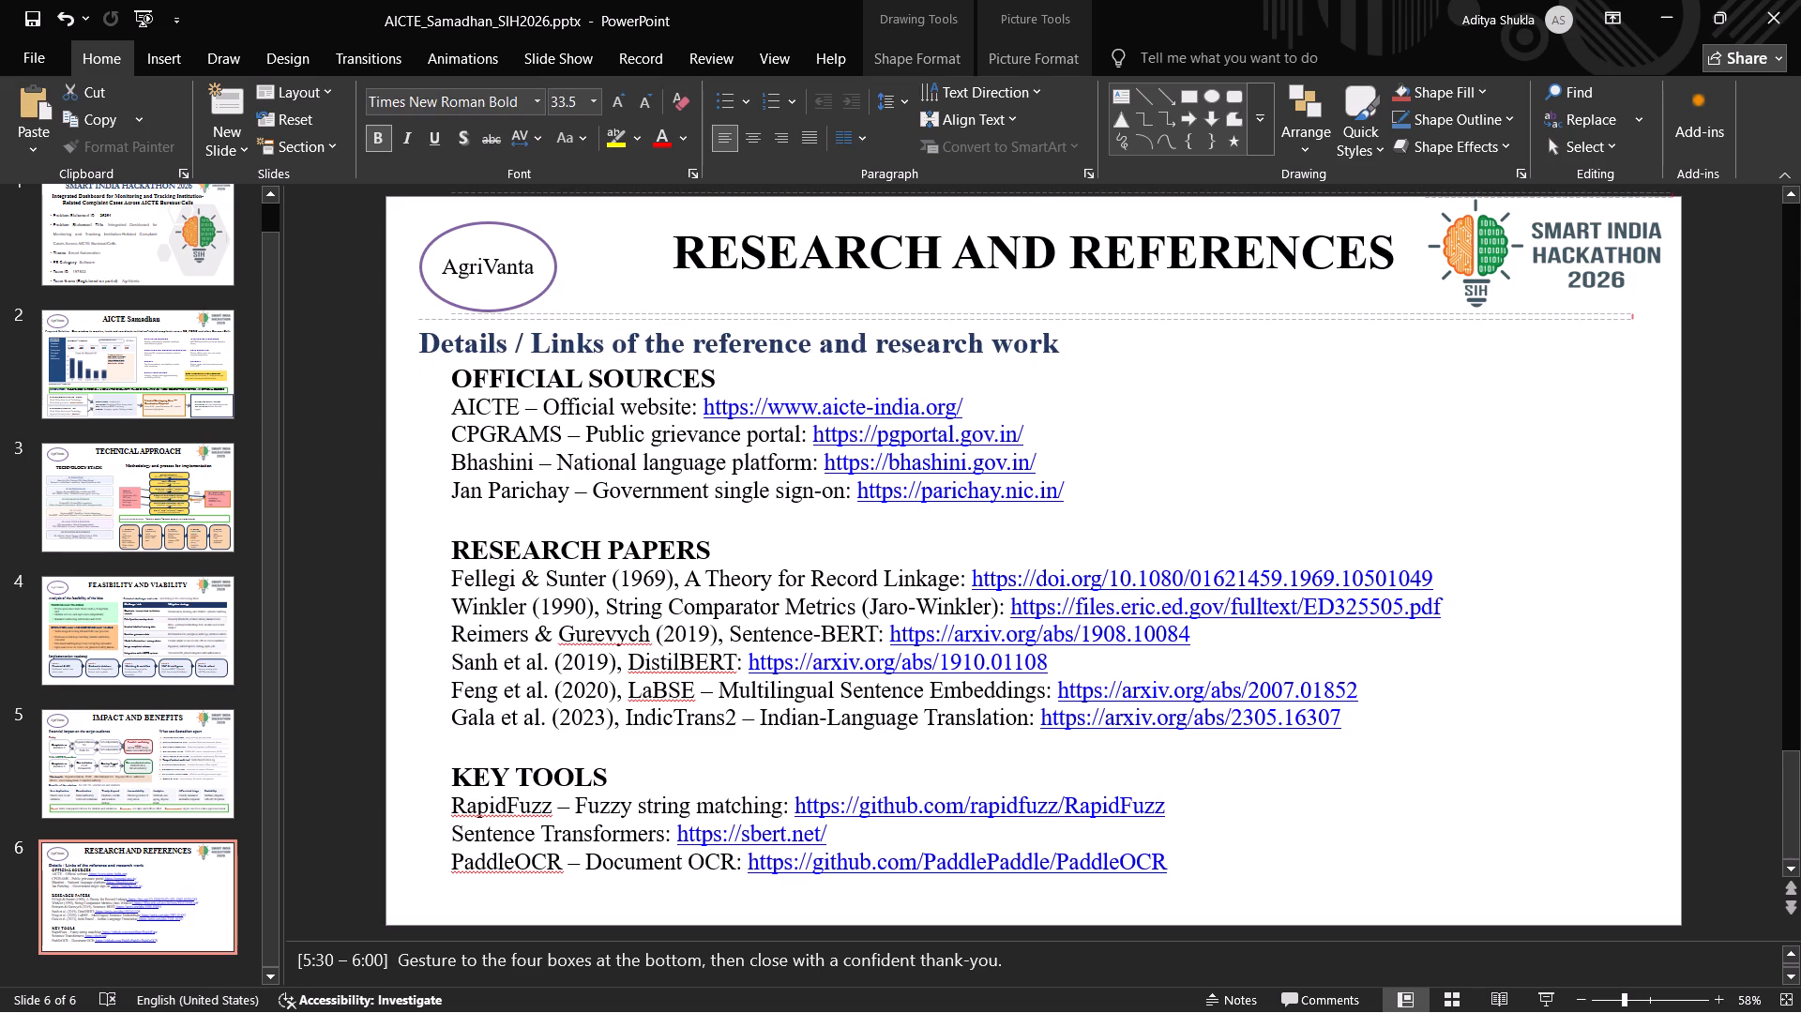
{"action": "left_click_drag", "start_coordinate": [1098, 344], "coordinate": [1126, 340]}
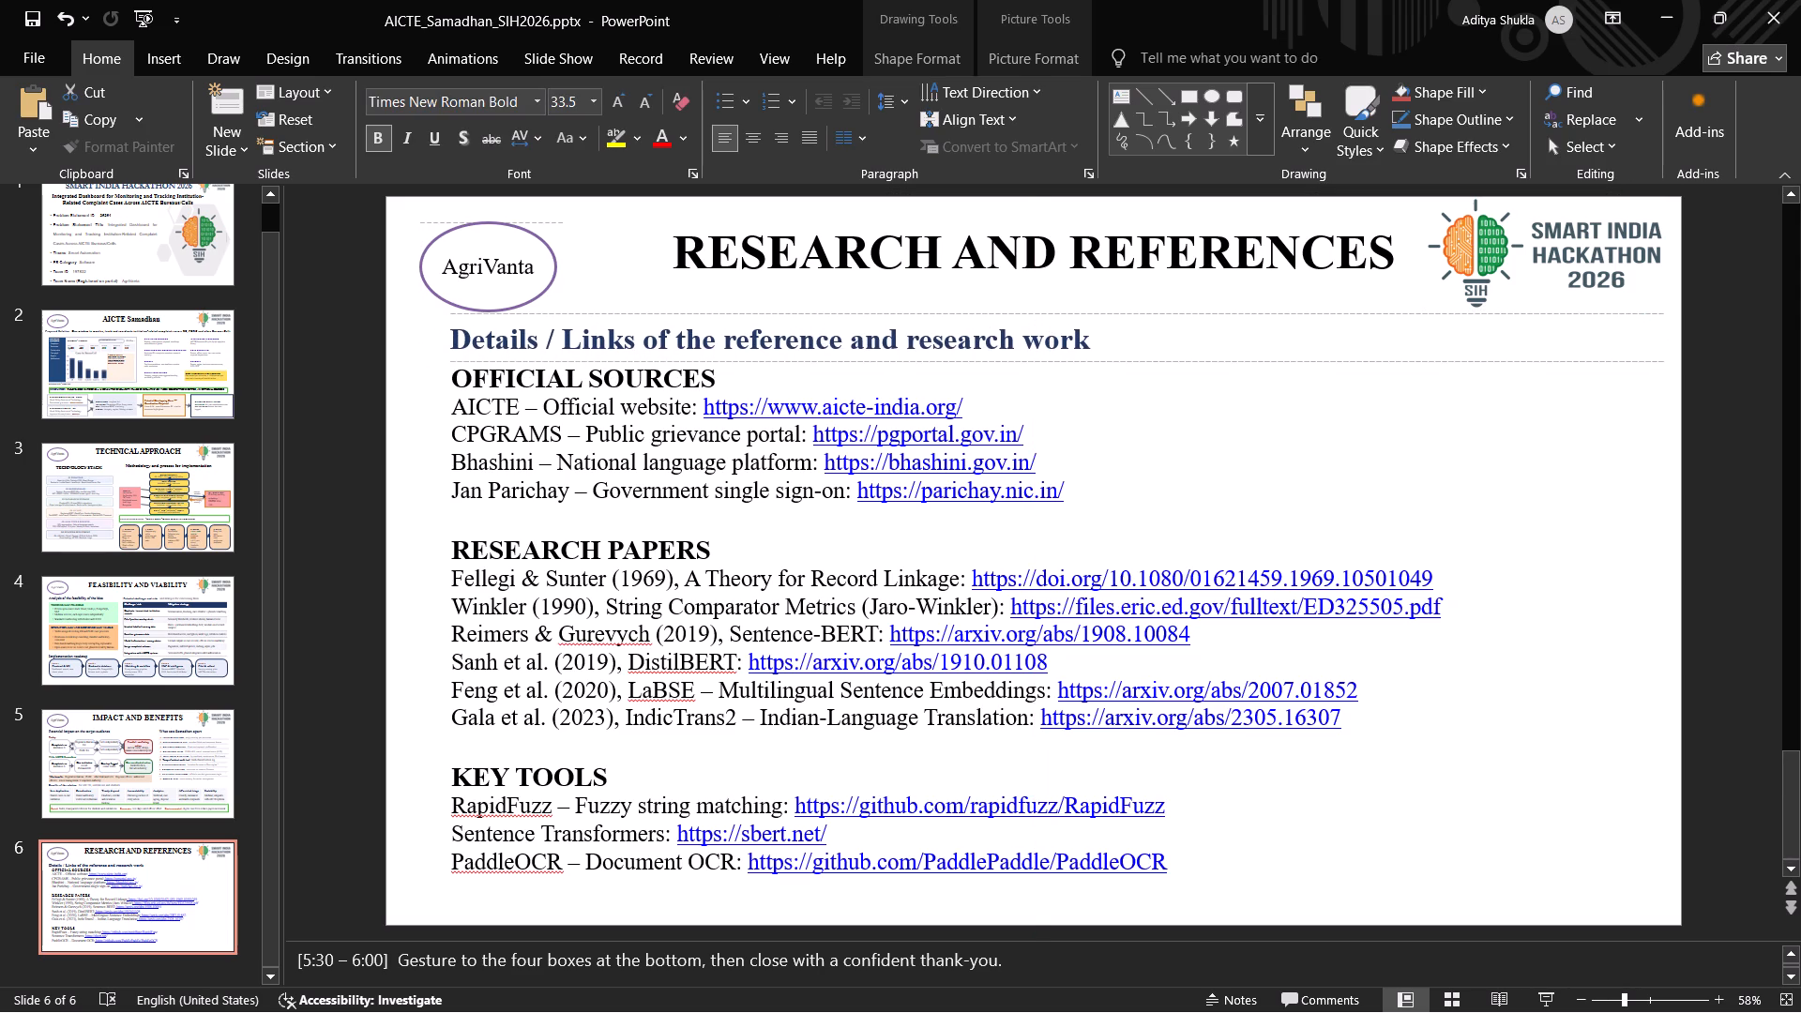
{"action": "left_click_drag", "start_coordinate": [1126, 340], "coordinate": [1125, 340]}
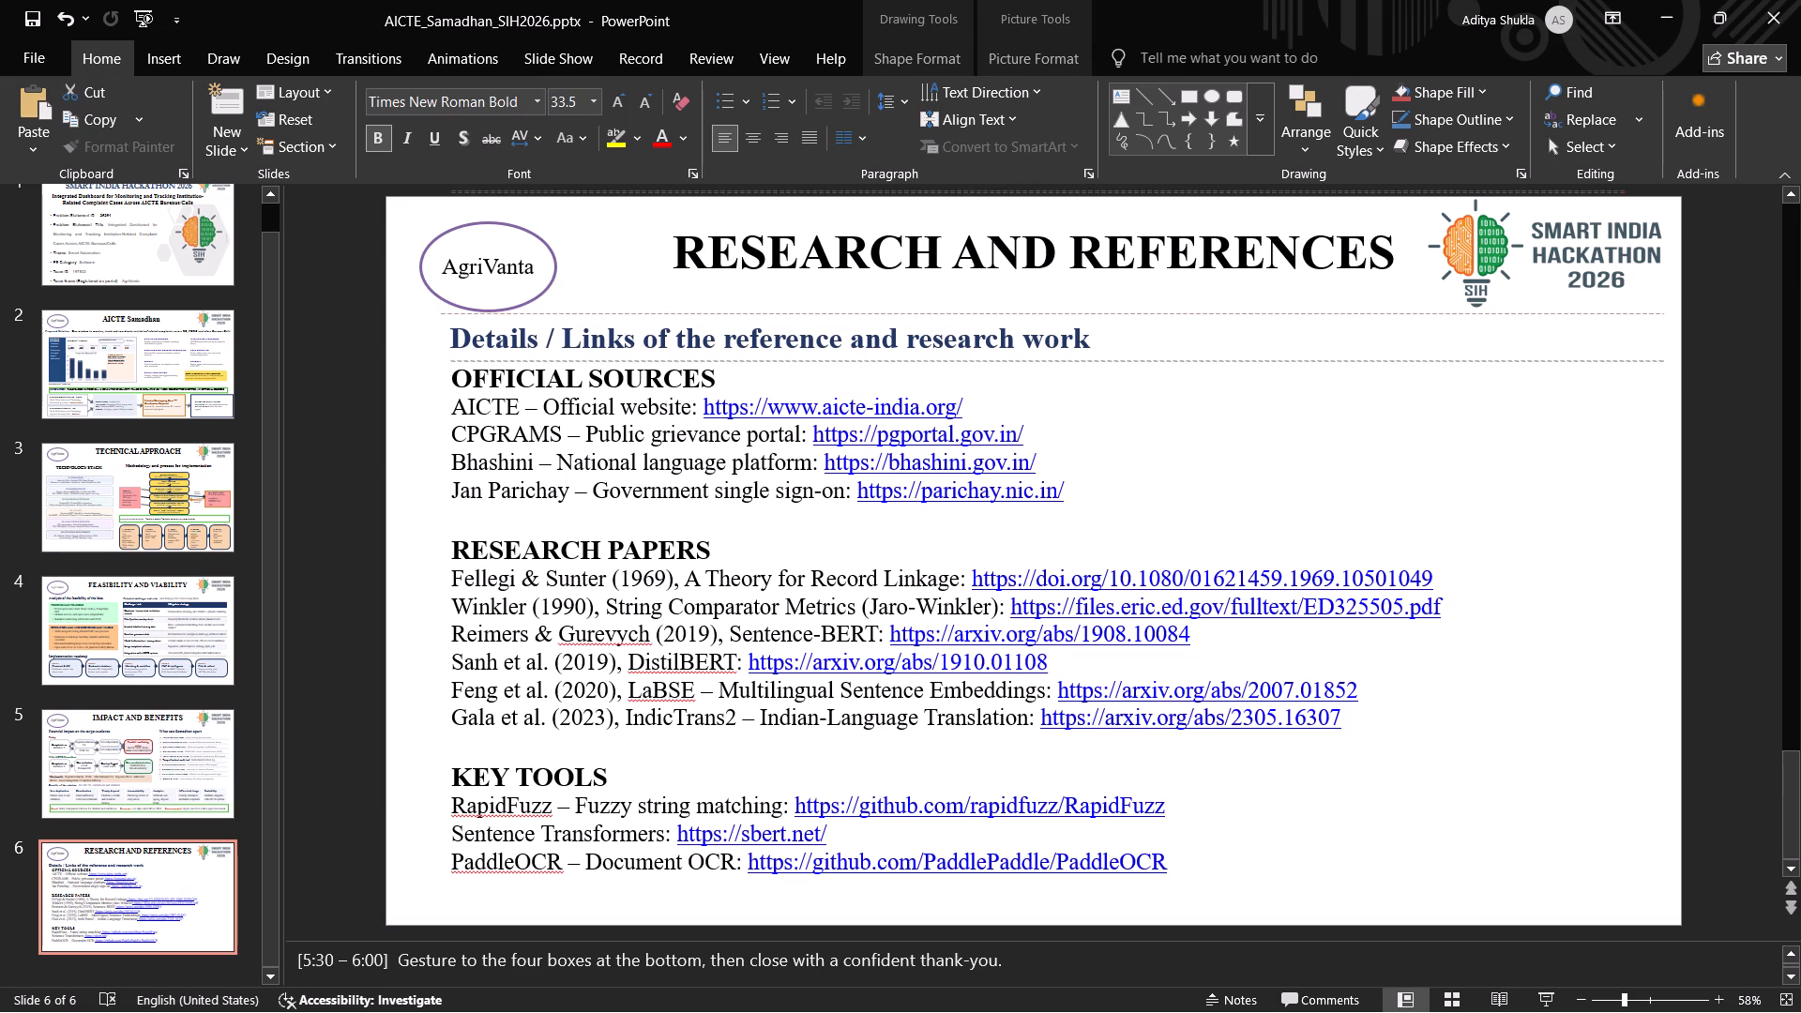
{"action": "left_click", "coordinate": [1136, 403]}
{"action": "left_click", "coordinate": [1525, 481]}
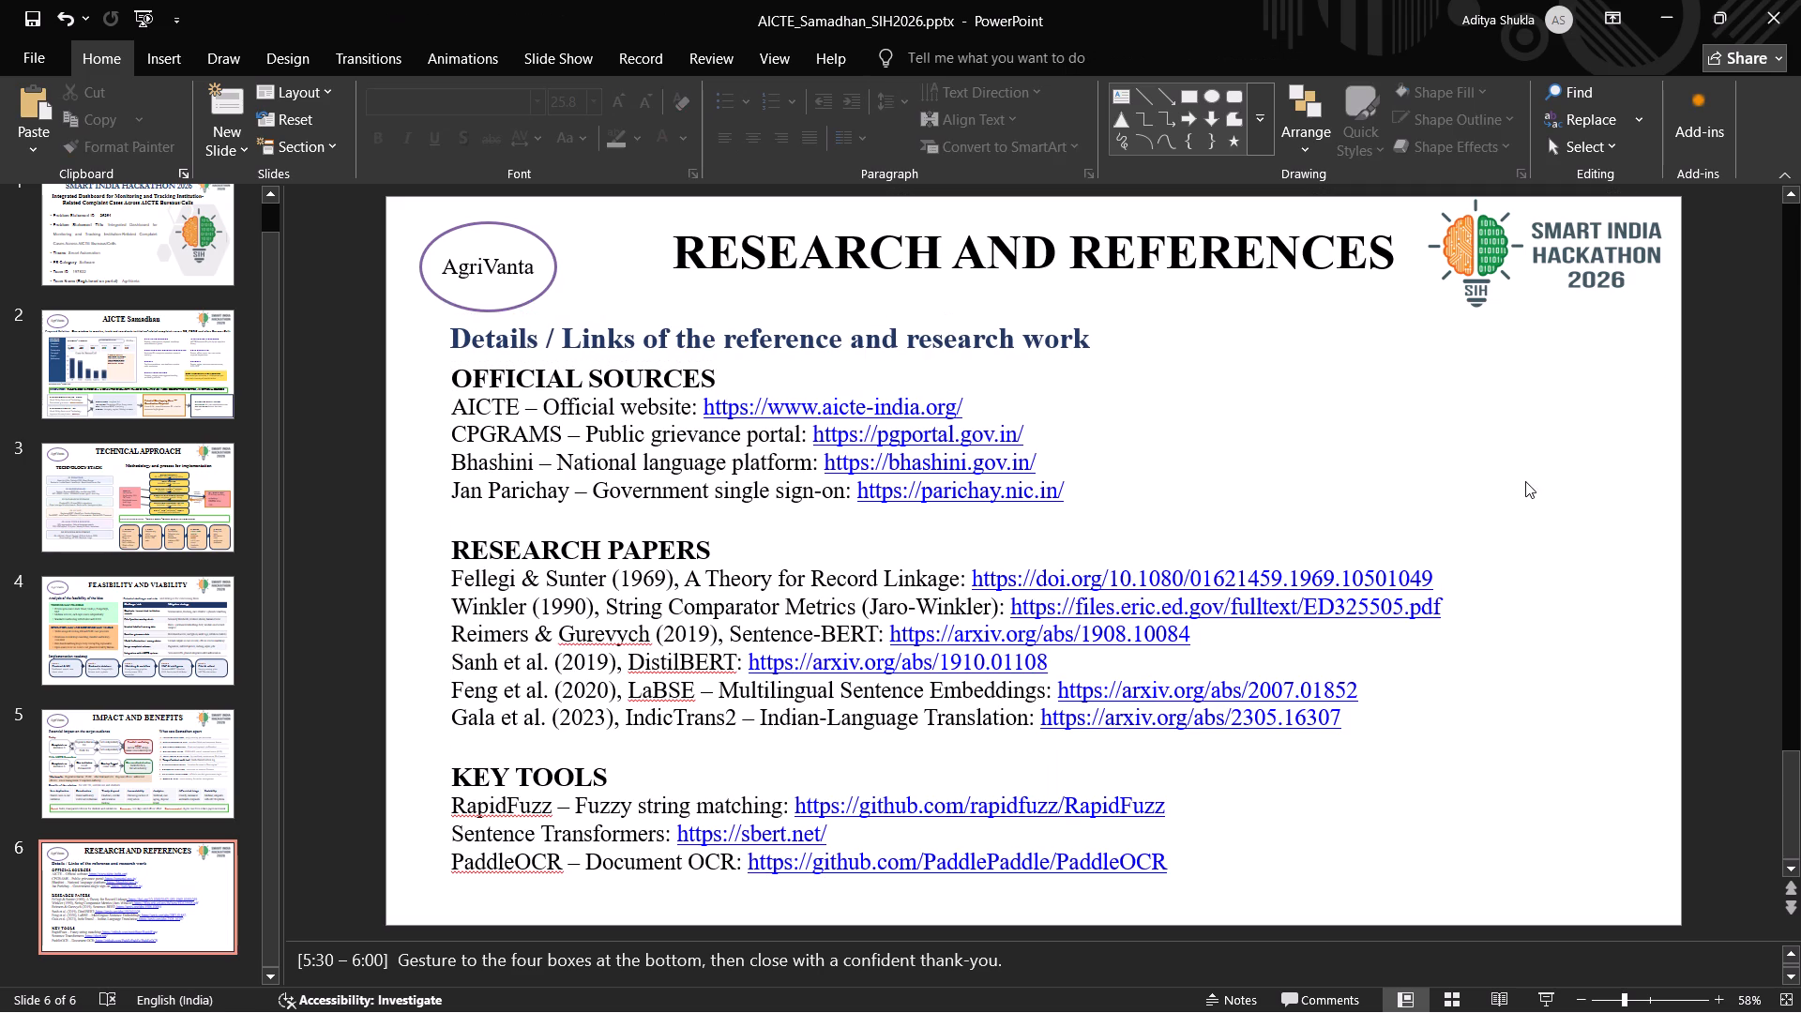
Copy the KEY TOOLS heading and paste it below the PaddleOCR entry, leaving one blank line between them.
{"action": "left_click", "coordinate": [488, 894]}
{"action": "left_click_drag", "start_coordinate": [452, 782], "coordinate": [473, 780]}
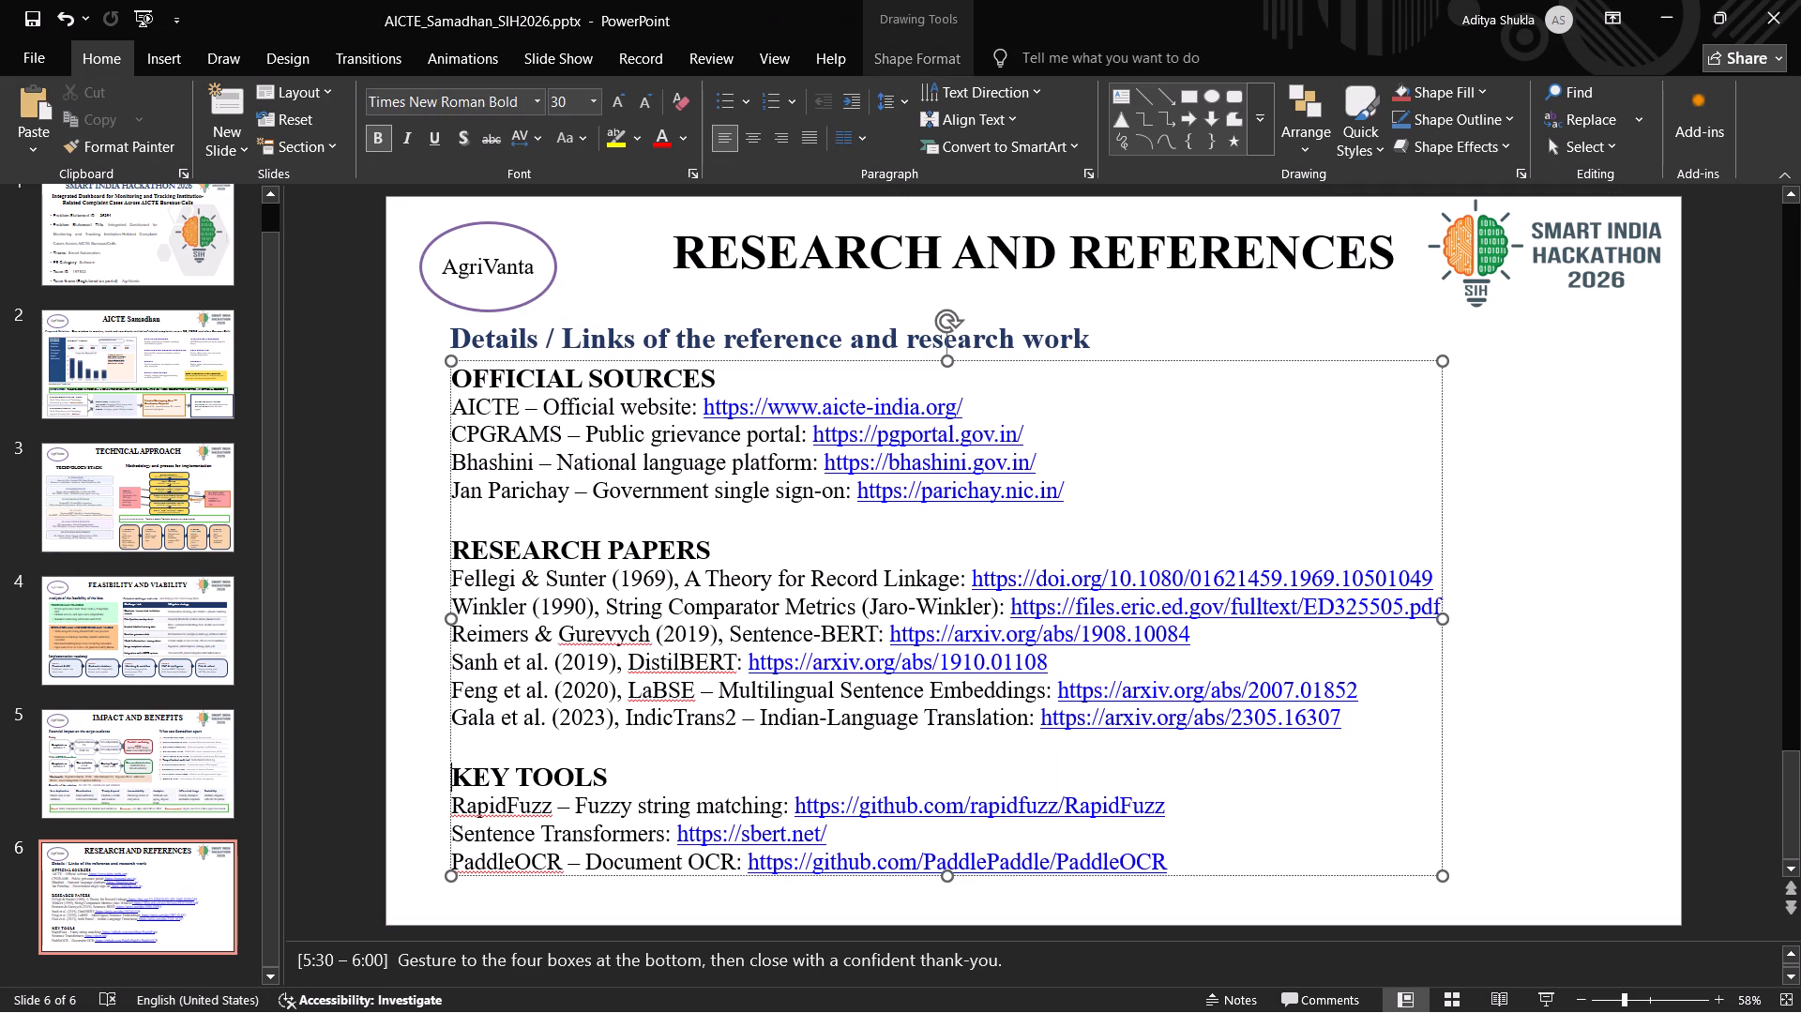
{"action": "left_click_drag", "start_coordinate": [473, 780], "coordinate": [607, 774]}
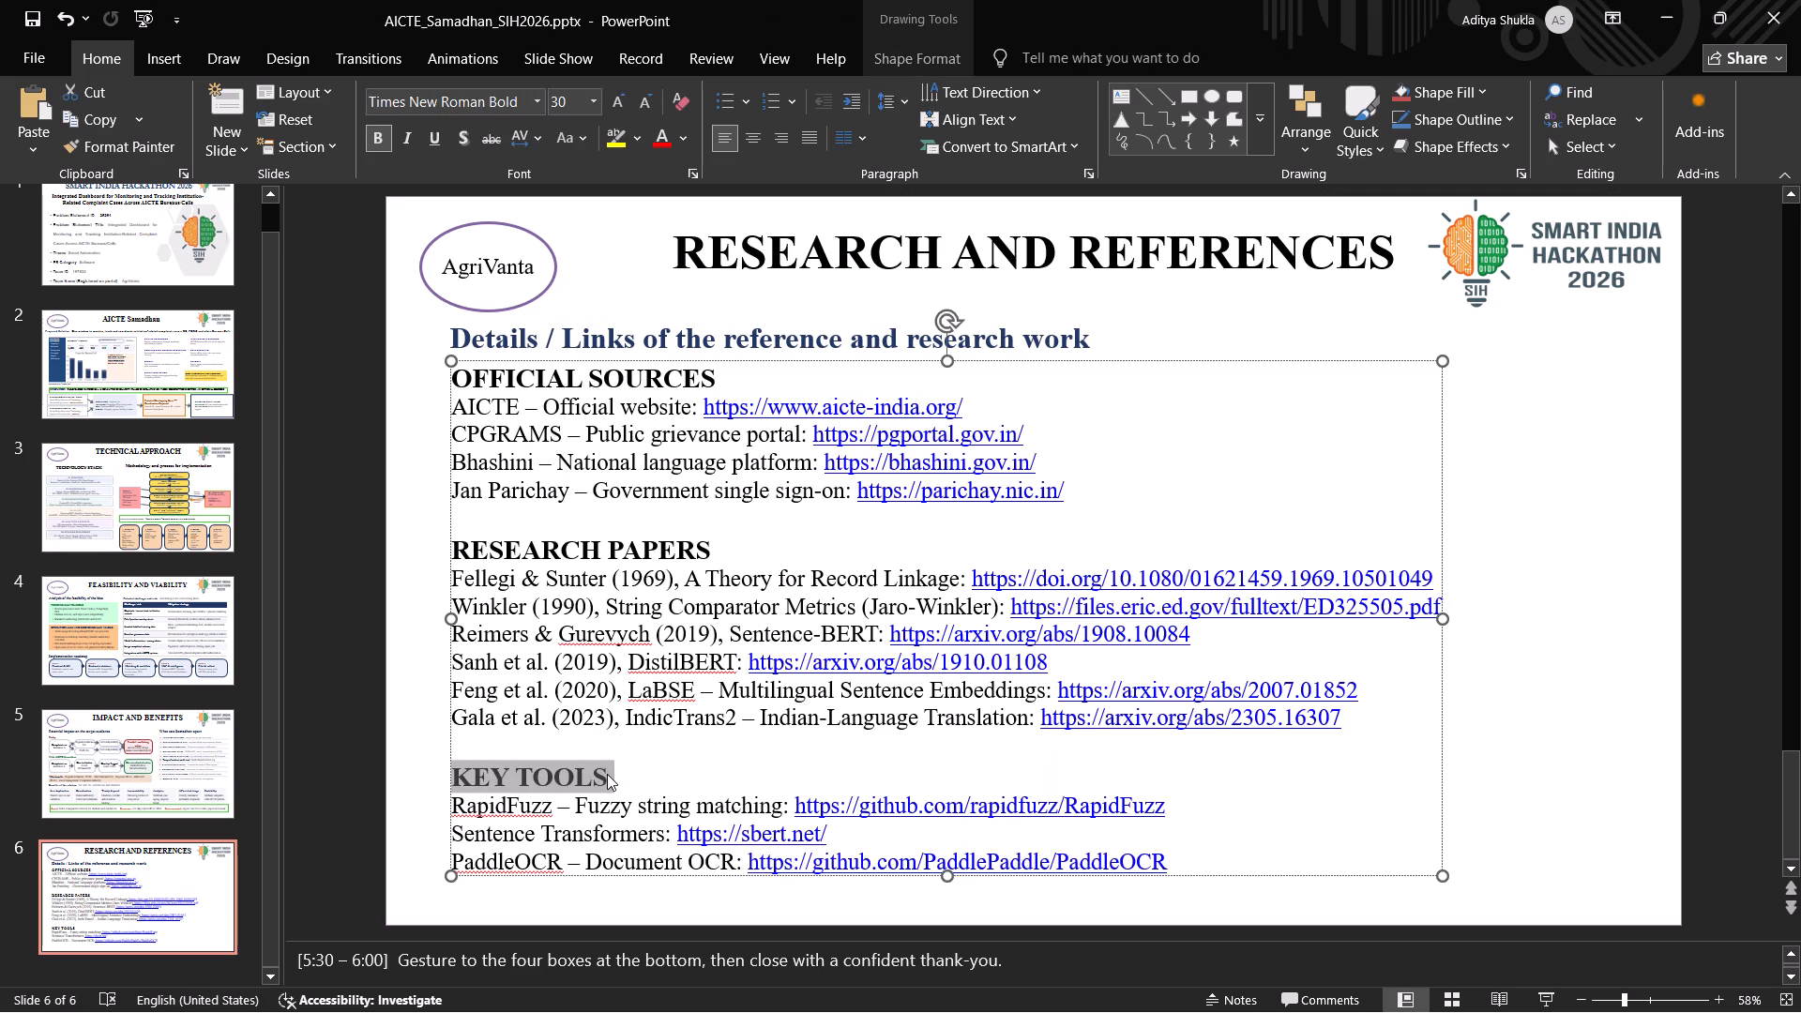
{"action": "key", "text": "ctrl+c"}
{"action": "left_click", "coordinate": [1182, 872]}
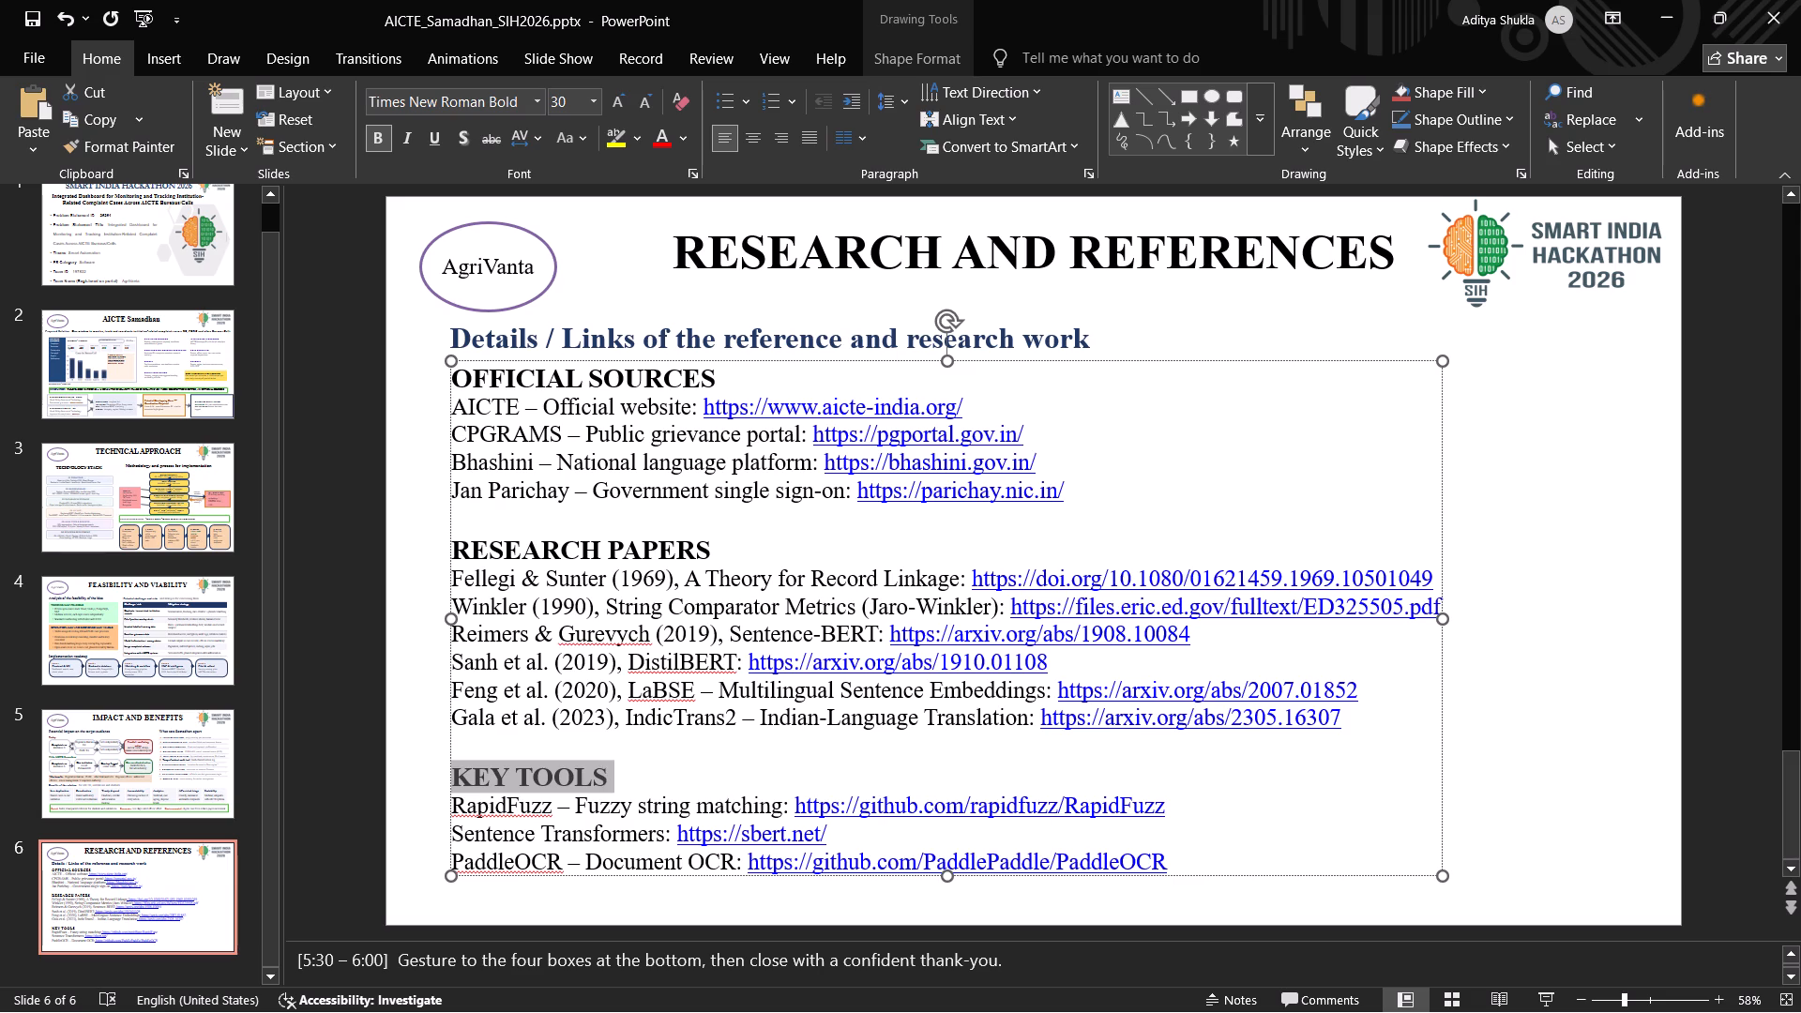
{"action": "left_click", "coordinate": [1189, 862]}
{"action": "key", "text": "Return"}
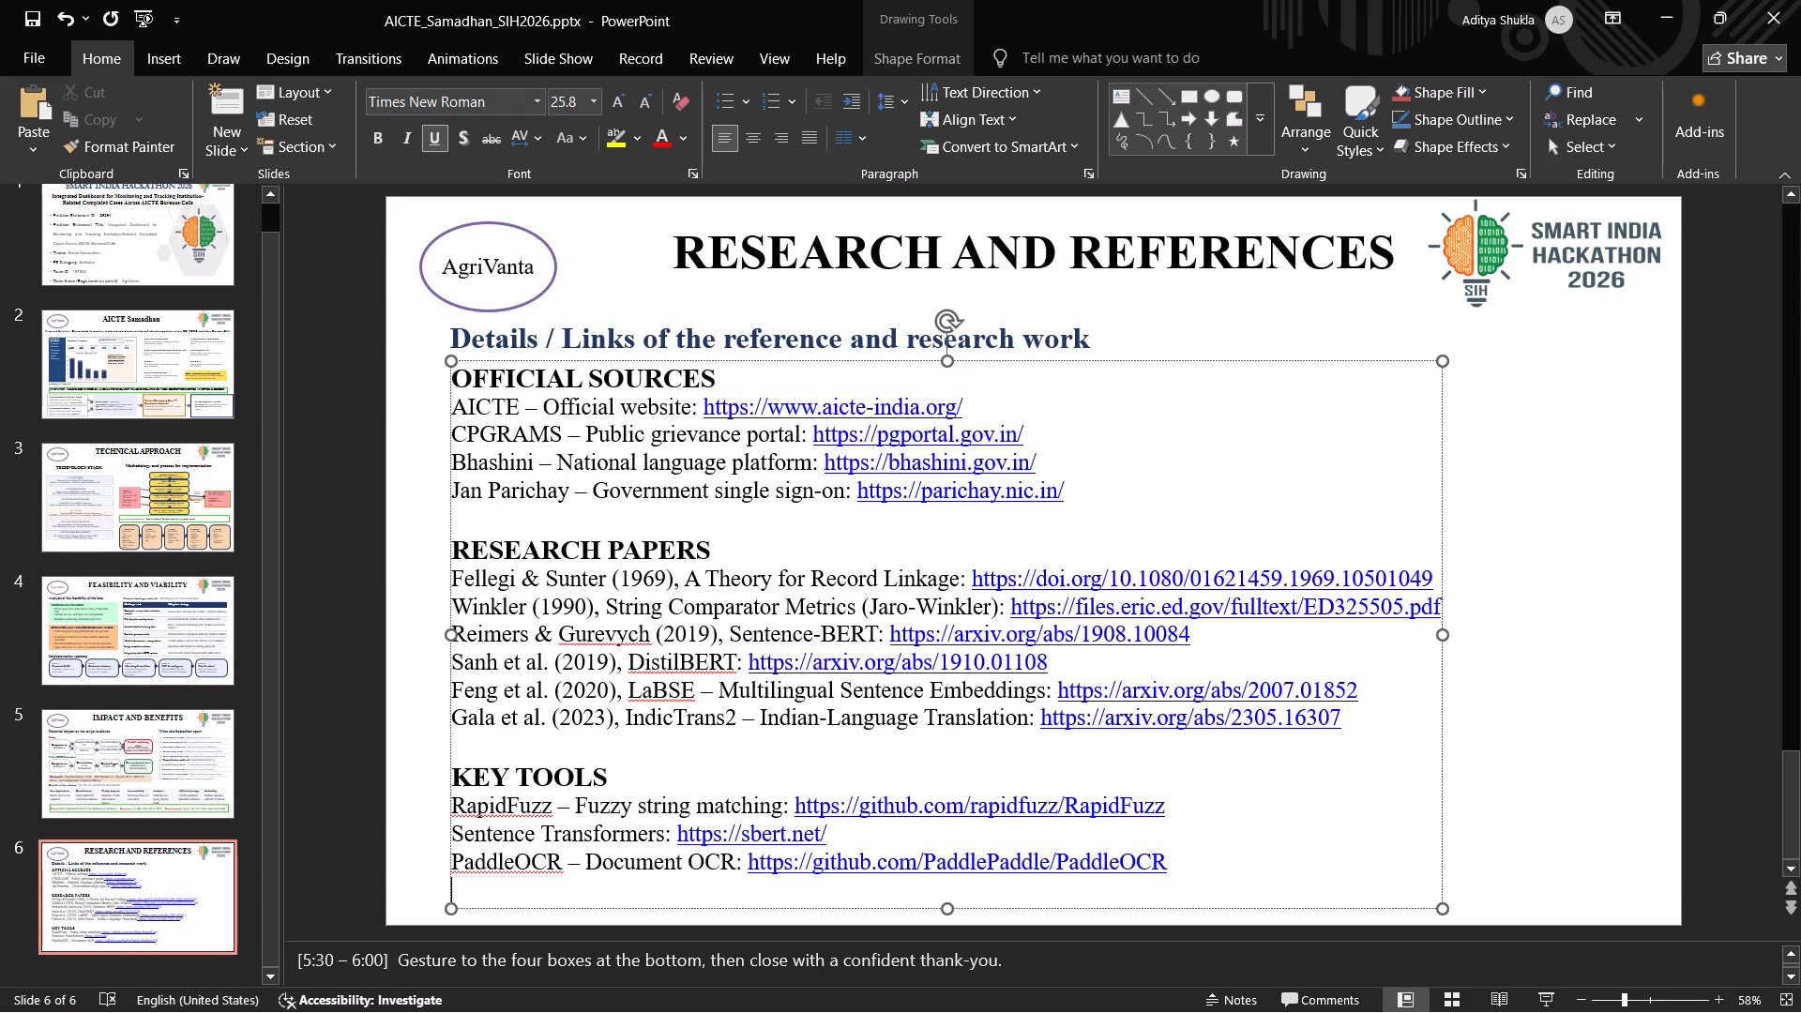
{"action": "key", "text": "Return"}
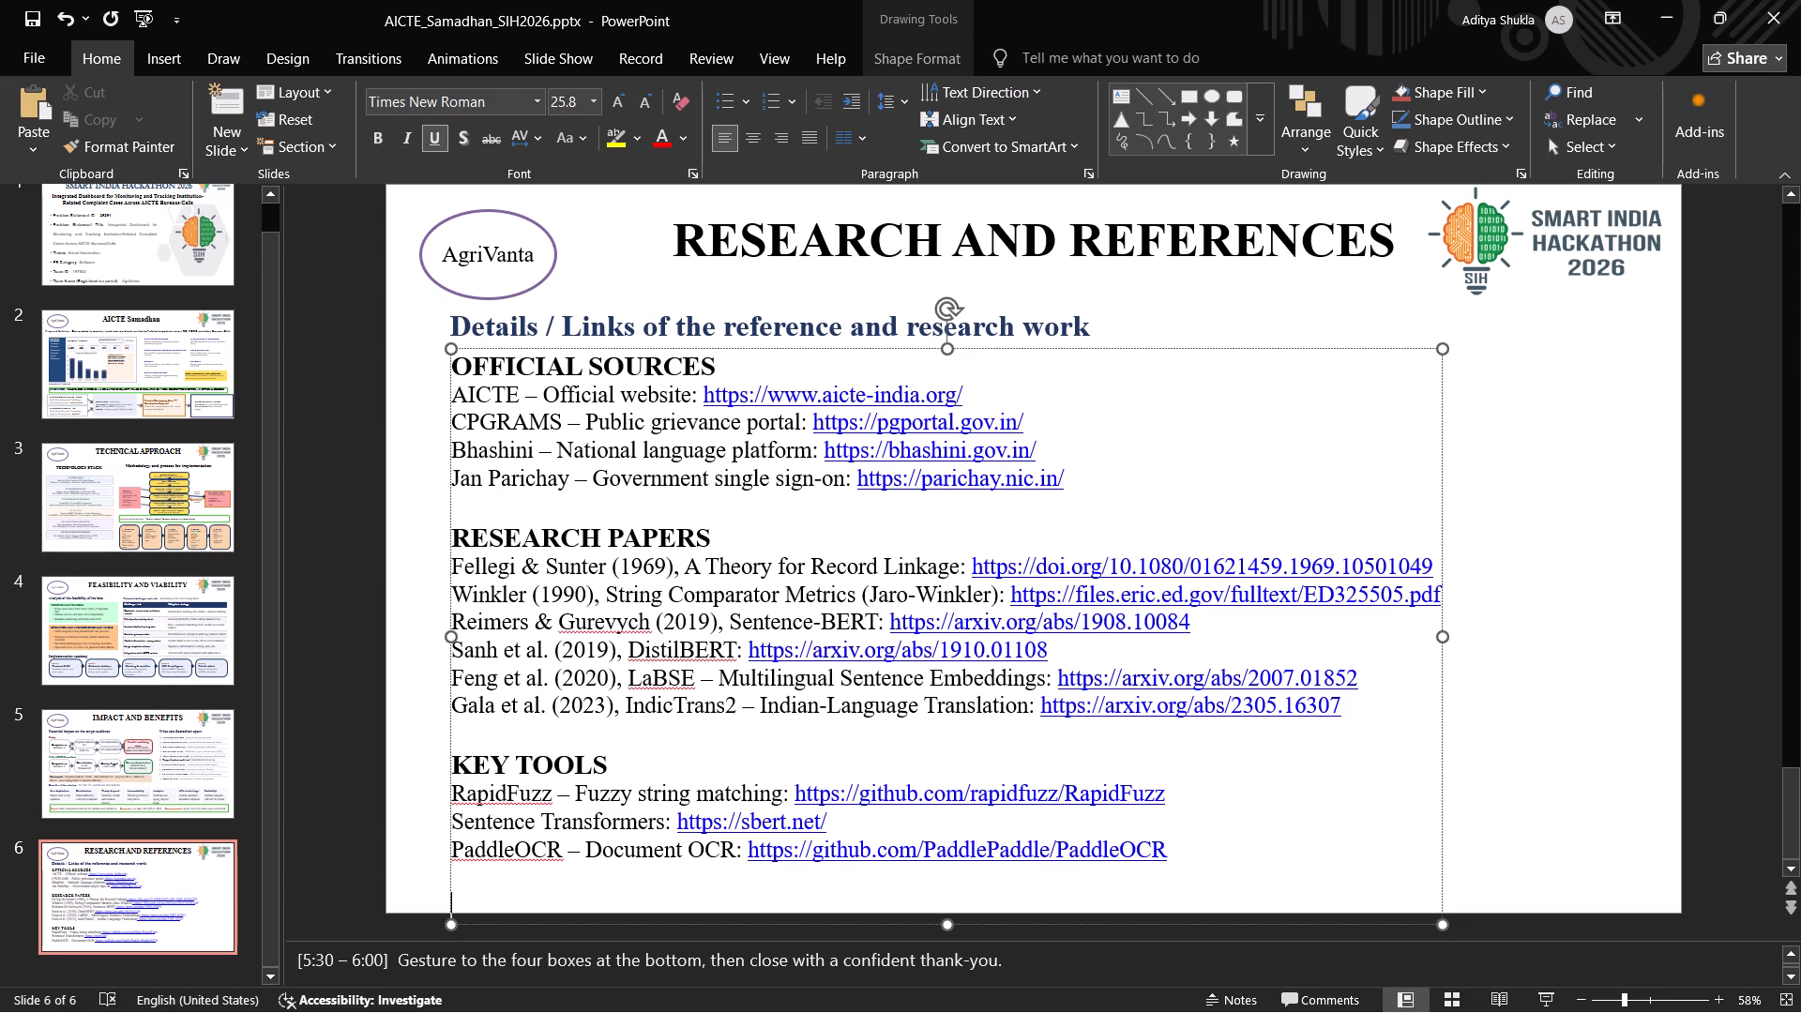
{"action": "key", "text": "ctrl+v"}
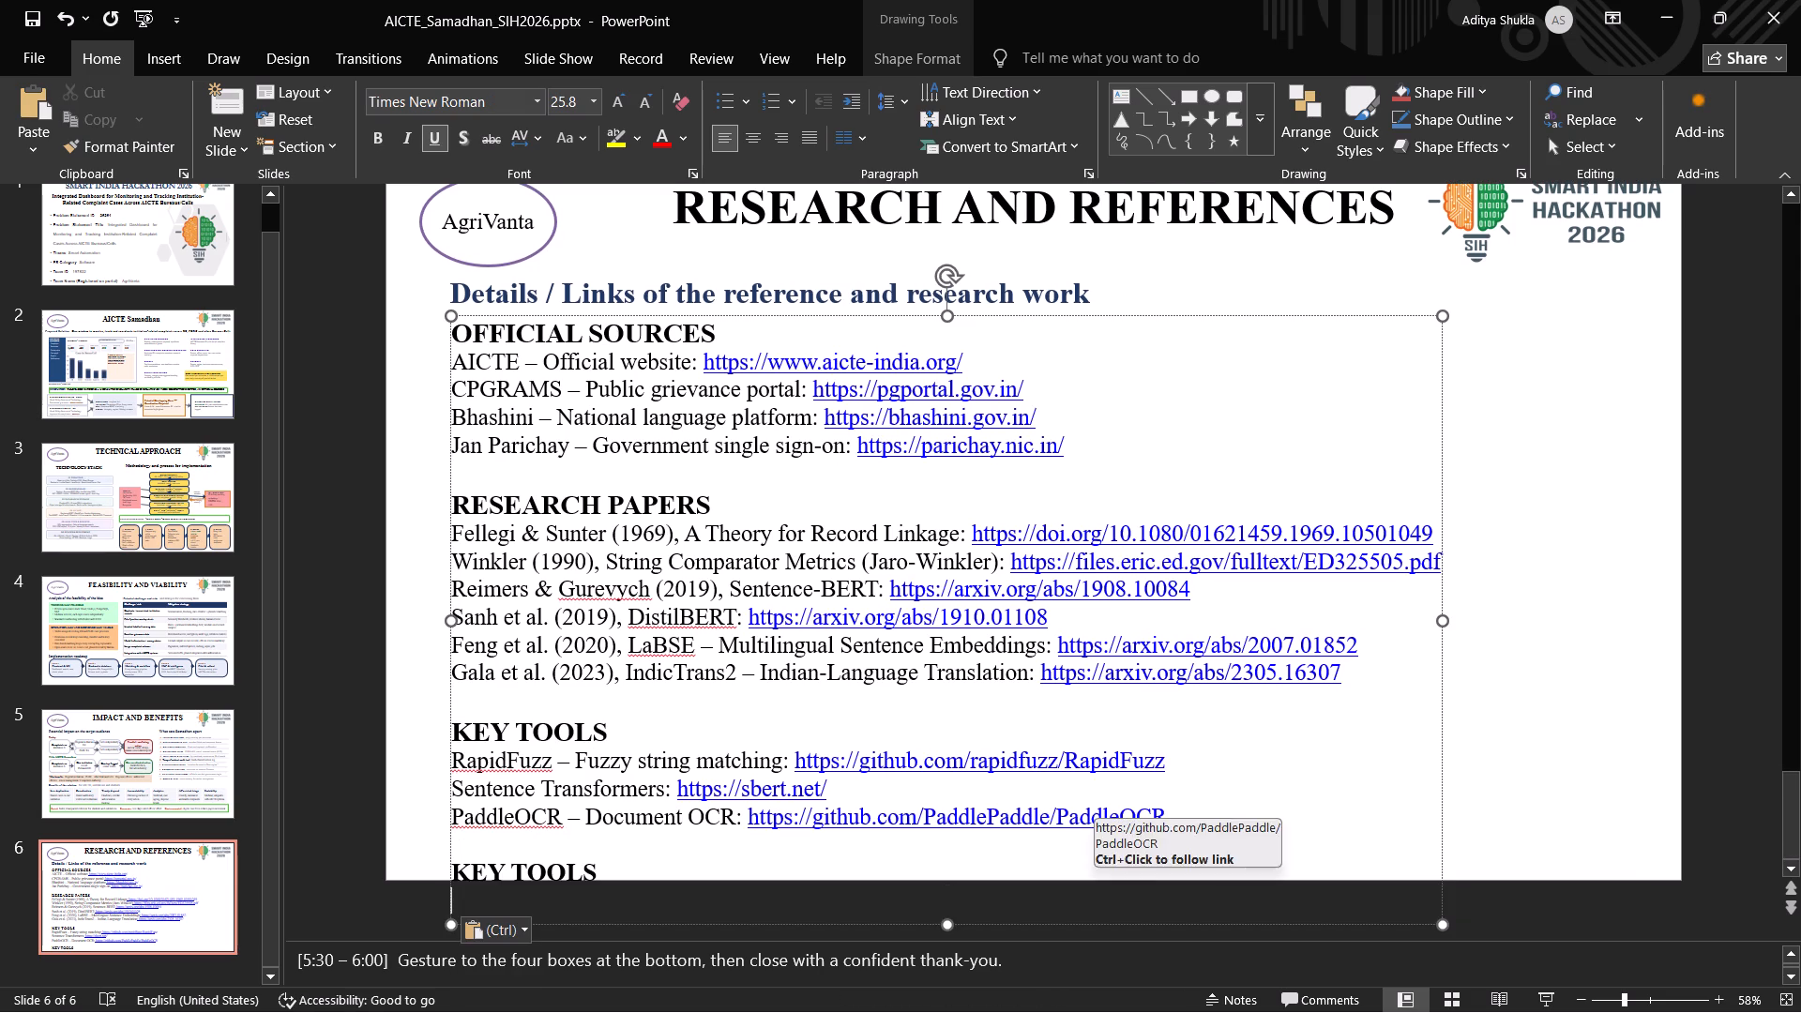
Delete the Gala et al. (2023) IndicTrans2 entry from the research papers list.
{"action": "left_click", "coordinate": [472, 702]}
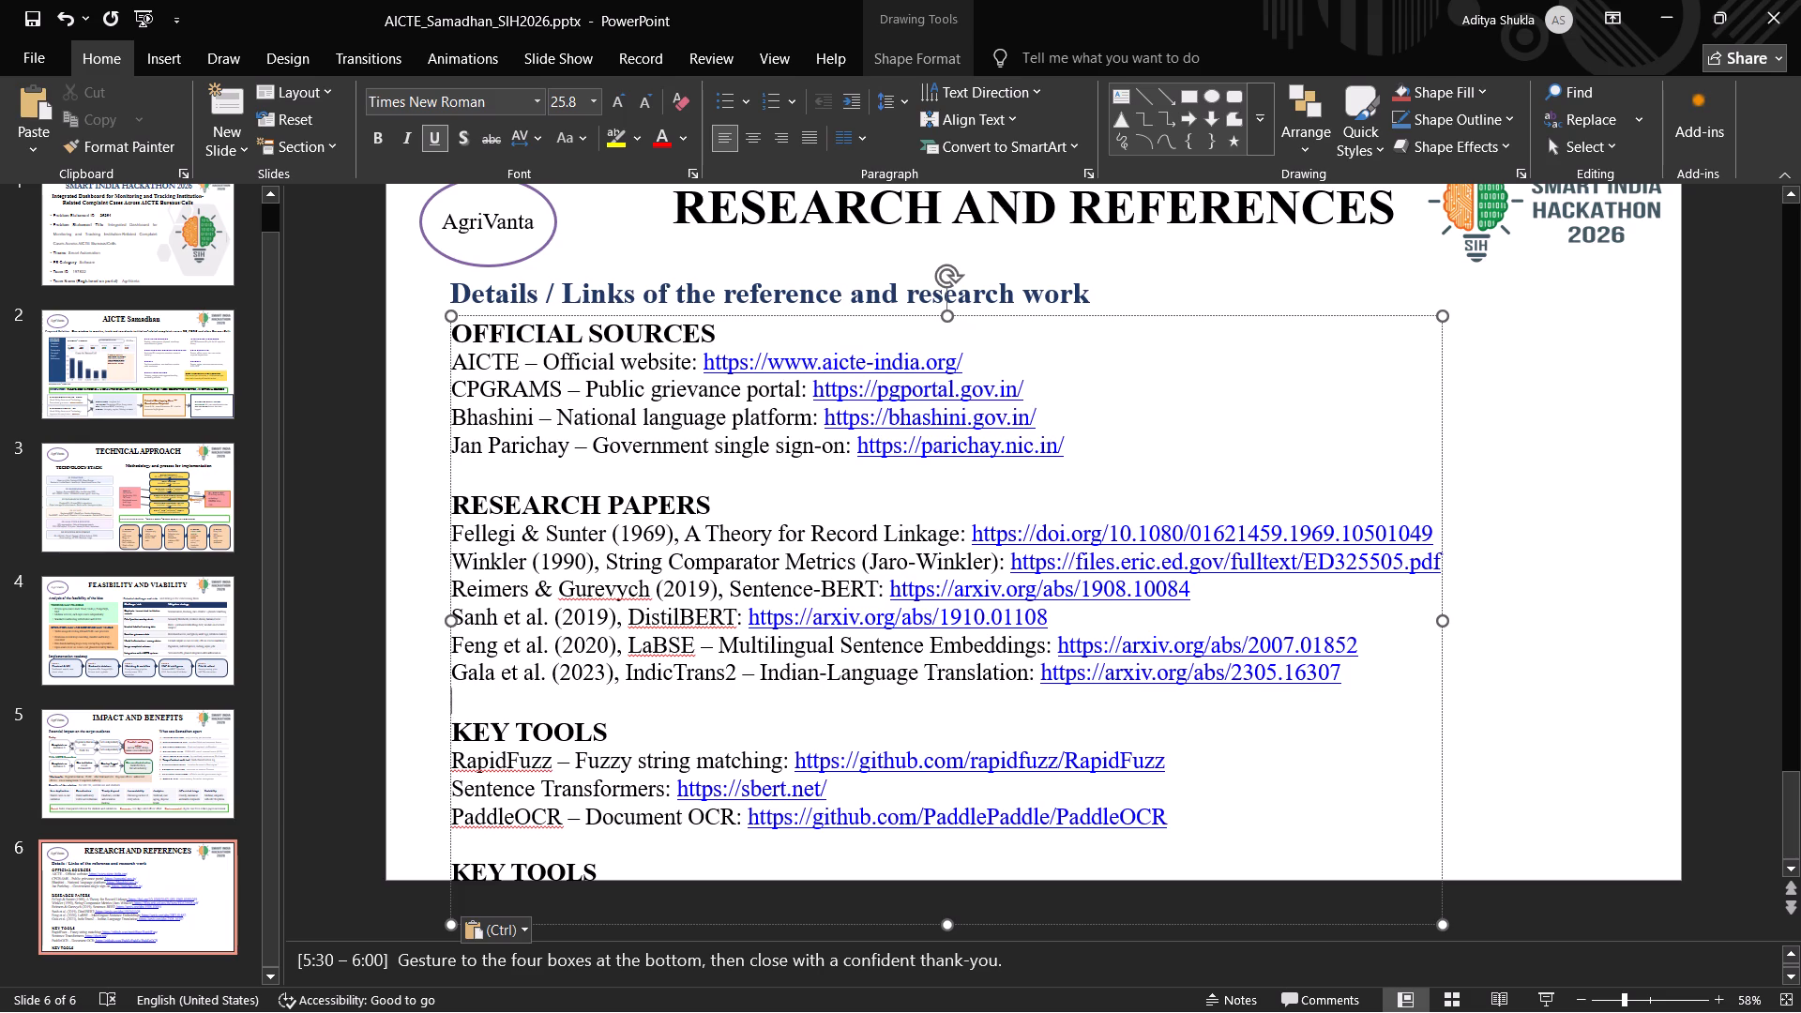
{"action": "left_click_drag", "start_coordinate": [1364, 665], "coordinate": [497, 687]}
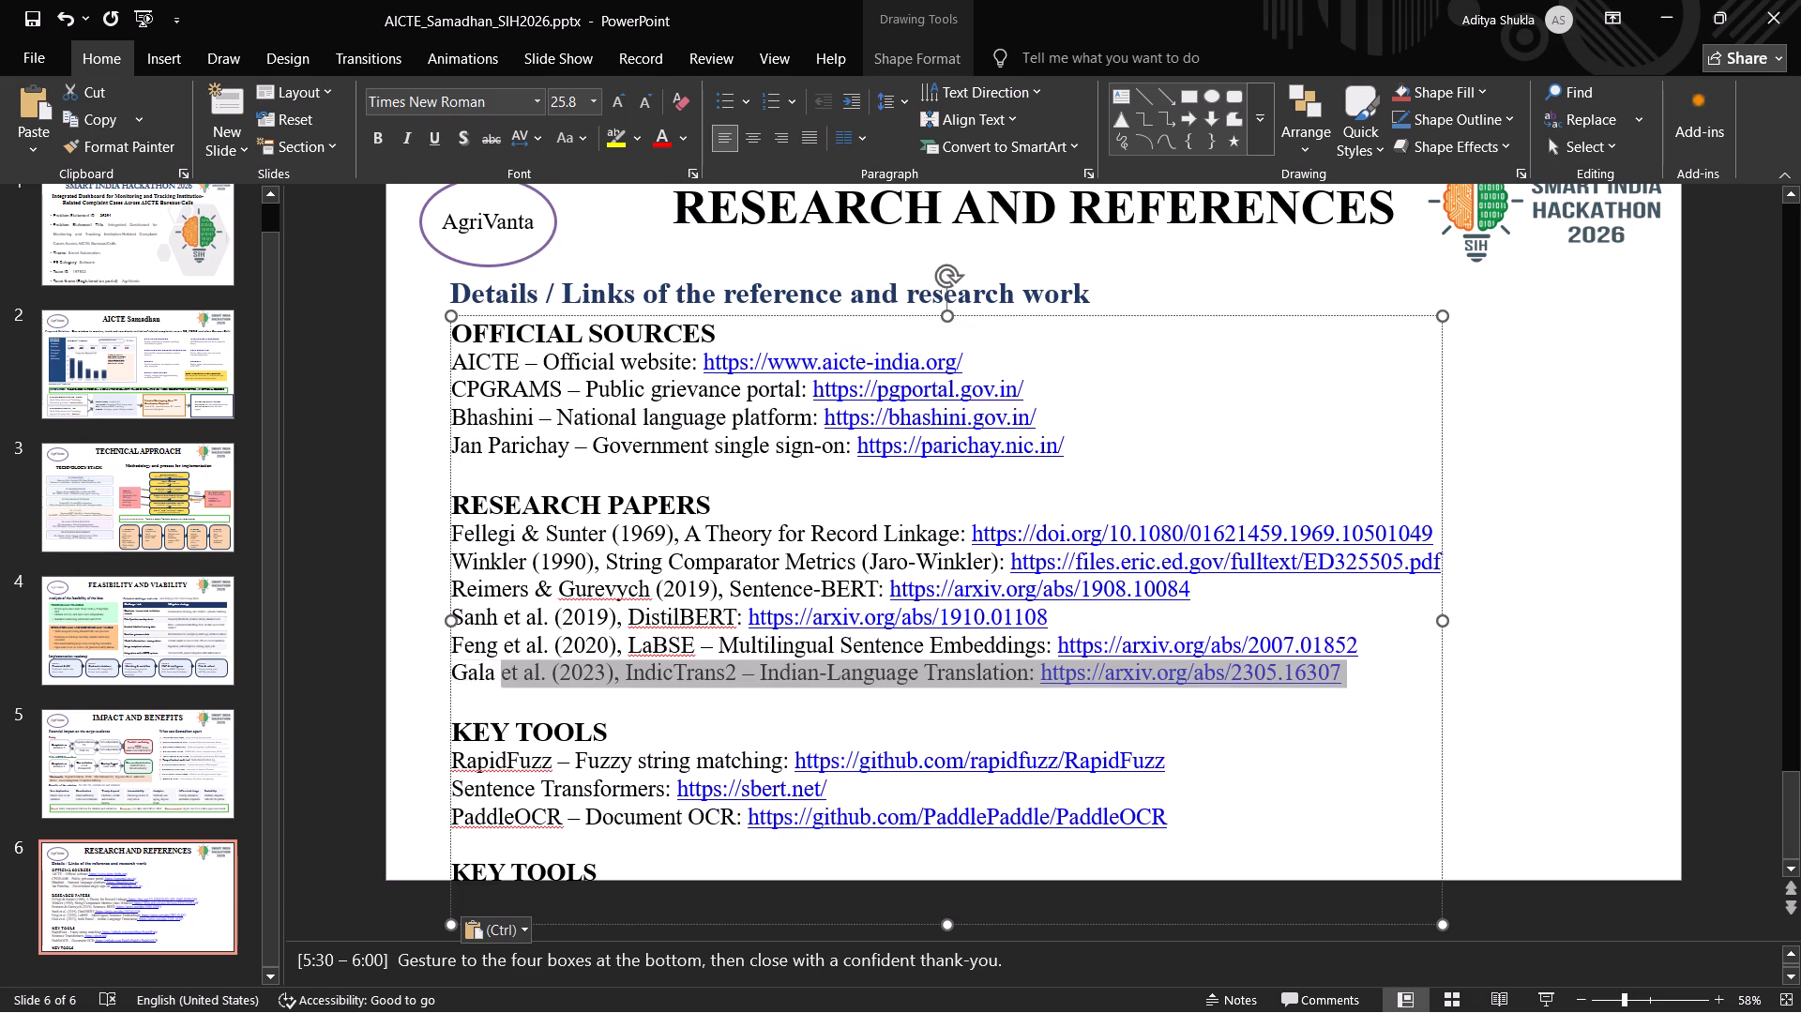
{"action": "left_click_drag", "start_coordinate": [497, 687], "coordinate": [481, 686]}
{"action": "key", "text": "BackSpace"}
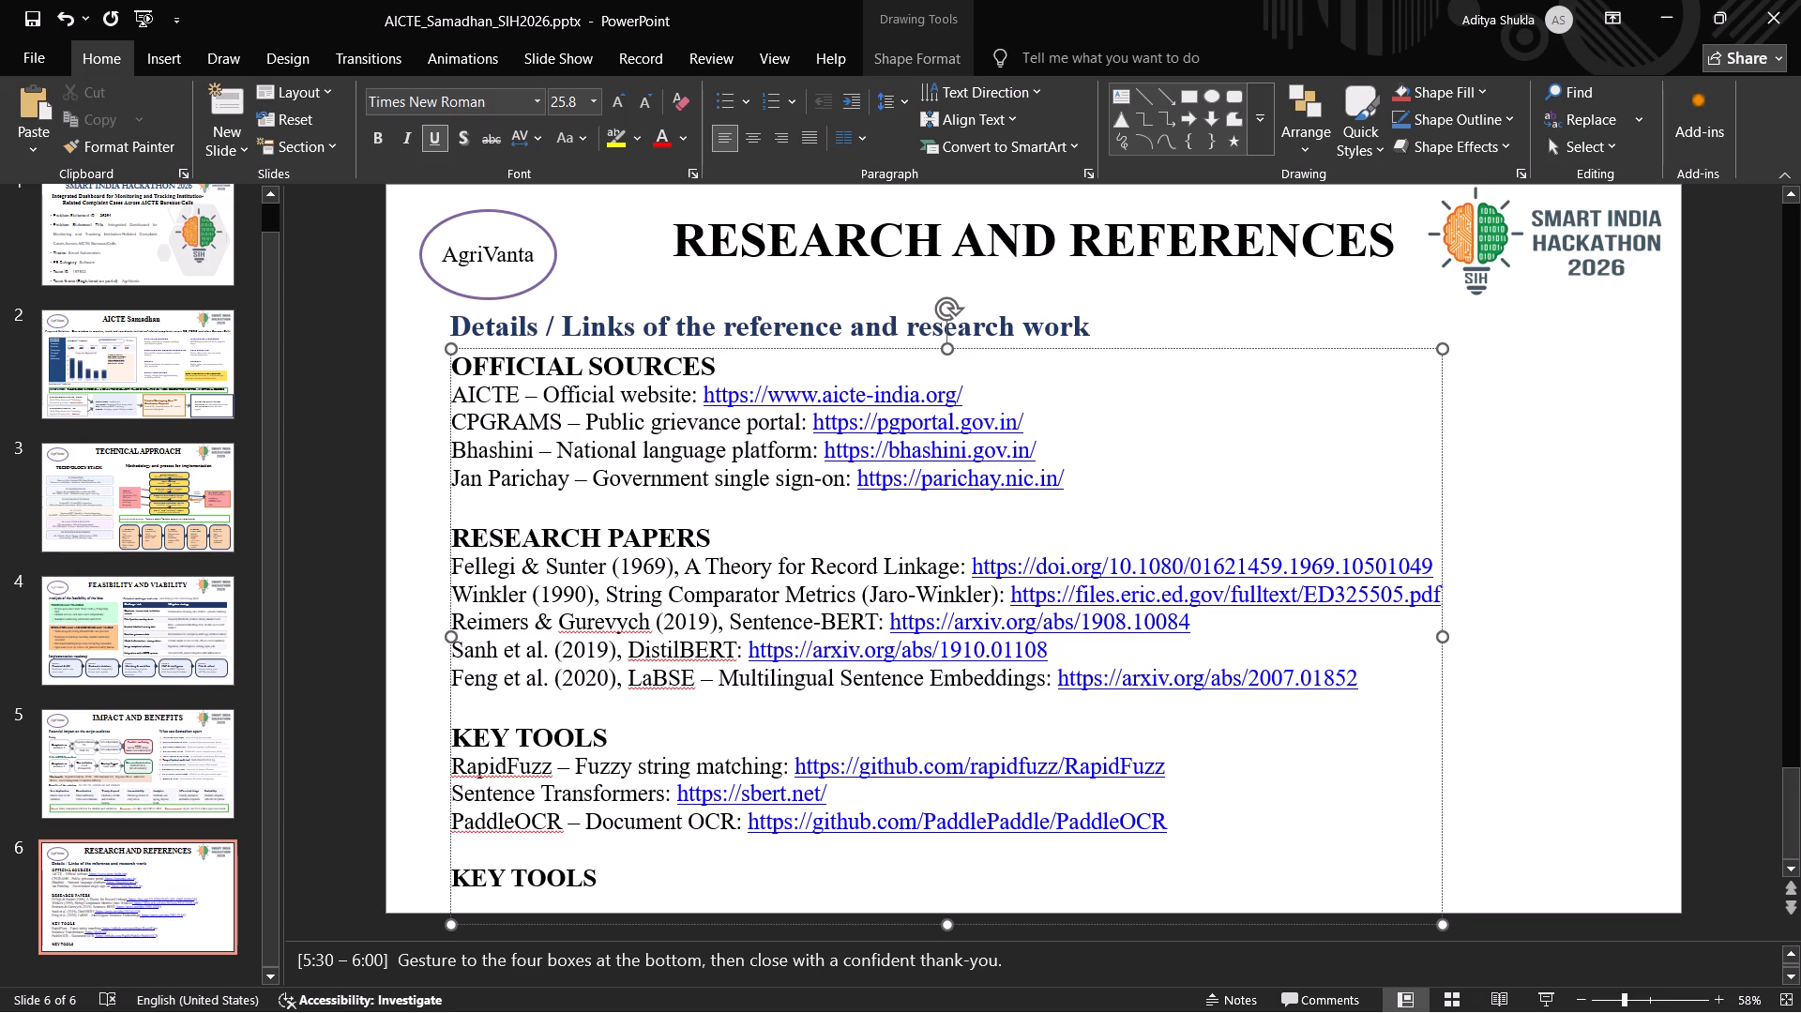
Replace the text of the pasted KEY TOOLS heading at the end of the list with "YT VIDEO LINK".
{"action": "left_click", "coordinate": [605, 883]}
{"action": "key", "text": "ctrl+BackSpace"}
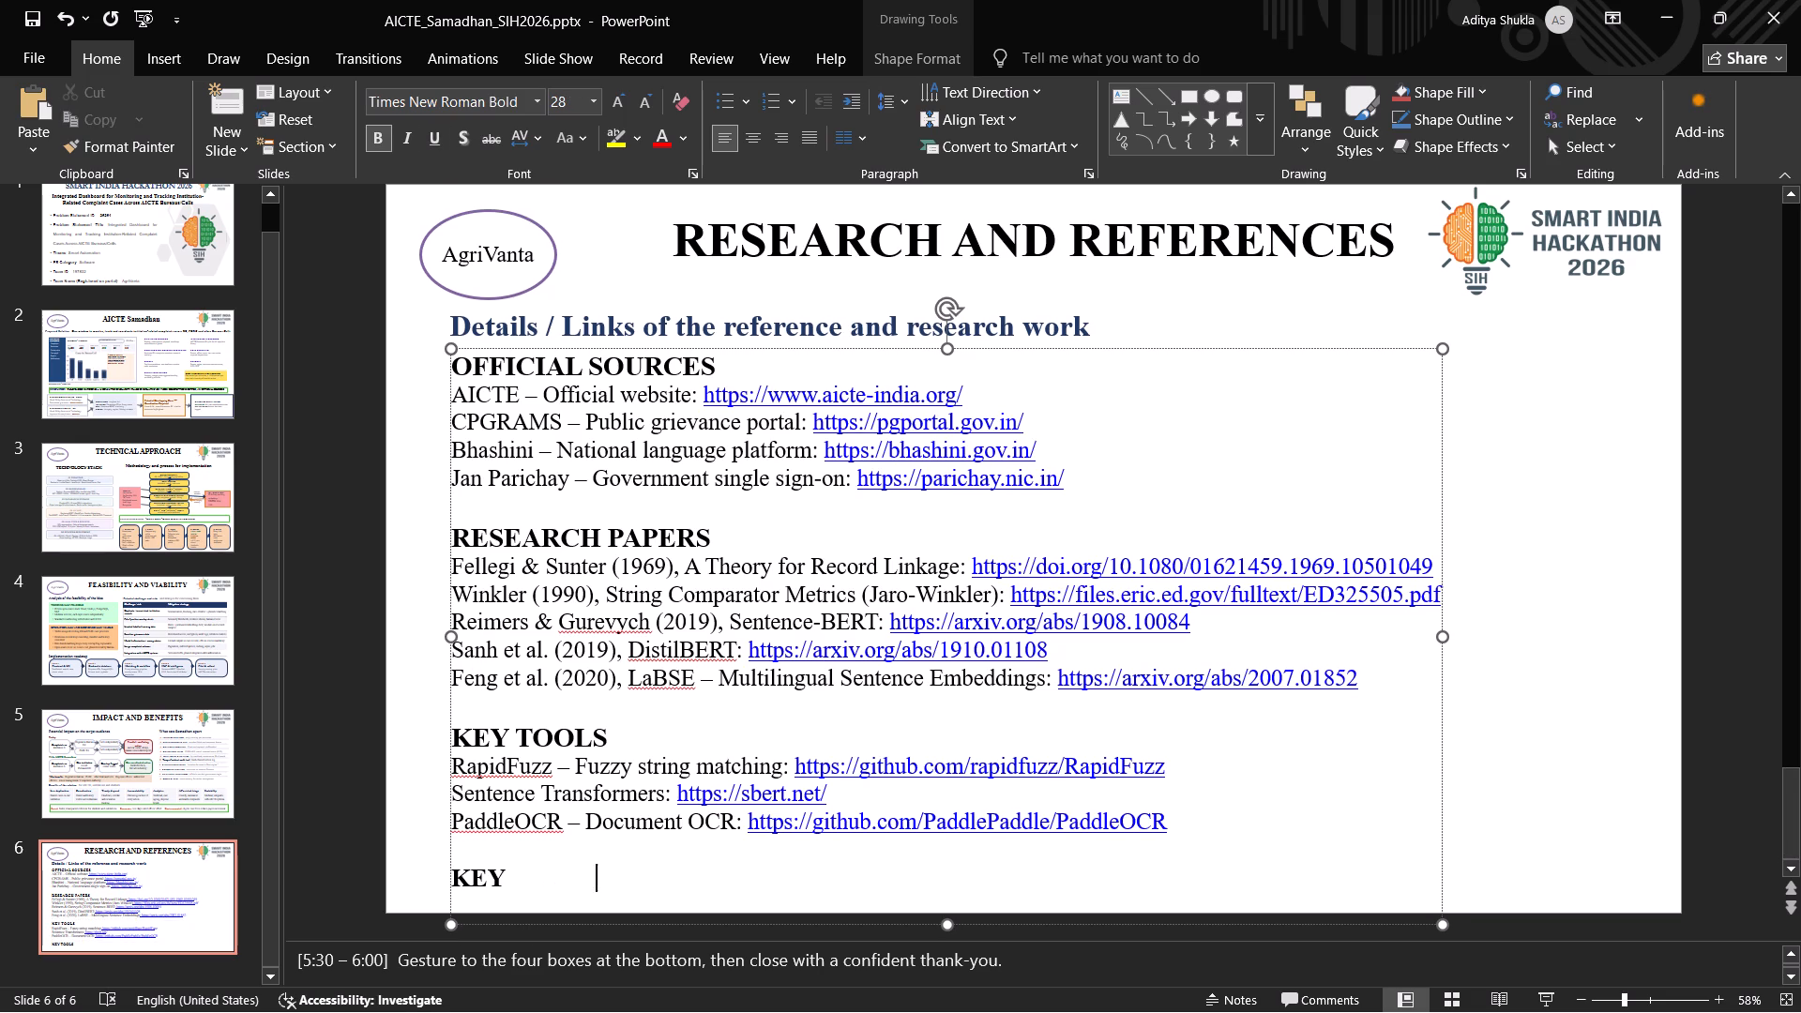
{"action": "key", "text": "ctrl+BackSpace"}
{"action": "type", "text": "YT"}
{"action": "key", "text": "space"}
{"action": "type", "text": "Vi"}
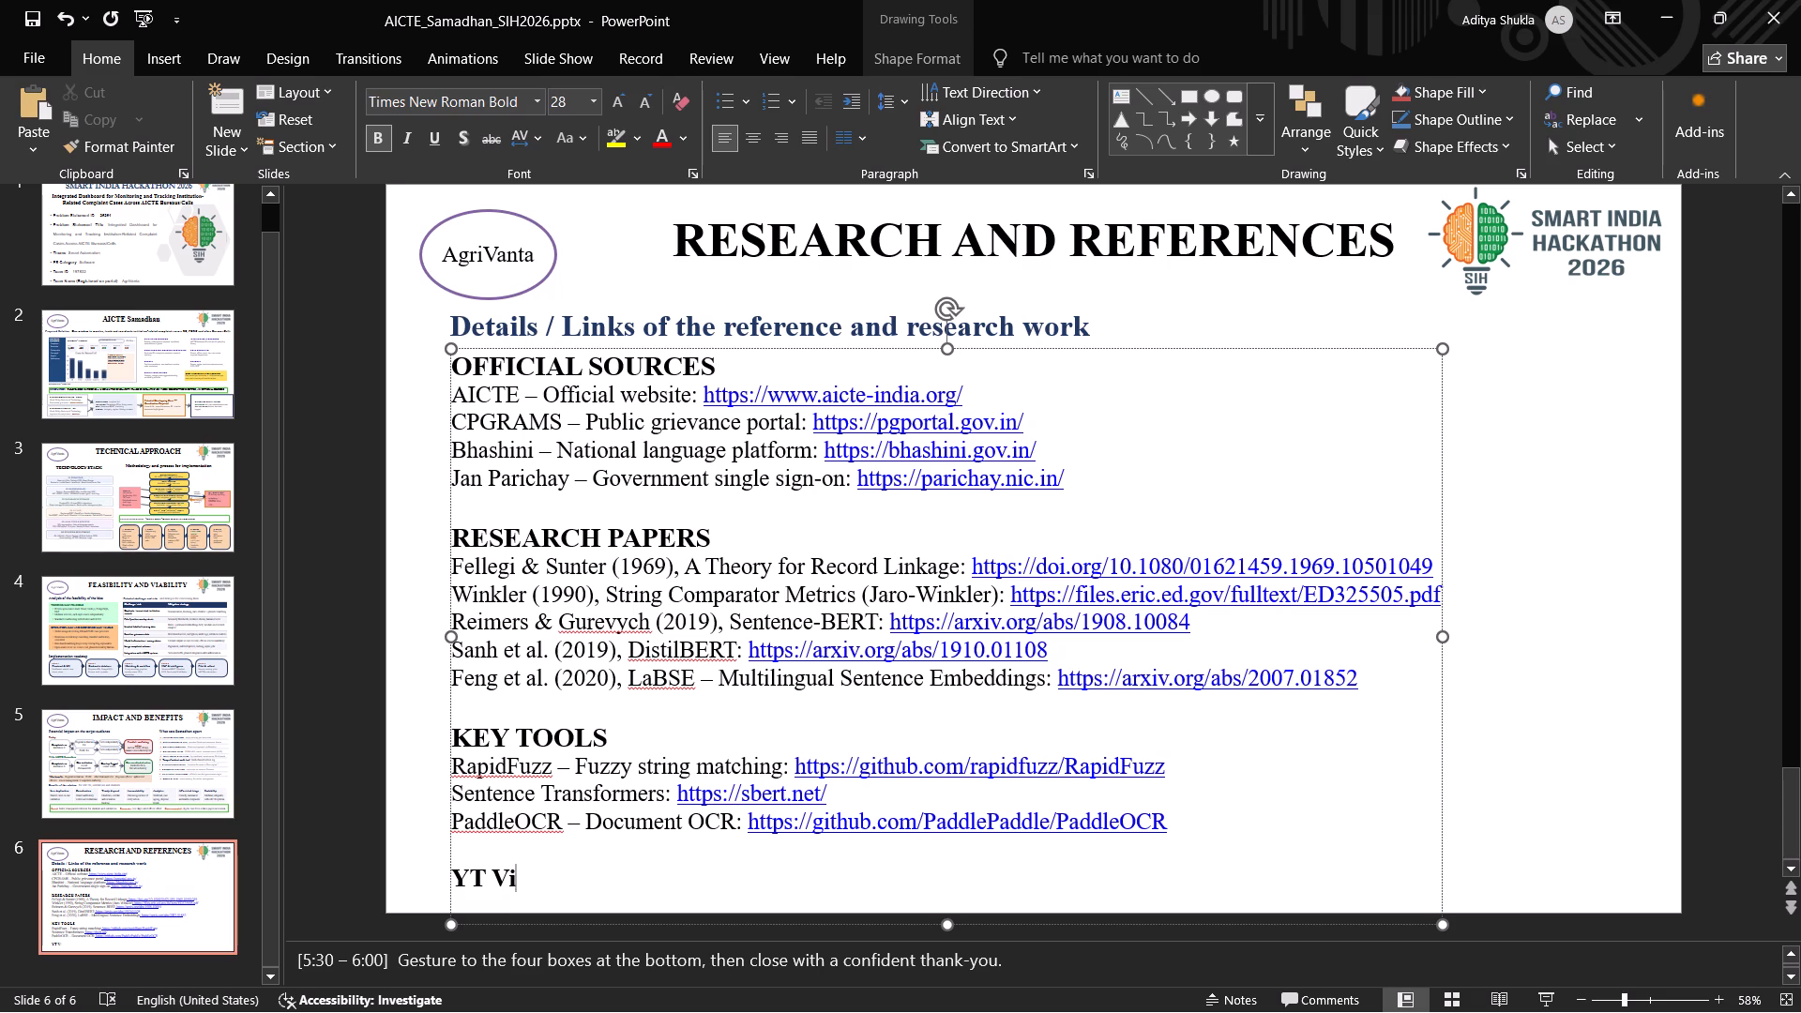
{"action": "key", "text": "BackSpace"}
{"action": "type", "text": "IDEO LINK"}
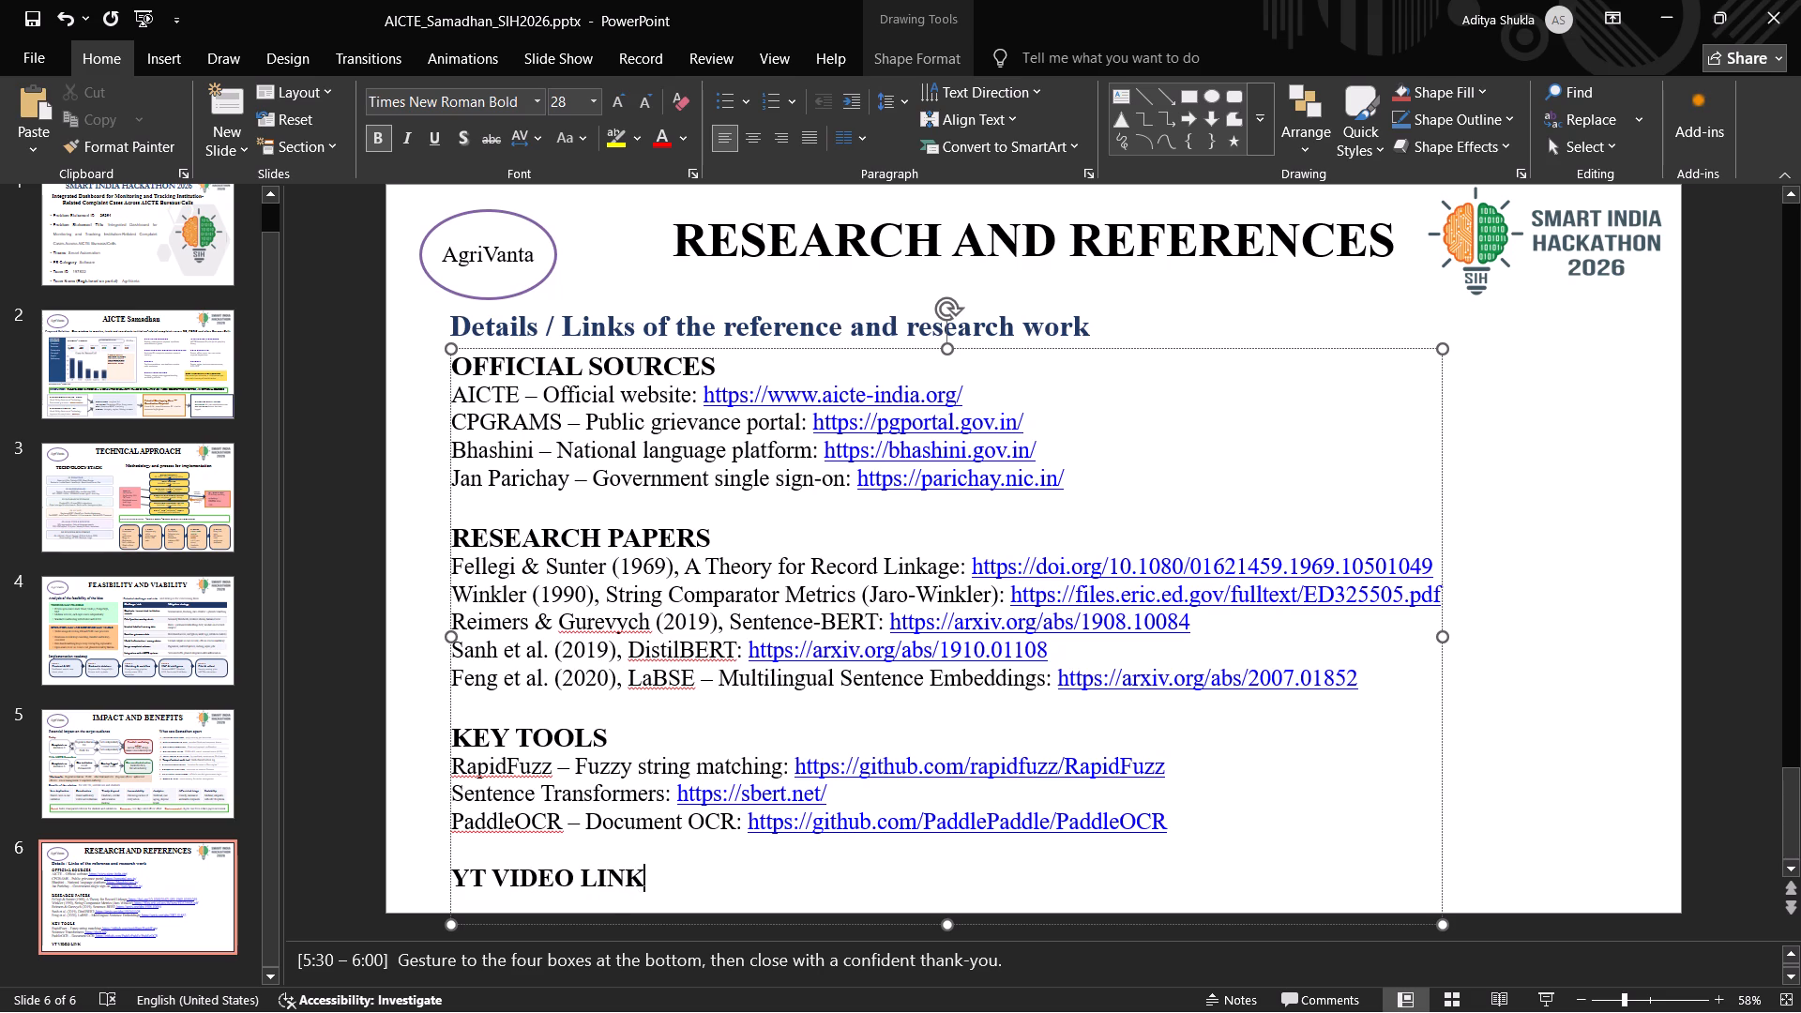
{"action": "key", "text": "ctrl+BackSpace"}
{"action": "key", "text": "Return"}
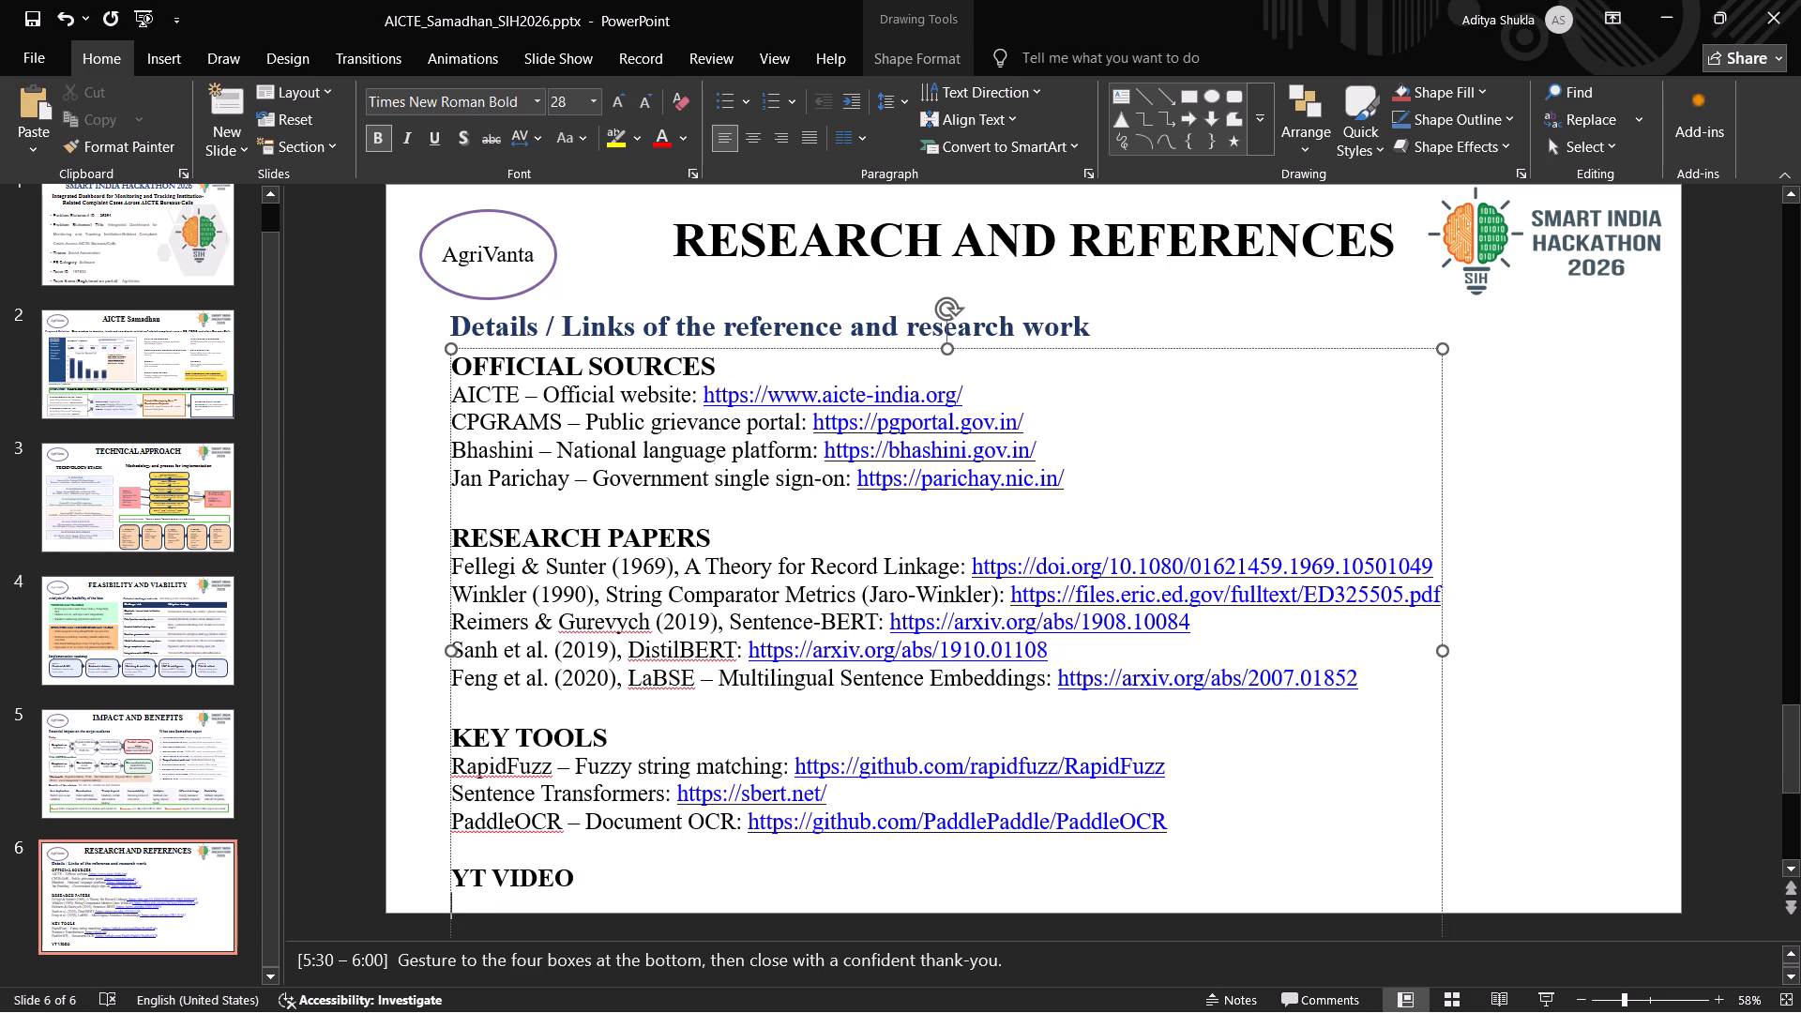
{"action": "key", "text": "super+v"}
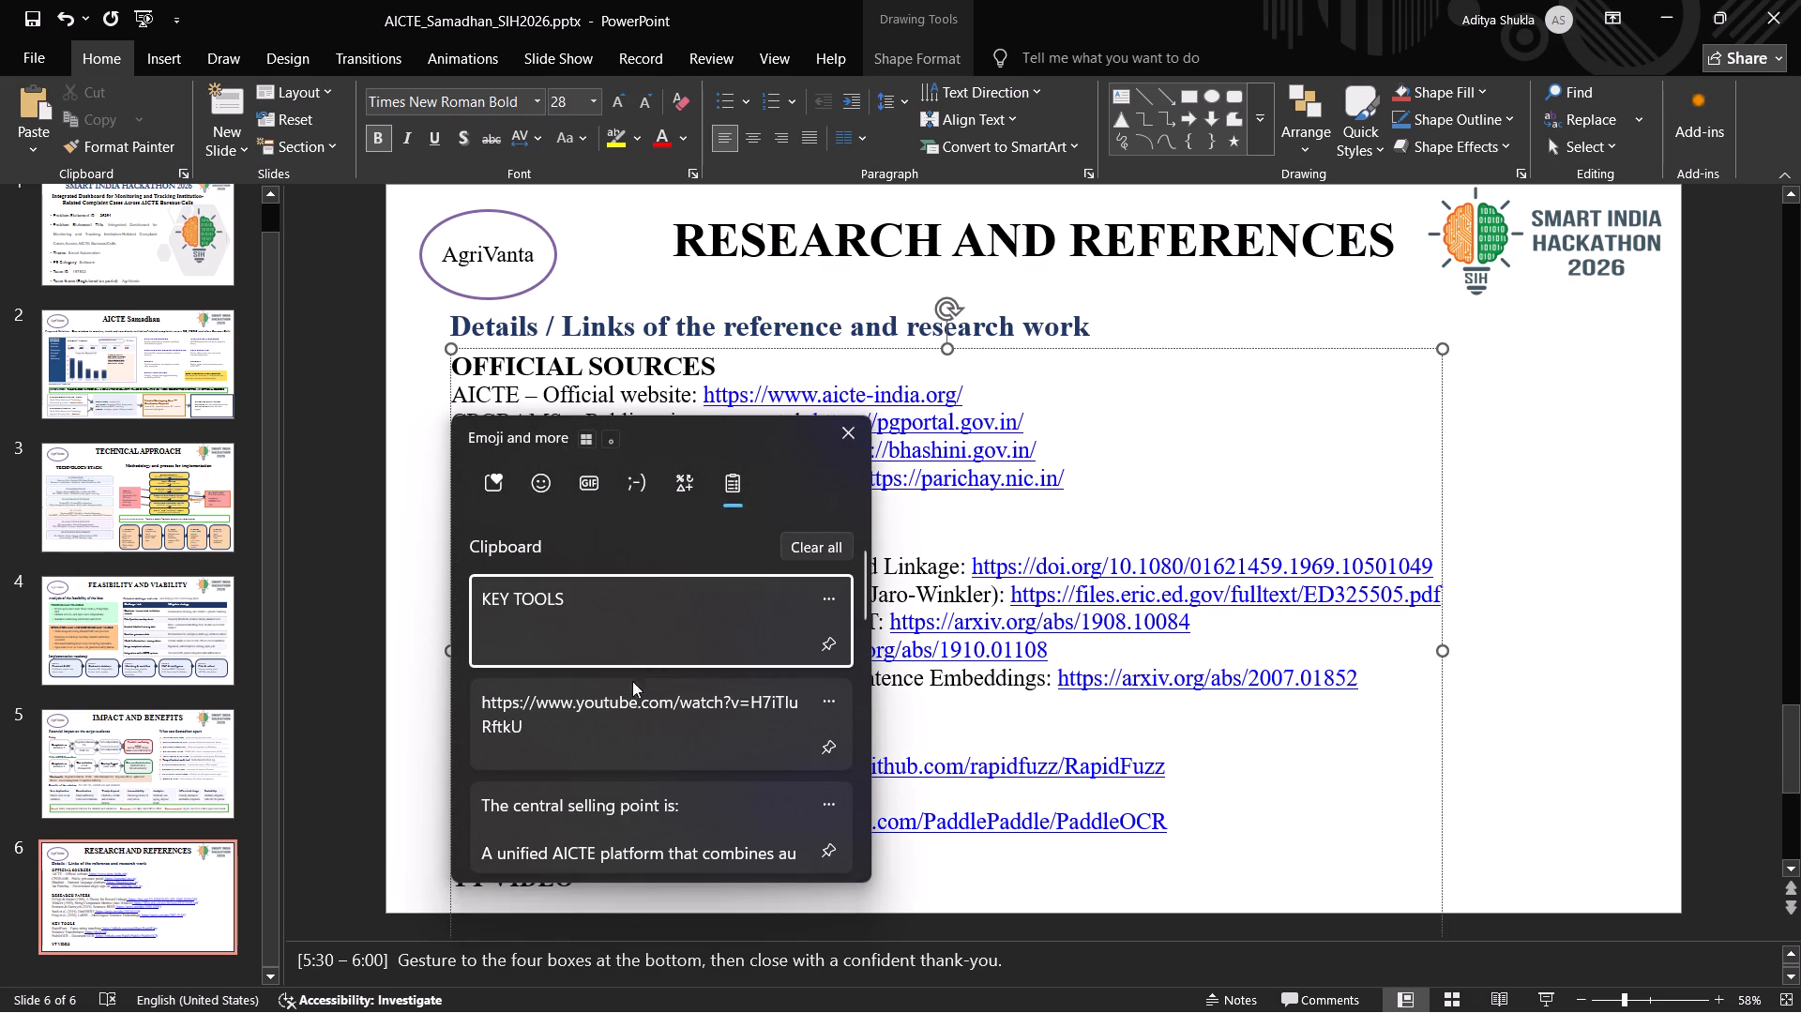
{"action": "left_click", "coordinate": [635, 717]}
{"action": "key", "text": "ctrl+v"}
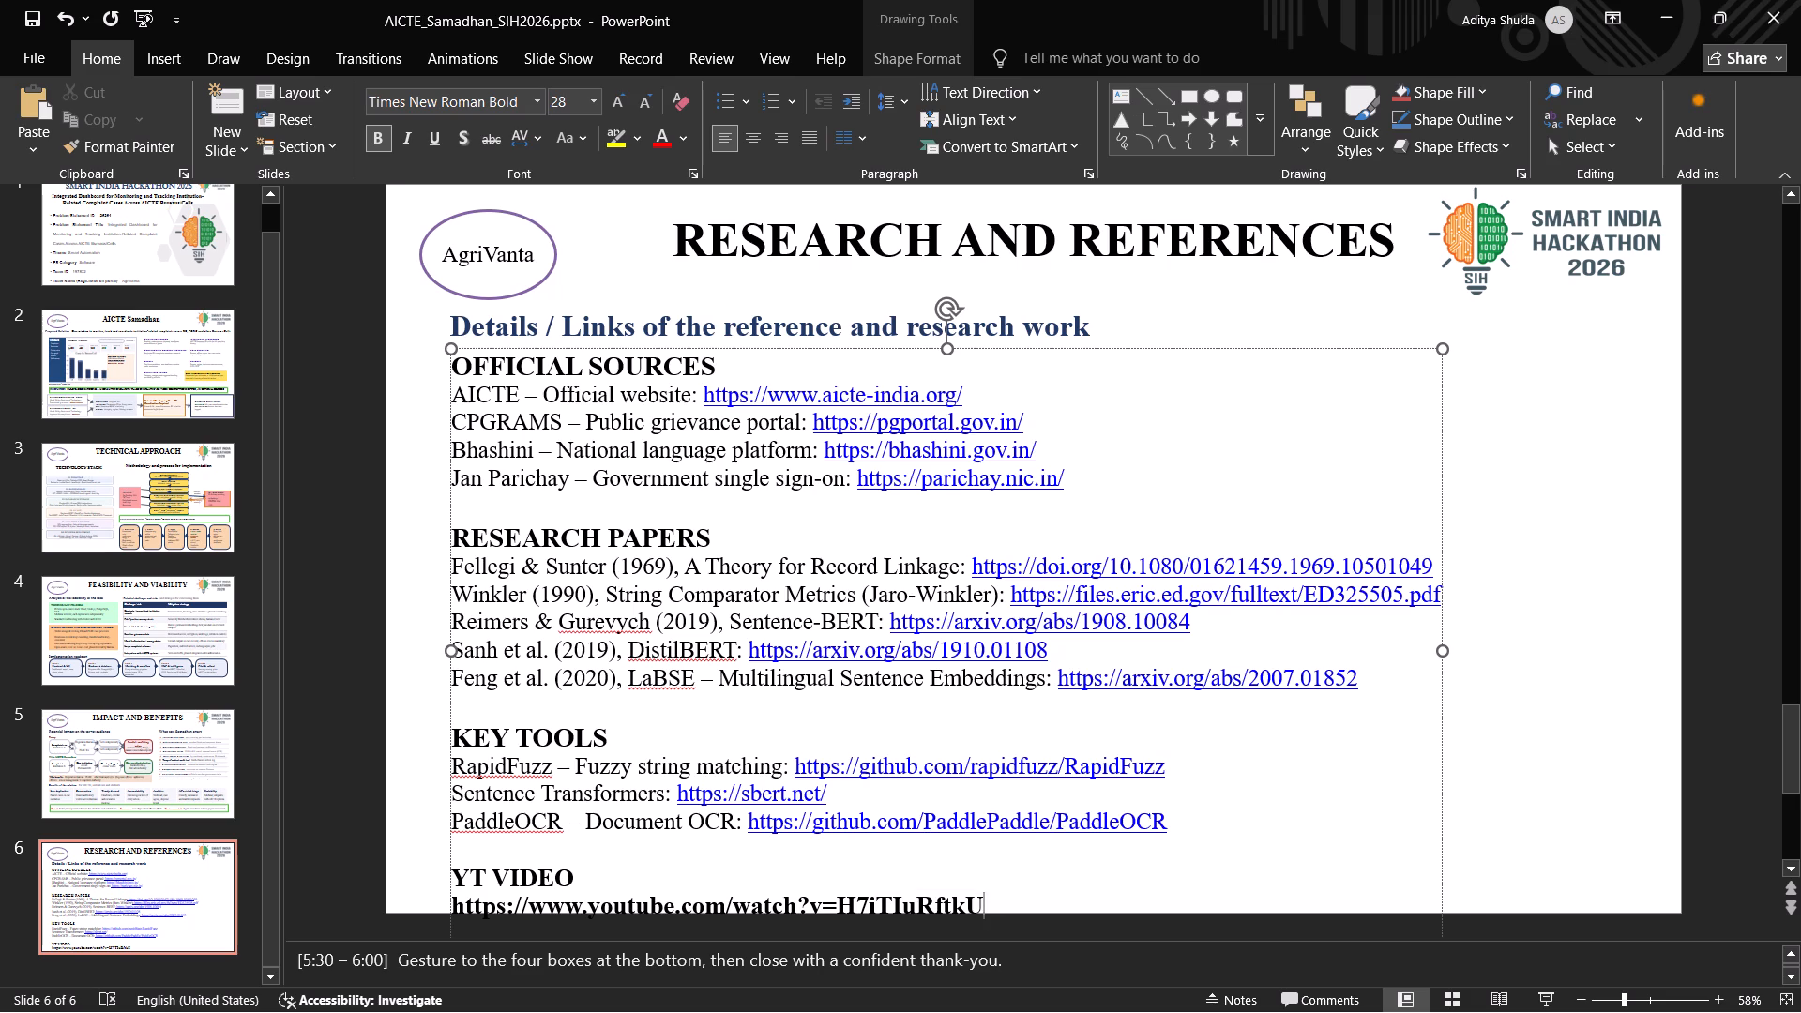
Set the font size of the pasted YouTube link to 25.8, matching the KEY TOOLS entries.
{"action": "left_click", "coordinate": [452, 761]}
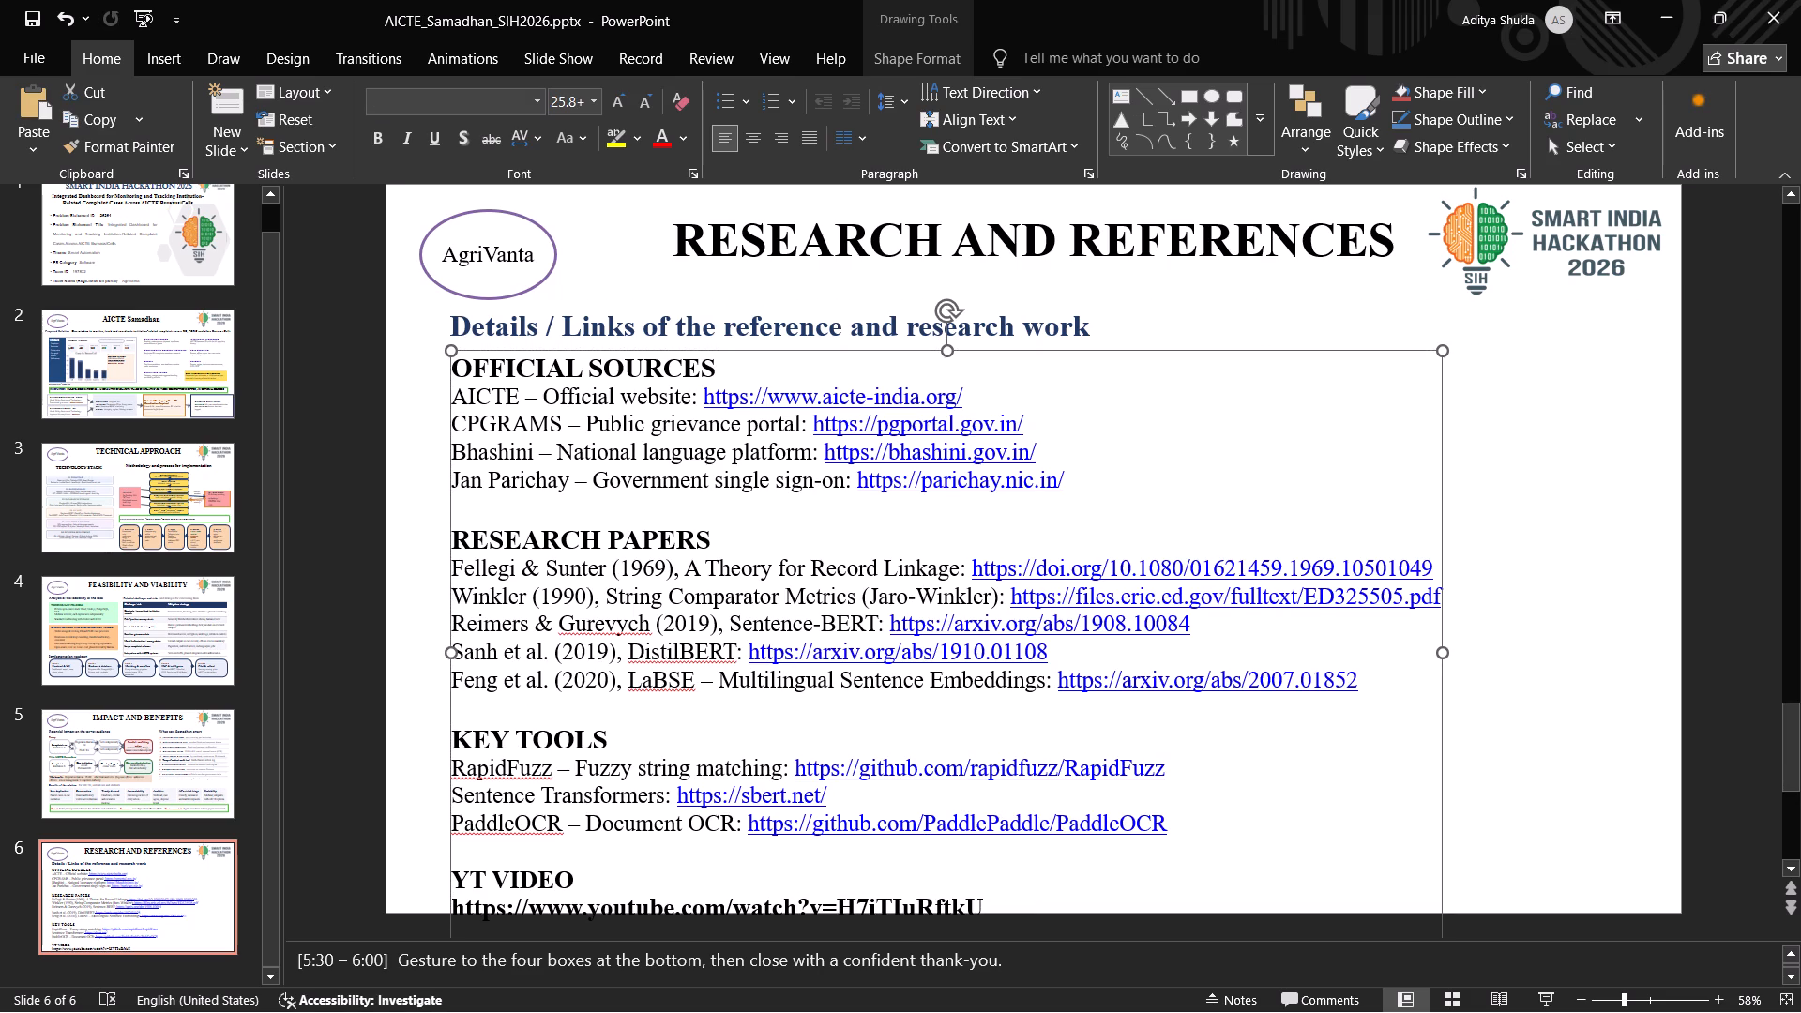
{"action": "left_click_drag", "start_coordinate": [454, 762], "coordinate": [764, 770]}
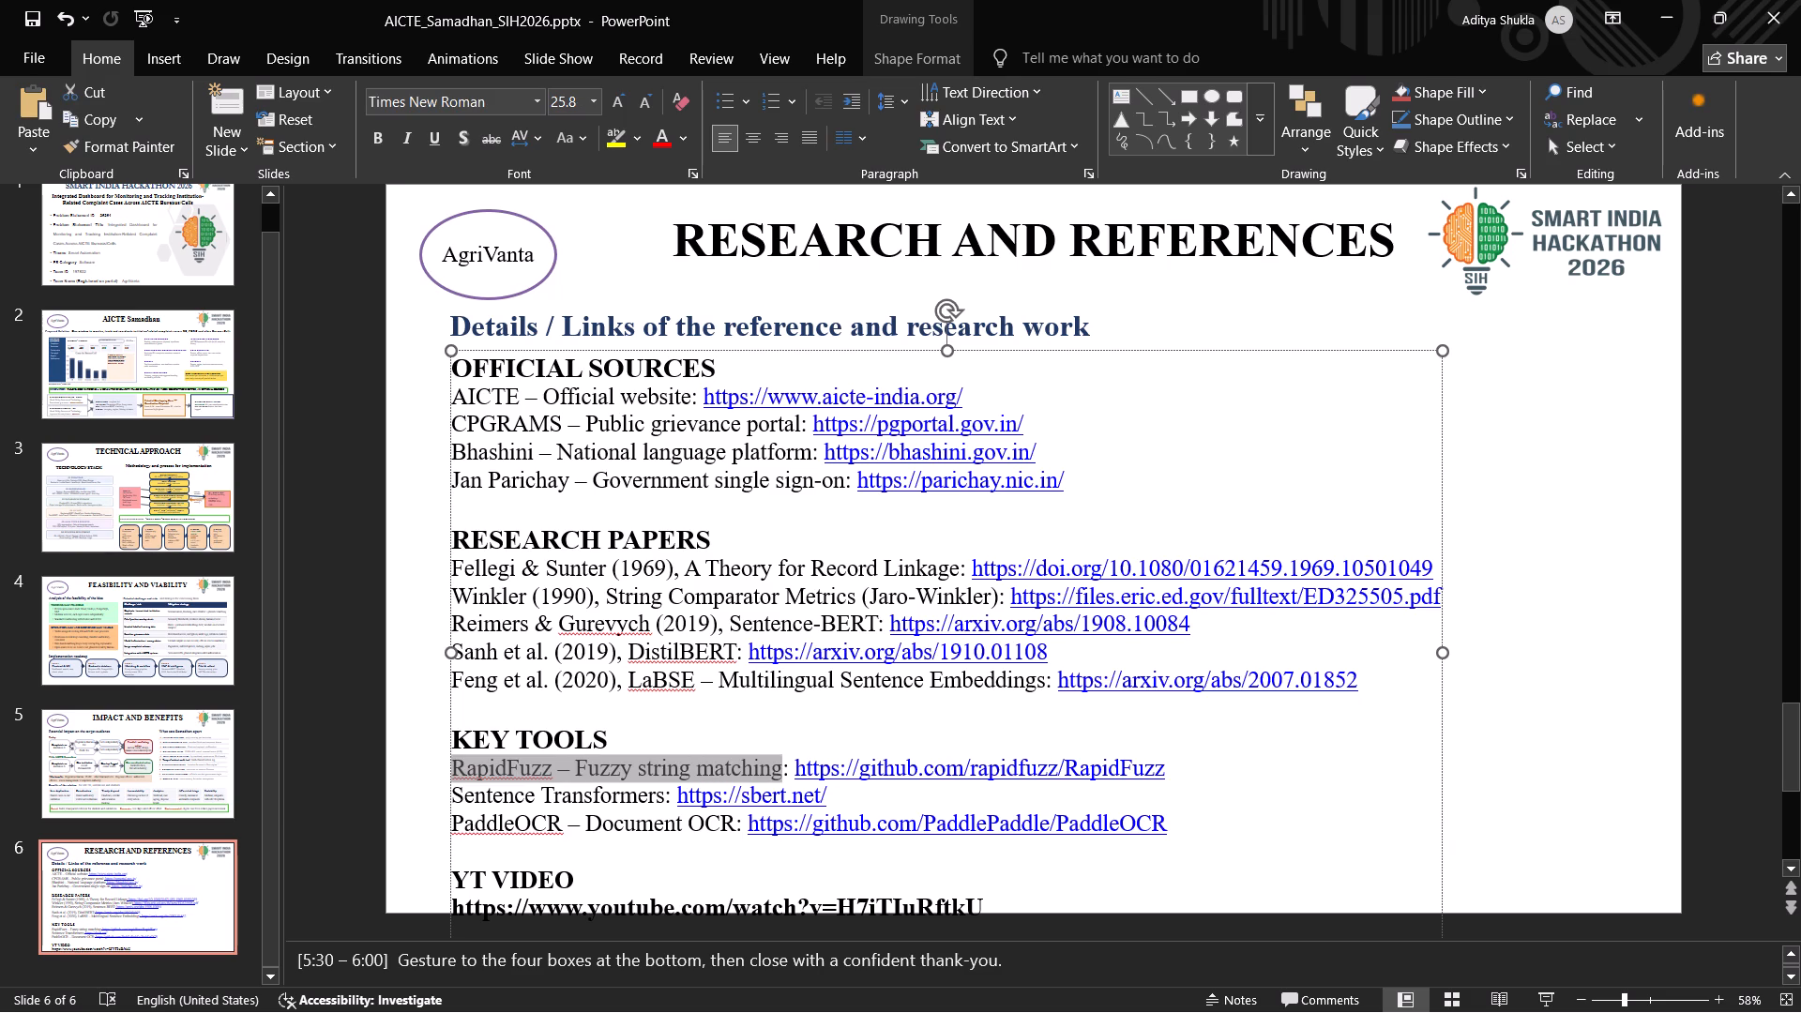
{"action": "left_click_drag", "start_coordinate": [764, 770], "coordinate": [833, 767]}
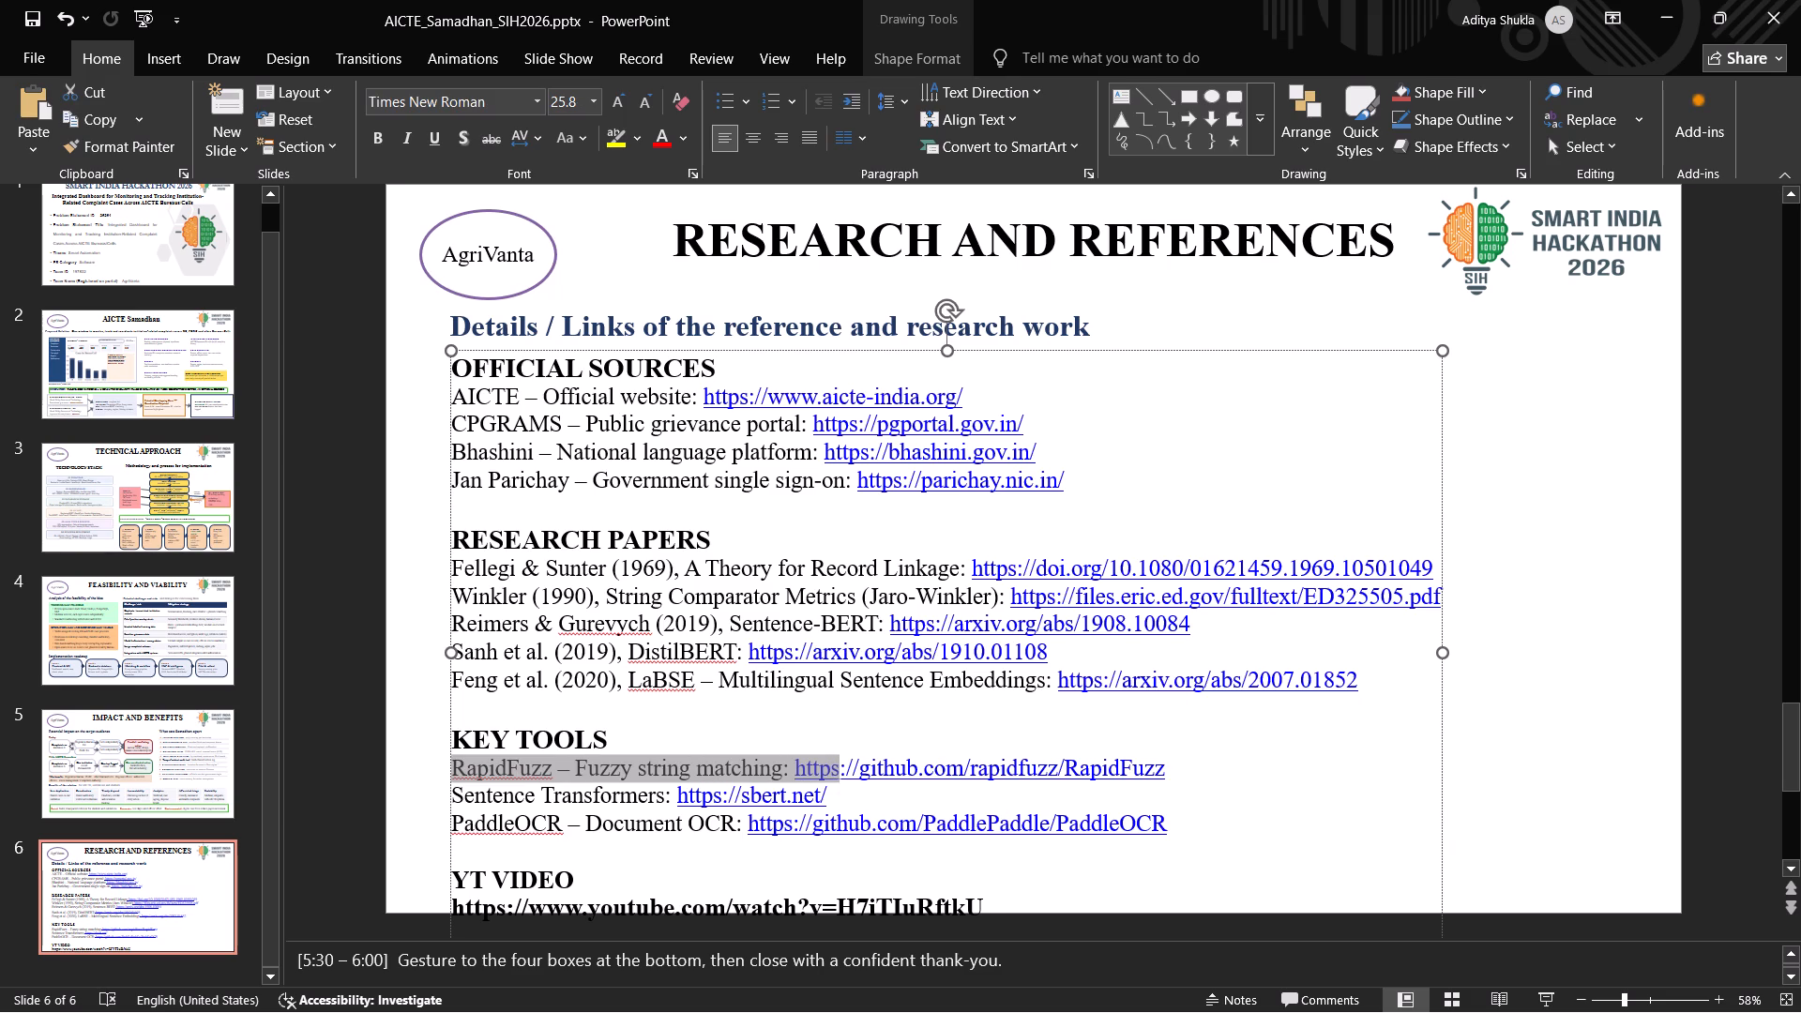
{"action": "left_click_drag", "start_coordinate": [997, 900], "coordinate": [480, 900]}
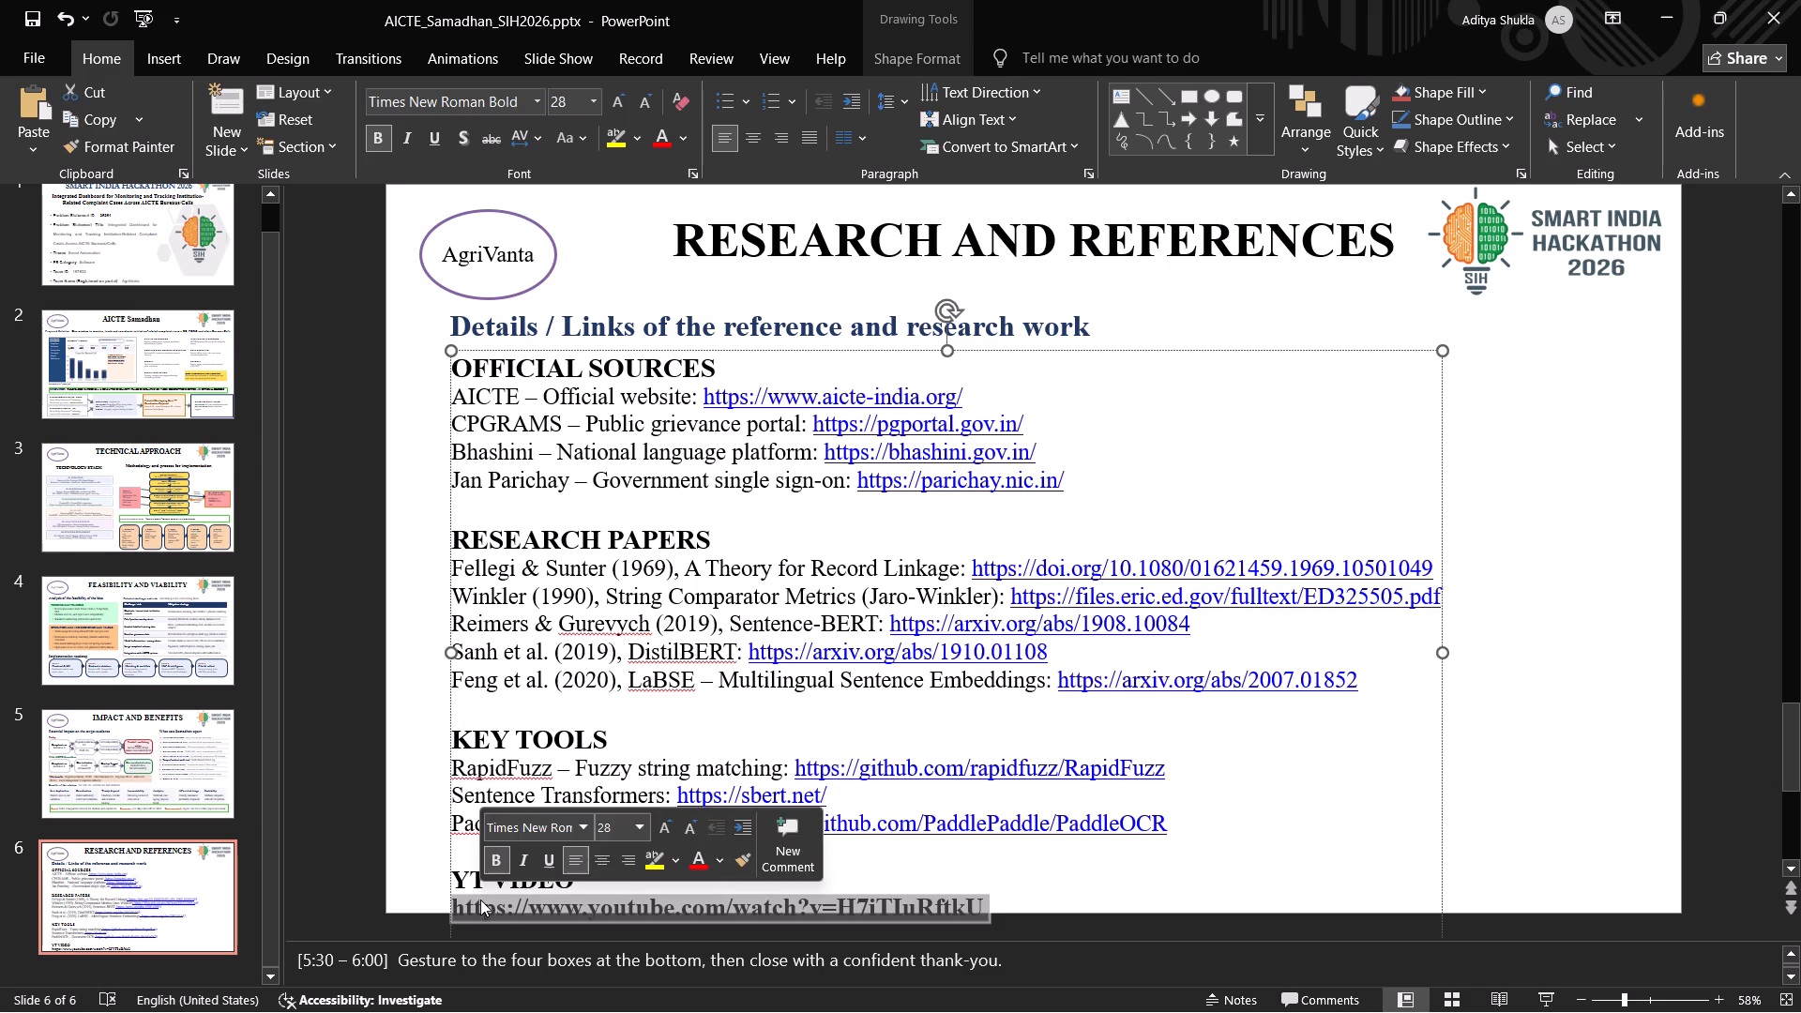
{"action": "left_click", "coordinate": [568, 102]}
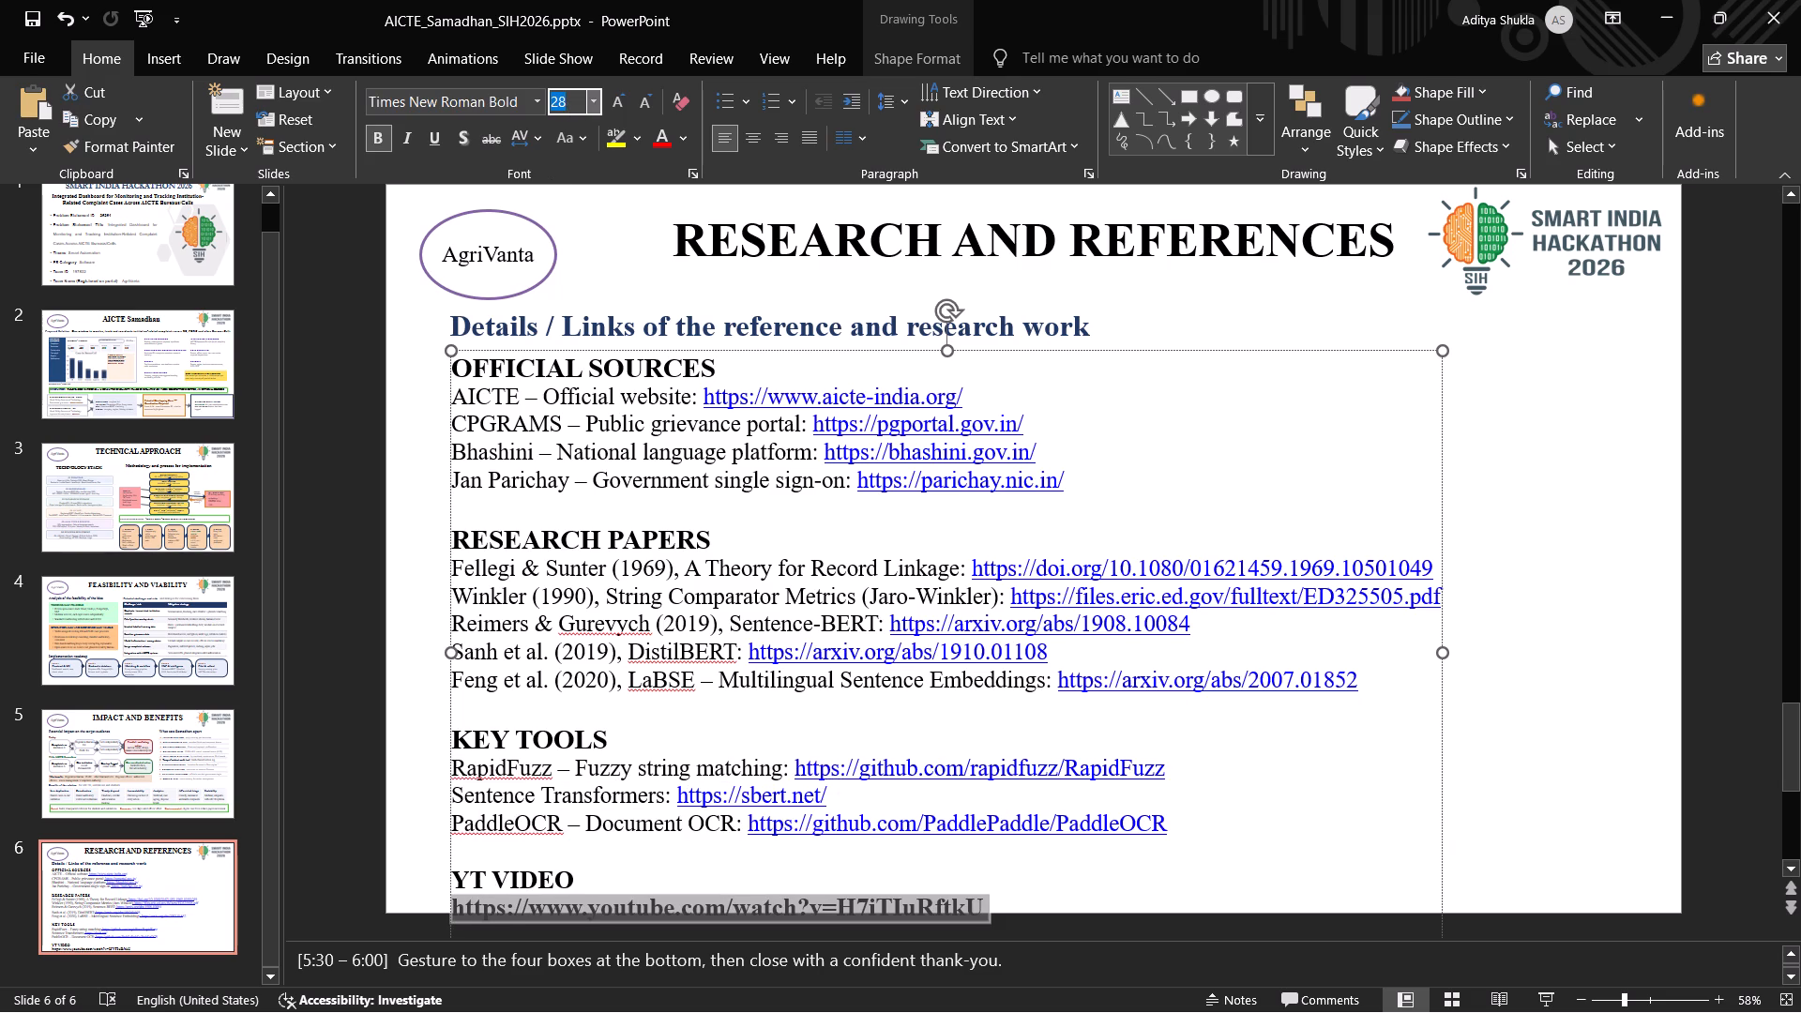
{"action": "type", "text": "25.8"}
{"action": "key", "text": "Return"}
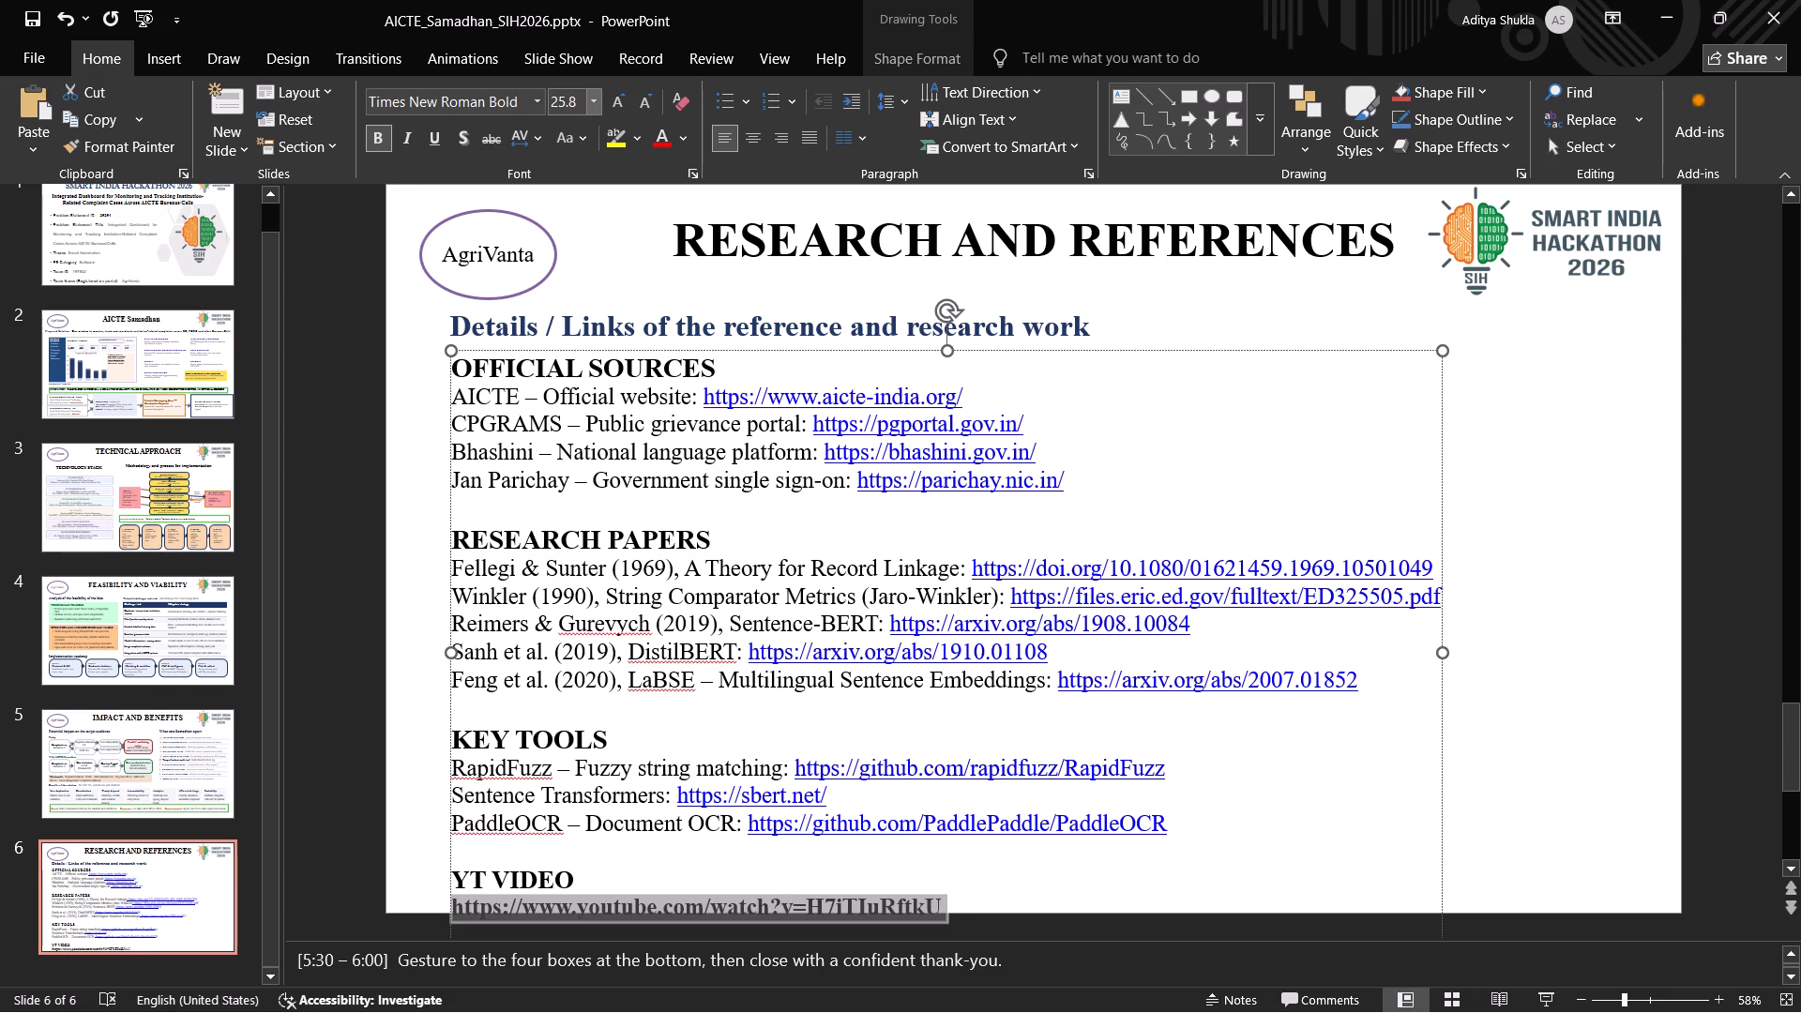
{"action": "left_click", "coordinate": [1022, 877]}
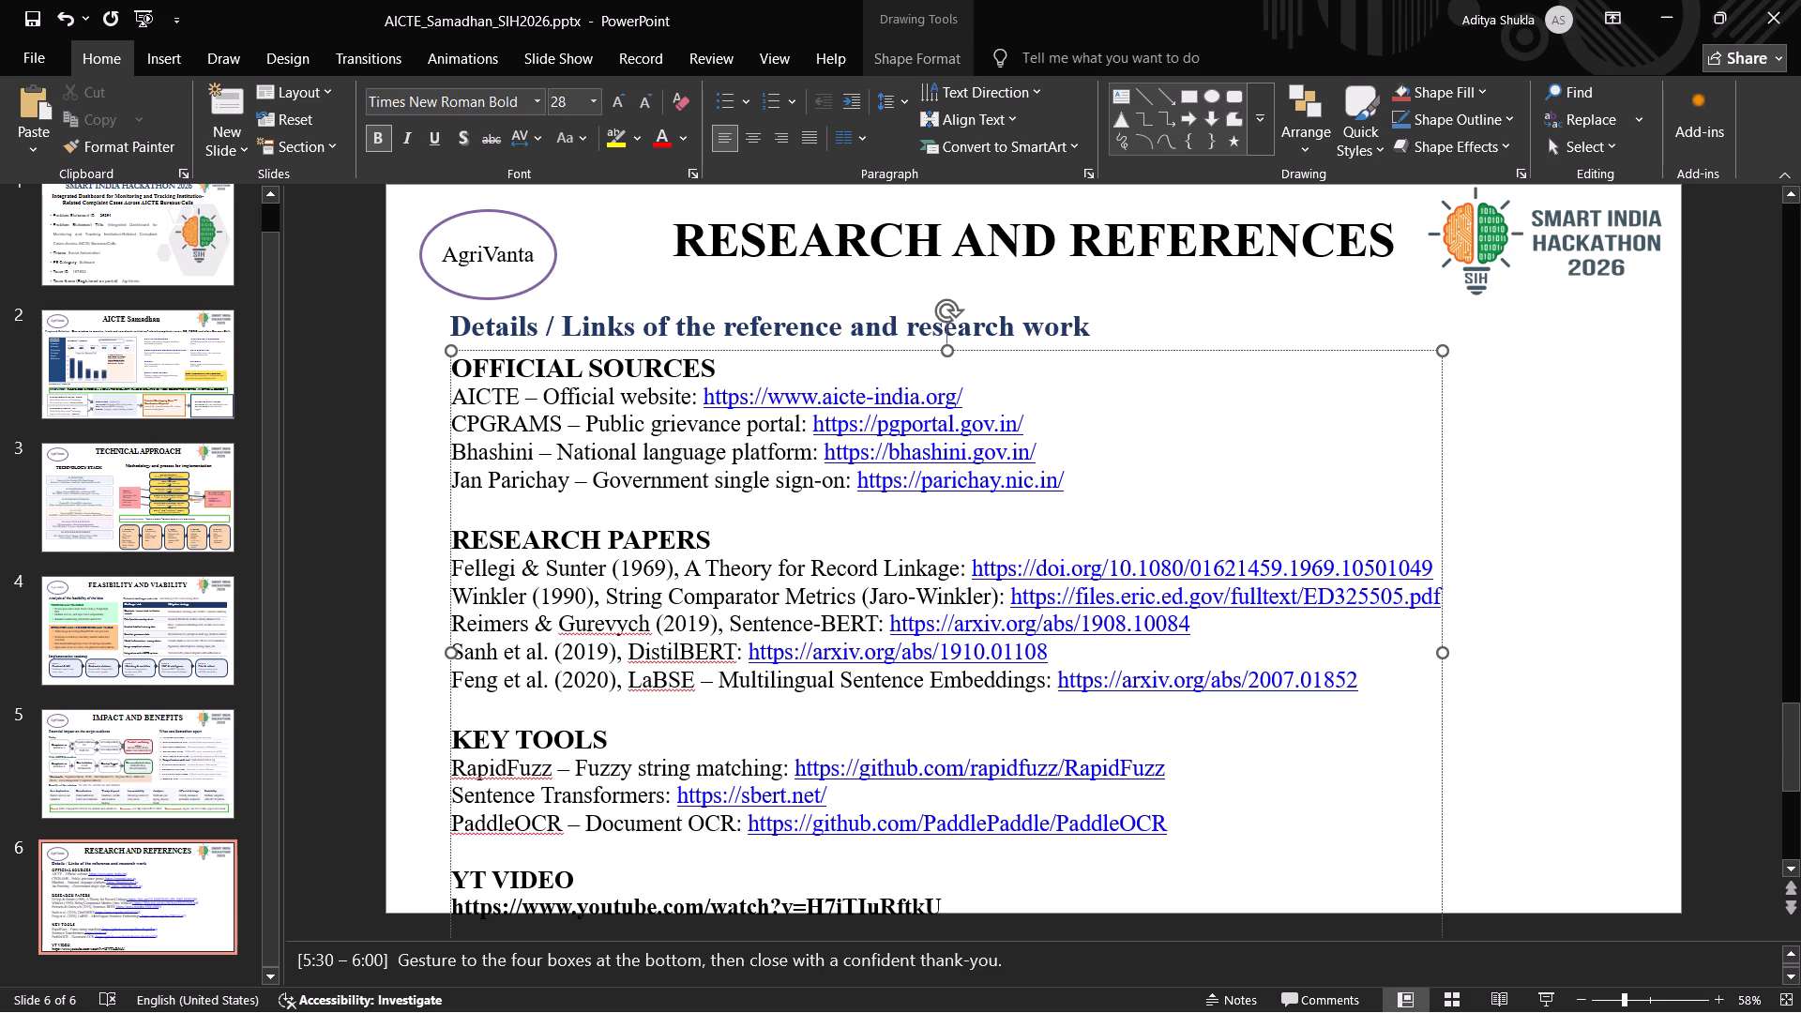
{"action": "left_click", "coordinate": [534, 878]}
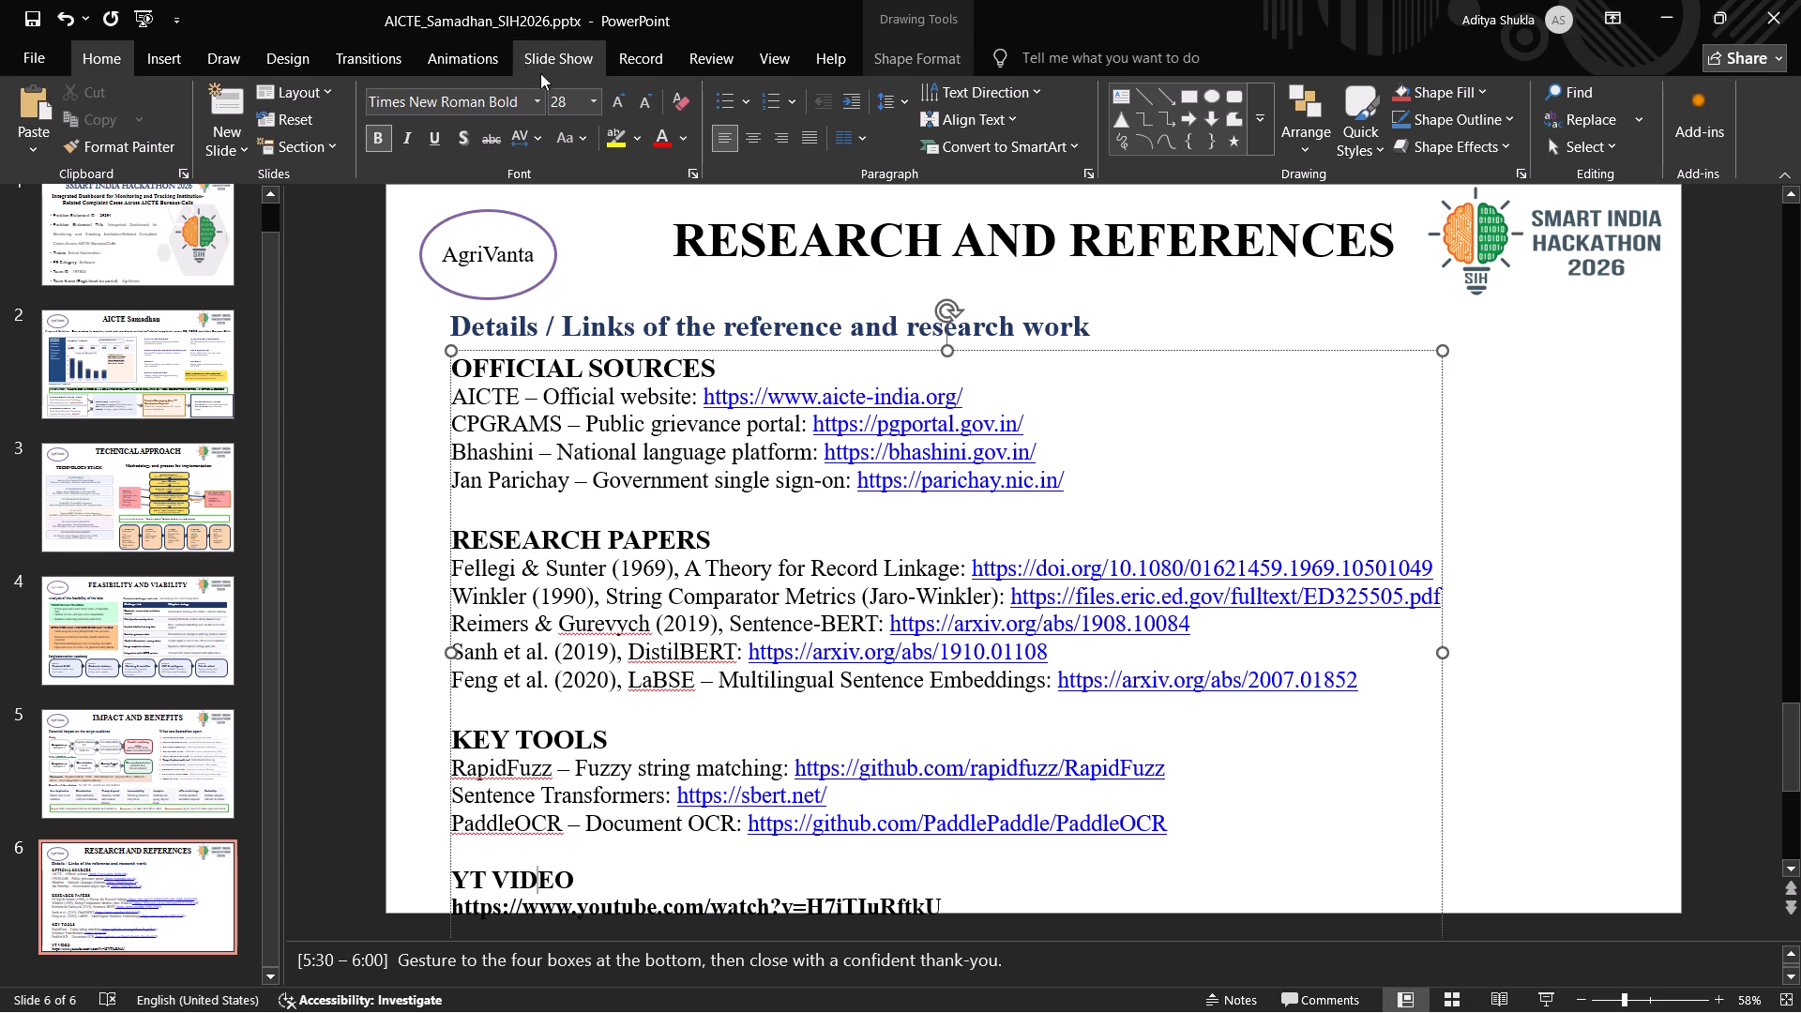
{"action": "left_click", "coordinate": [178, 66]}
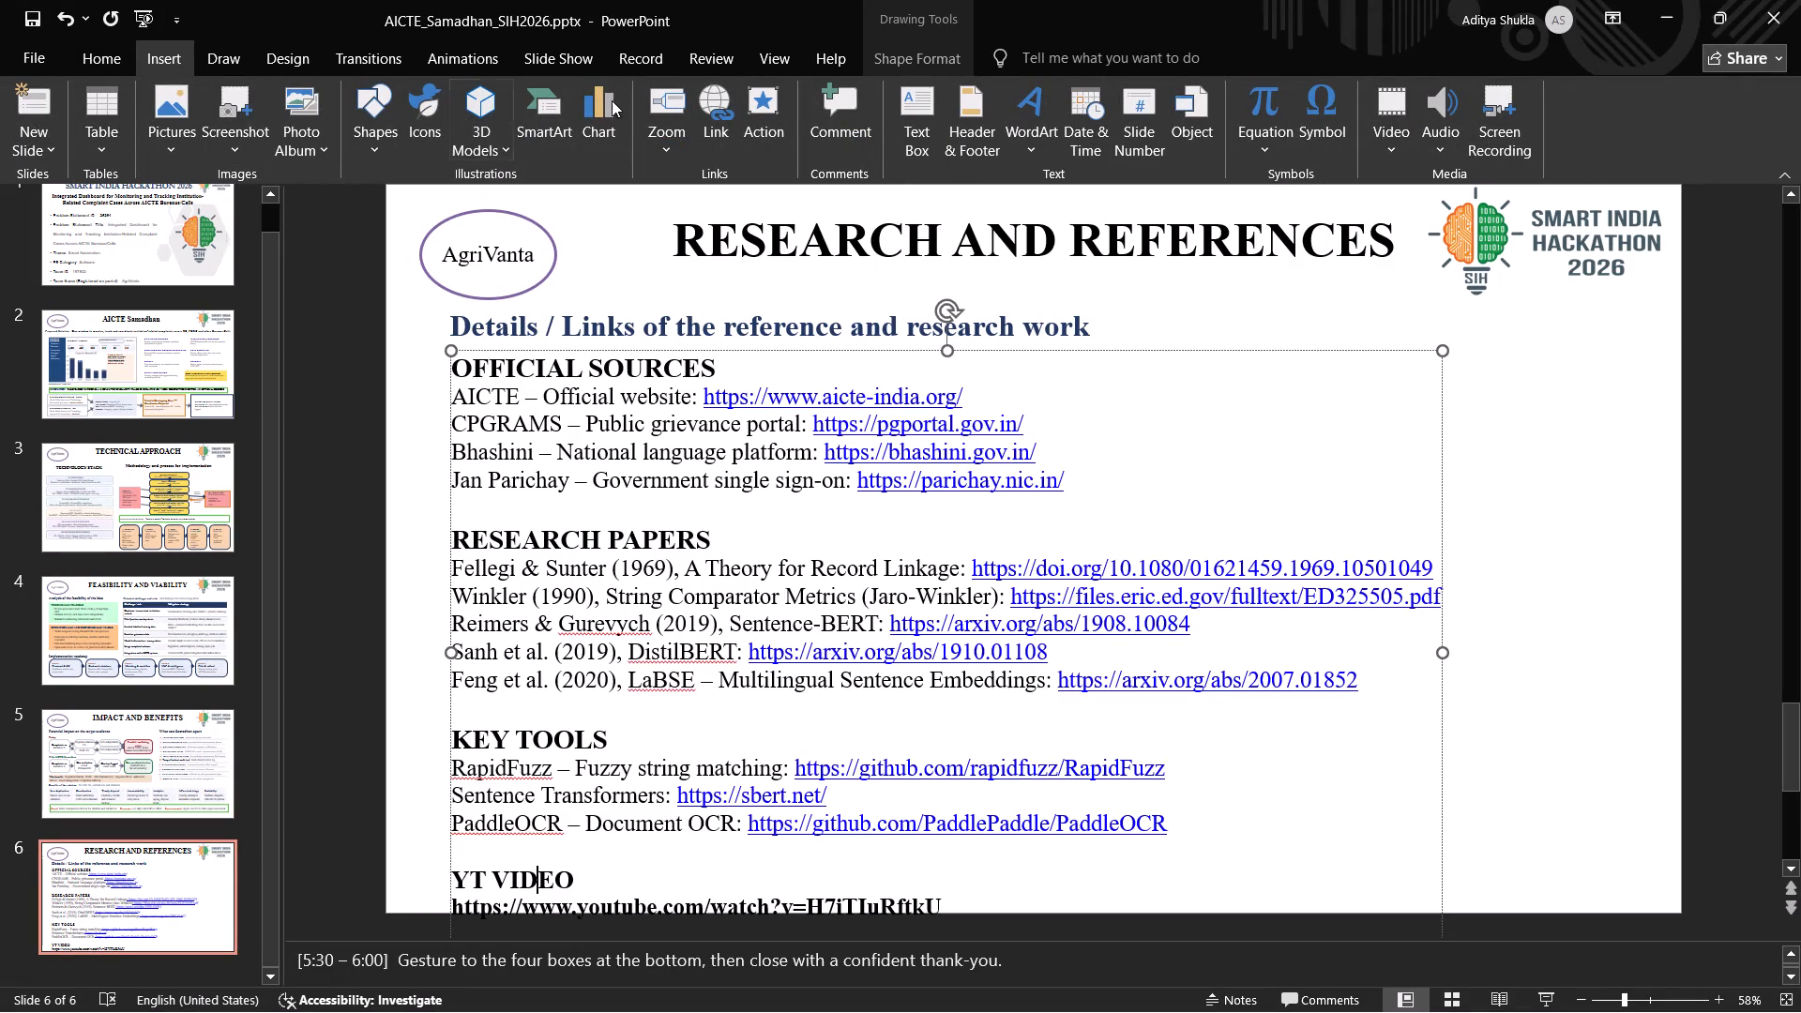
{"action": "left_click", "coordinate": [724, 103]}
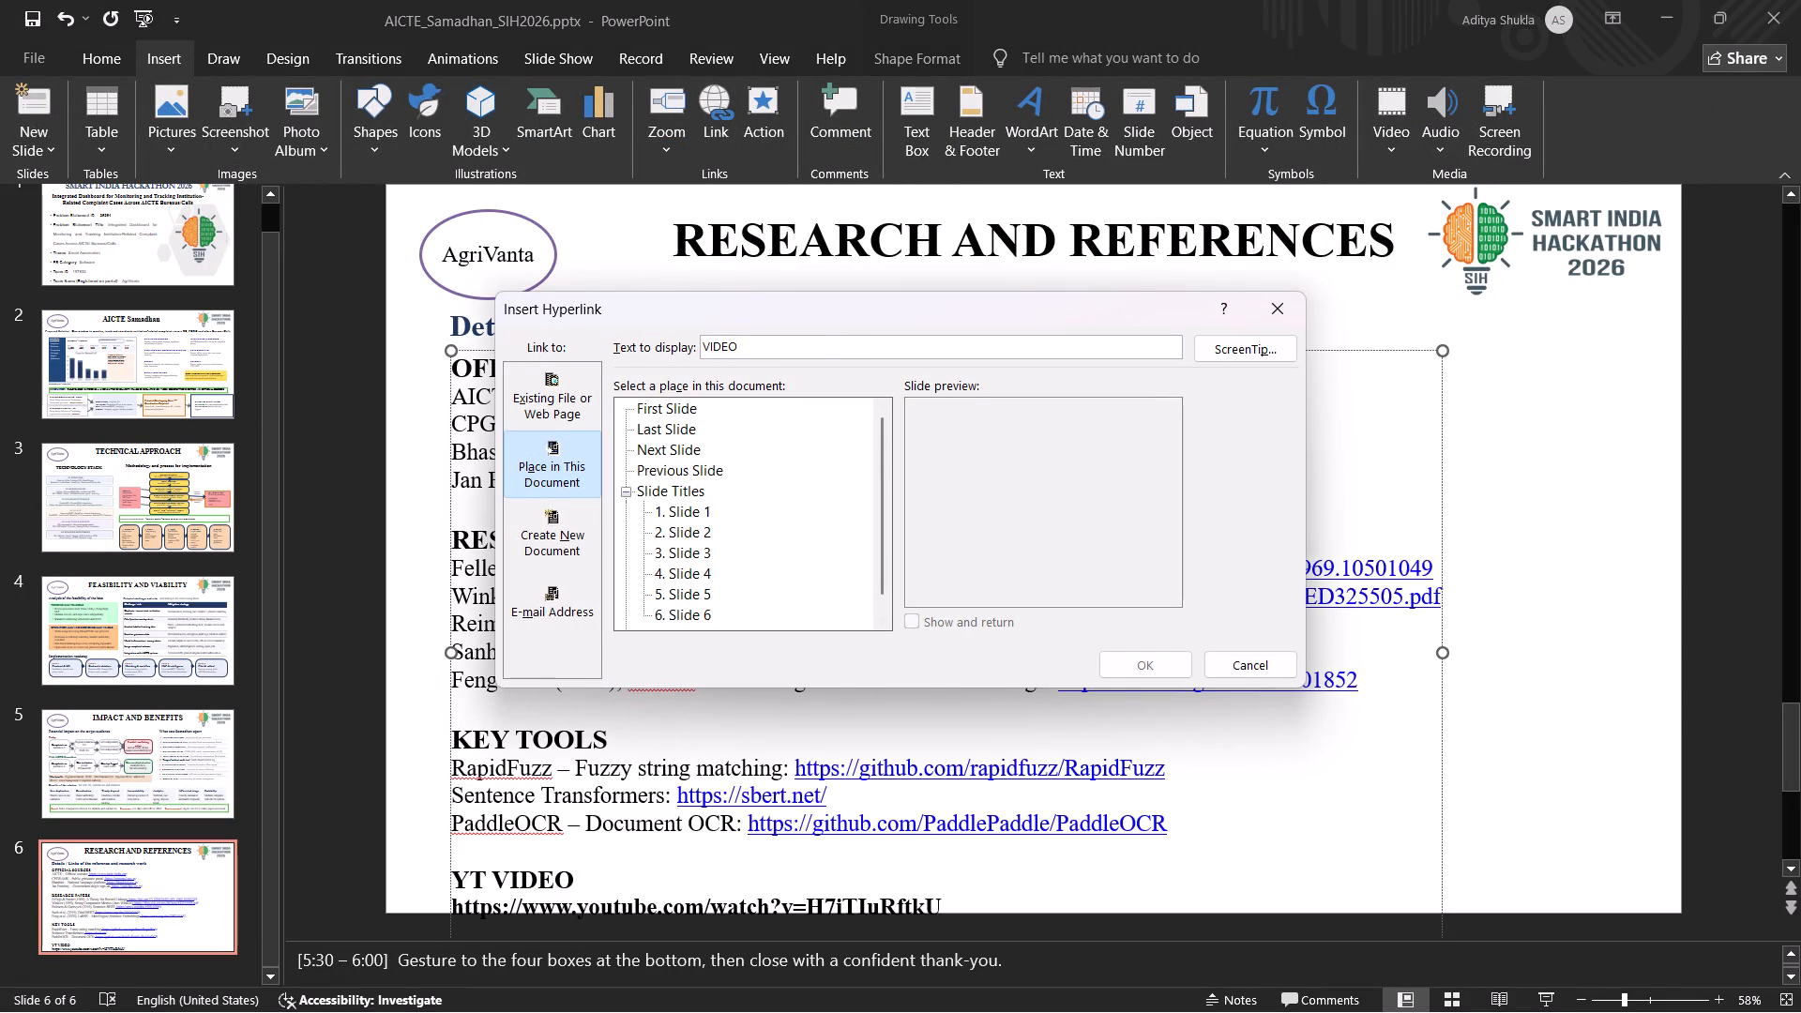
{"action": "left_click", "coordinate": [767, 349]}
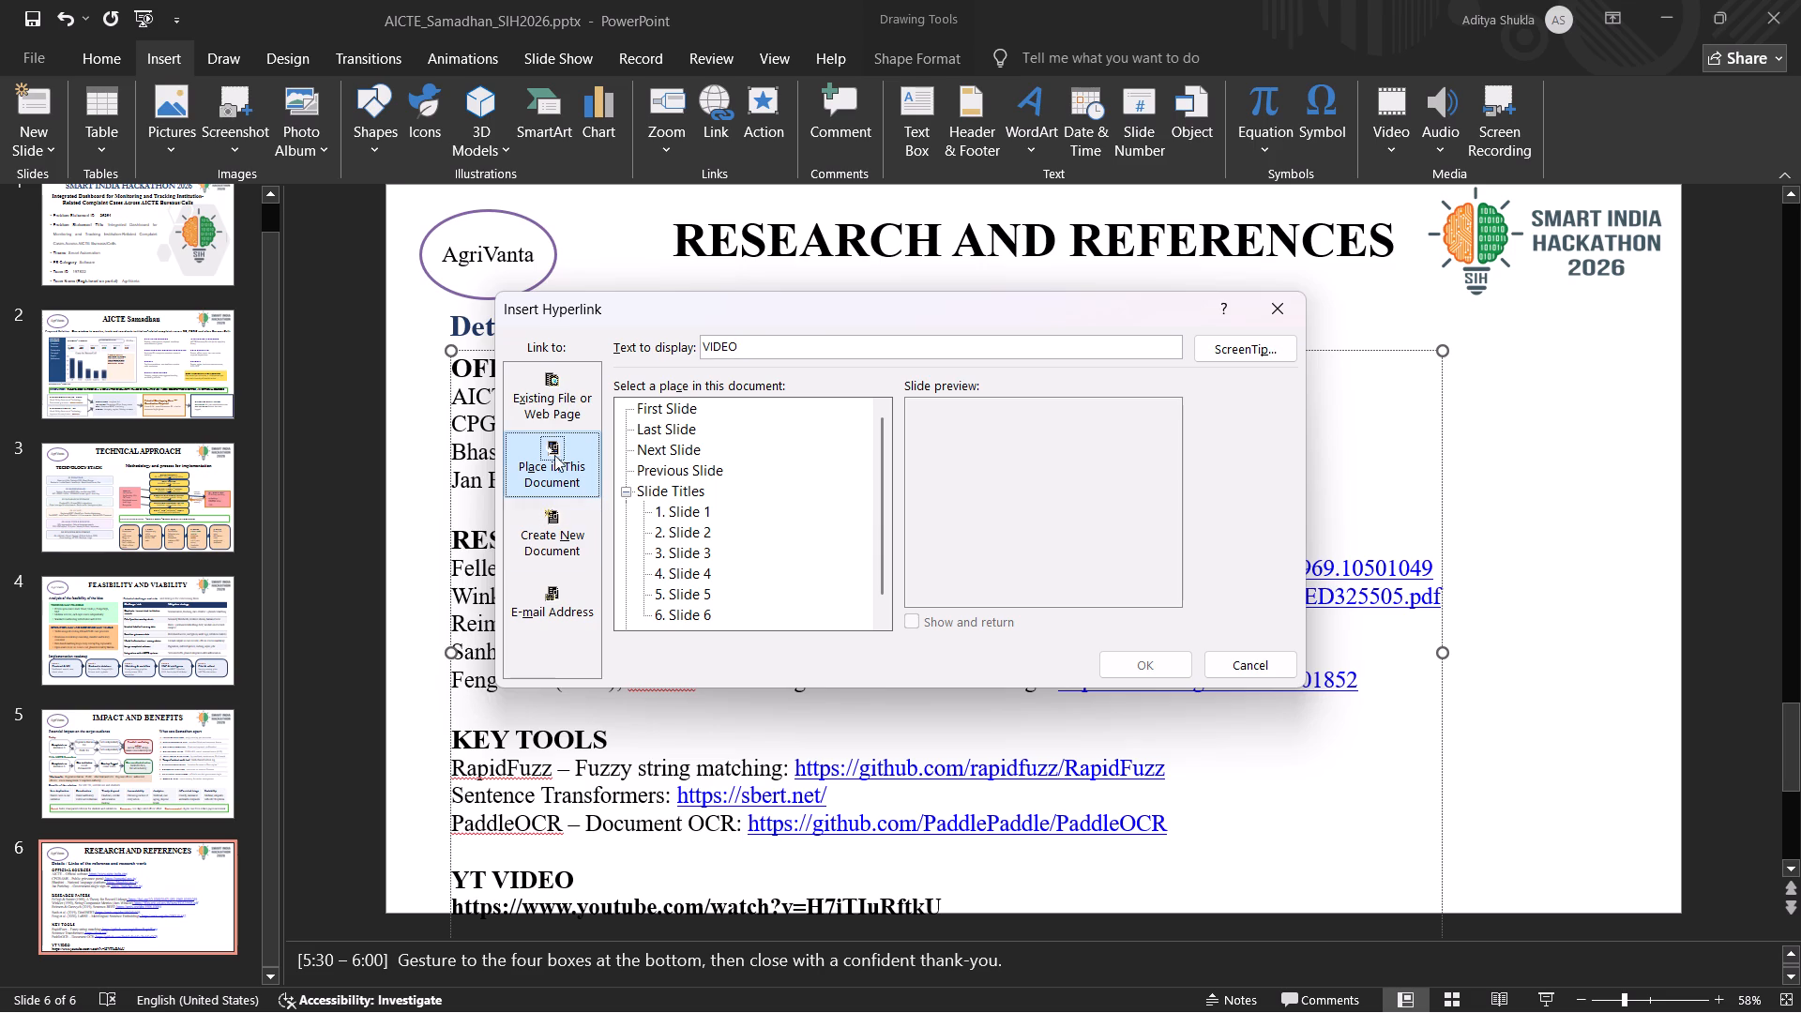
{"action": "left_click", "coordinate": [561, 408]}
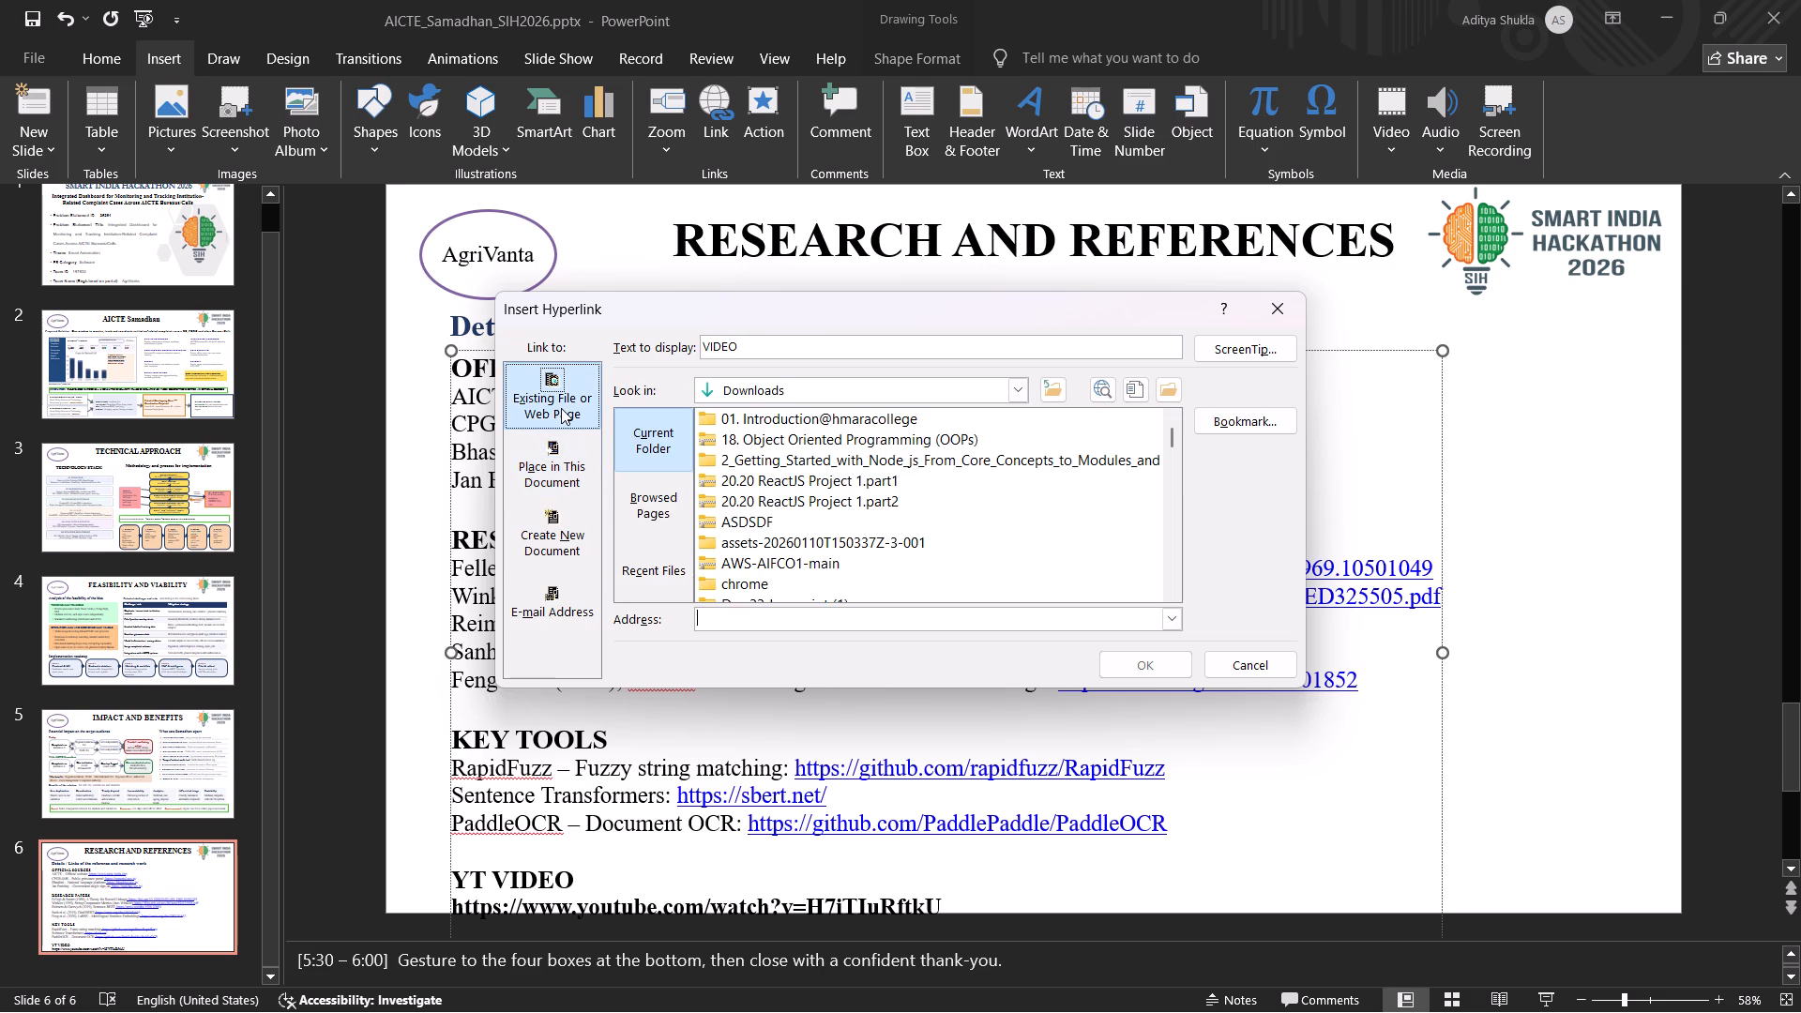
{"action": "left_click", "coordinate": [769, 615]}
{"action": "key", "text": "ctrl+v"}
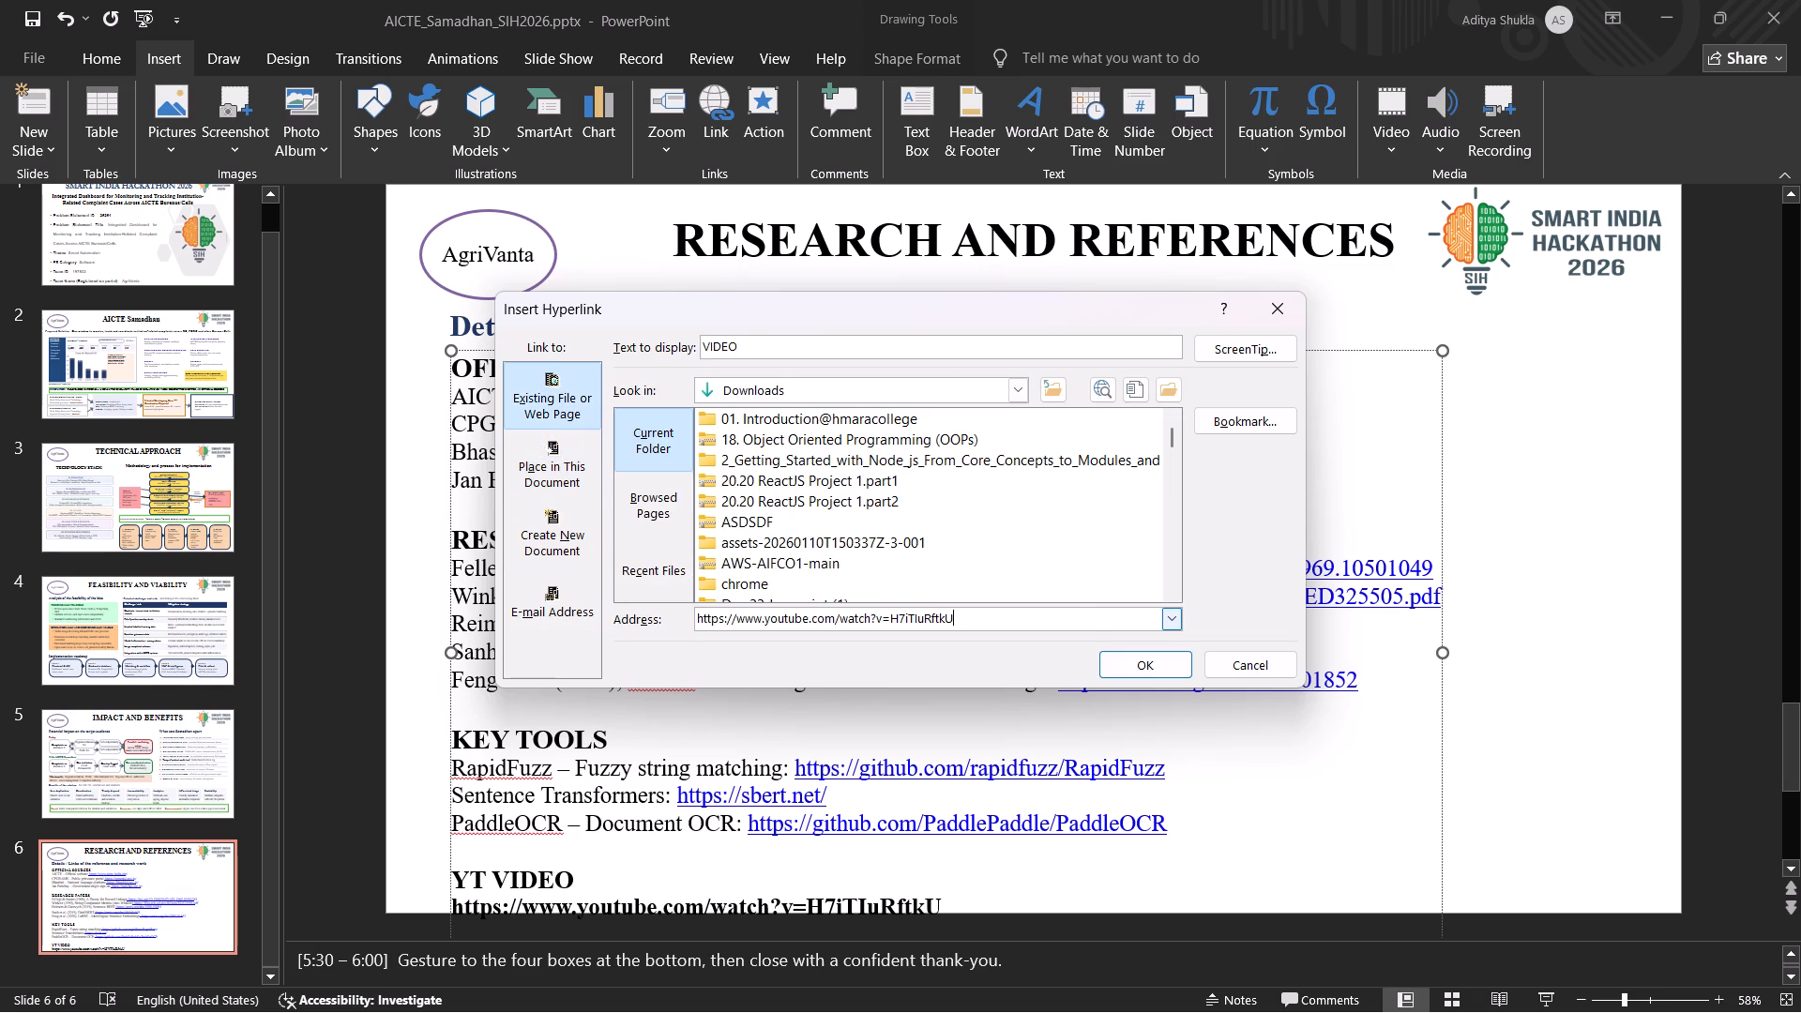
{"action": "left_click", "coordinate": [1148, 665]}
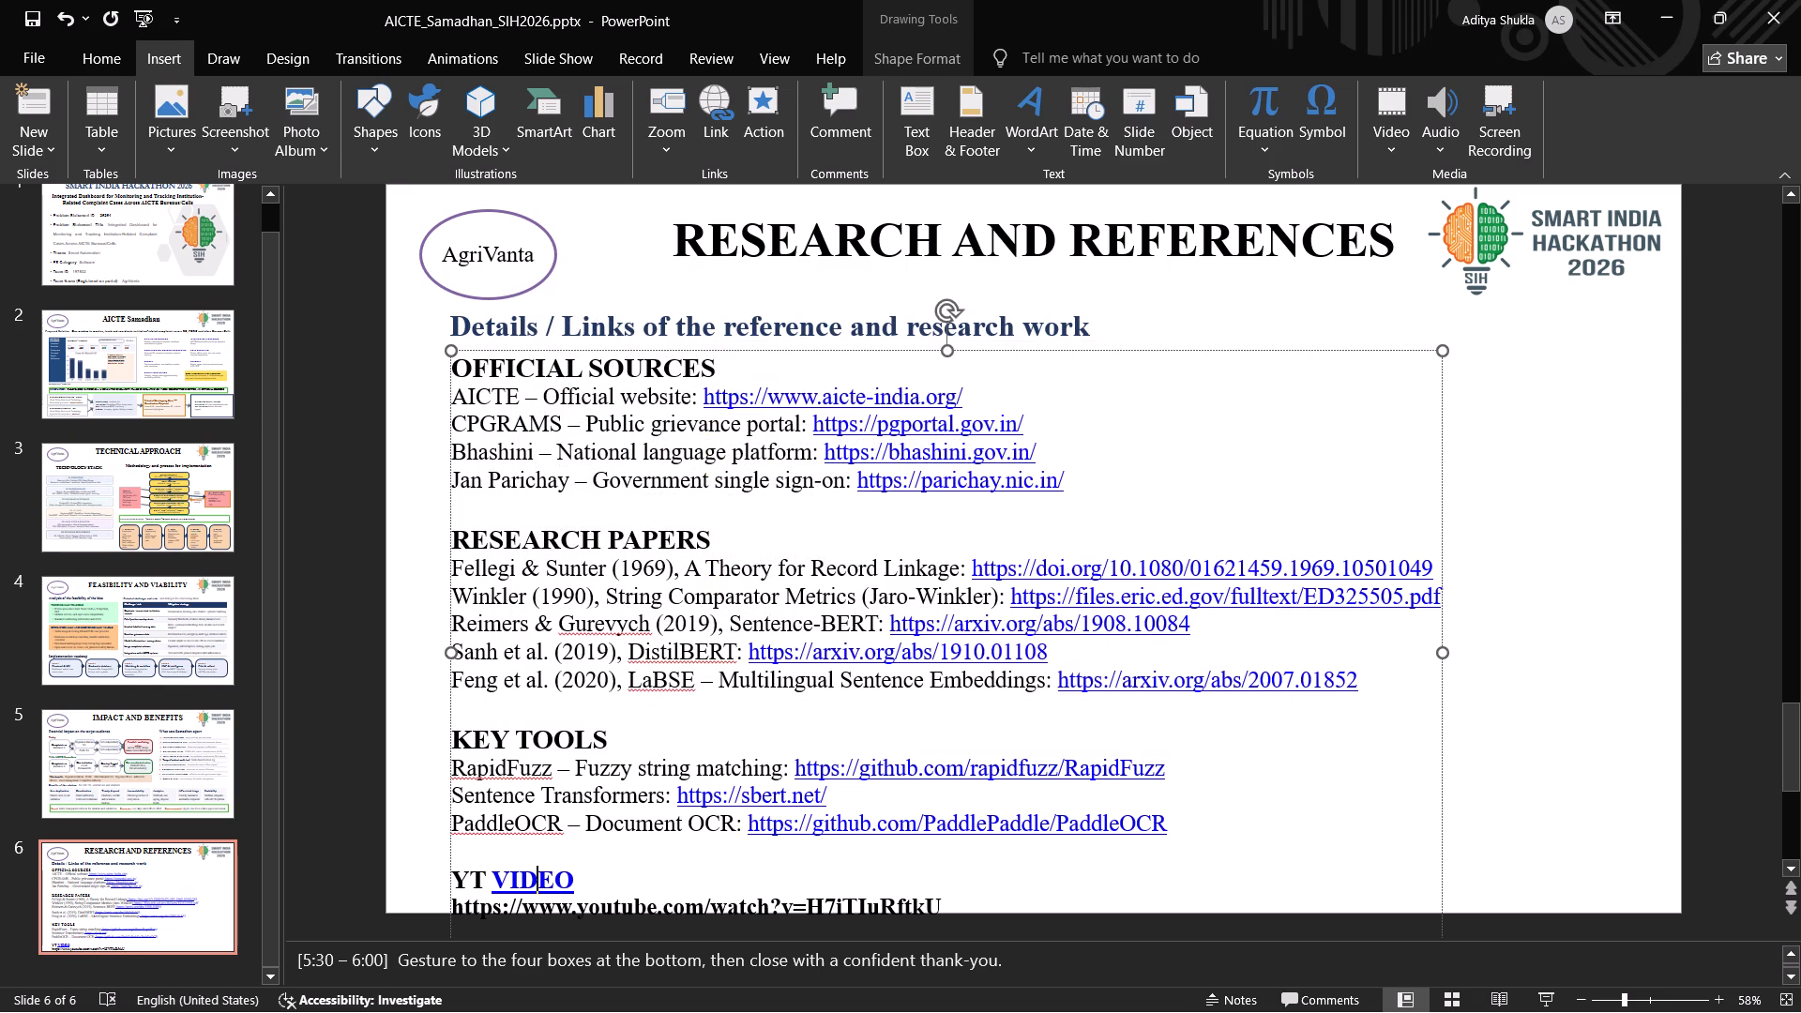
Delete the plain YouTube link and its line below the "YT VIDEO" heading.
{"action": "scroll", "coordinate": [611, 872], "scroll_direction": "down", "scroll_amount": 1}
{"action": "left_click_drag", "start_coordinate": [955, 903], "coordinate": [800, 902]}
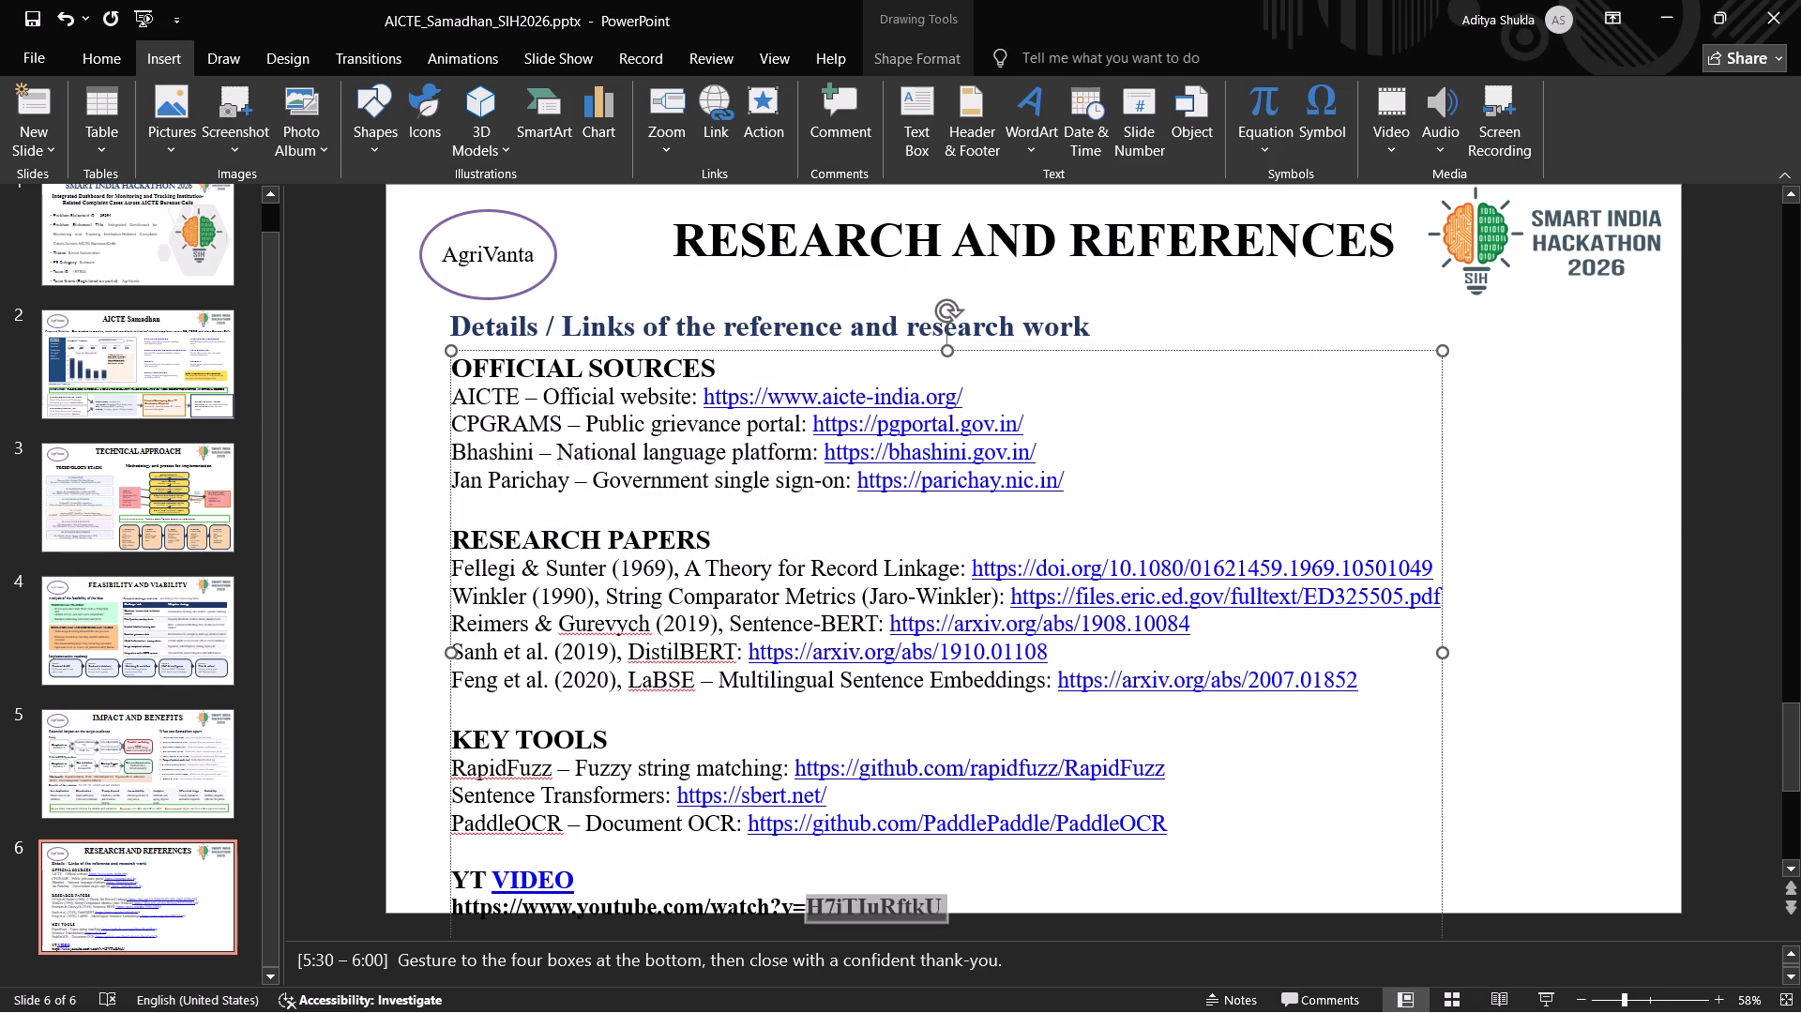
{"action": "left_click_drag", "start_coordinate": [800, 902], "coordinate": [474, 898]}
{"action": "key", "text": "BackSpace"}
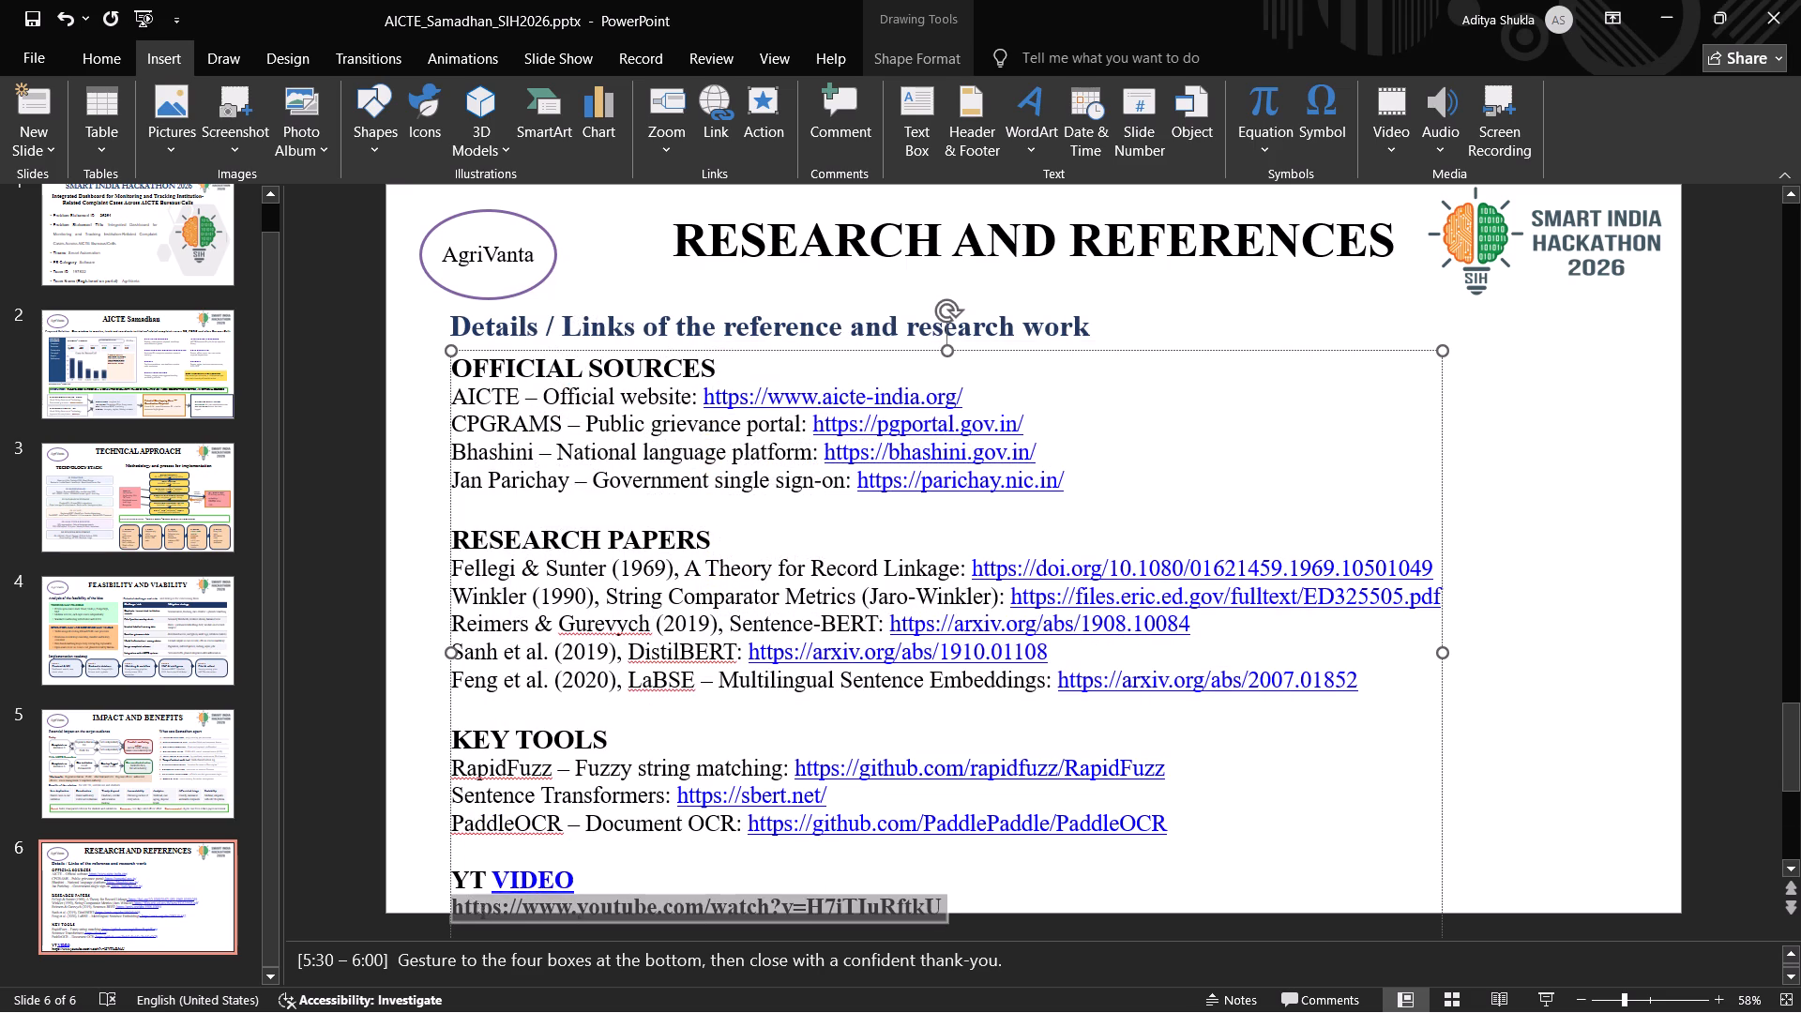
{"action": "key", "text": "BackSpace"}
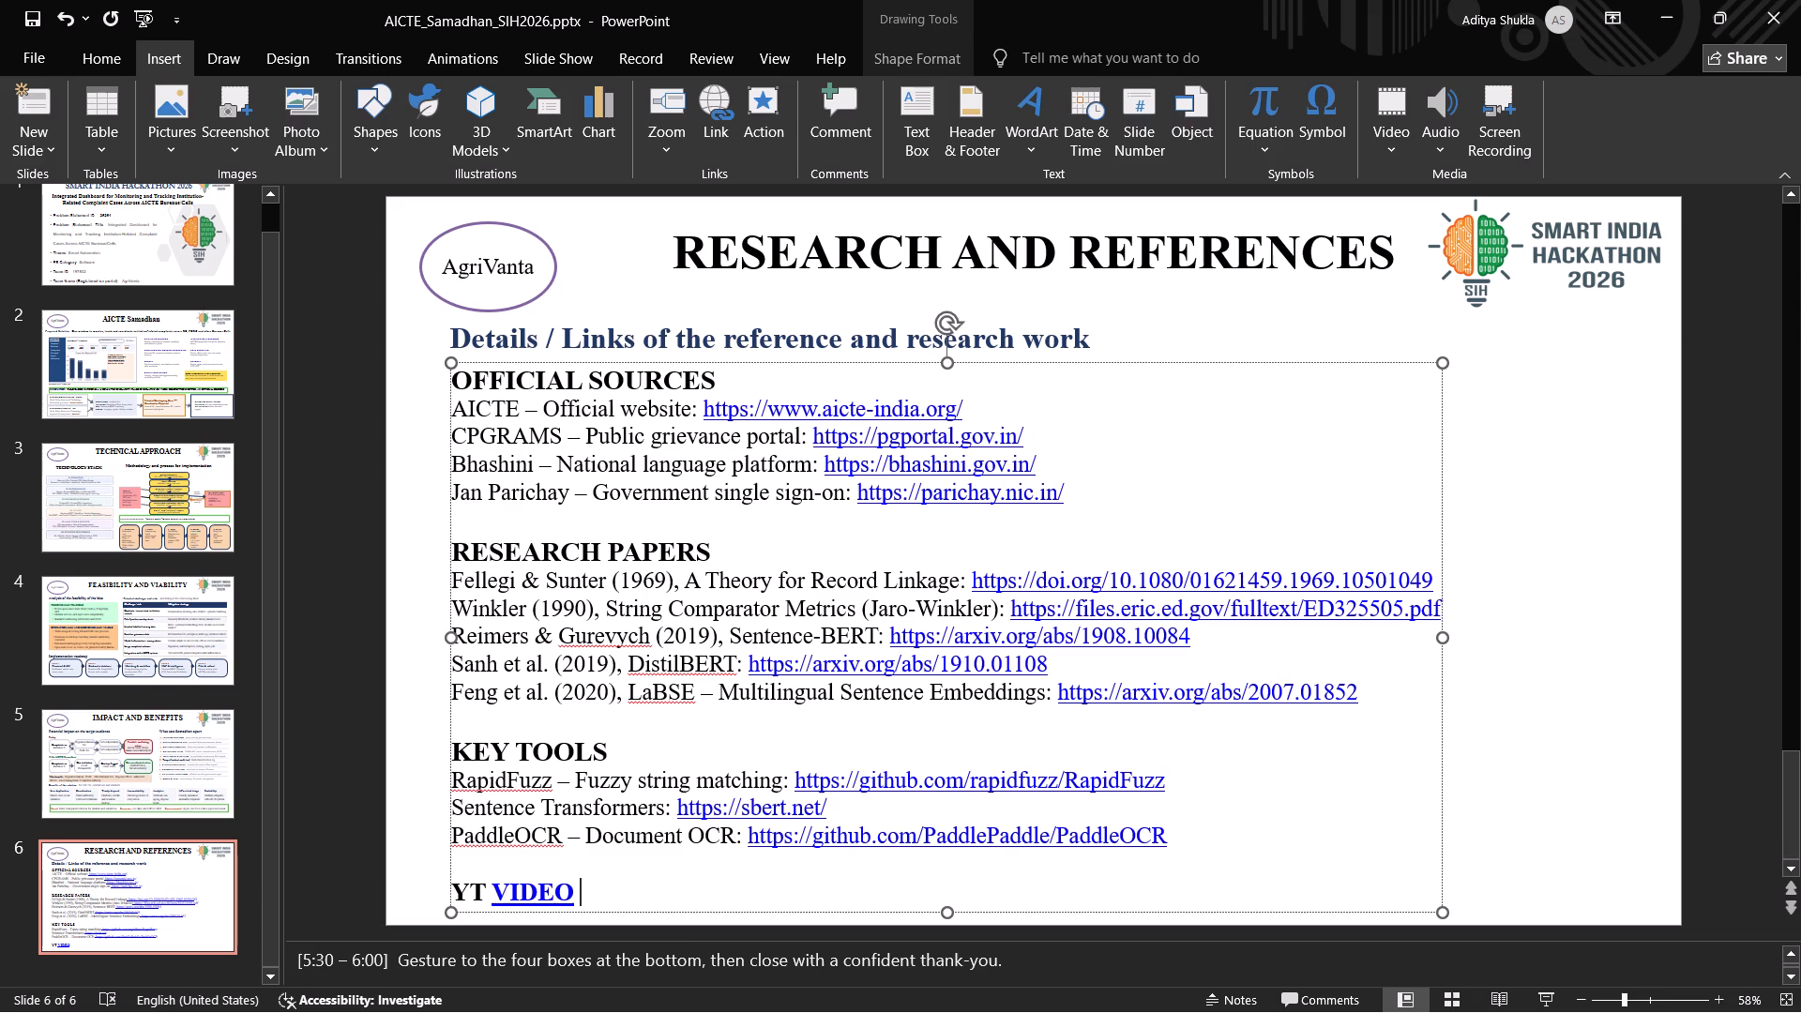
Replace the hyperlinked "YT VIDEO" heading with the plain text "YOUTUBE VIDEO".
{"action": "left_click", "coordinate": [582, 885]}
{"action": "key", "text": "ctrl+BackSpace"}
{"action": "key", "text": "ctrl+BackSpace"}
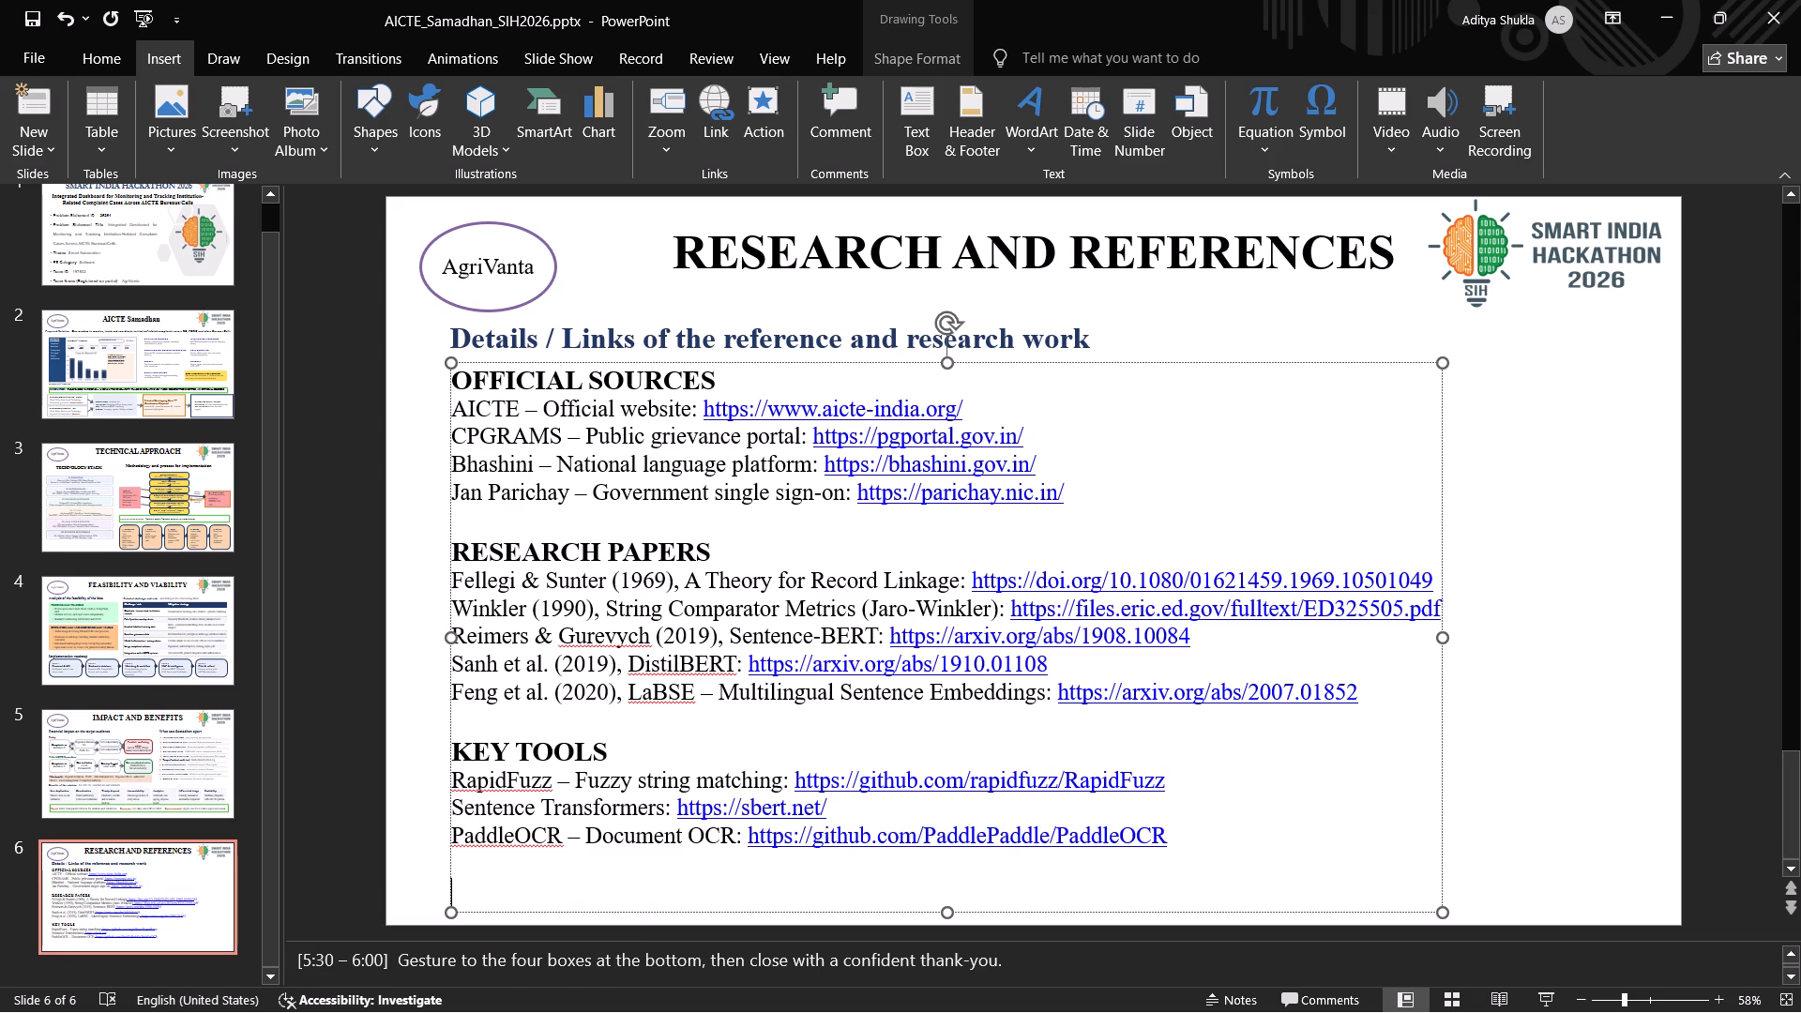
{"action": "key", "text": "shift+y"}
{"action": "type", "text": "T VIDEO"}
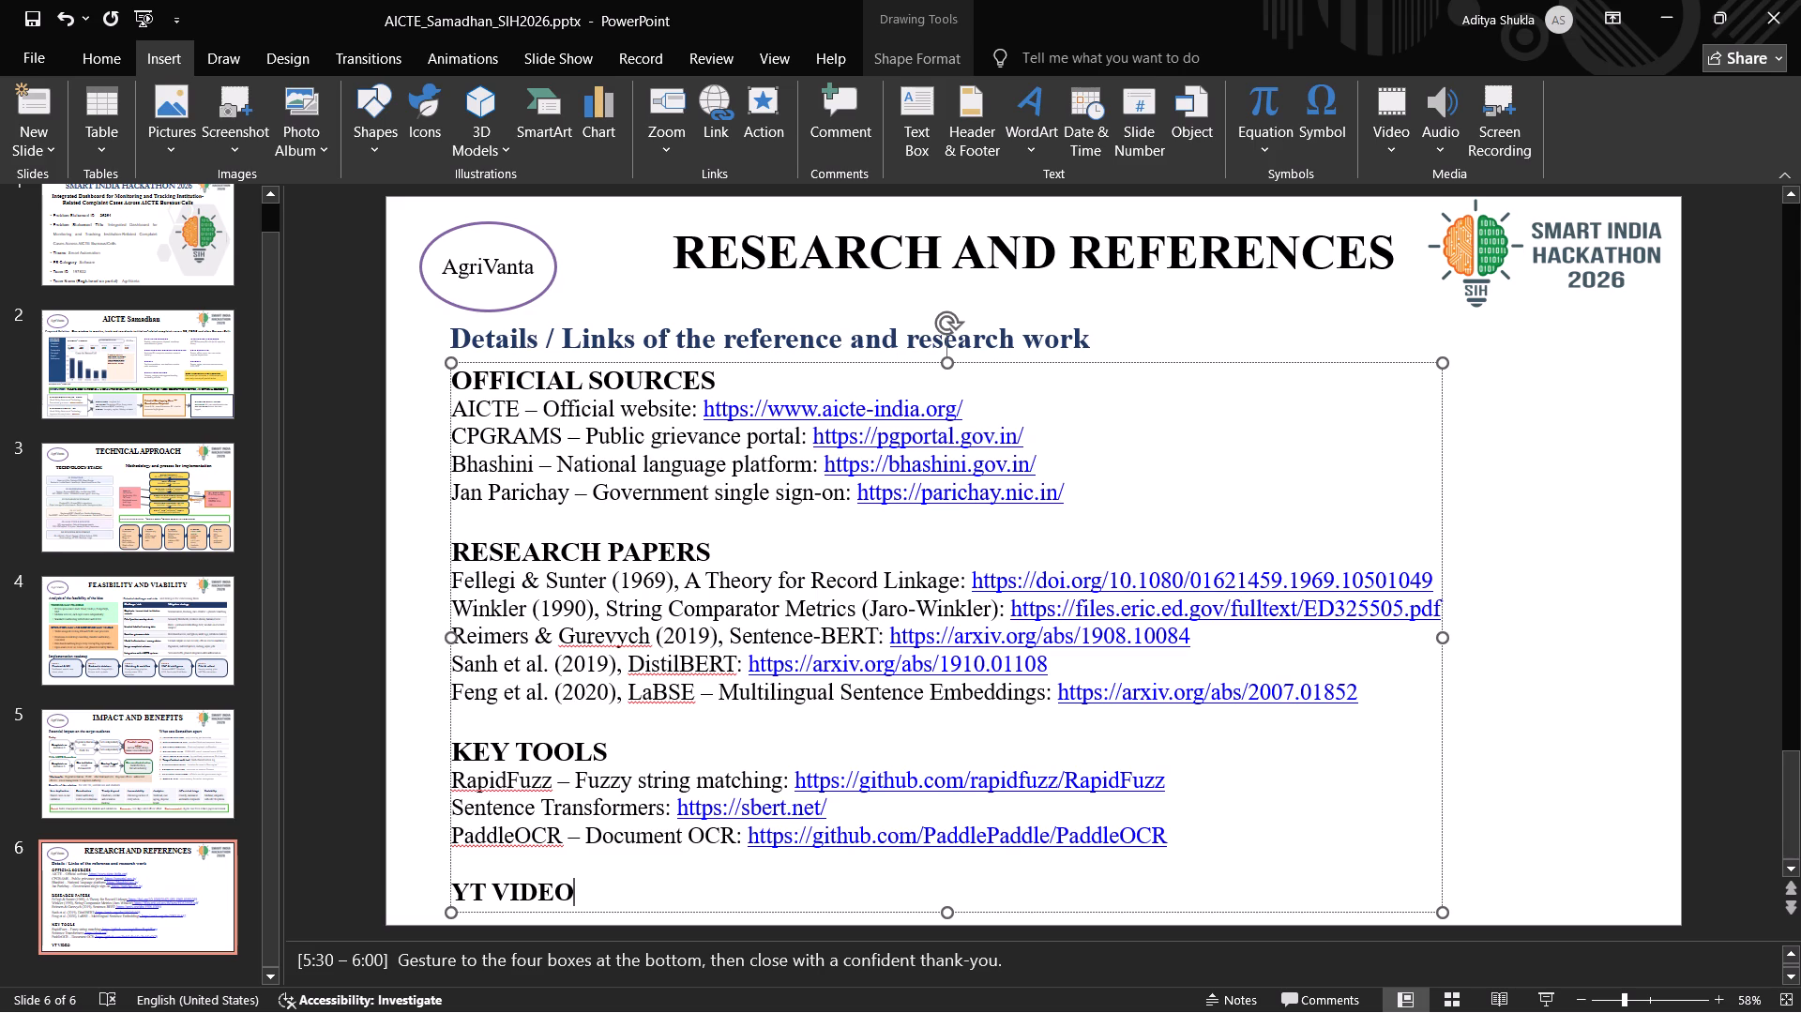
{"action": "key", "text": "space"}
{"action": "key", "text": "ctrl+BackSpace"}
{"action": "key", "text": "ctrl+BackSpace"}
{"action": "type", "text": "YOUTUBE VIDEO"}
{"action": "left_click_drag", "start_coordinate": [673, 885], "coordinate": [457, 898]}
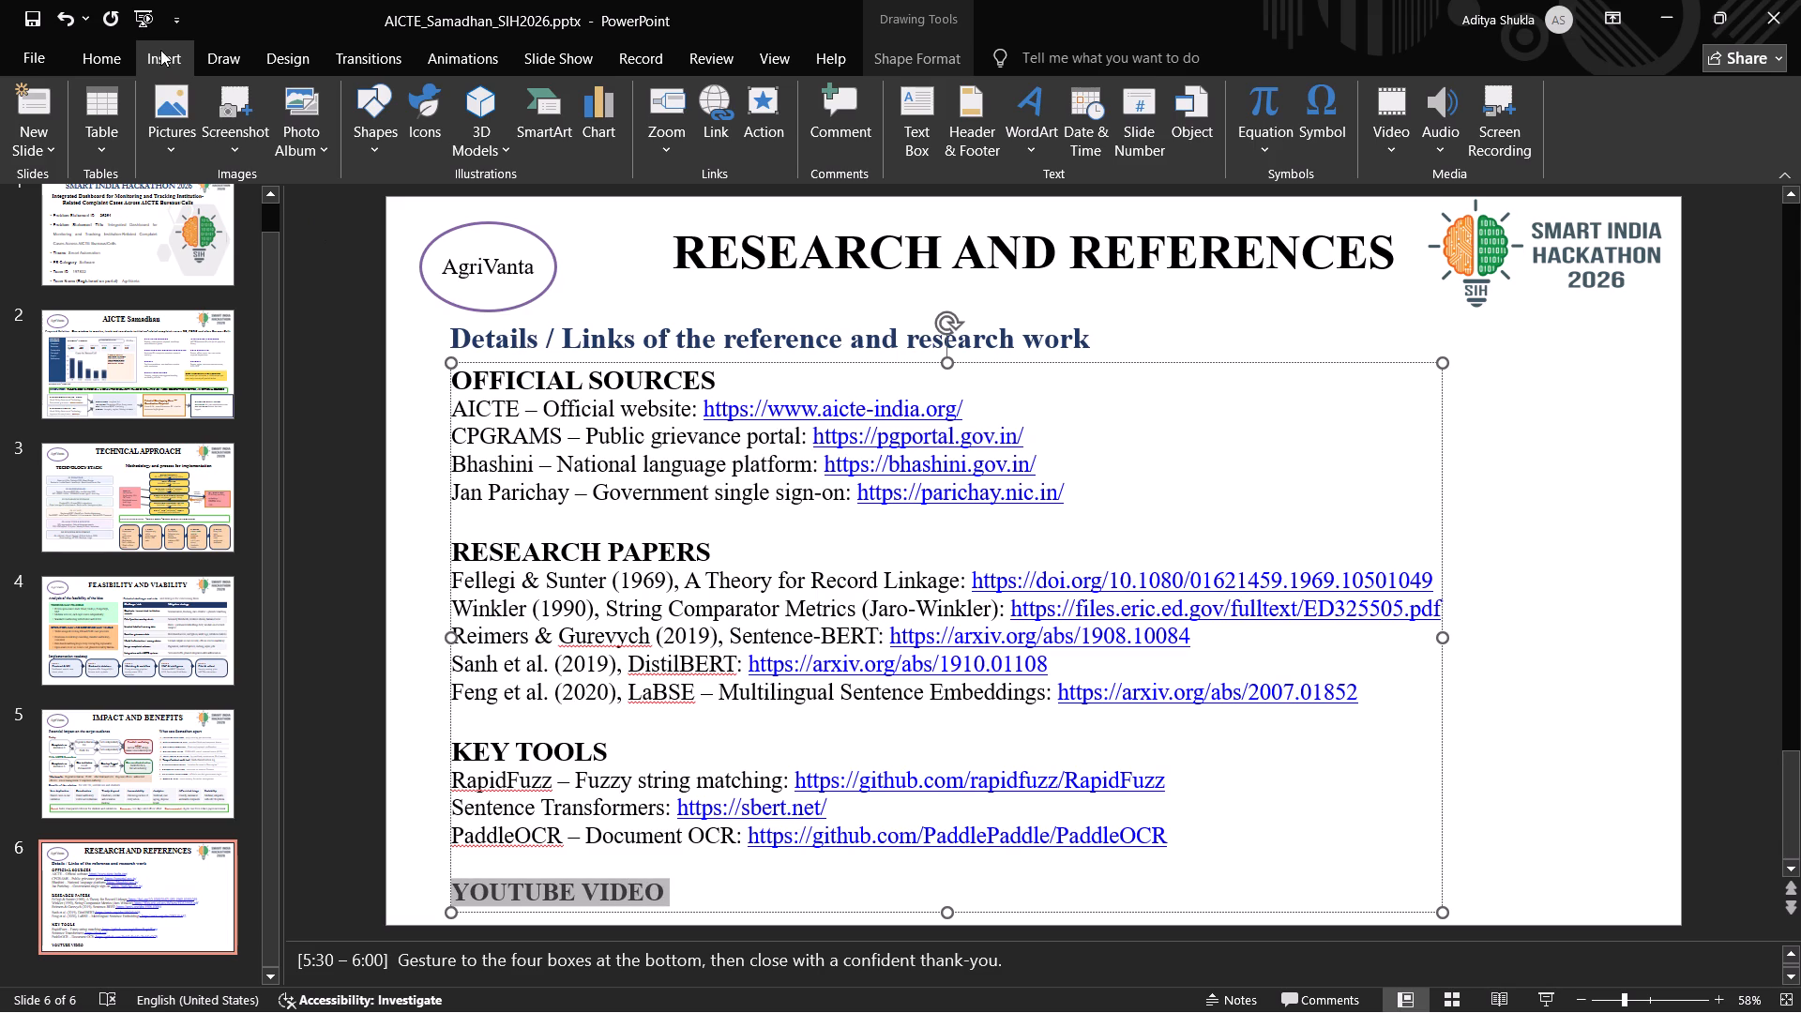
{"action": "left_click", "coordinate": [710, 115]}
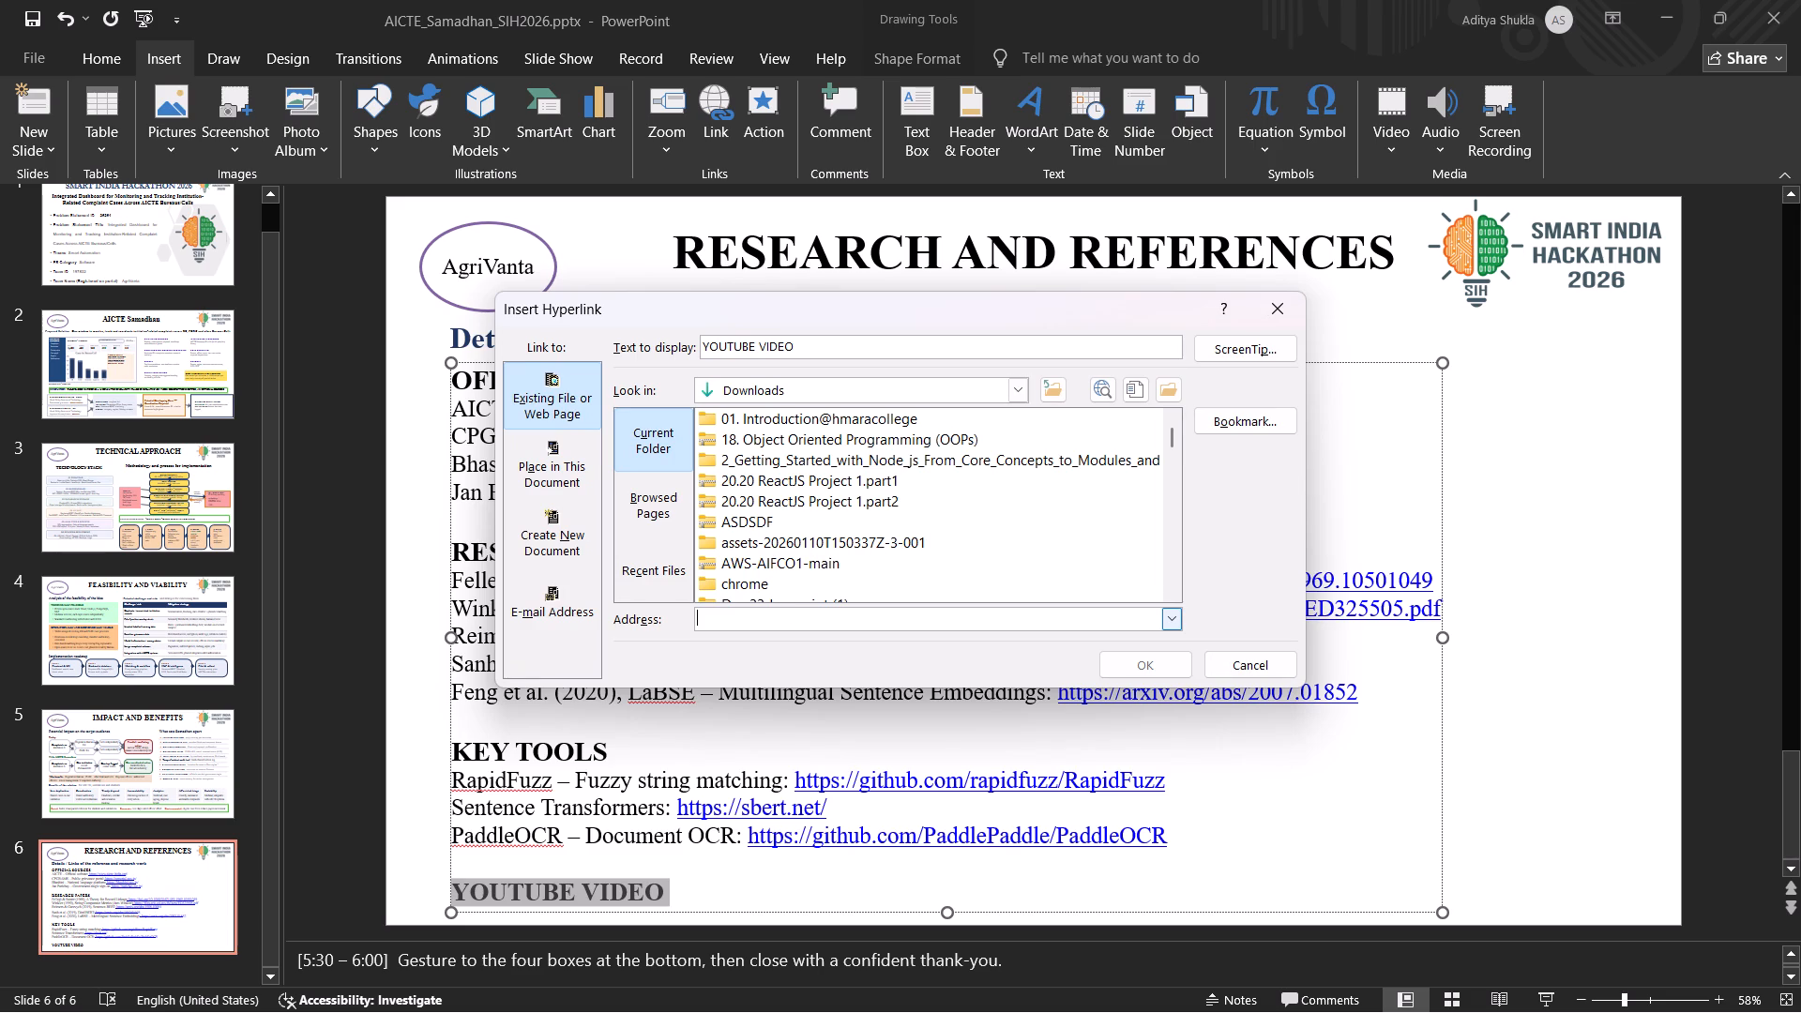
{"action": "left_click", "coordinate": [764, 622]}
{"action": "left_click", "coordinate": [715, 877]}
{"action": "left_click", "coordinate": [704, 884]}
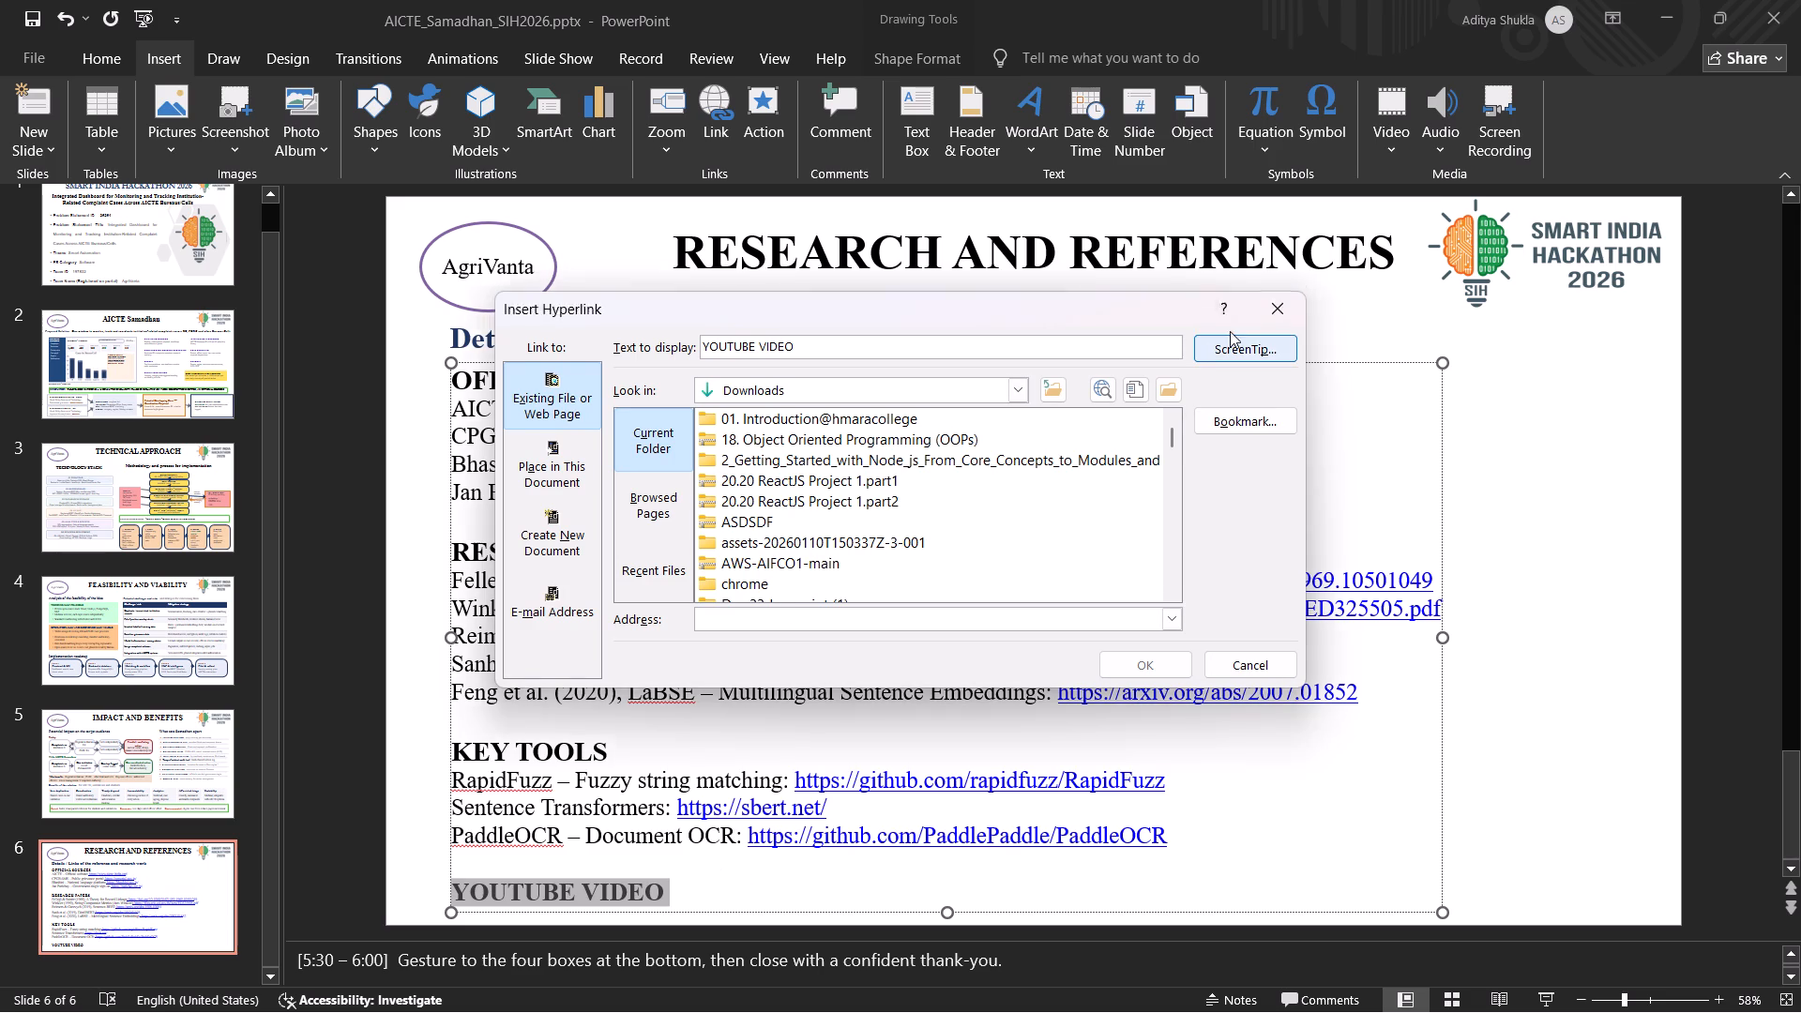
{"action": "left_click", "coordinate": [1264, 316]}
{"action": "left_click", "coordinate": [725, 877]}
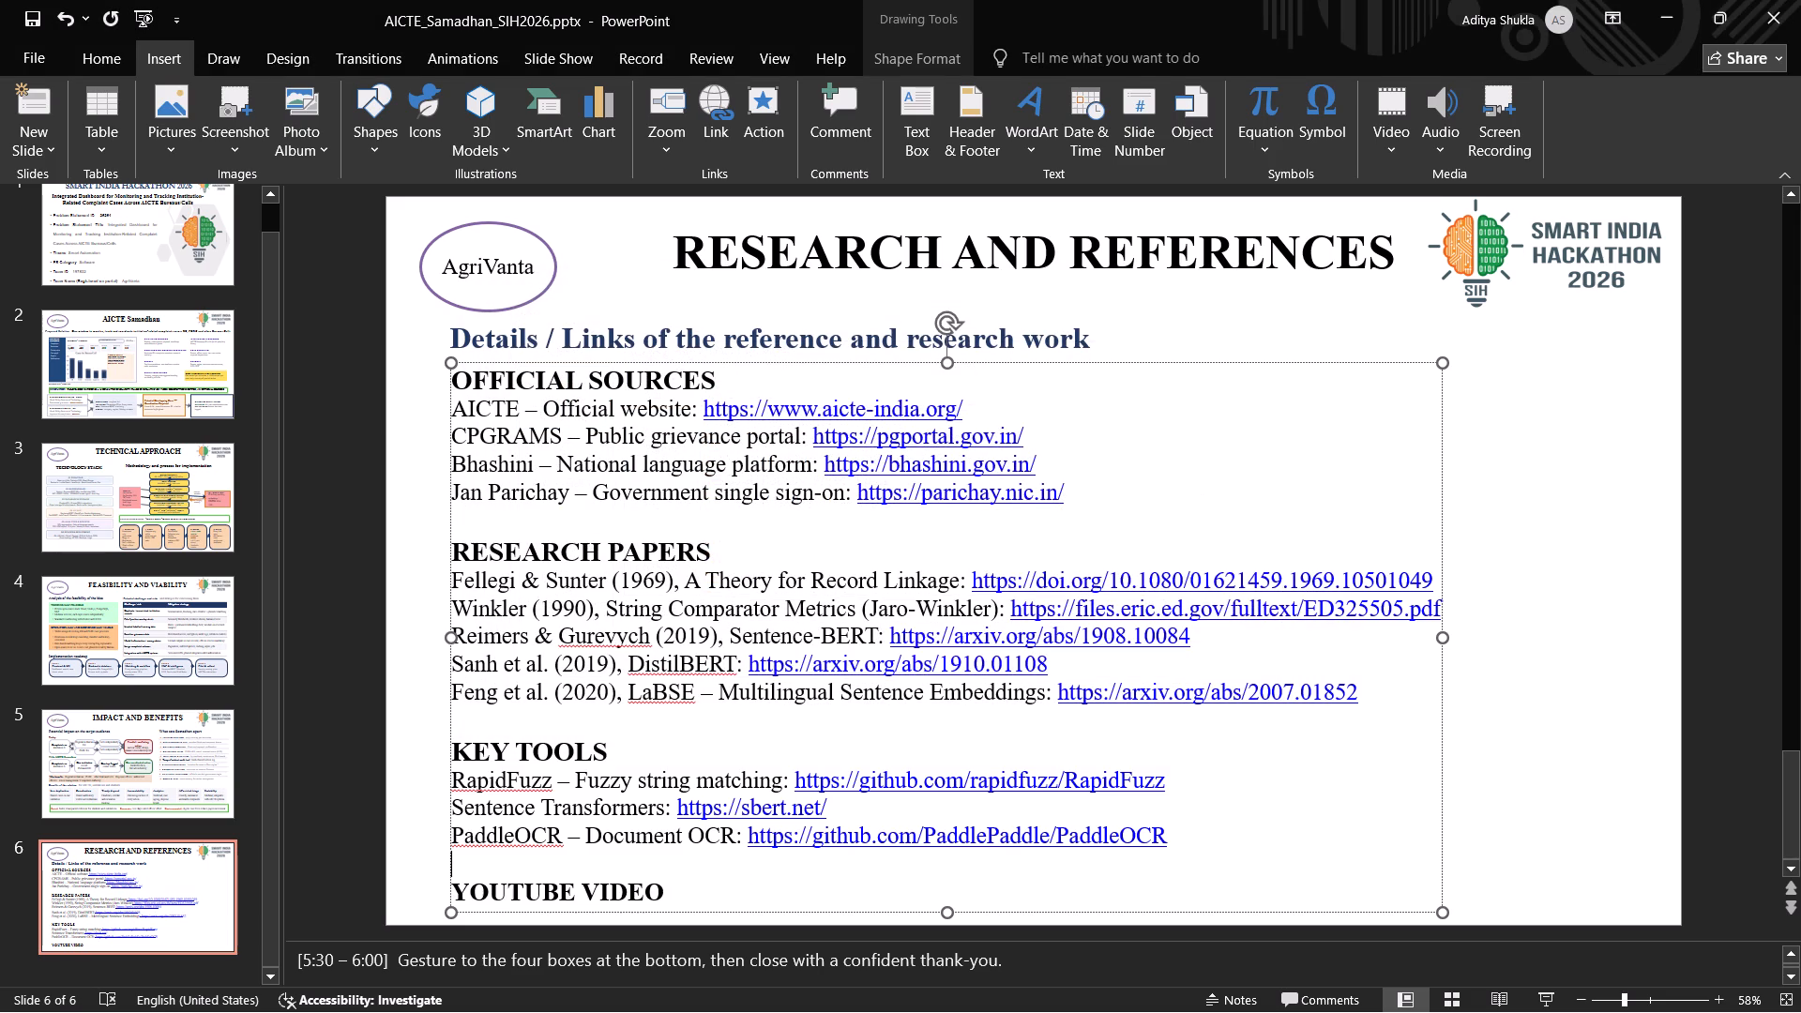
{"action": "left_click", "coordinate": [698, 897]}
{"action": "key", "text": "space"}
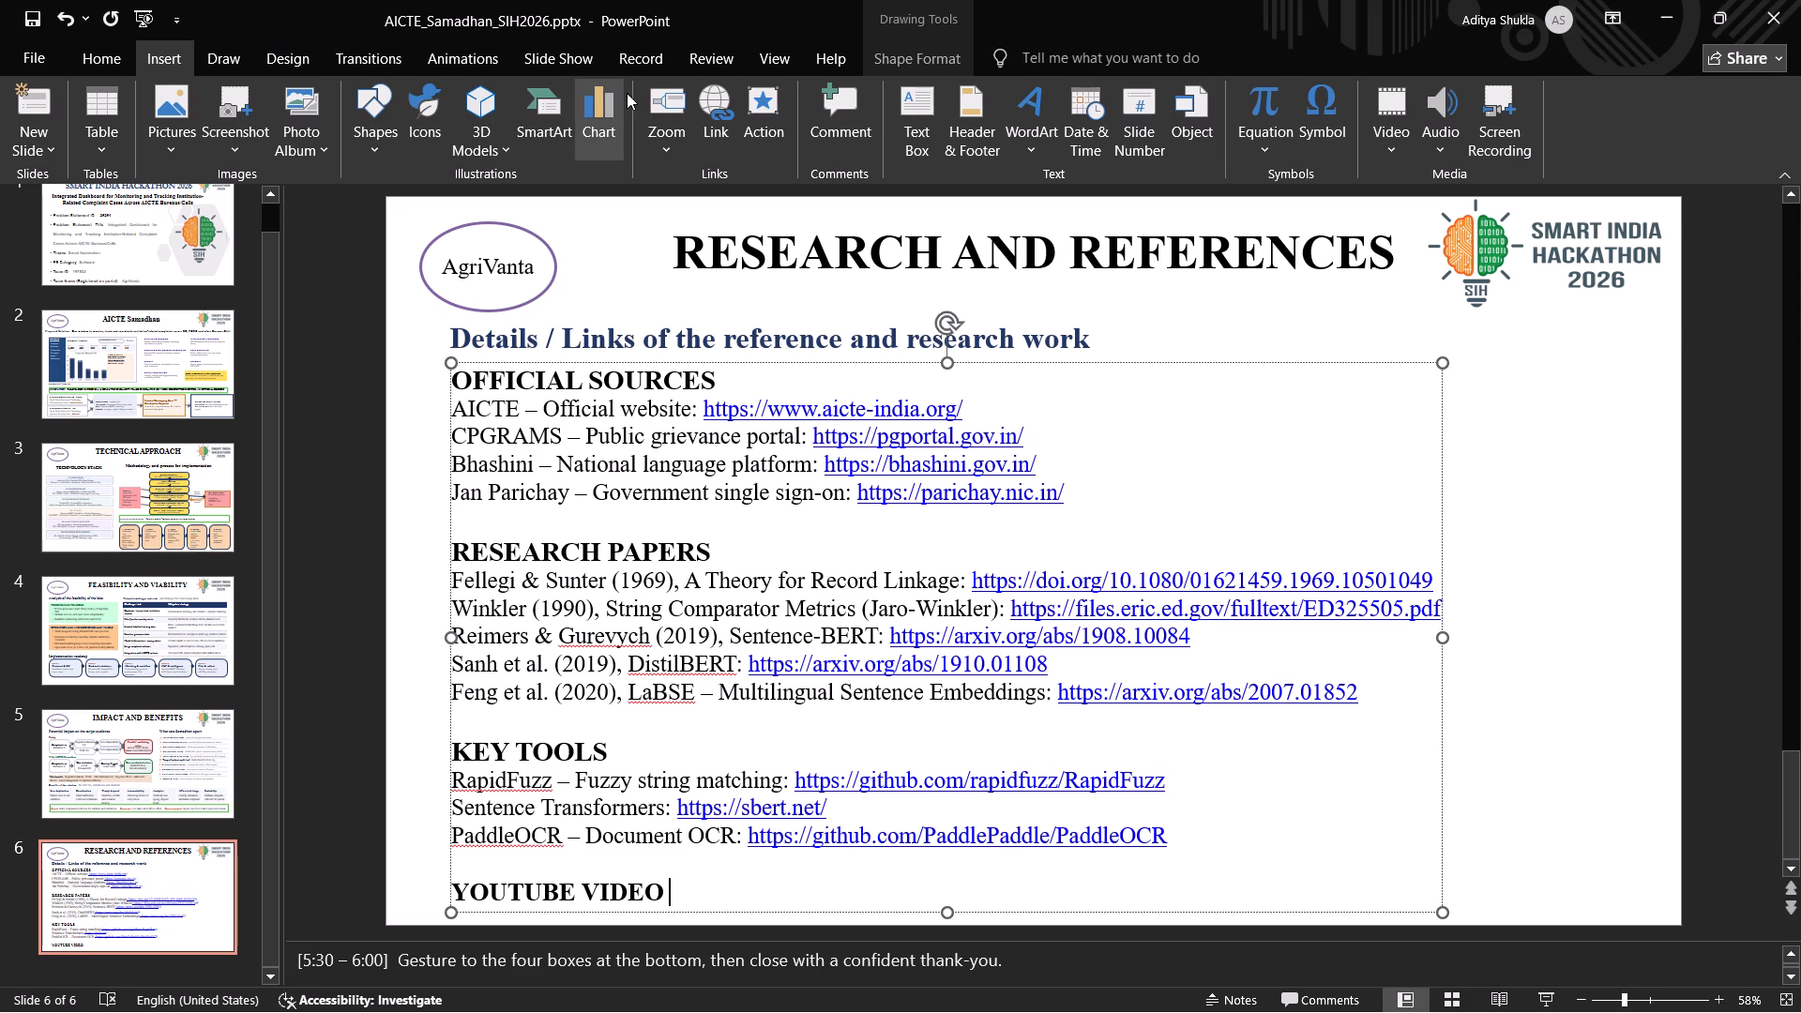
{"action": "left_click", "coordinate": [712, 123]}
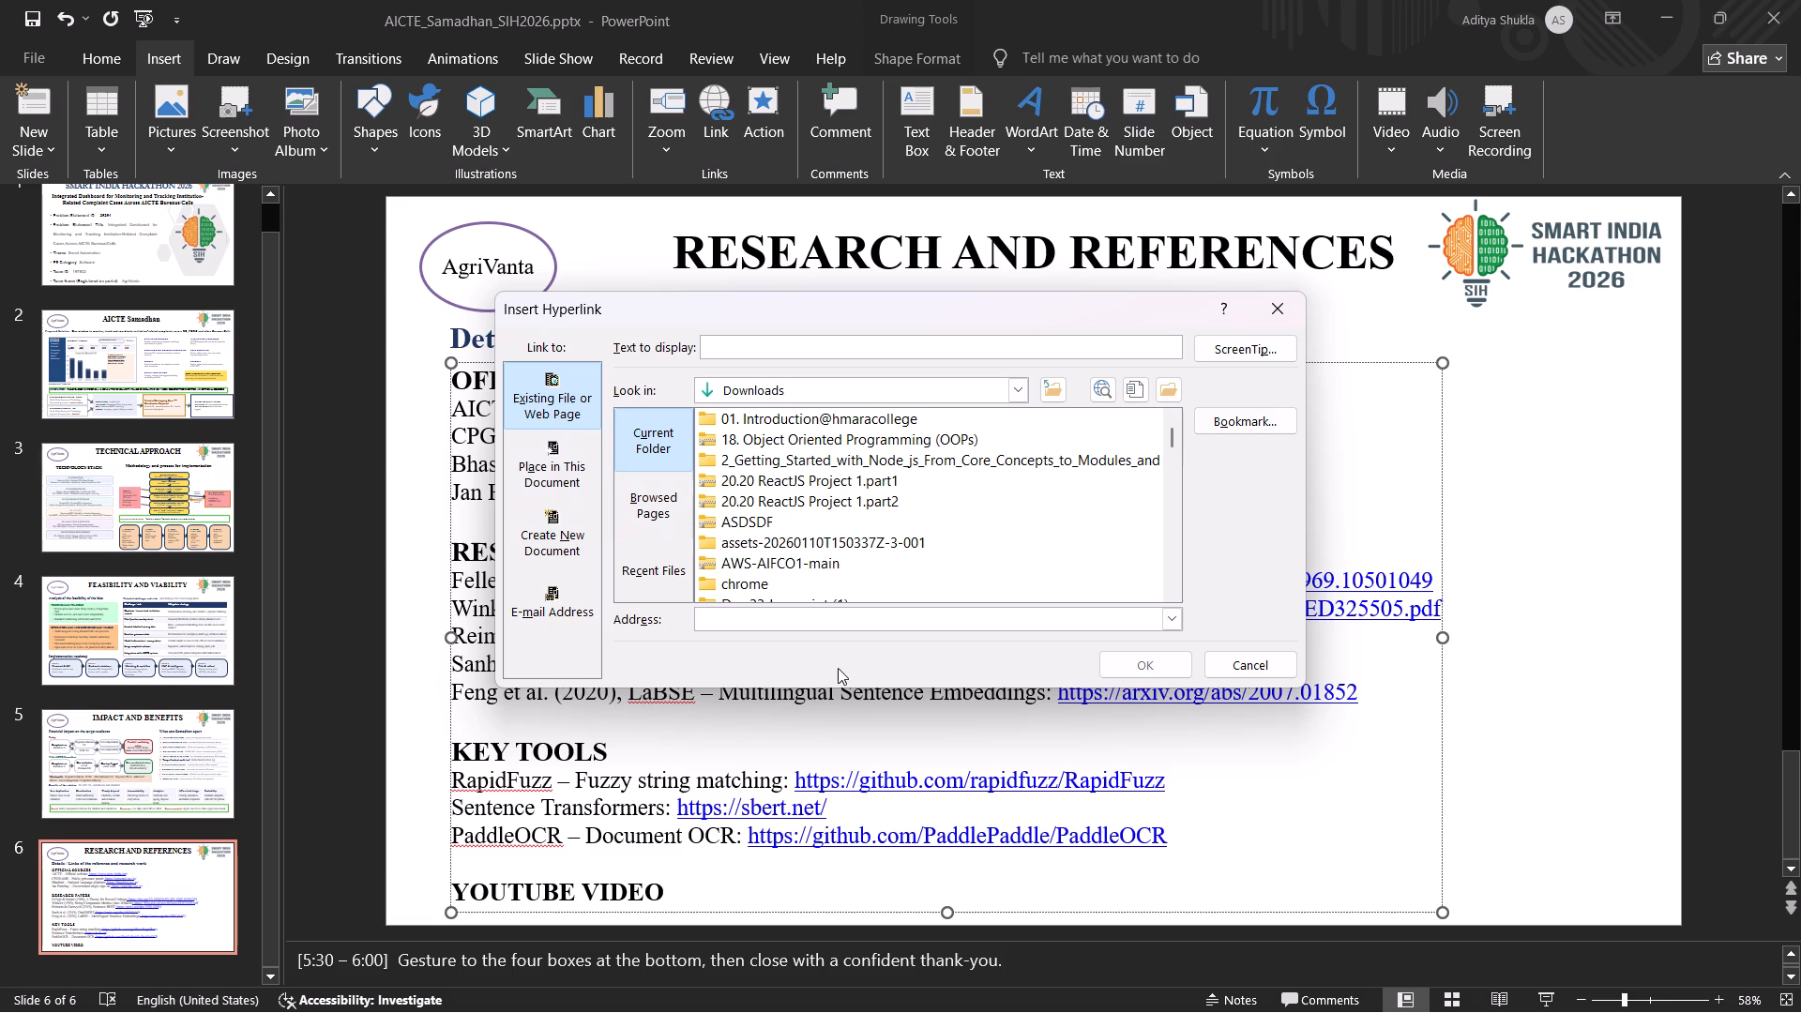
{"action": "left_click", "coordinate": [759, 616]}
{"action": "key", "text": "ctrl+v"}
{"action": "left_click", "coordinate": [1147, 657]}
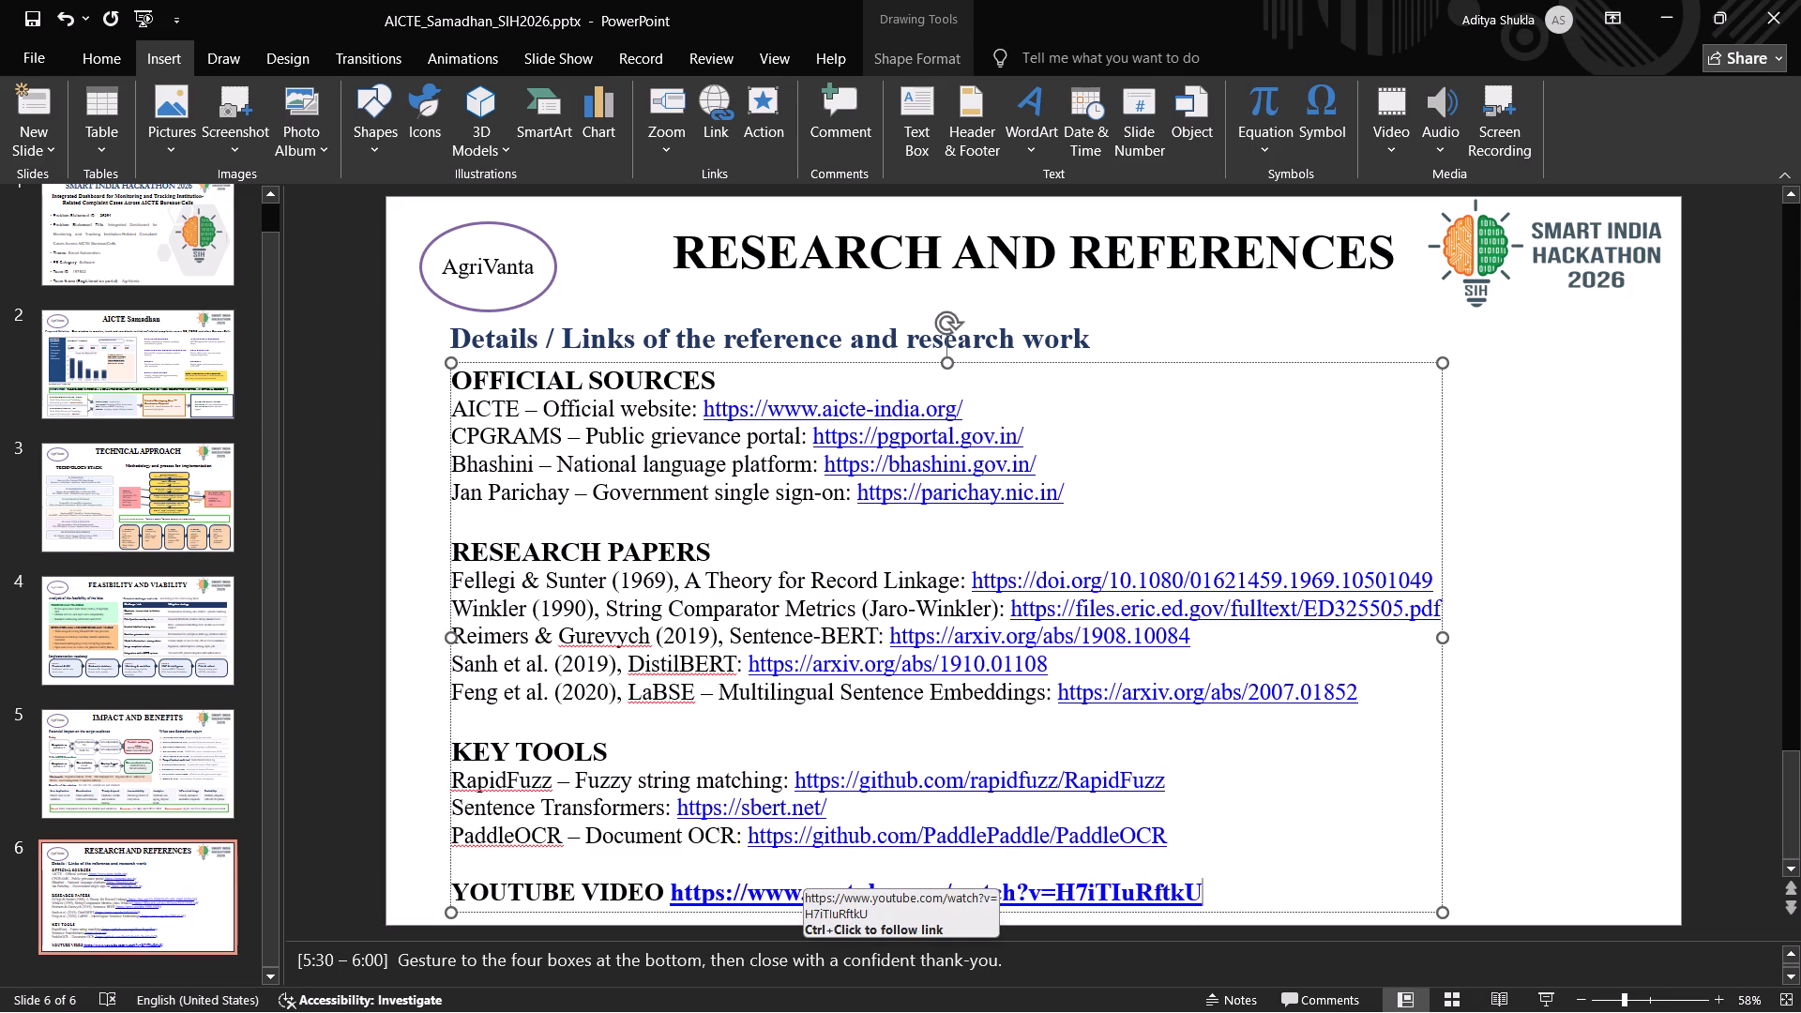
Set the font size of the "YOUTUBE VIDEO" heading to 30, matching the "KEY TOOLS" heading.
{"action": "left_click_drag", "start_coordinate": [615, 756], "coordinate": [492, 747]}
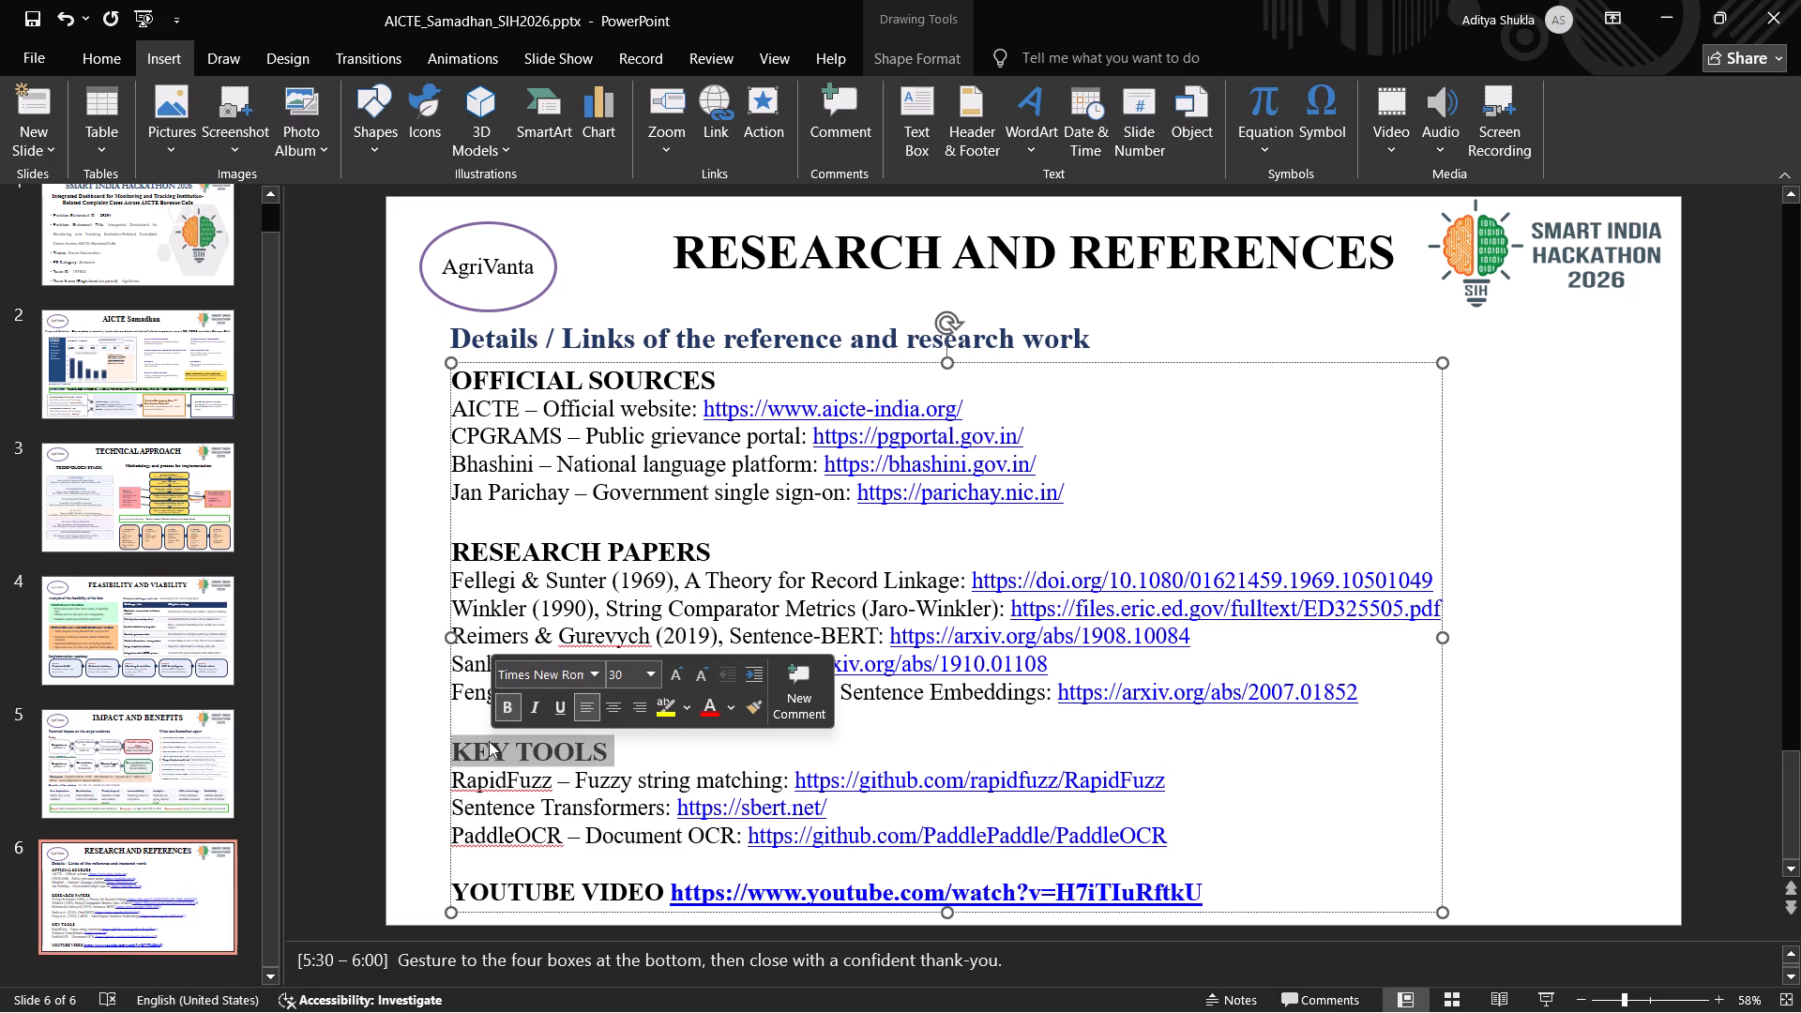
{"action": "left_click_drag", "start_coordinate": [660, 888], "coordinate": [618, 887]}
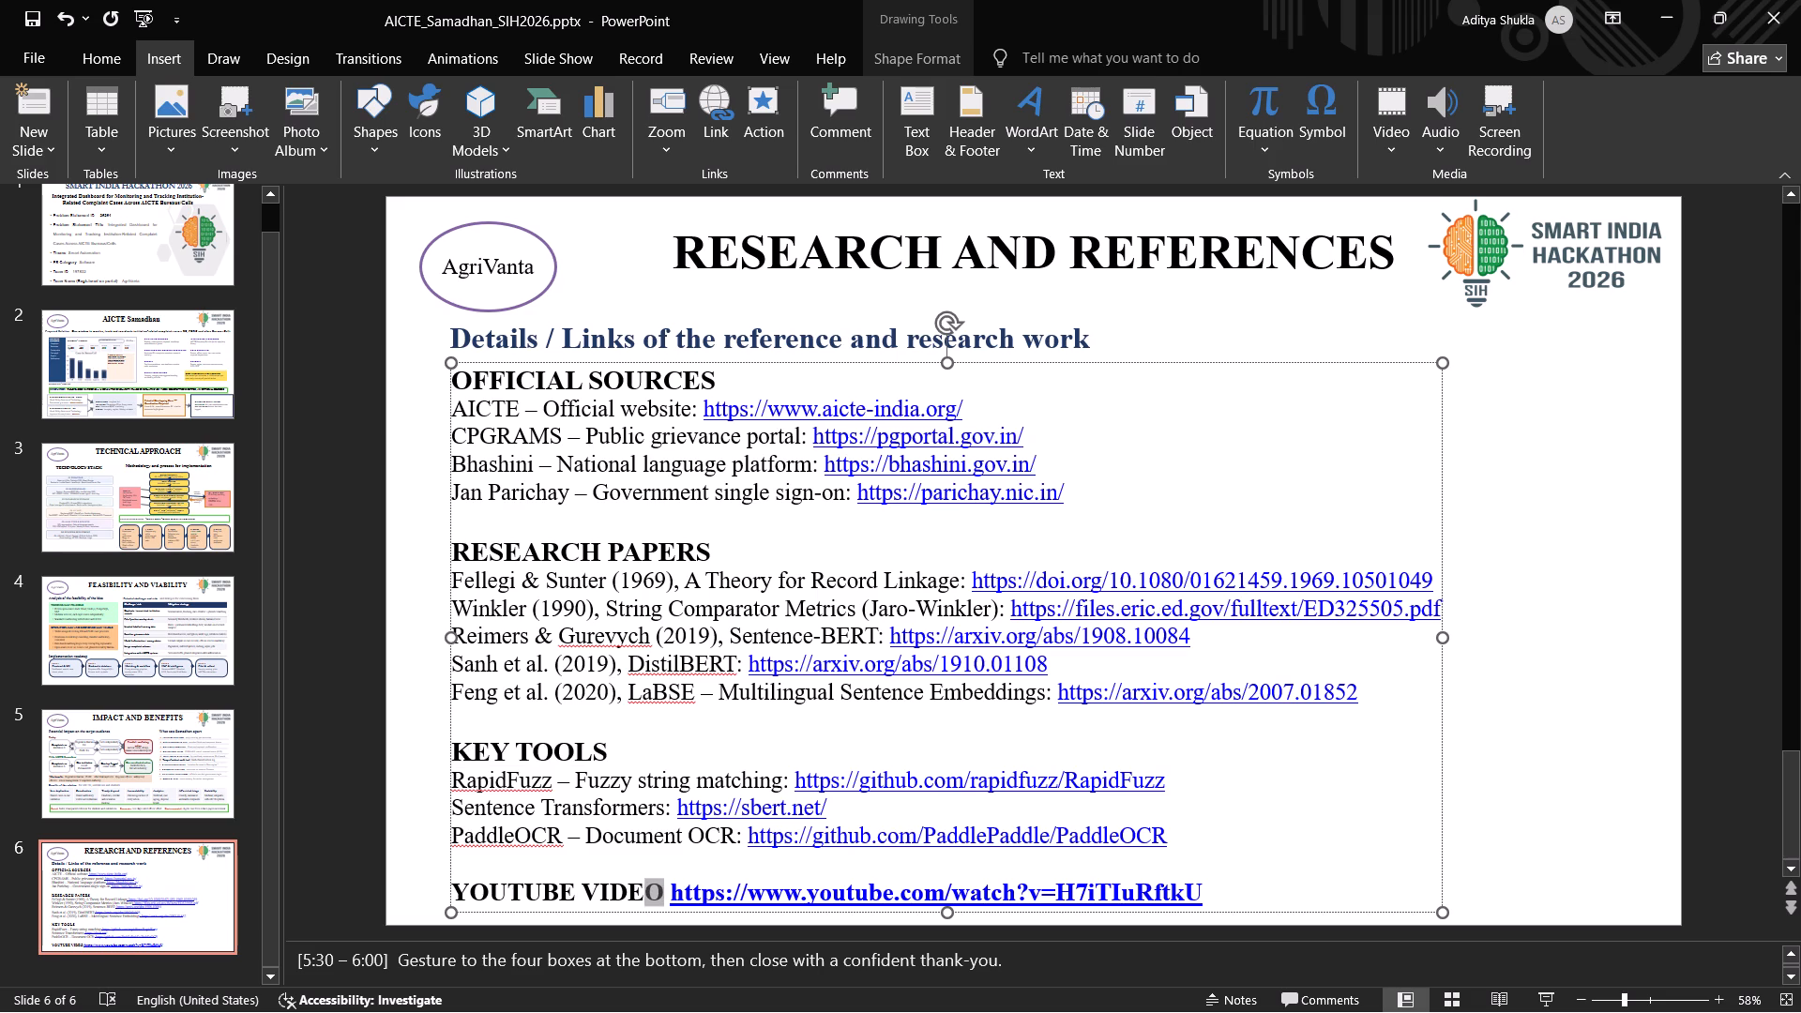
{"action": "left_click_drag", "start_coordinate": [618, 887], "coordinate": [481, 880]}
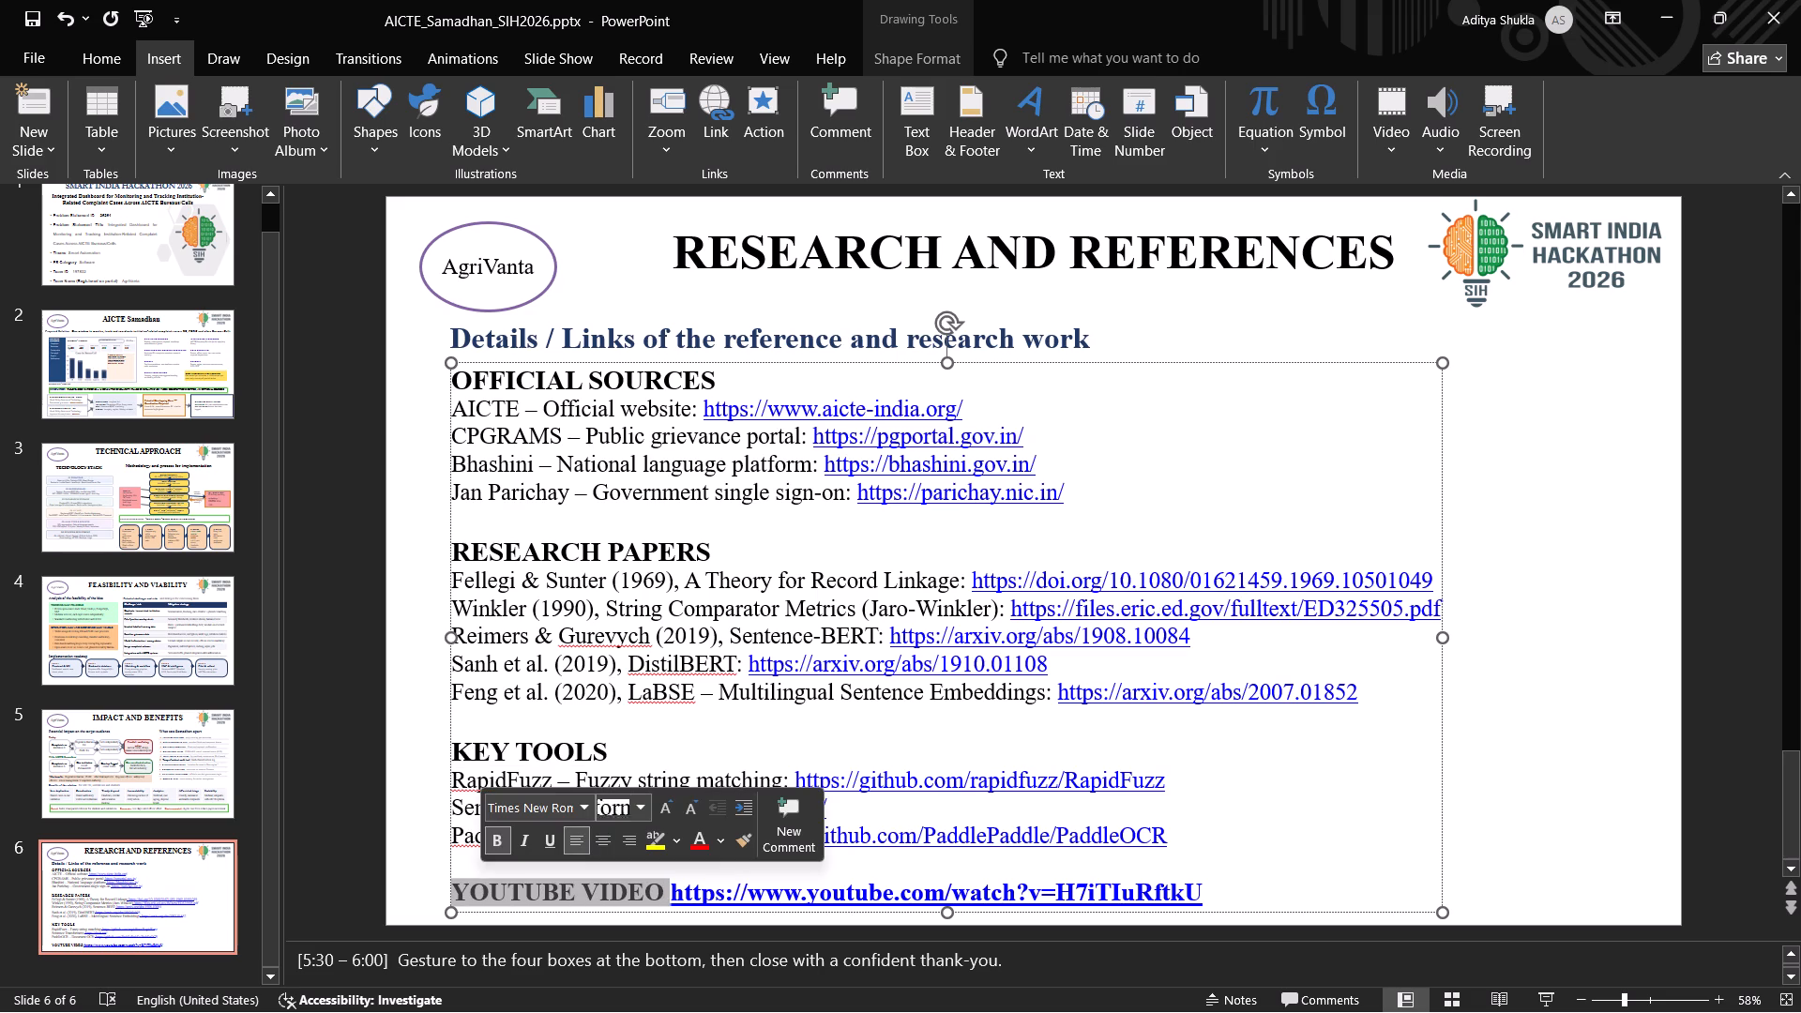
{"action": "left_click", "coordinate": [609, 809]}
{"action": "type", "text": "30"}
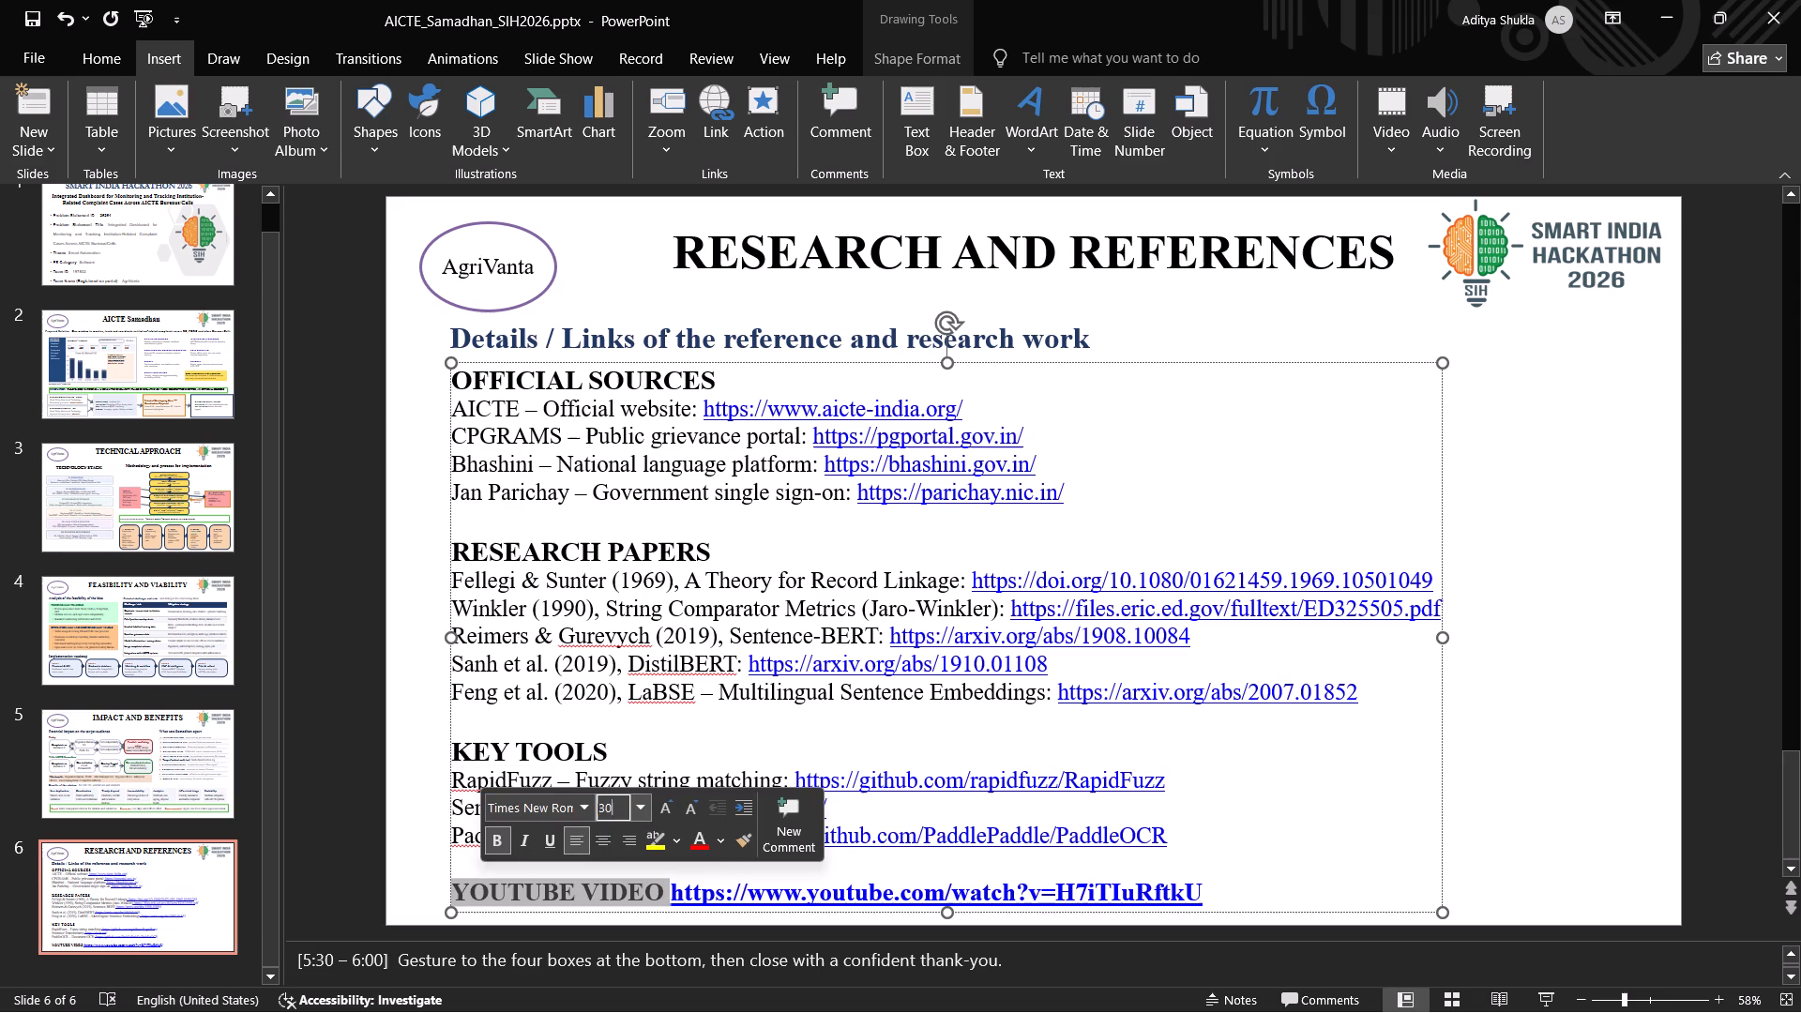
{"action": "key", "text": "Return"}
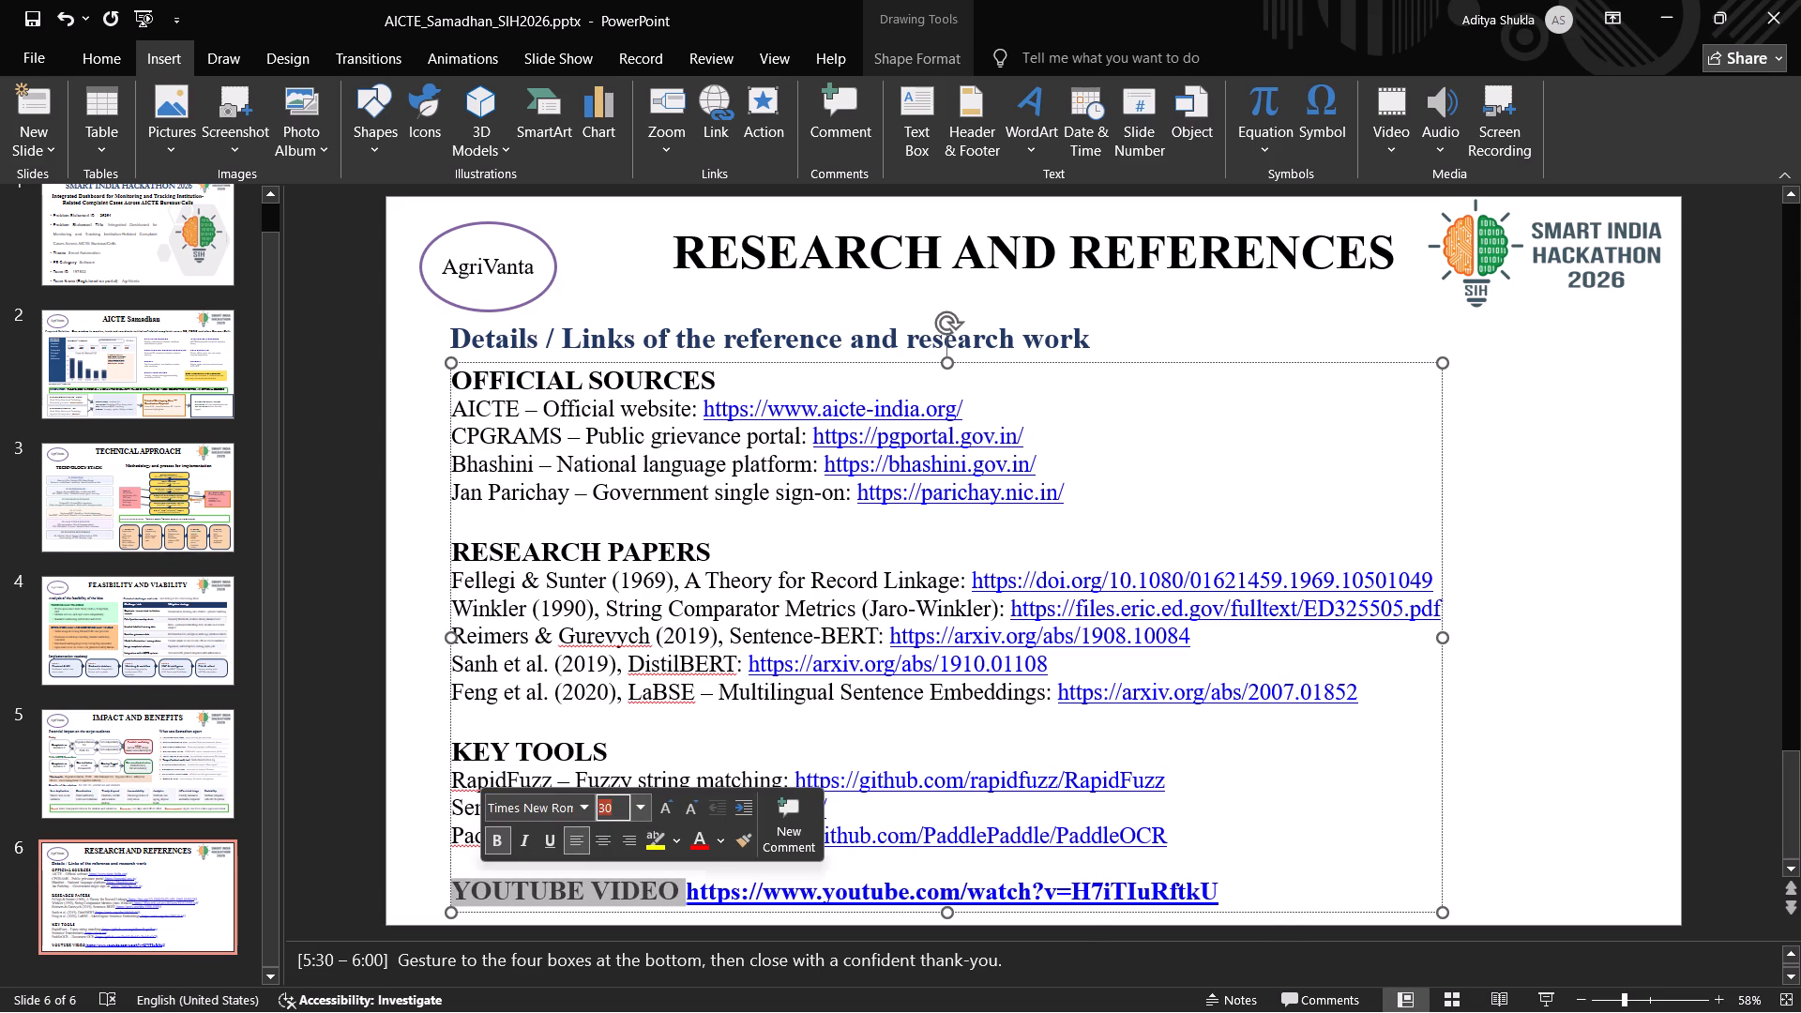
{"action": "left_click", "coordinate": [1313, 898]}
Set the font size of the YouTube link beside the heading to 25.8, matching the RapidFuzz link.
{"action": "left_click_drag", "start_coordinate": [1180, 774], "coordinate": [927, 786]}
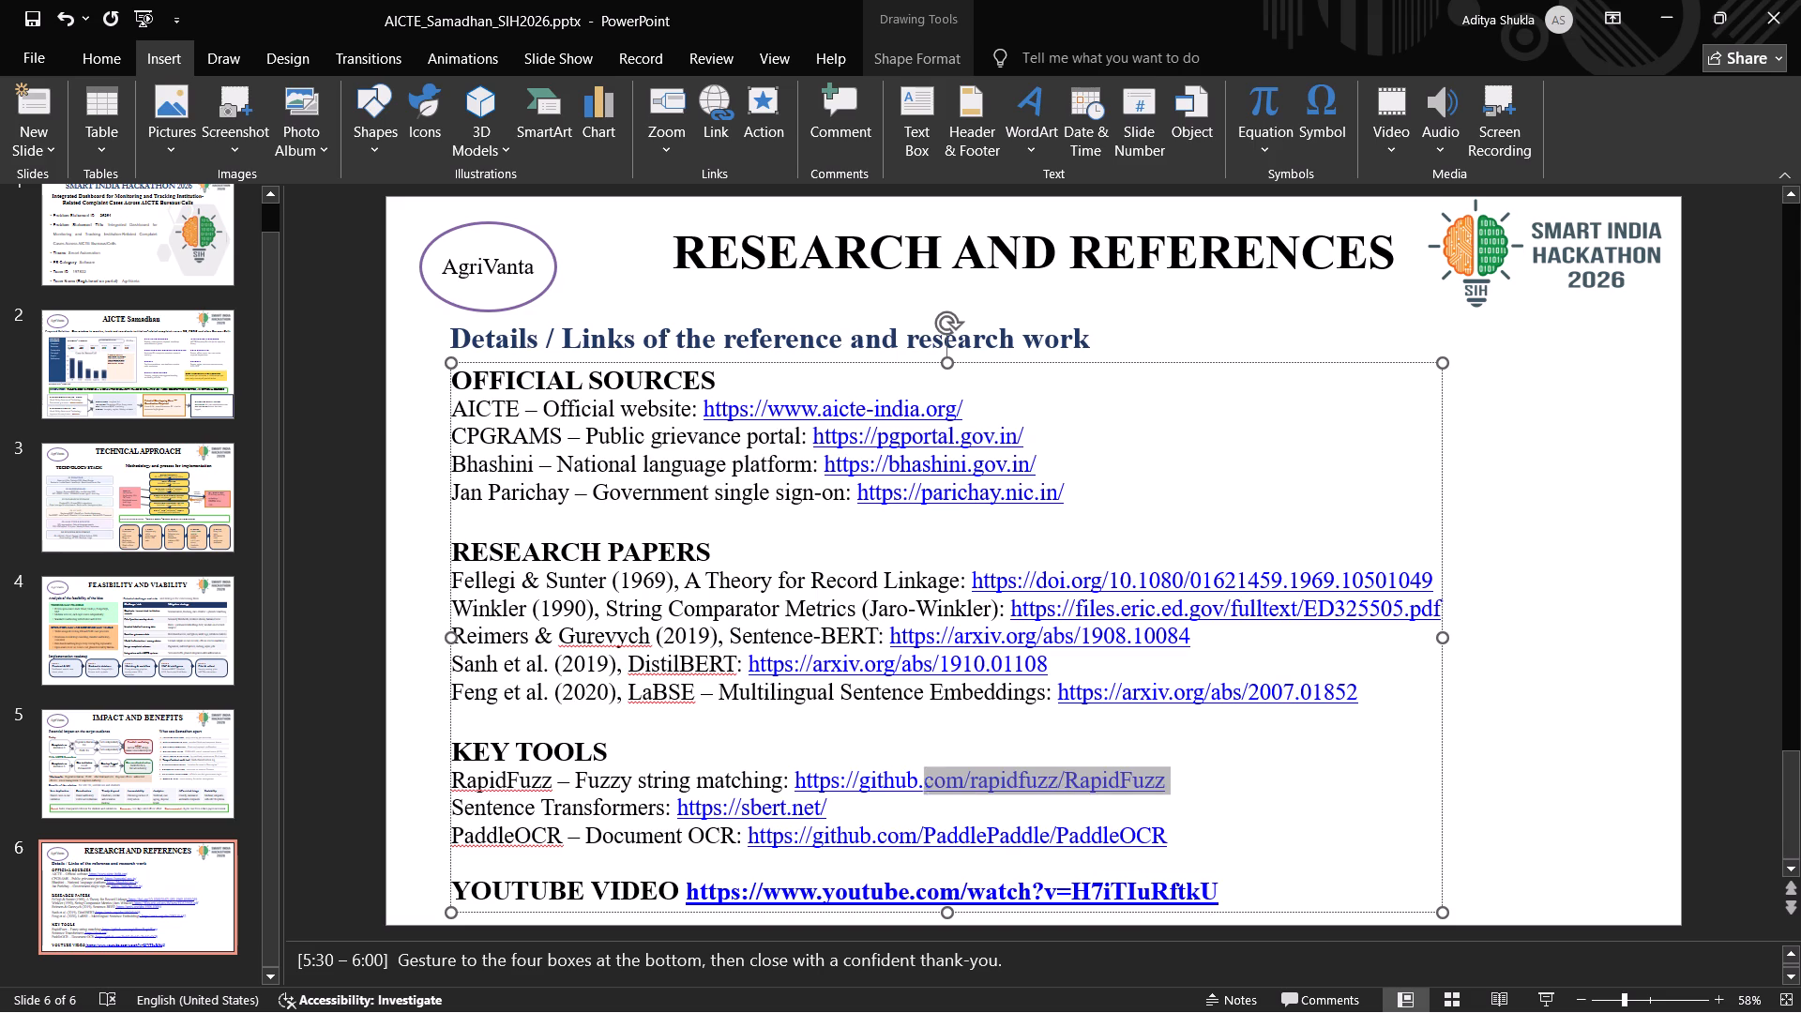
{"action": "left_click_drag", "start_coordinate": [927, 786], "coordinate": [818, 781]}
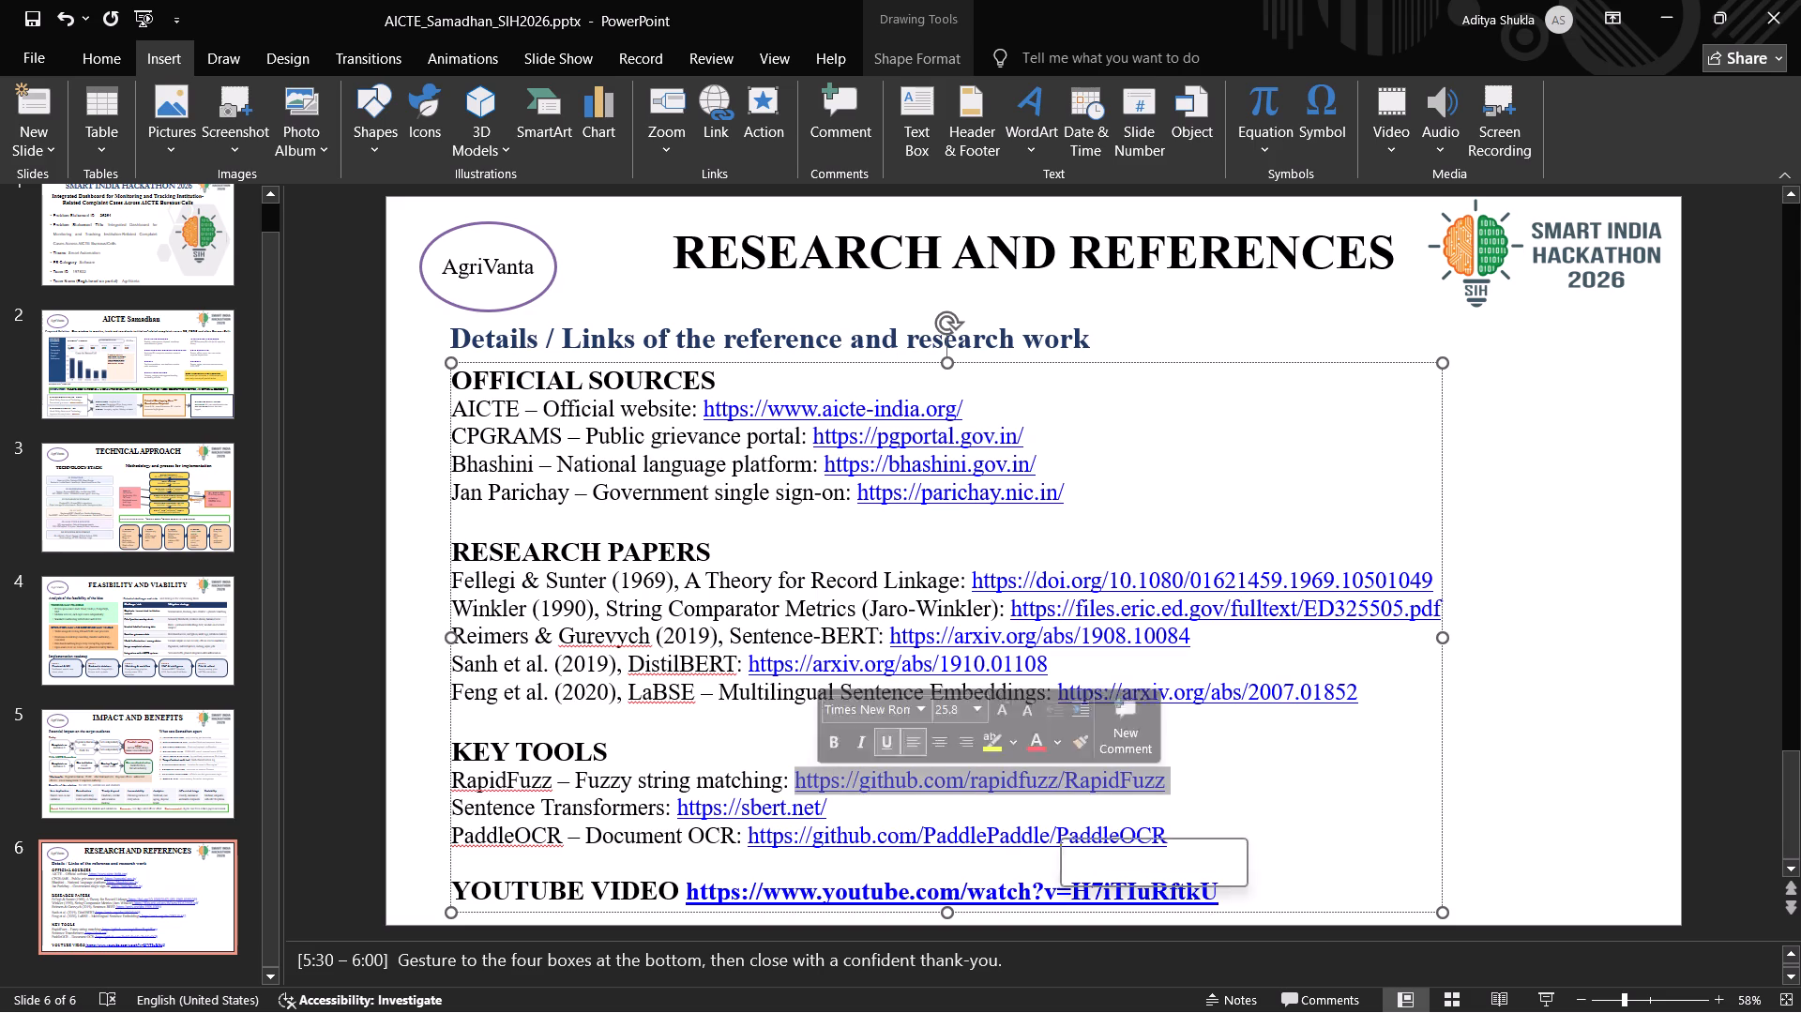
{"action": "left_click_drag", "start_coordinate": [1220, 893], "coordinate": [1155, 896]}
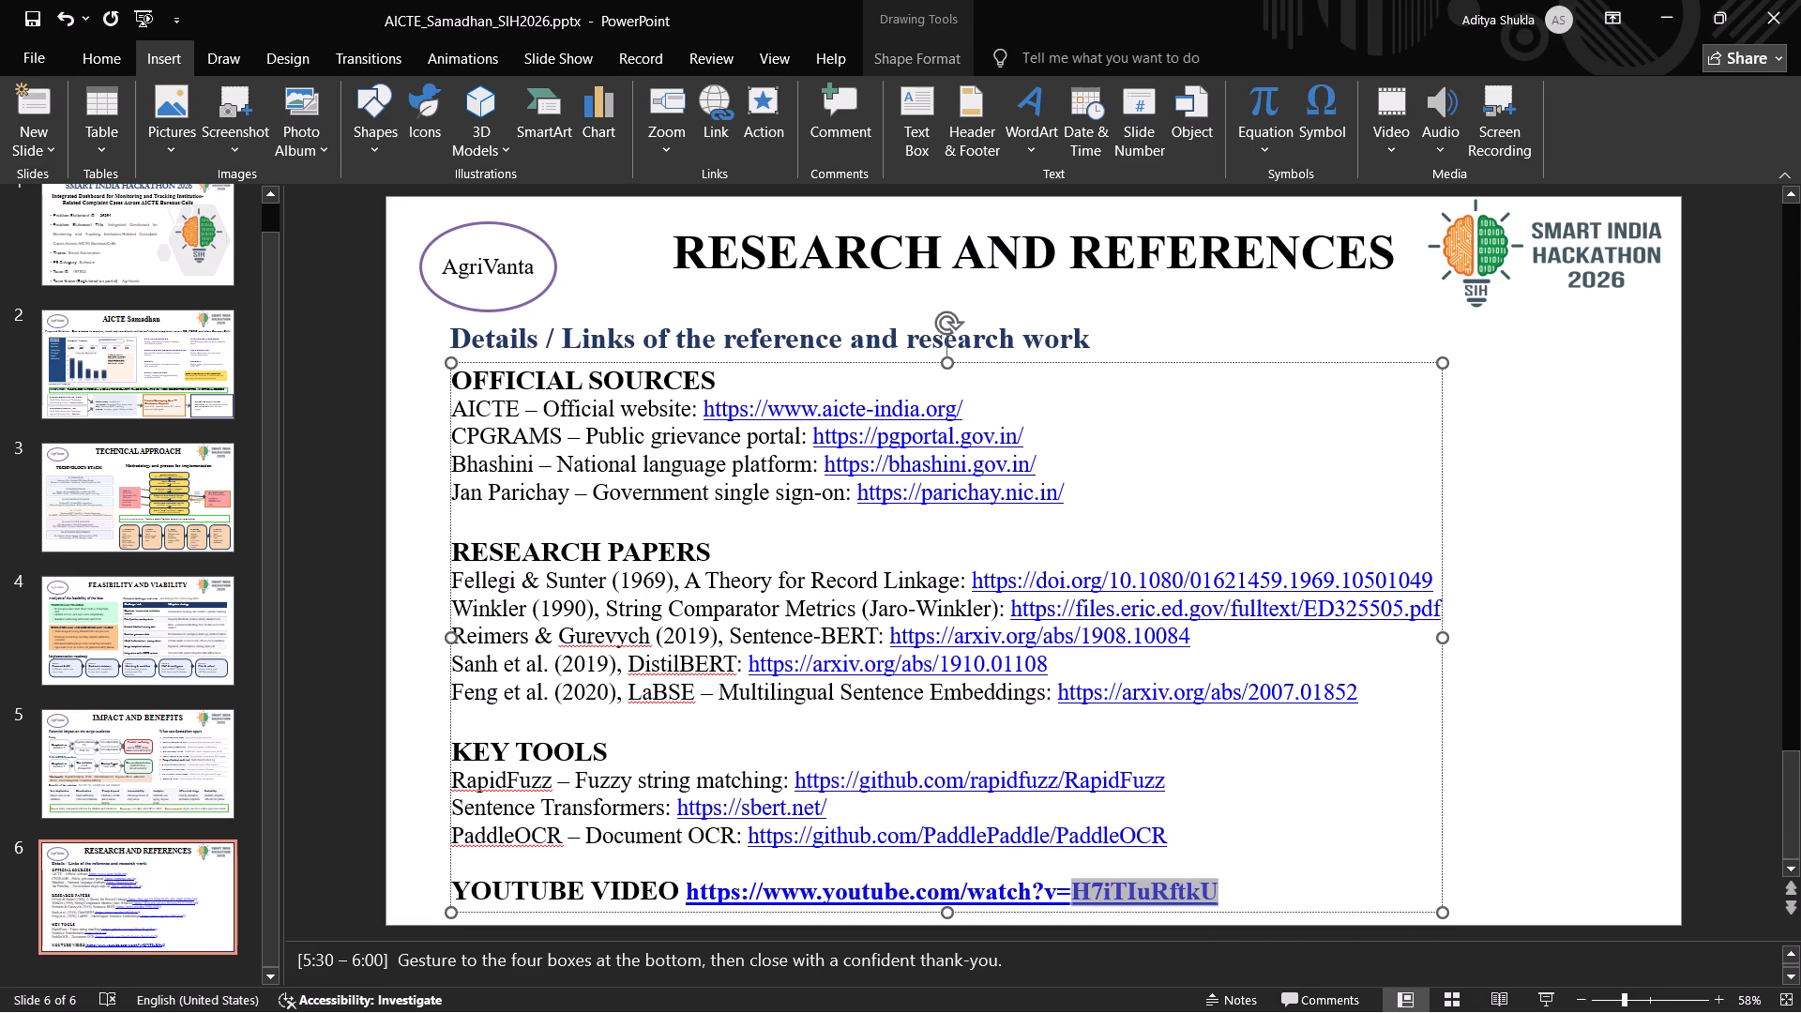
{"action": "left_click_drag", "start_coordinate": [1155, 896], "coordinate": [719, 899]}
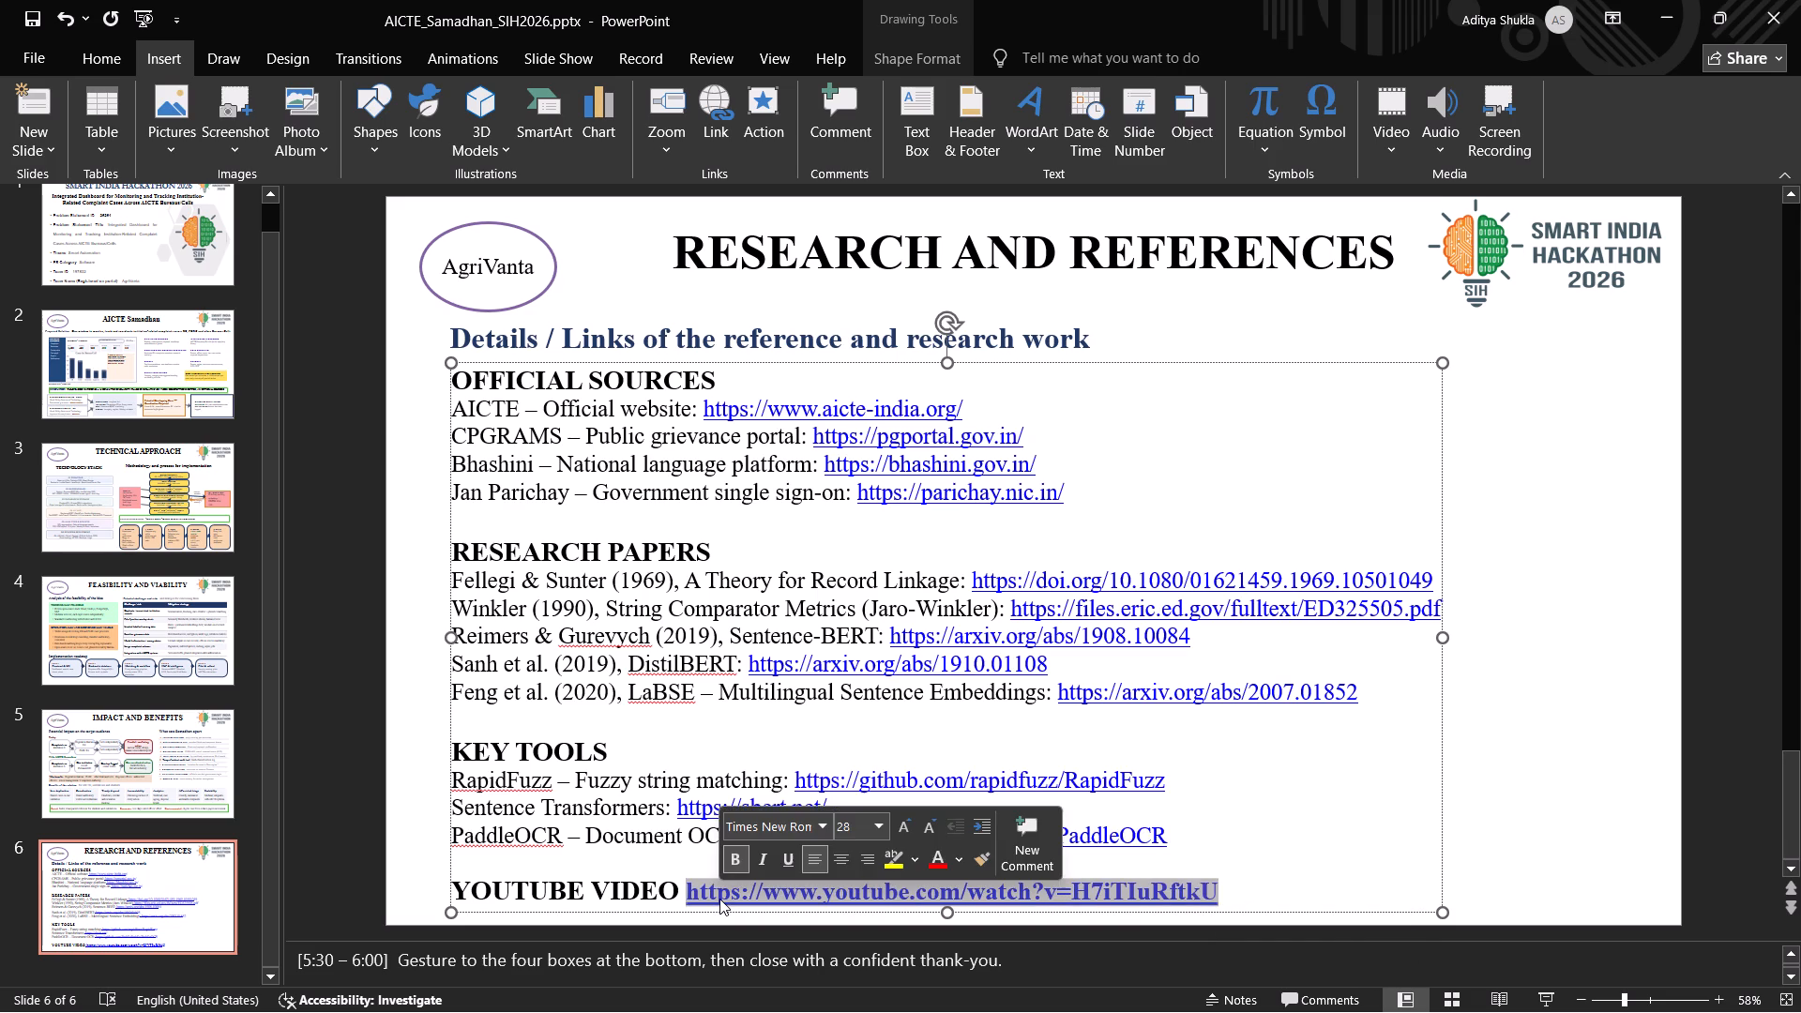
{"action": "left_click", "coordinate": [853, 823]}
{"action": "type", "text": "25.8"}
{"action": "key", "text": "Return"}
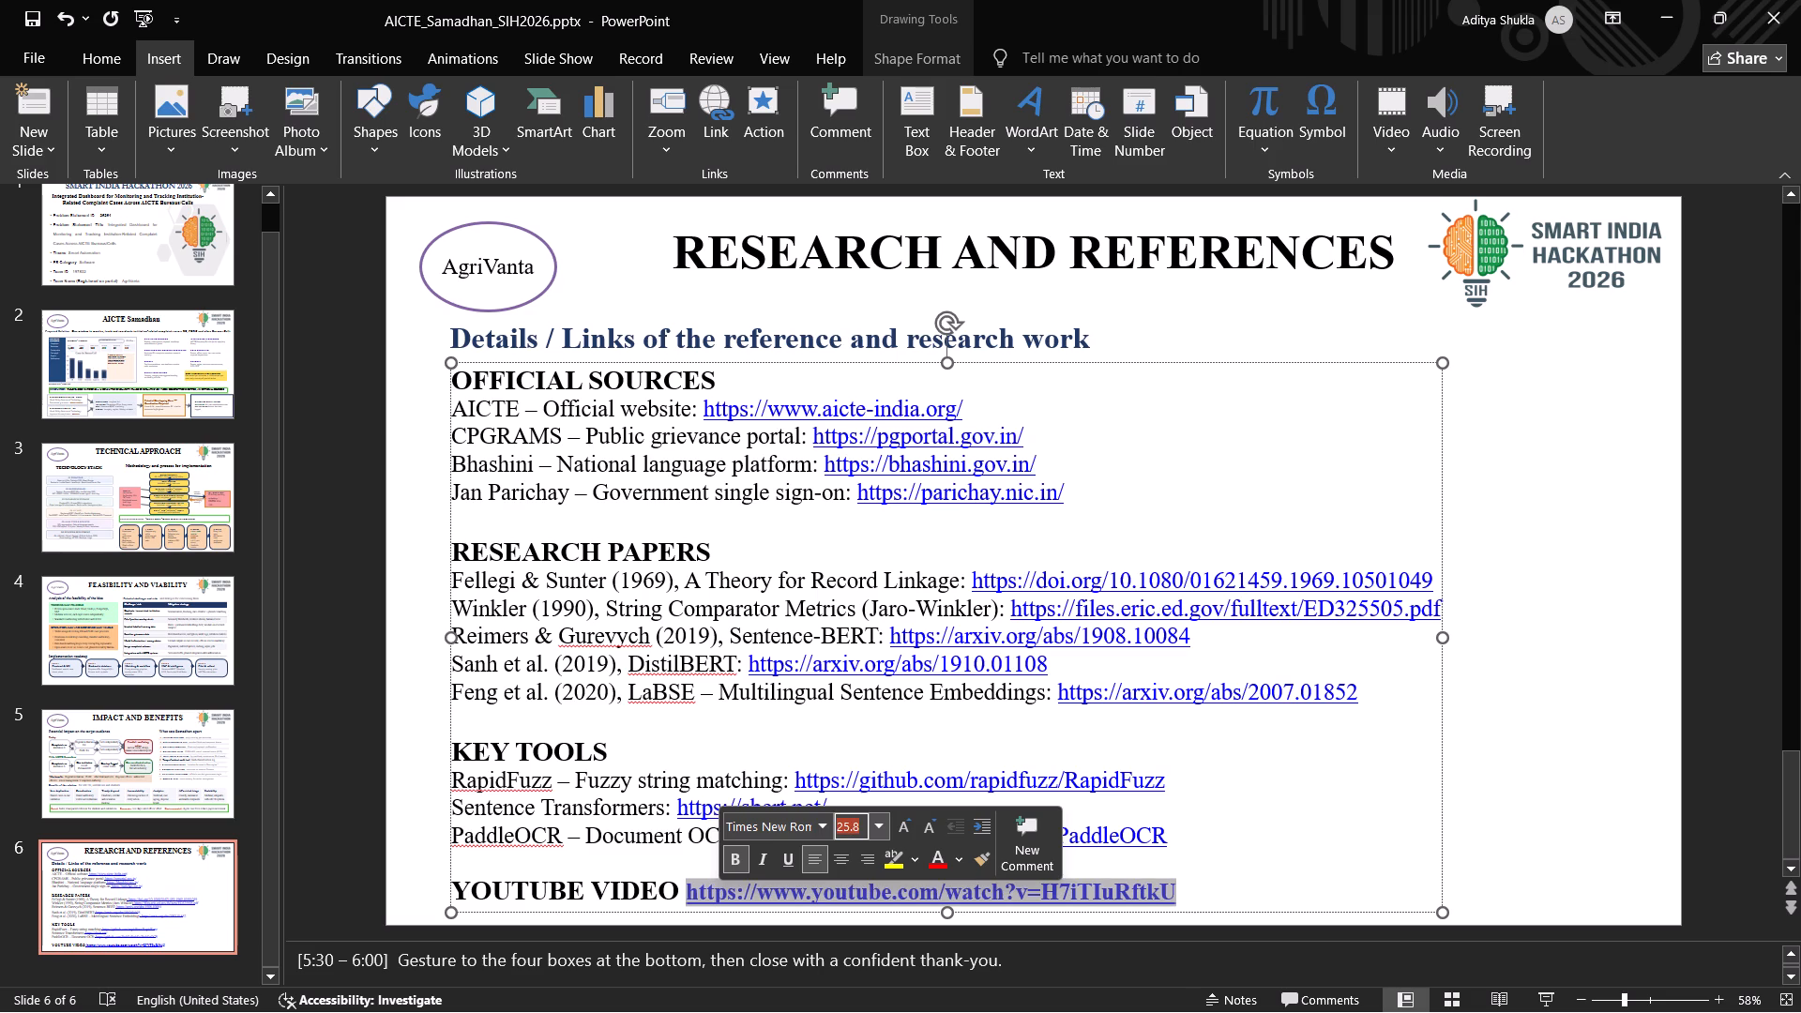
{"action": "left_click", "coordinate": [1272, 780]}
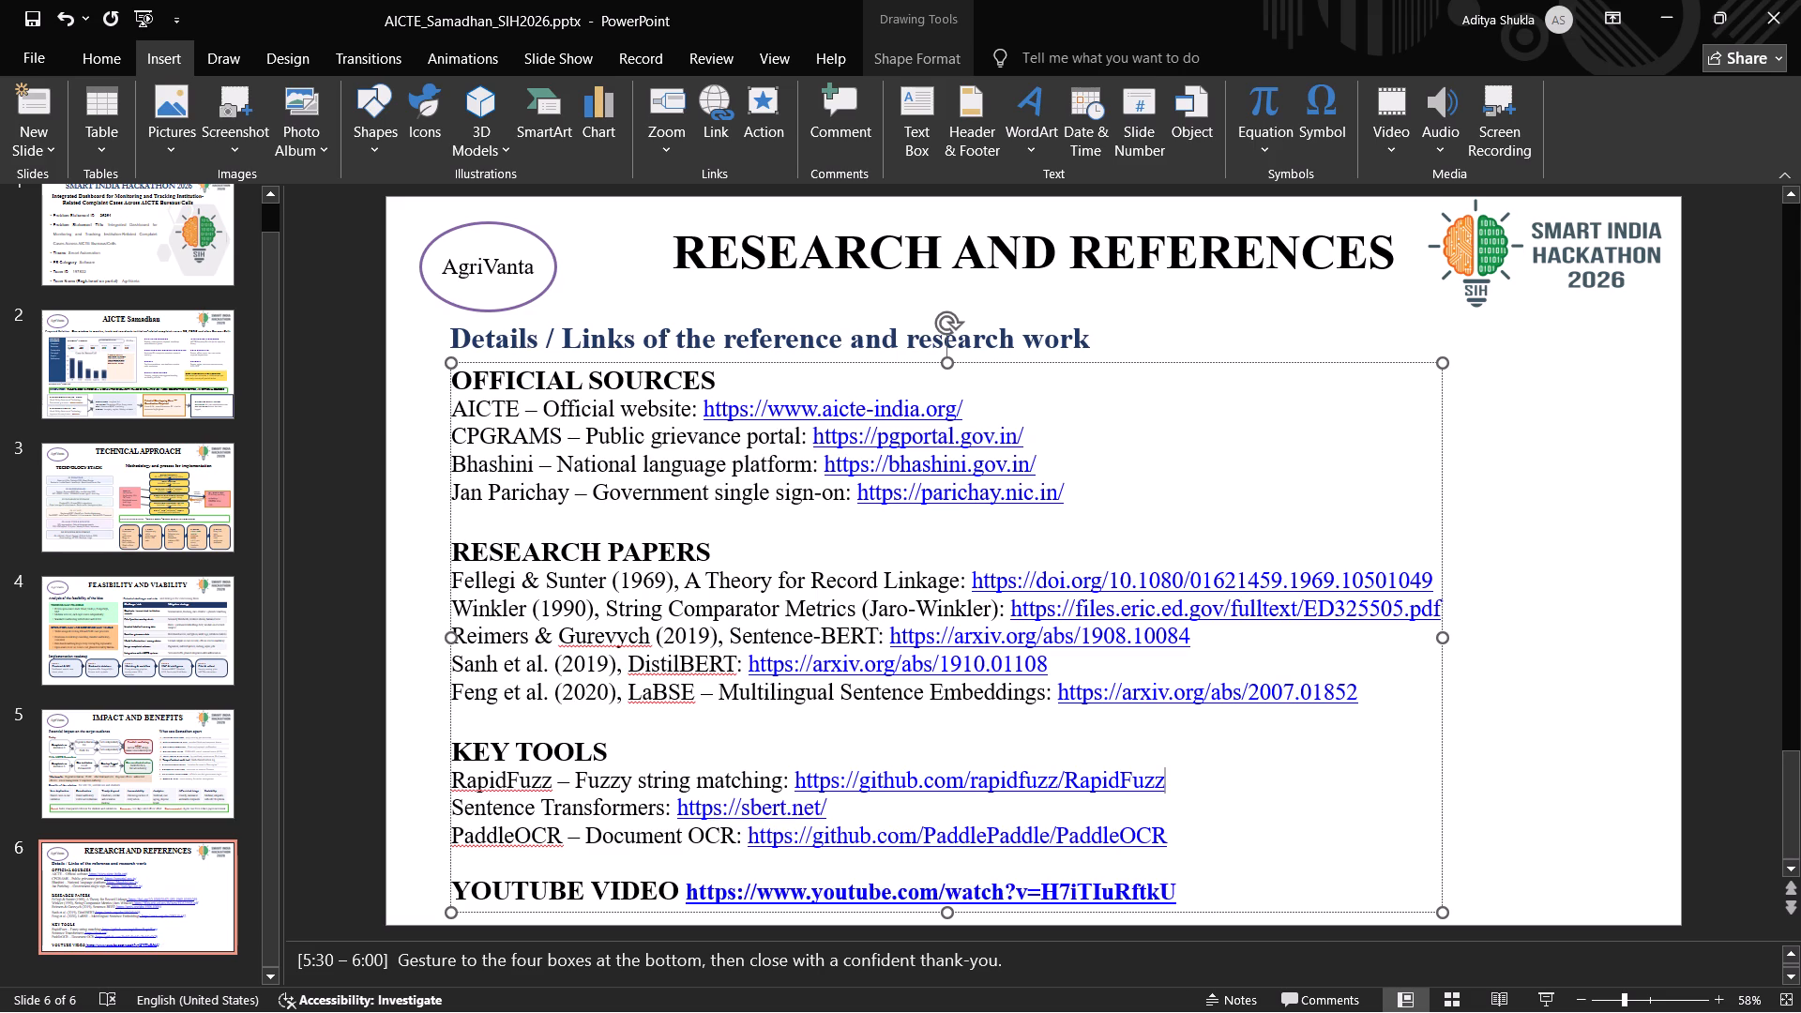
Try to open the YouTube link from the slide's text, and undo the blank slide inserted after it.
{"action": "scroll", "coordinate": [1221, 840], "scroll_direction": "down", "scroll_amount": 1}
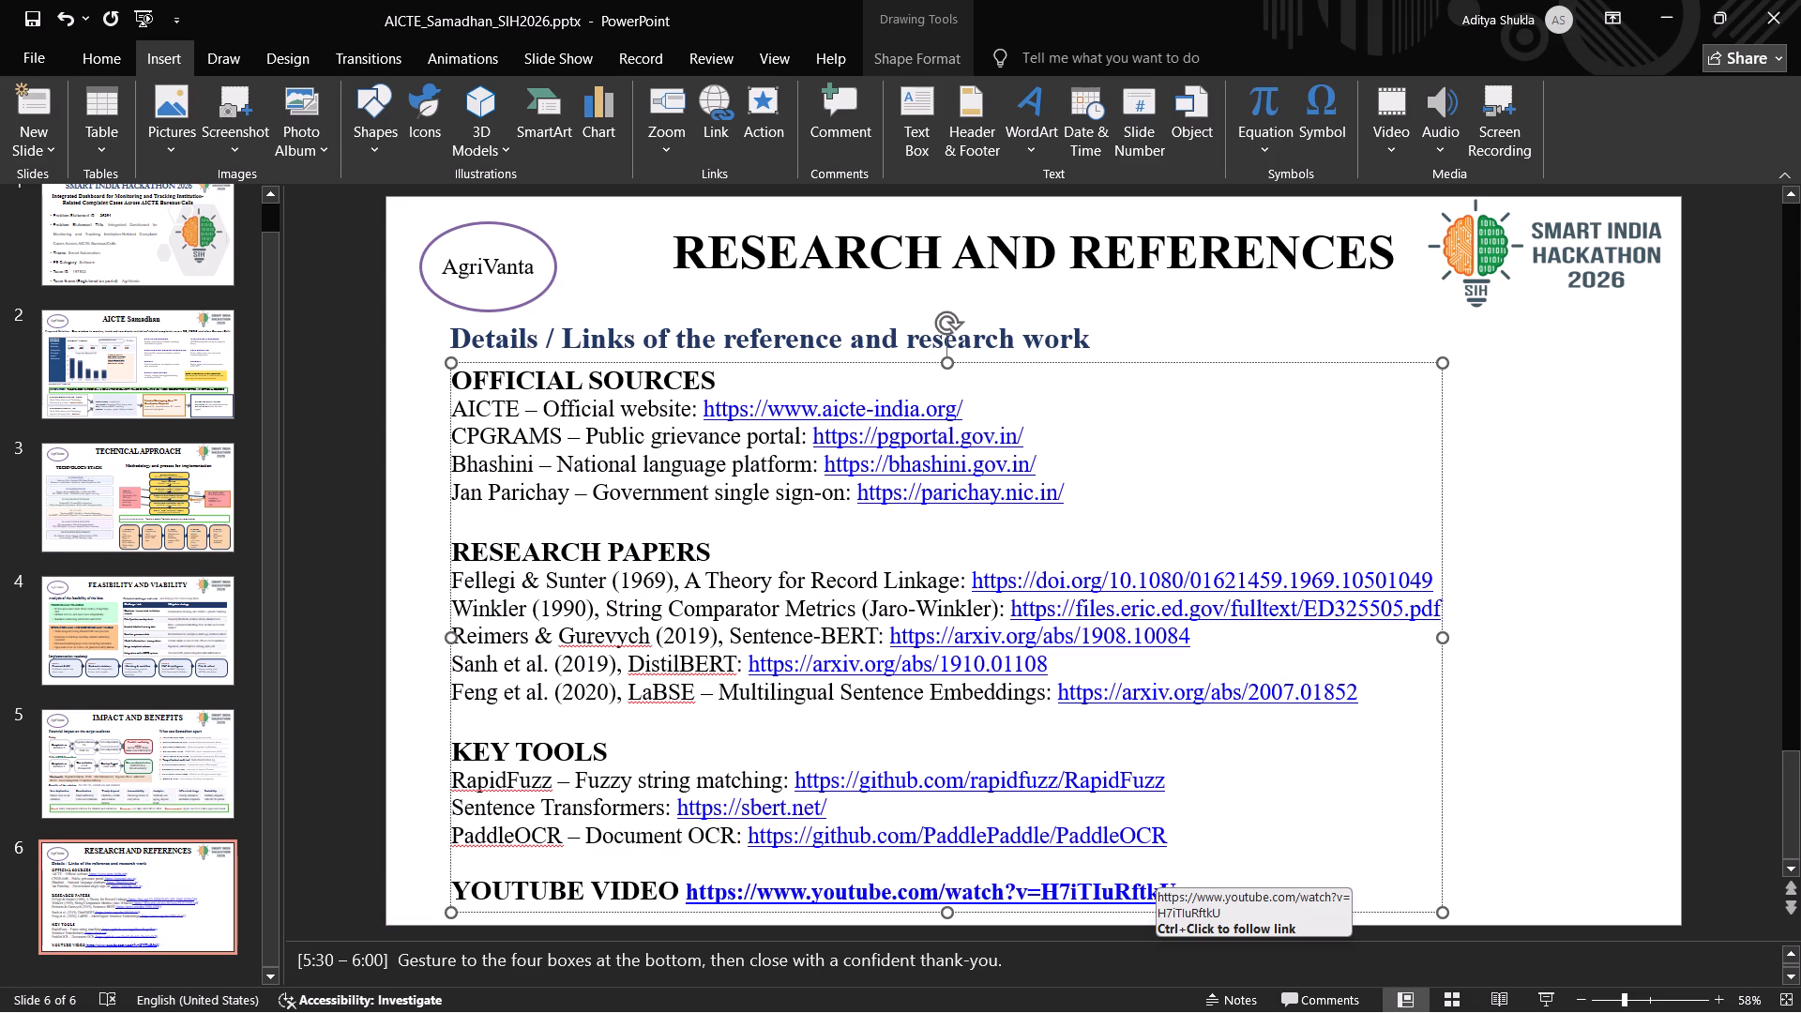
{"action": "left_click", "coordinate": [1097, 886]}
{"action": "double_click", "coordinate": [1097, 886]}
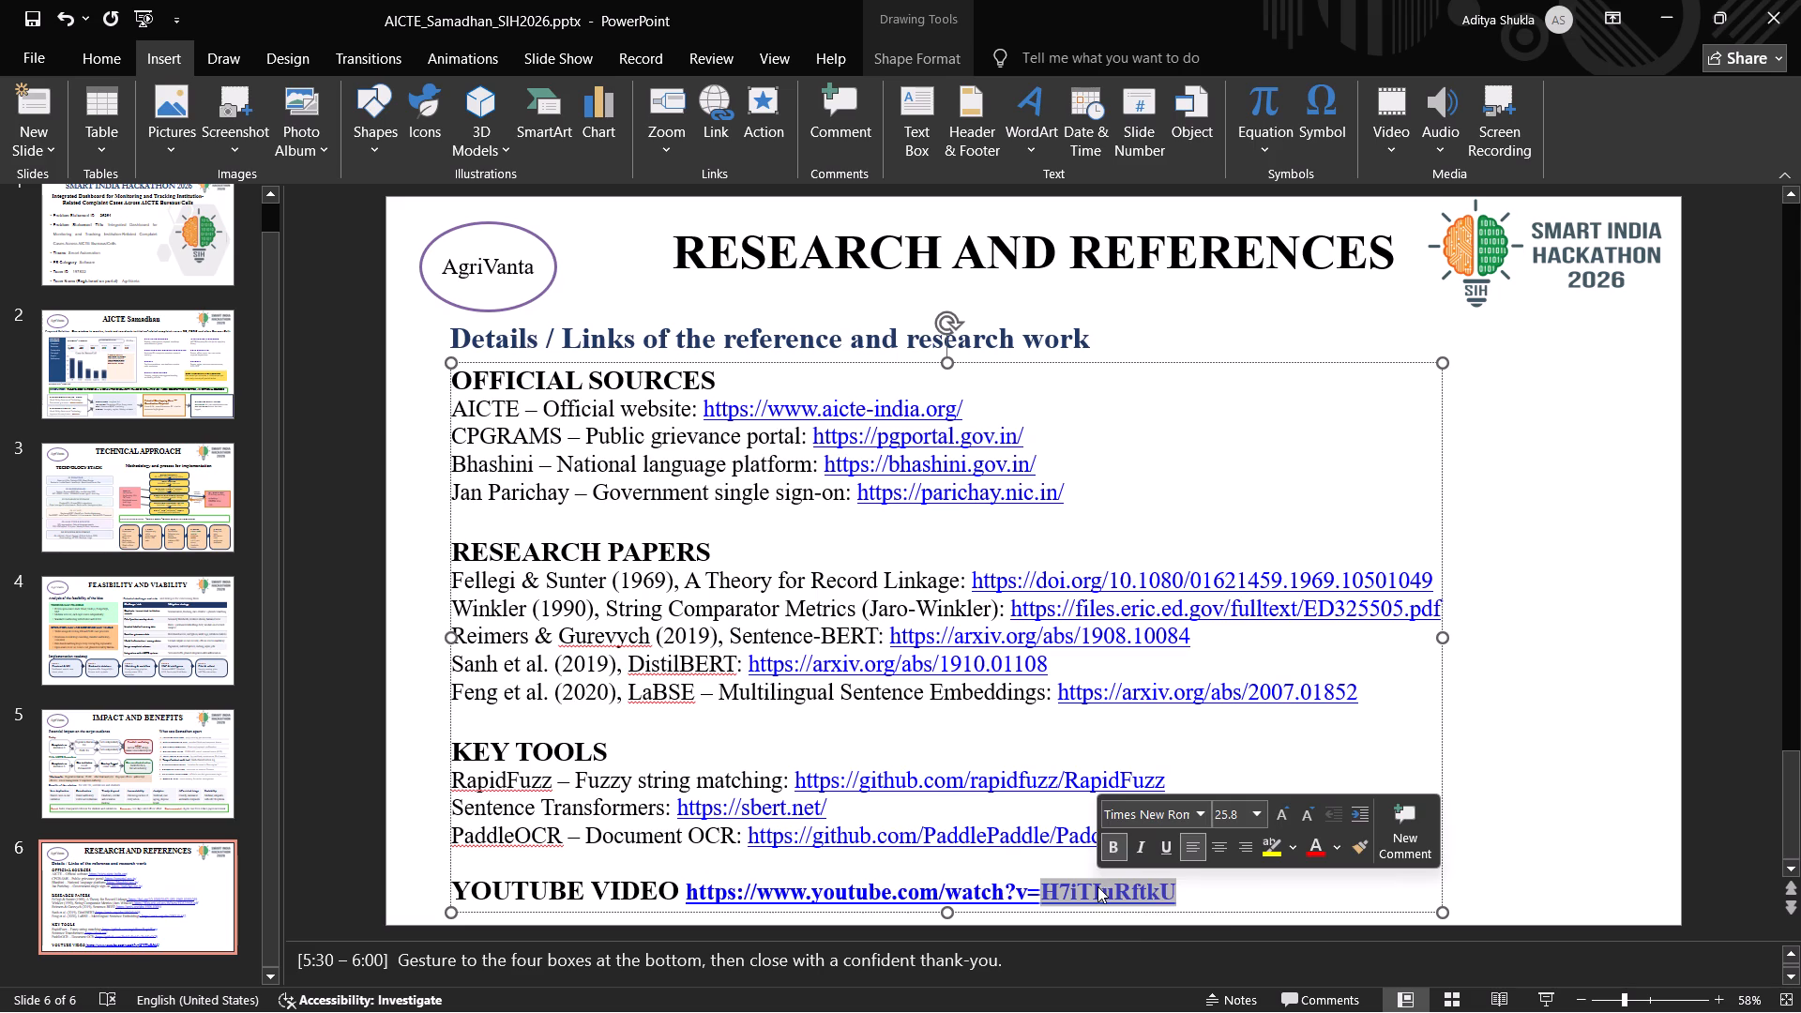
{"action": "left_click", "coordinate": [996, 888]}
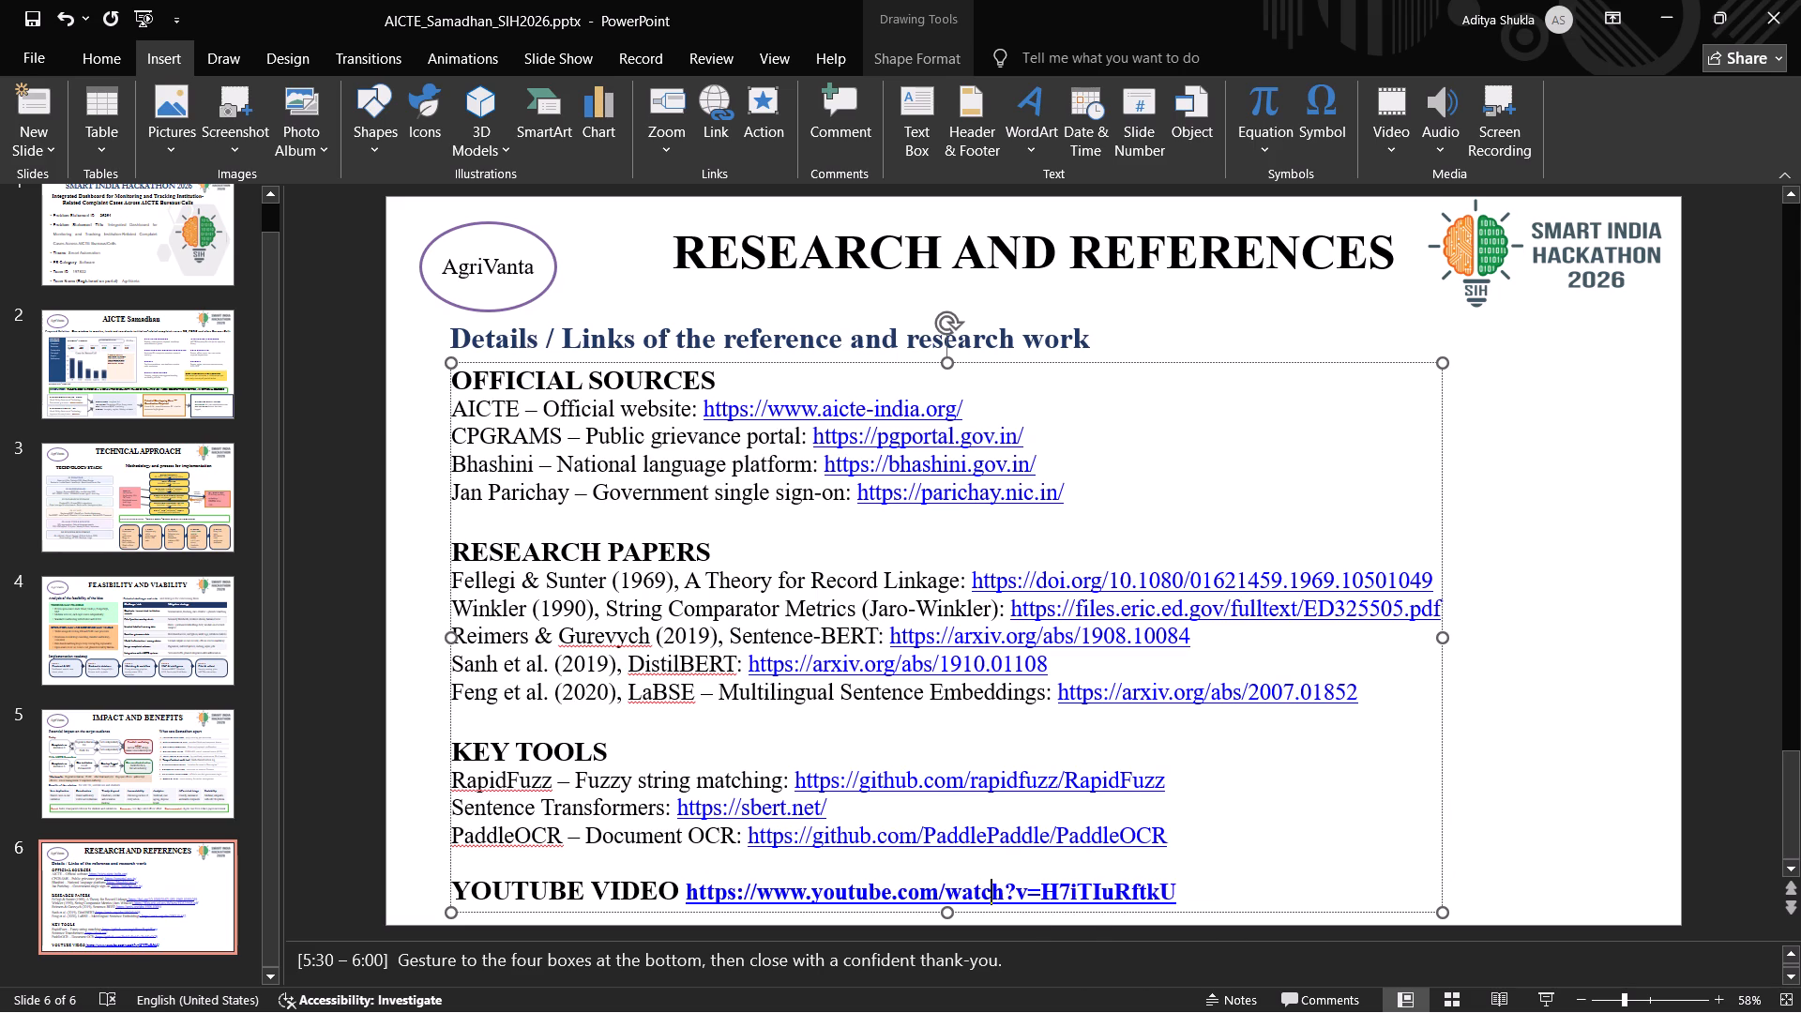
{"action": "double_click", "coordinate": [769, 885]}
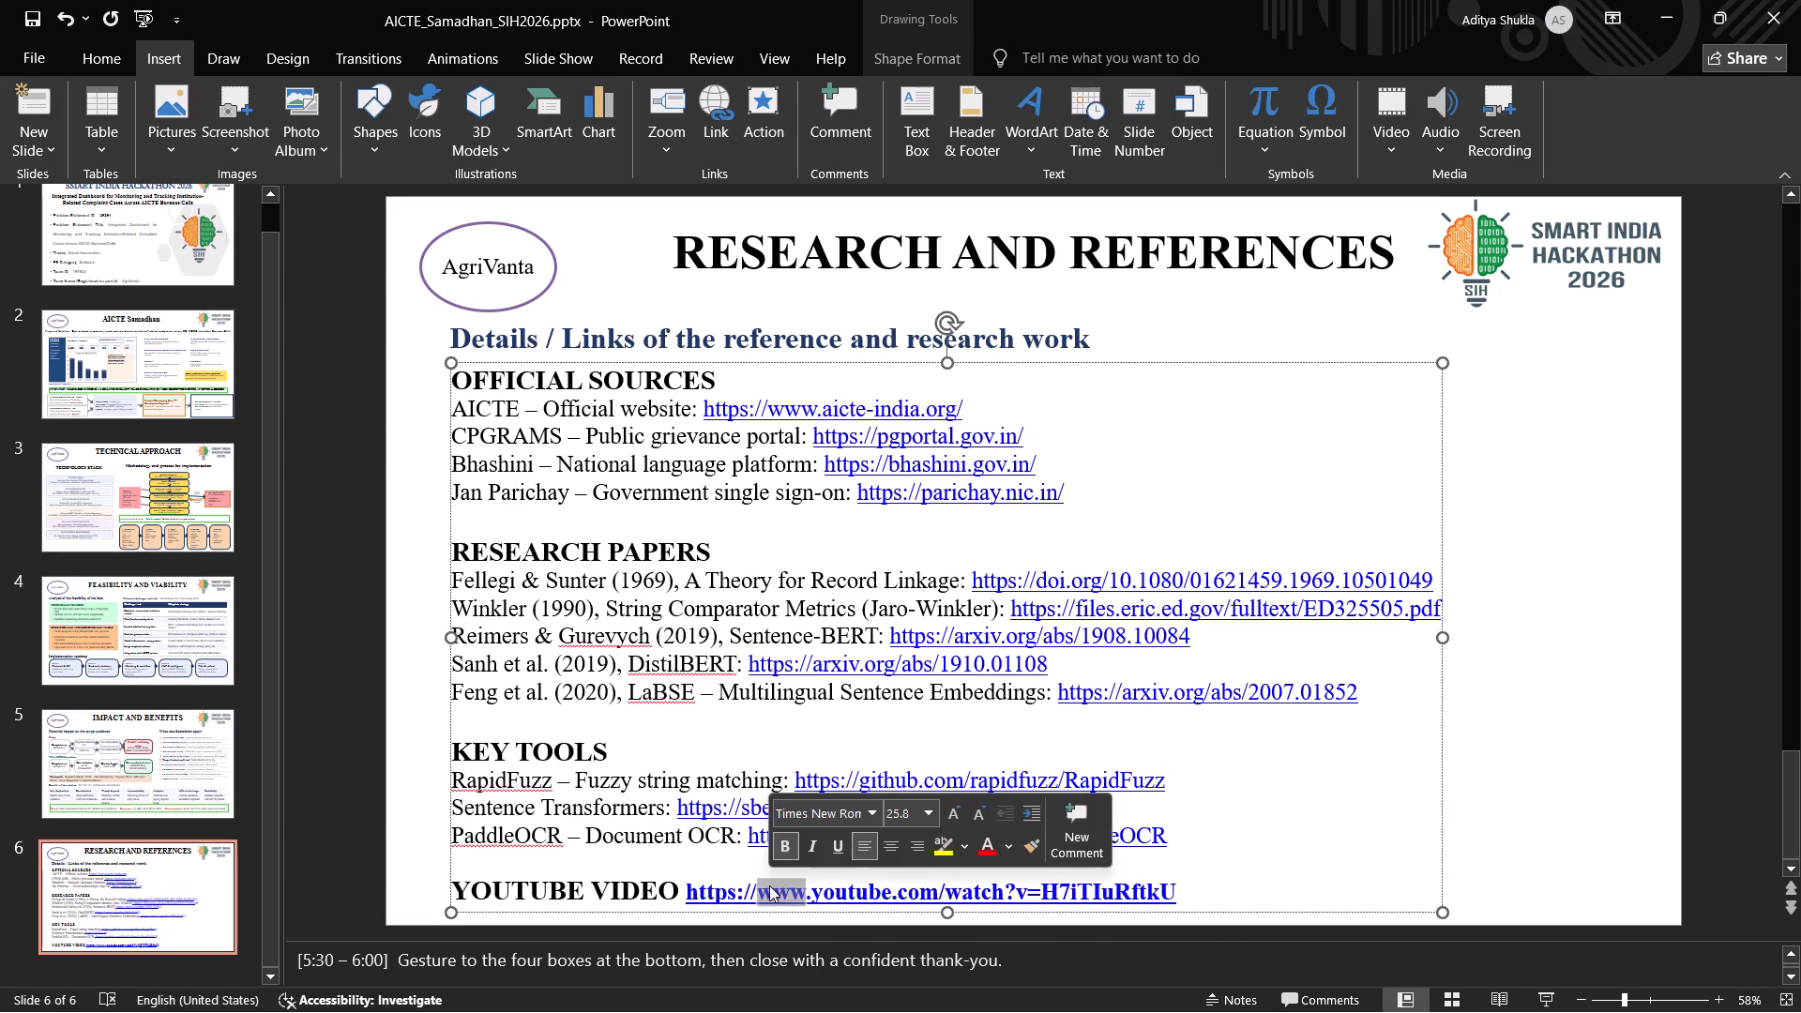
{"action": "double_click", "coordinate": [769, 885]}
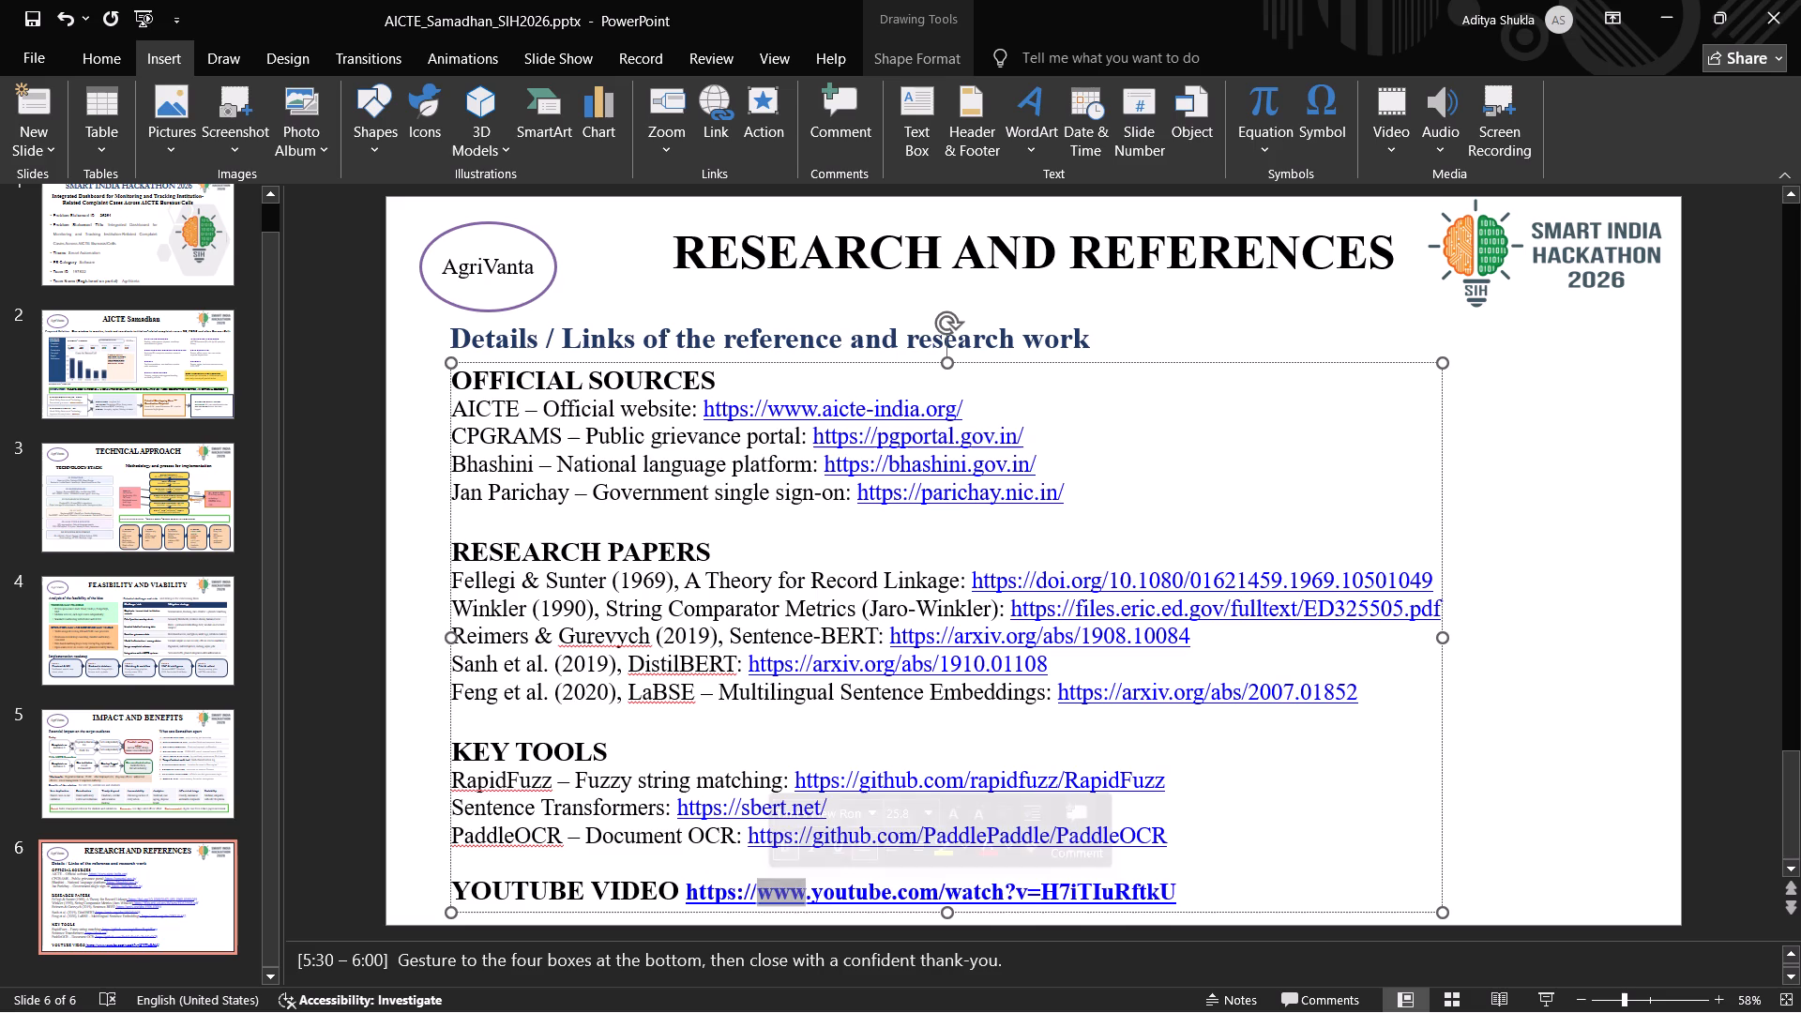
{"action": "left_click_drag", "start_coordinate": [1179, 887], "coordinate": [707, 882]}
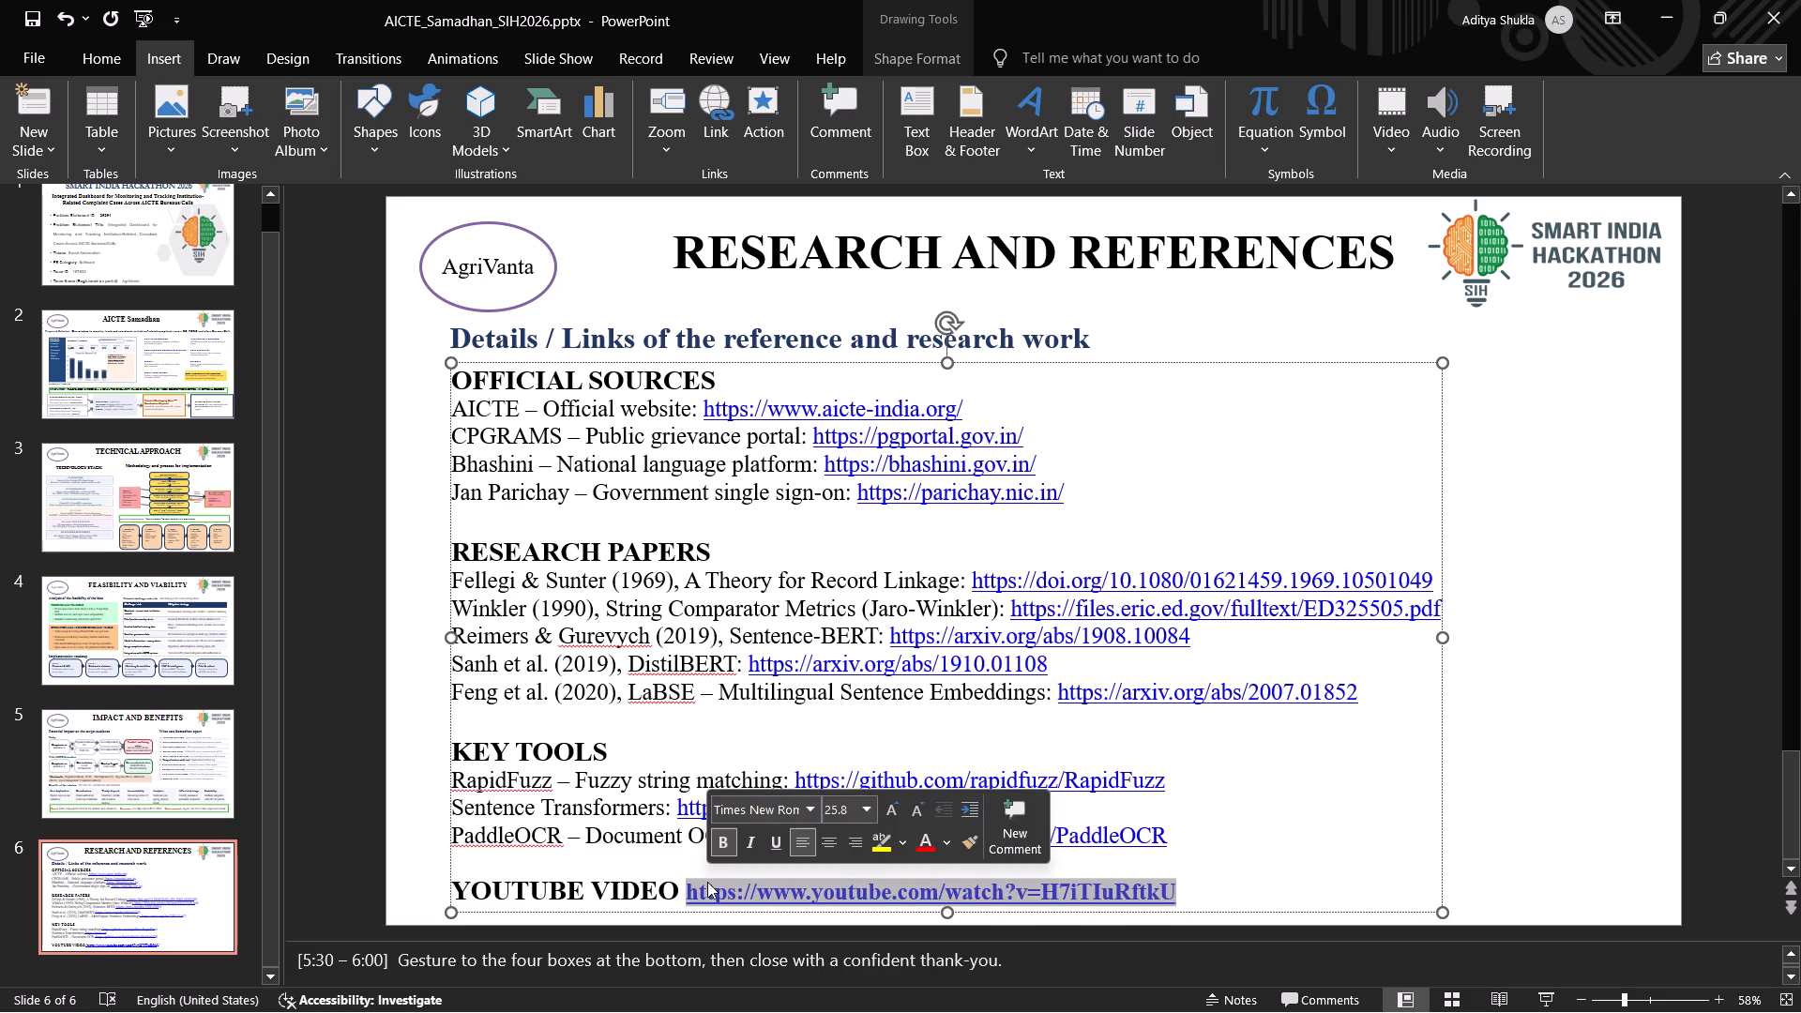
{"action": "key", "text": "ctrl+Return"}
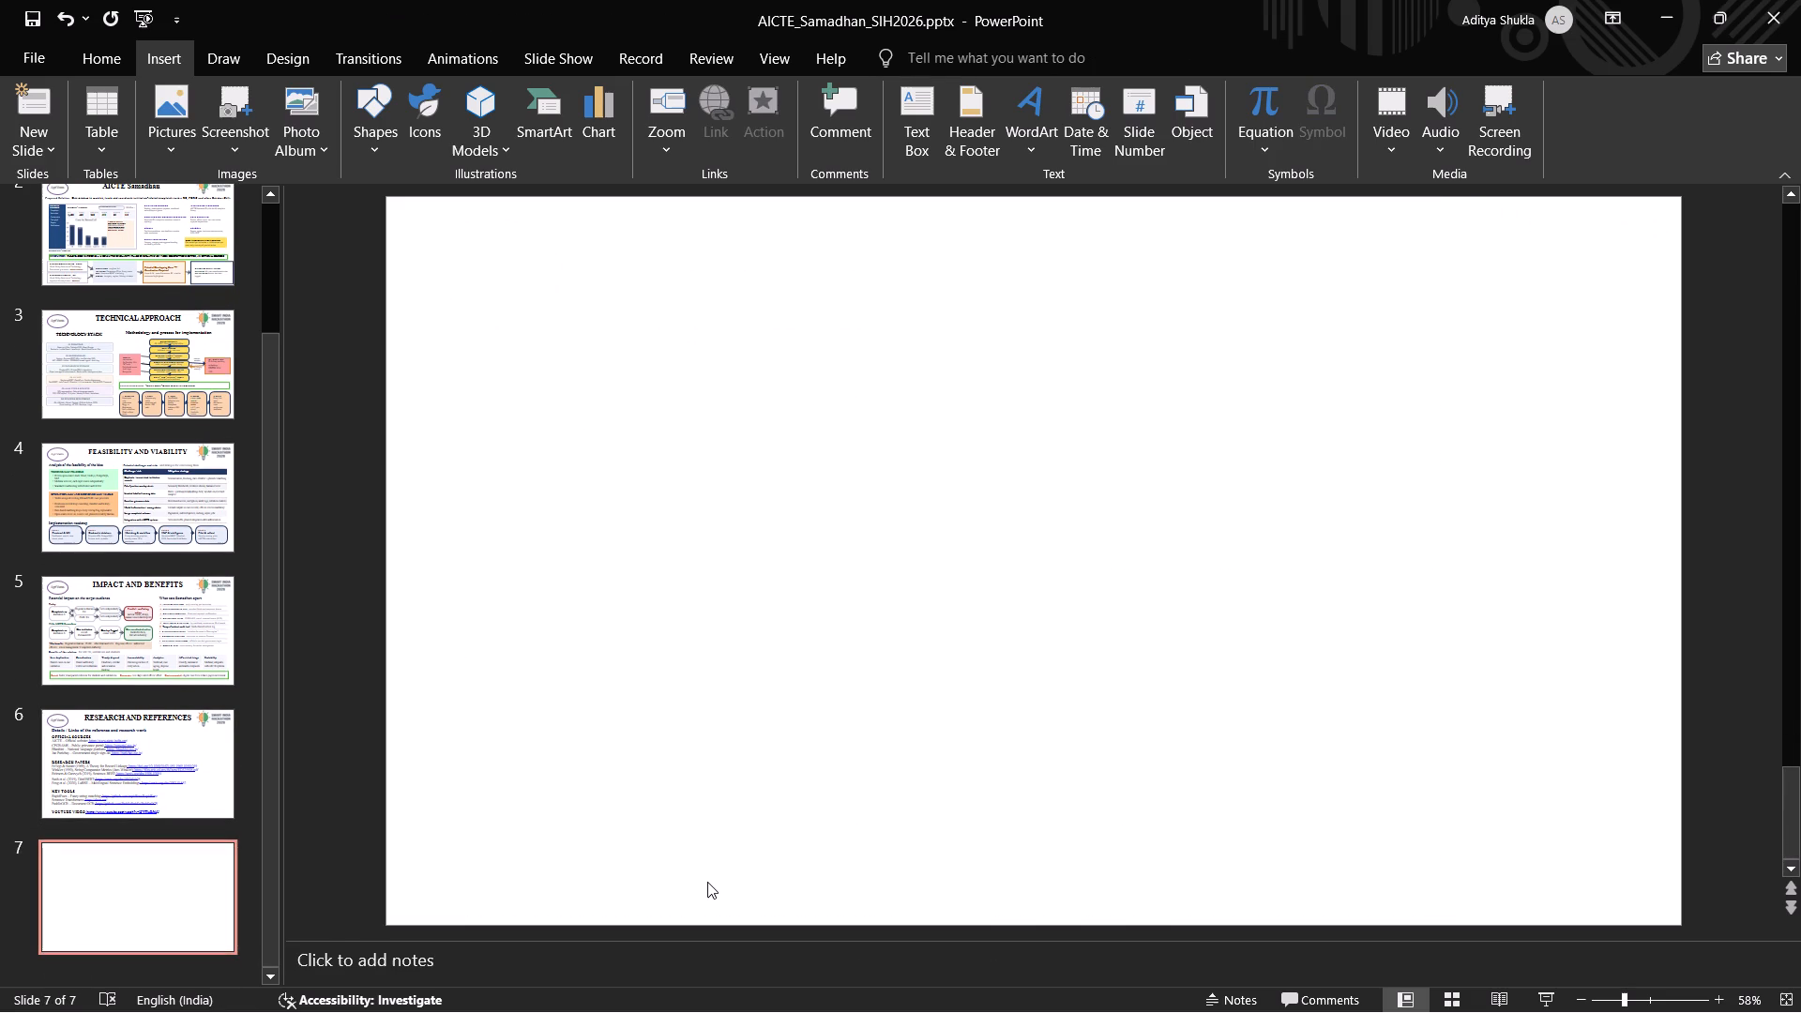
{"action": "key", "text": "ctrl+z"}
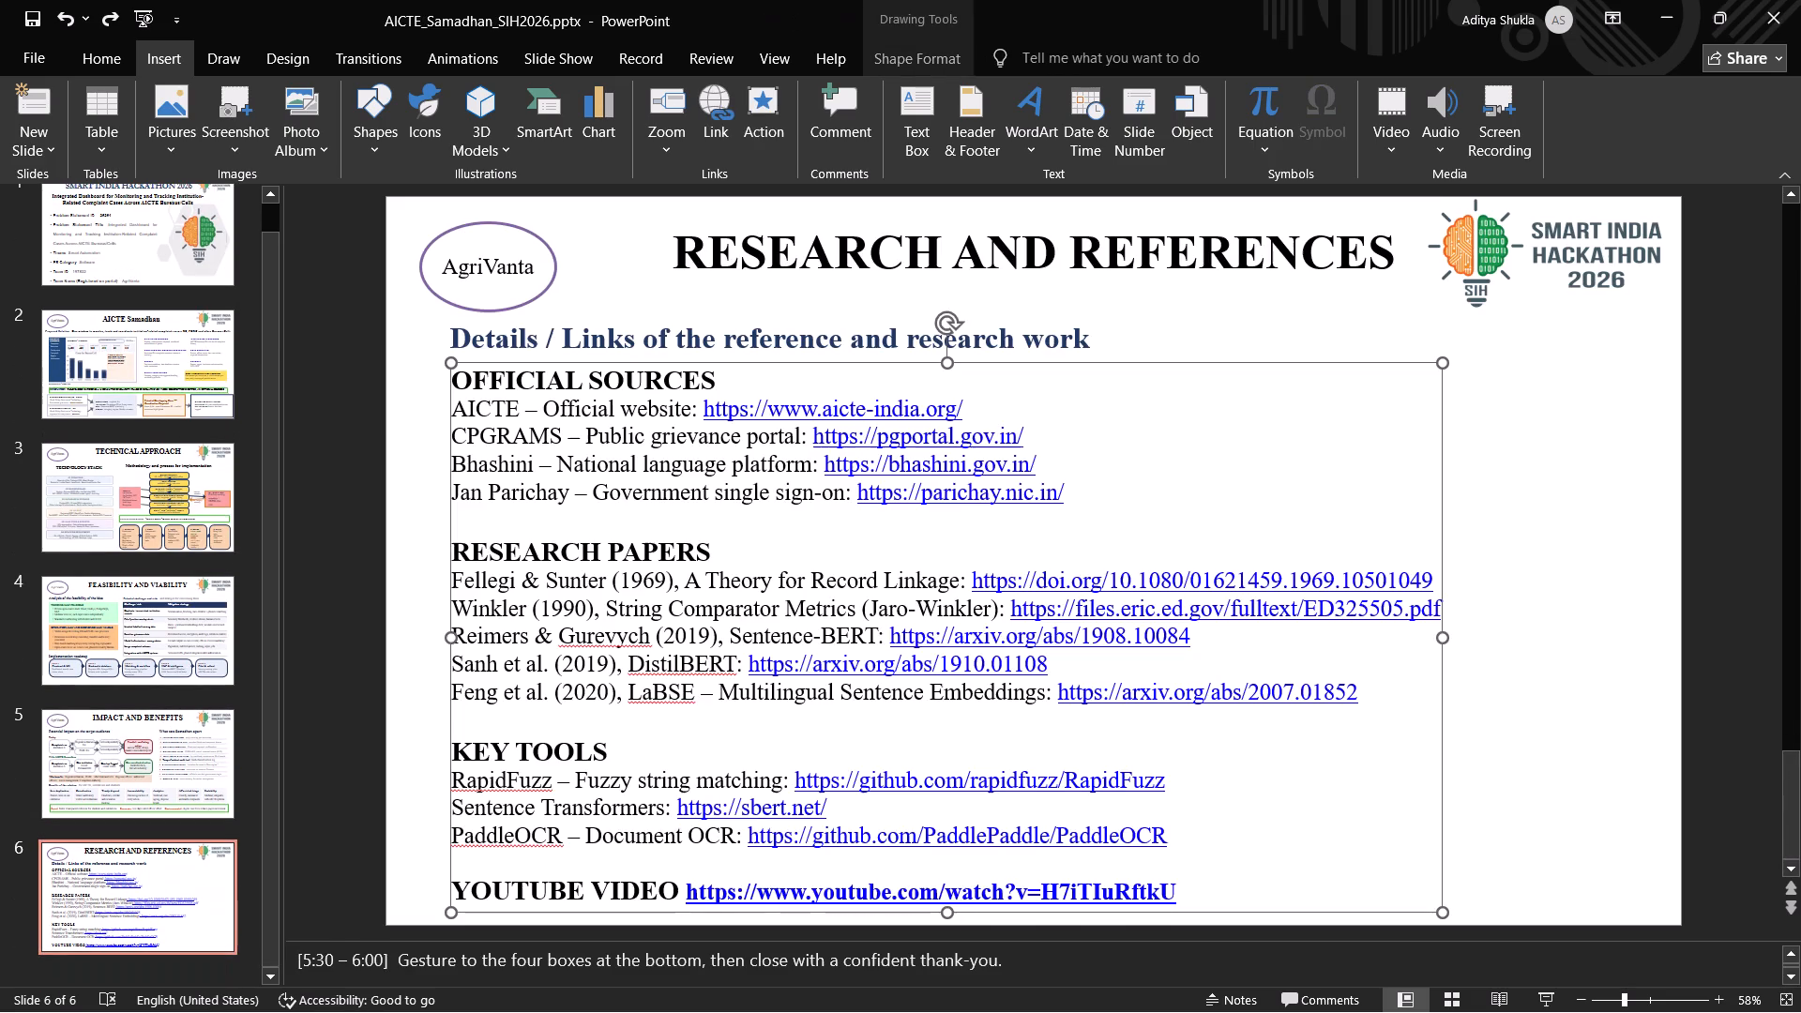
Test the YouTube link by following it to the video in Edge, pause playback and return to the PowerPoint slide.
{"action": "left_click", "coordinate": [850, 893], "text": "ctrl"}
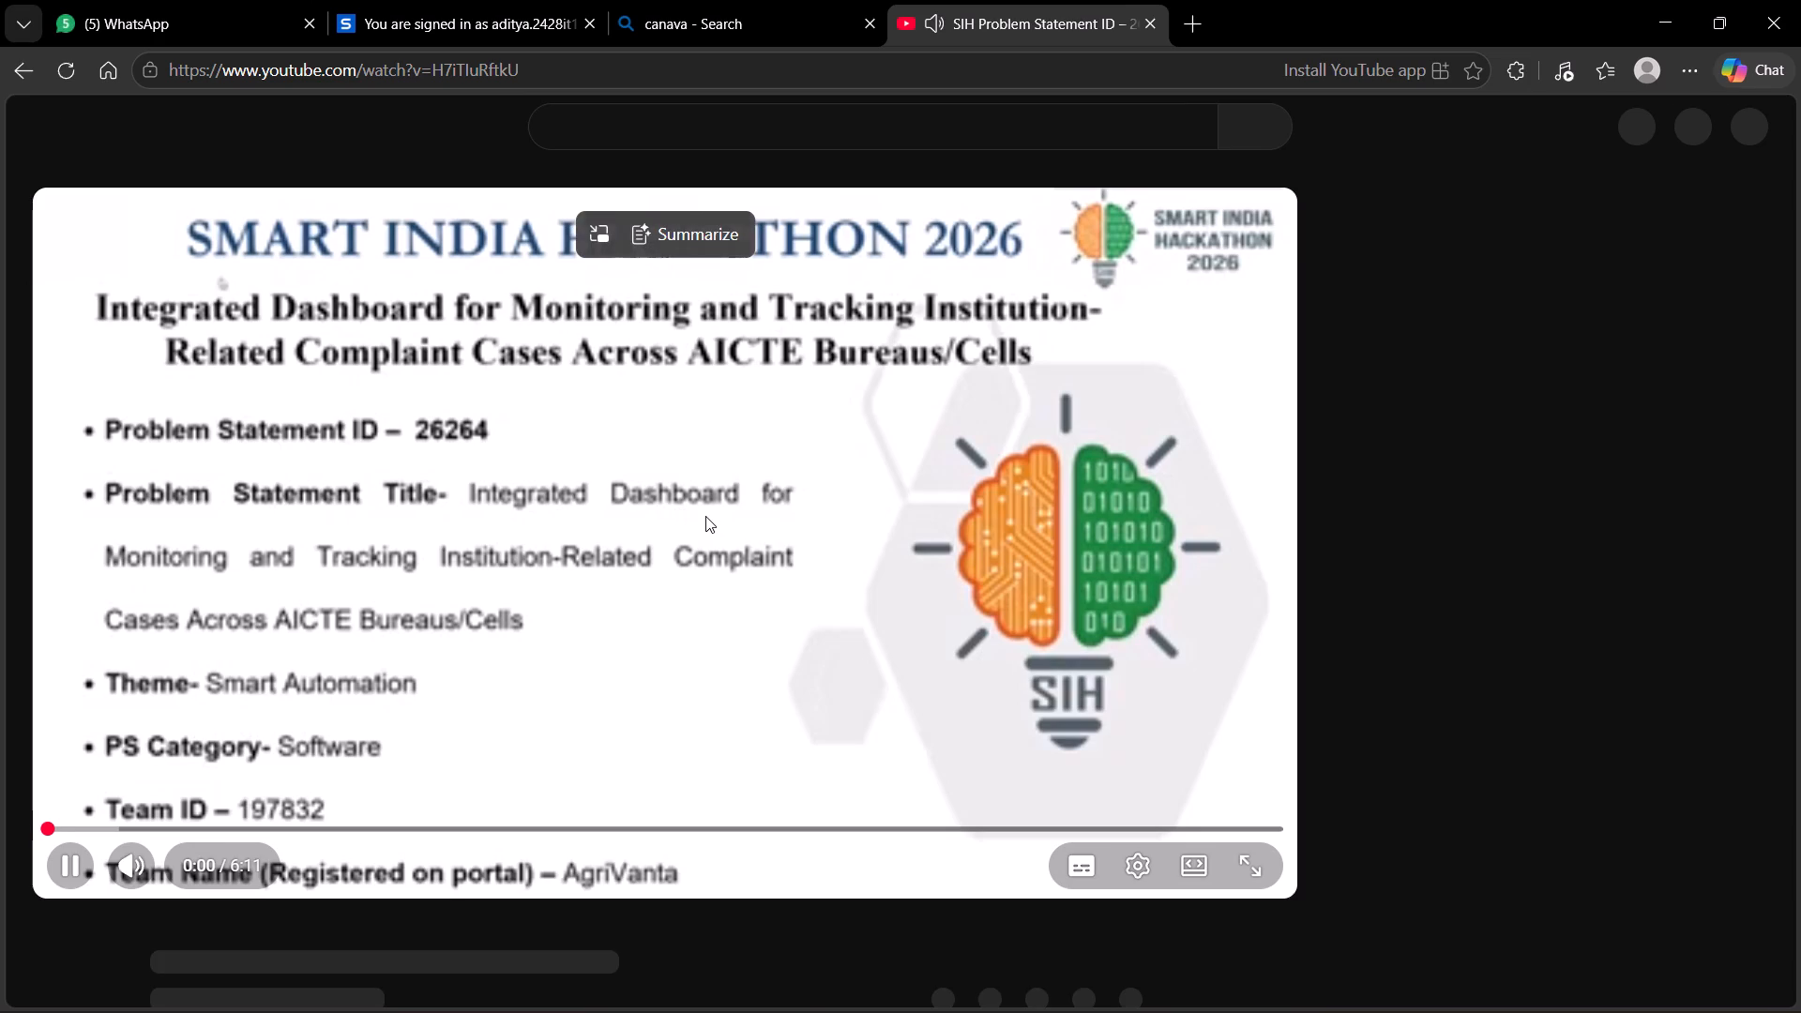
{"action": "left_click", "coordinate": [686, 537]}
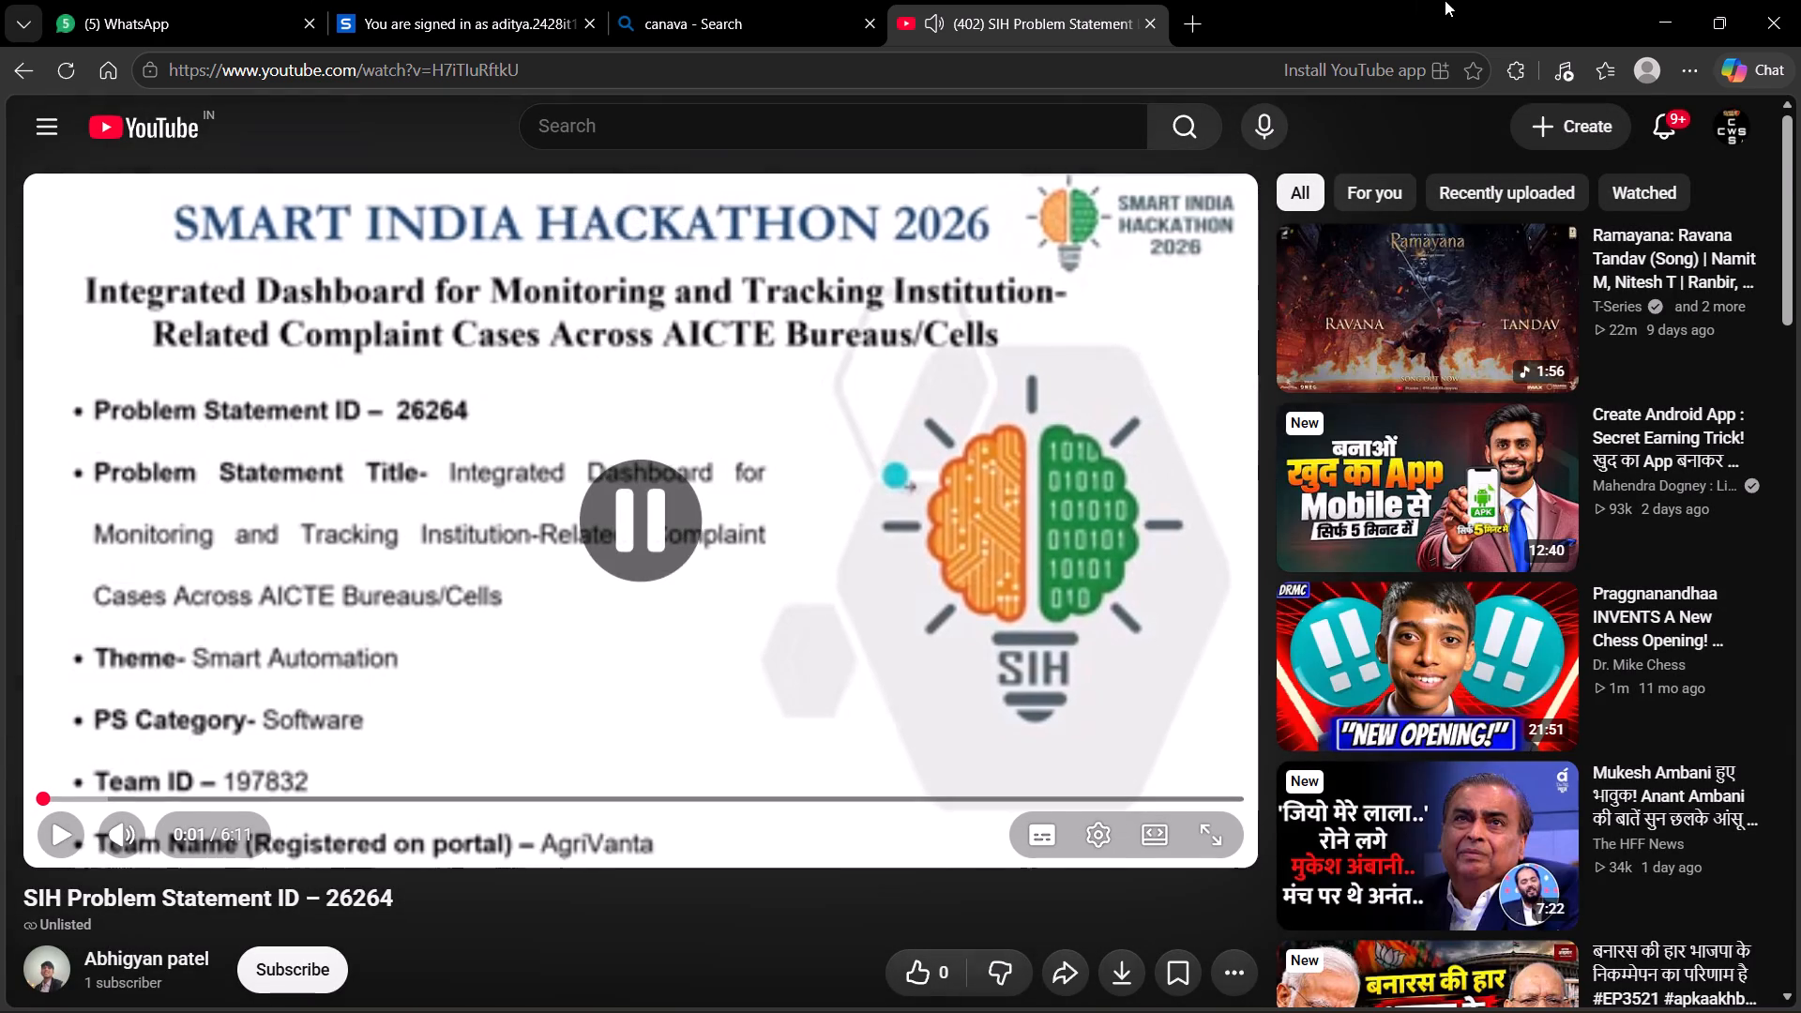
{"action": "left_click", "coordinate": [1669, 3]}
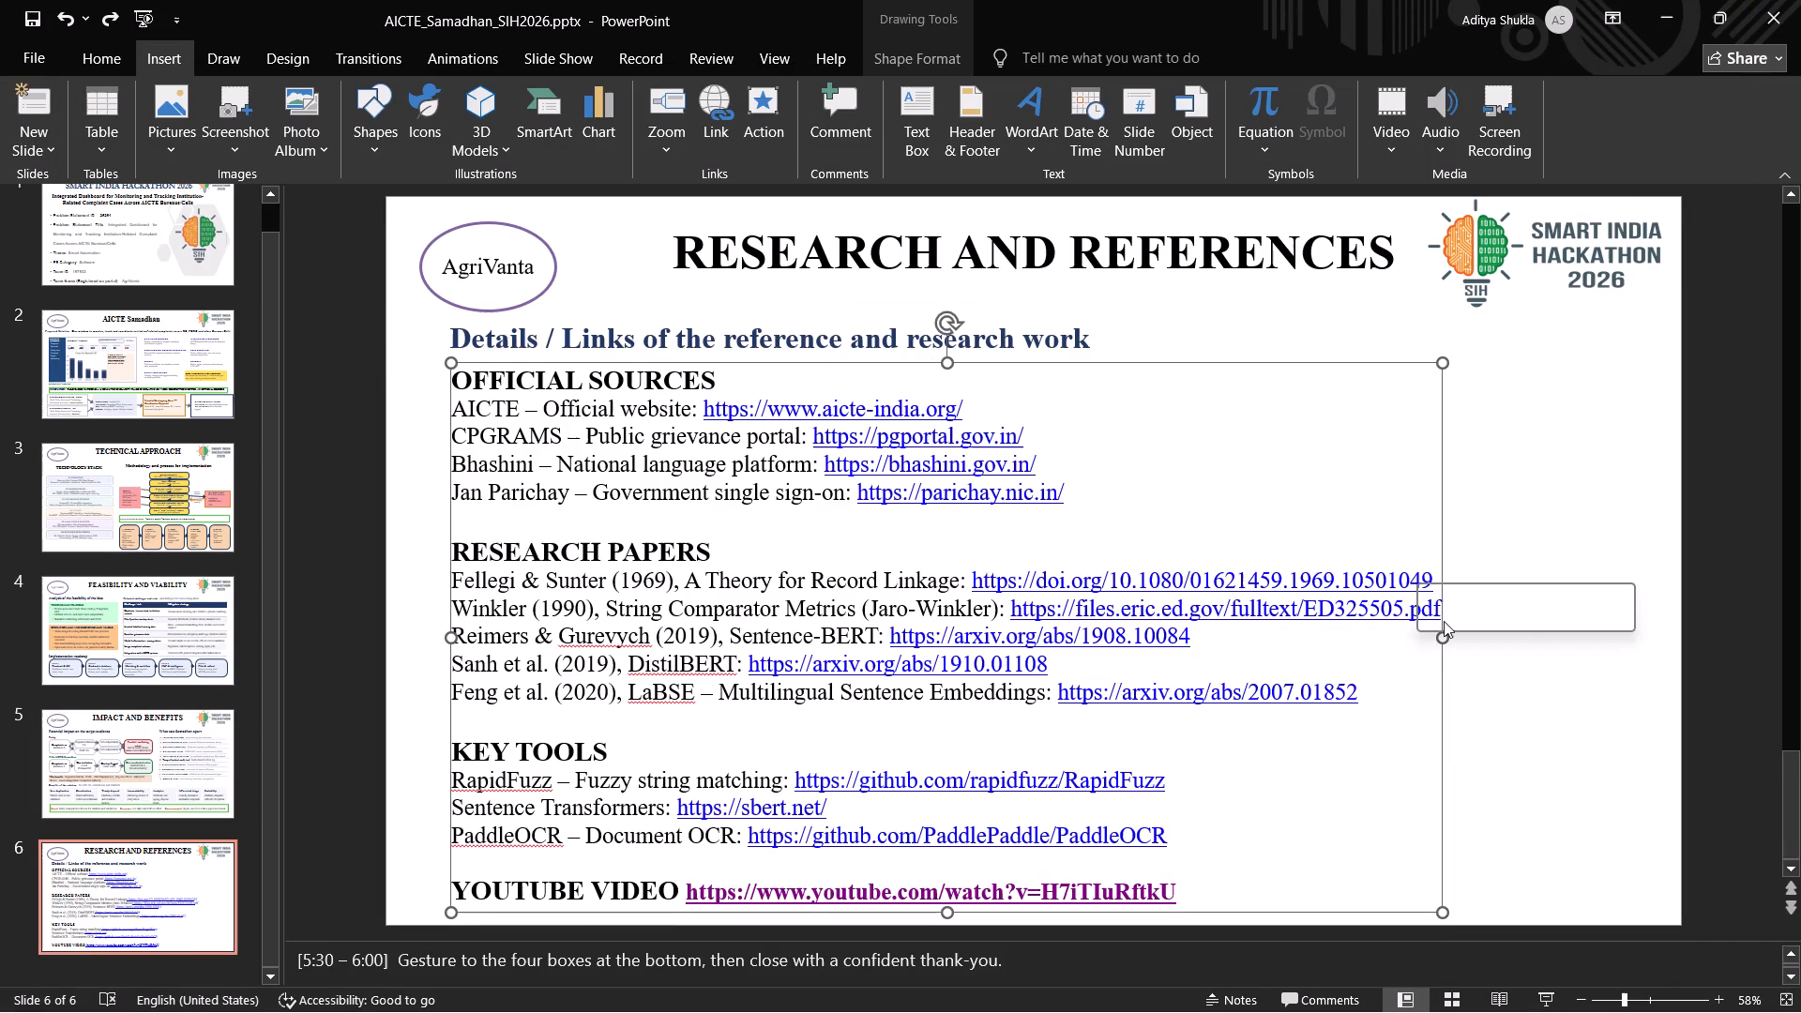
{"action": "left_click", "coordinate": [1444, 621]}
{"action": "left_click", "coordinate": [1513, 509]}
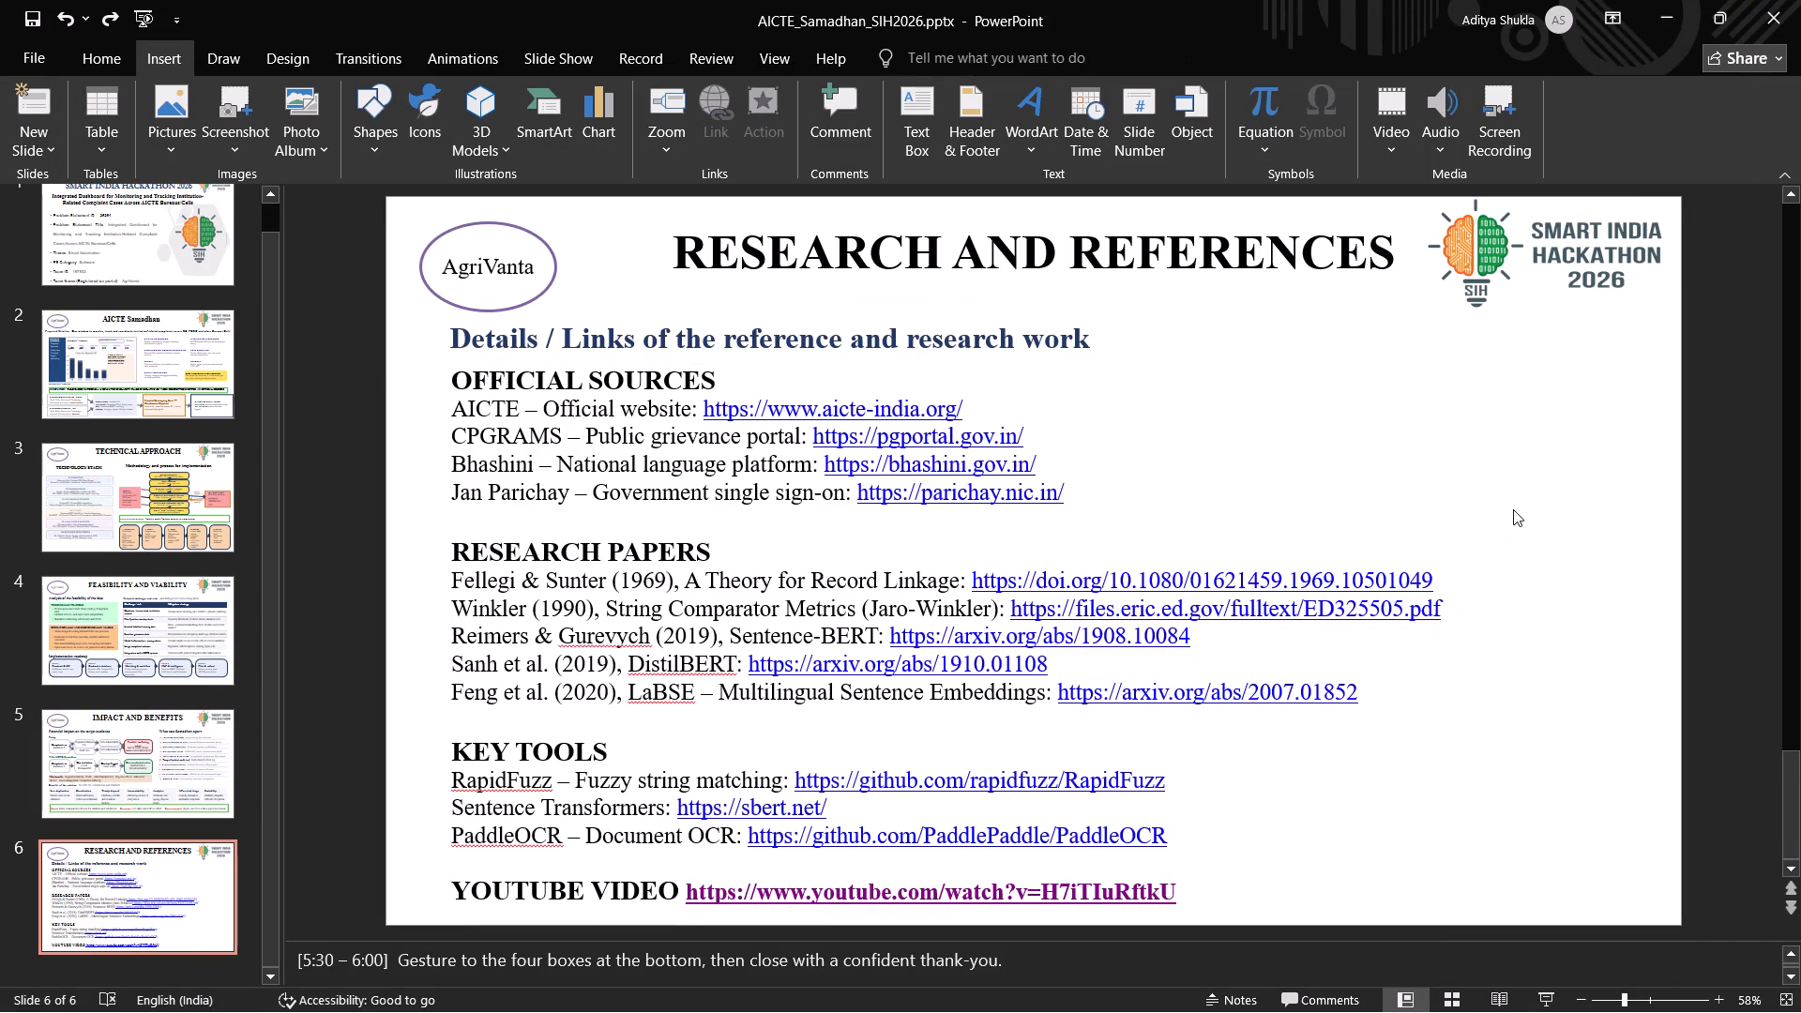
{"action": "scroll", "coordinate": [1403, 453], "scroll_direction": "down", "scroll_amount": 1}
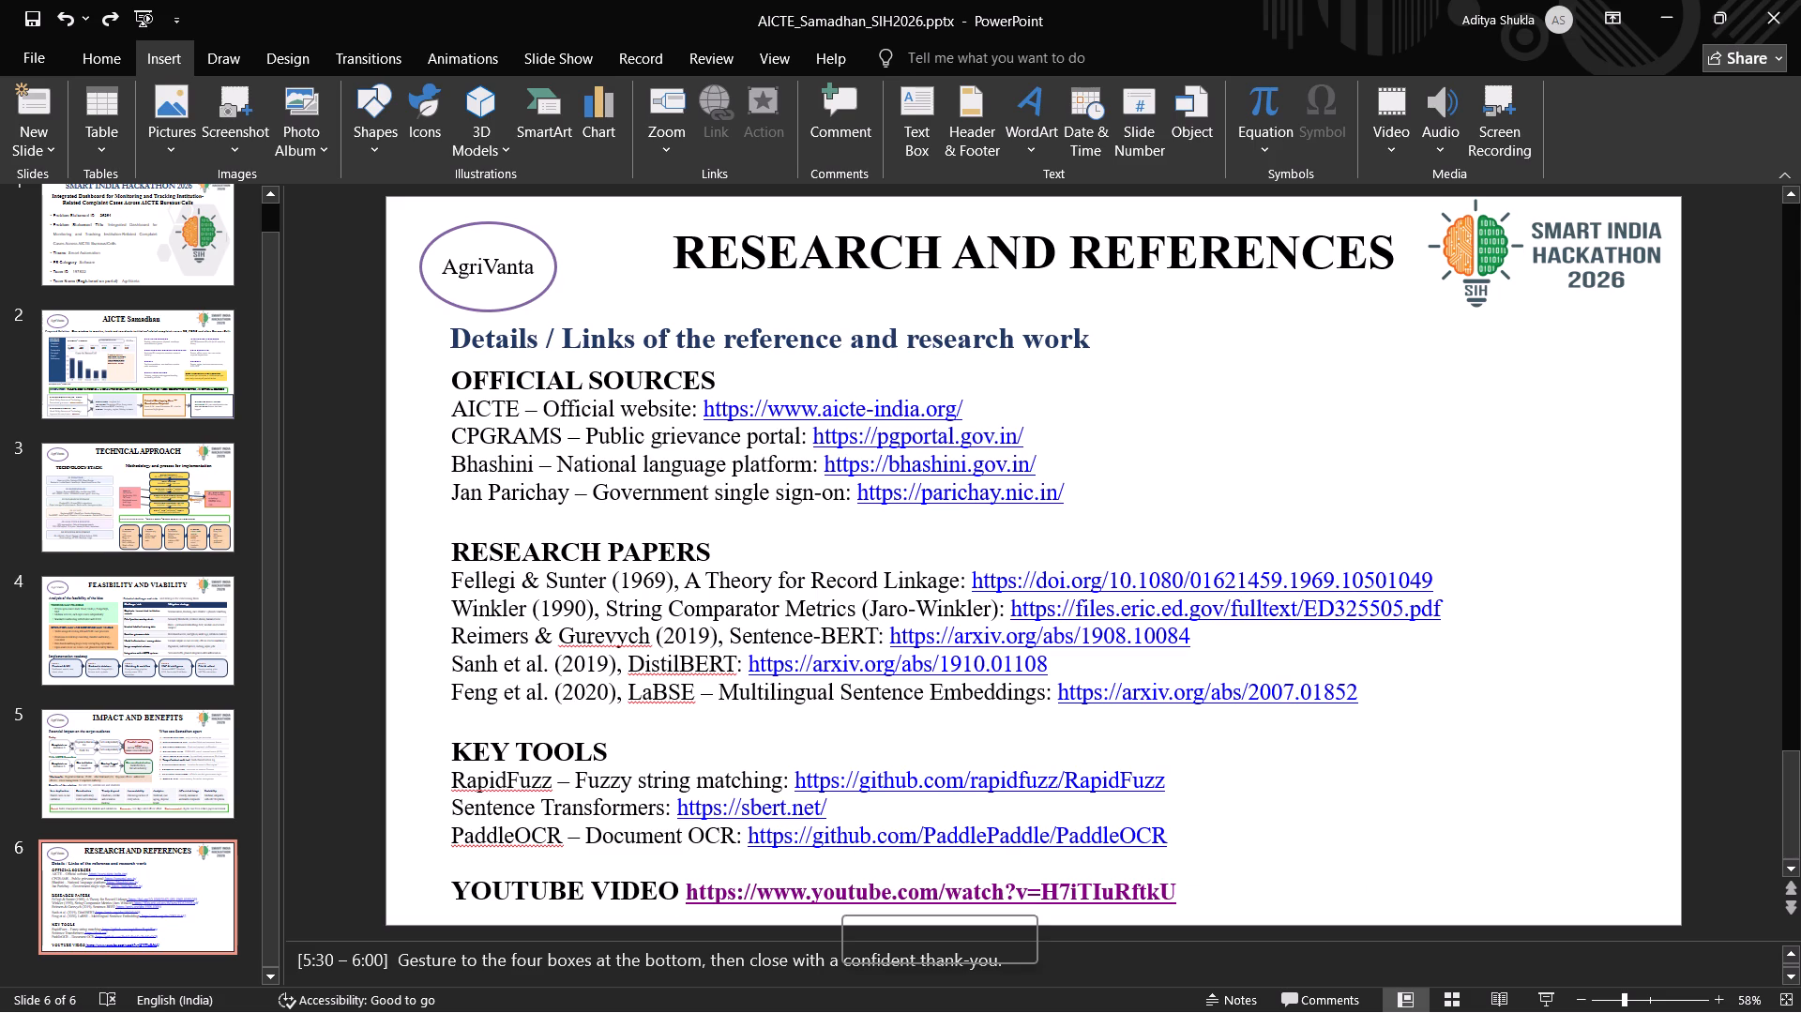
Follow the slide's YouTube link to Edge again, lower the video's volume and skip ahead in playback.
{"action": "double_click", "coordinate": [985, 885], "text": "ctrl"}
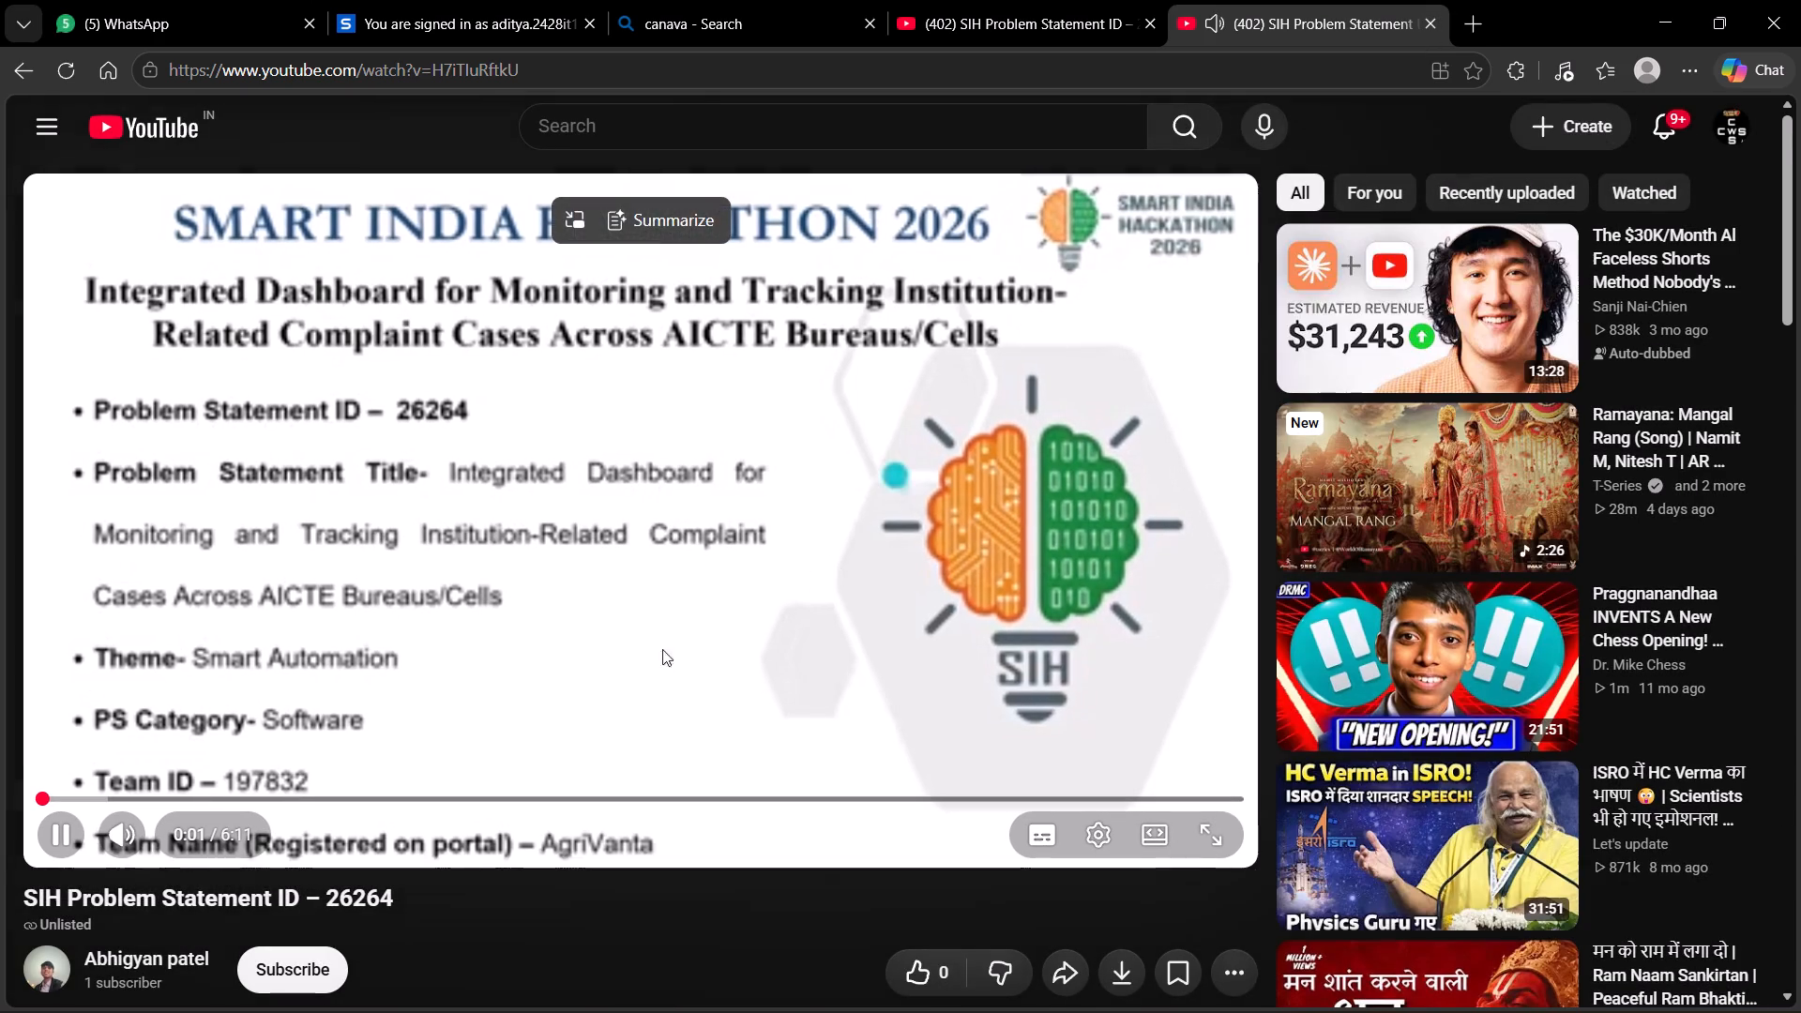
{"action": "left_click", "coordinate": [167, 848]}
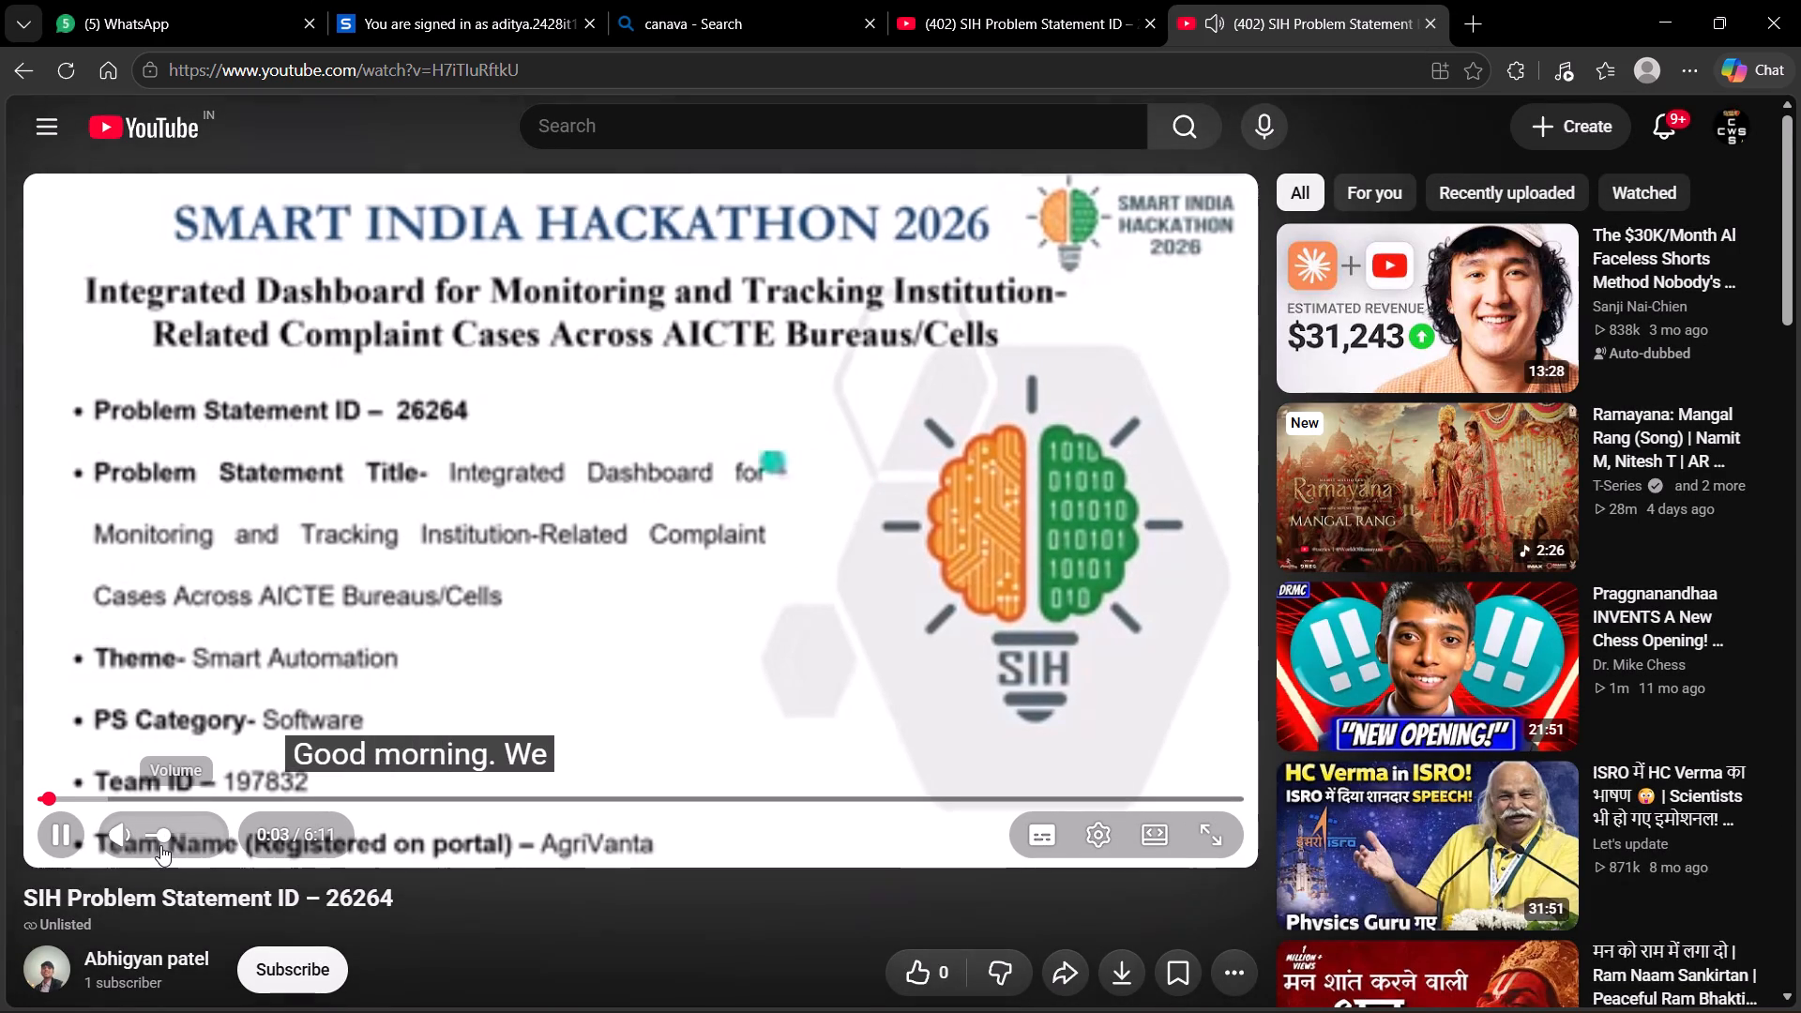
{"action": "left_click_drag", "start_coordinate": [156, 838], "coordinate": [147, 837]}
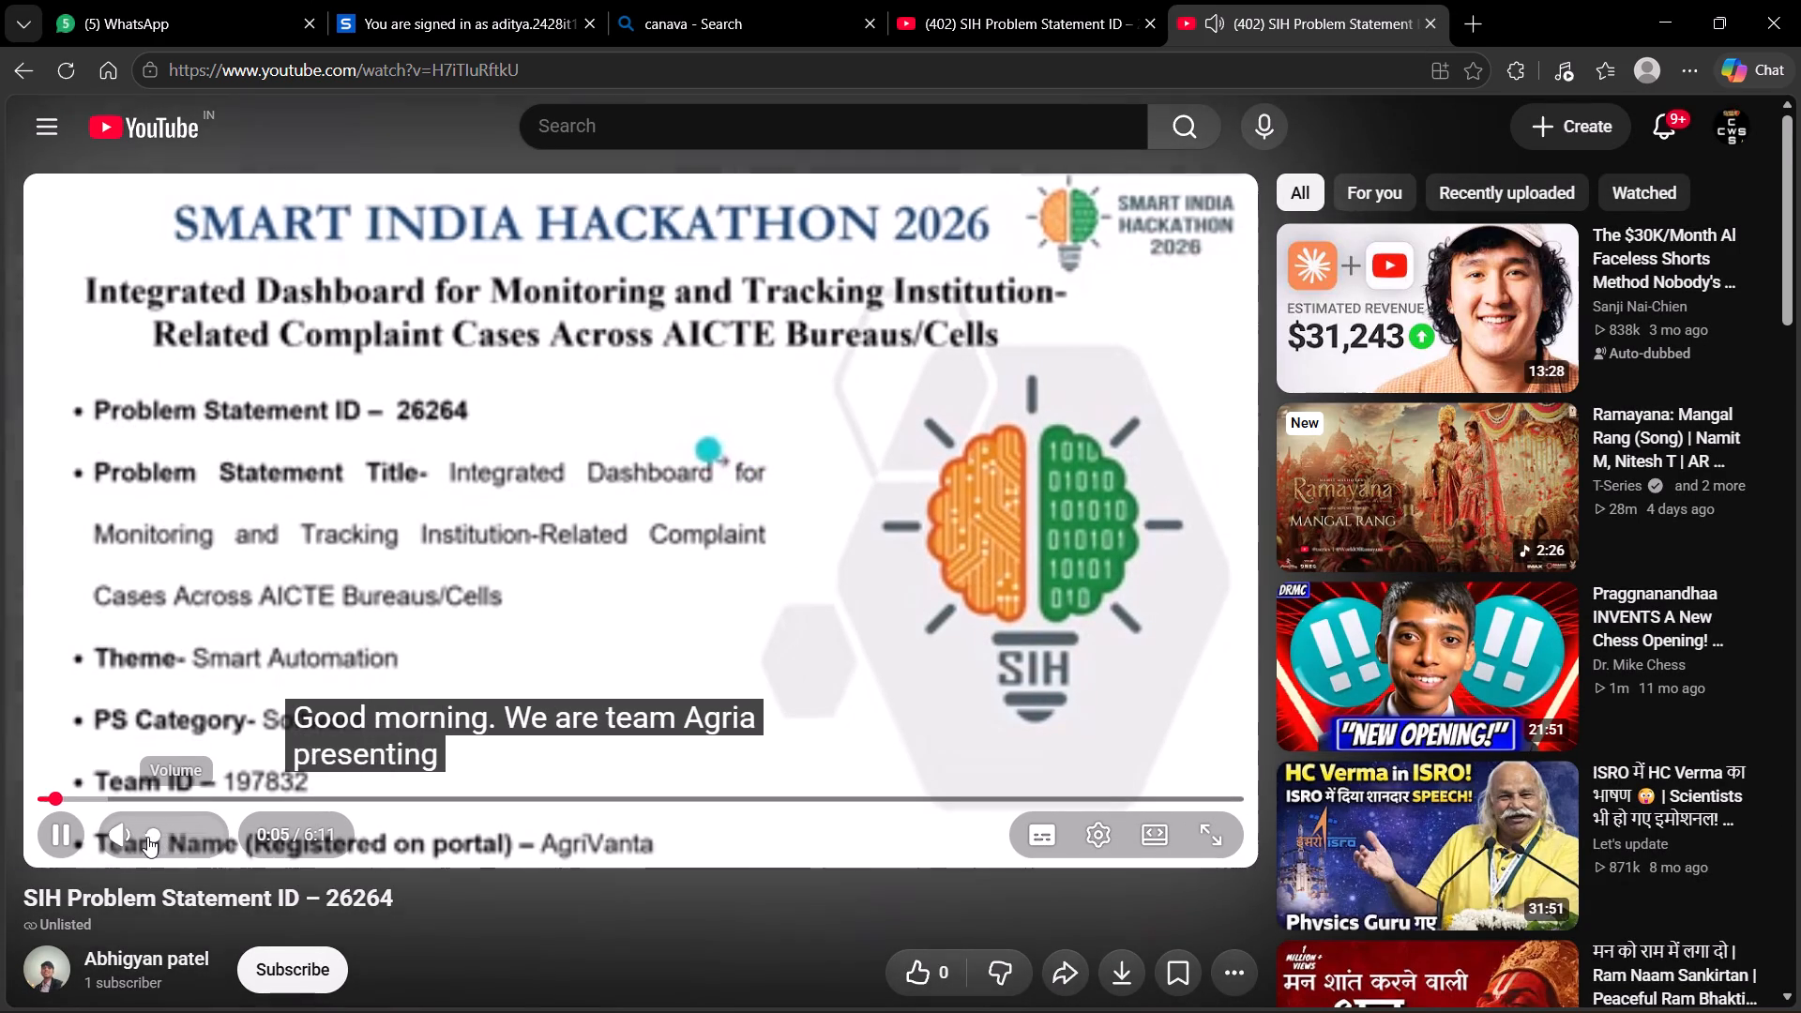
{"action": "left_click", "coordinate": [541, 893]}
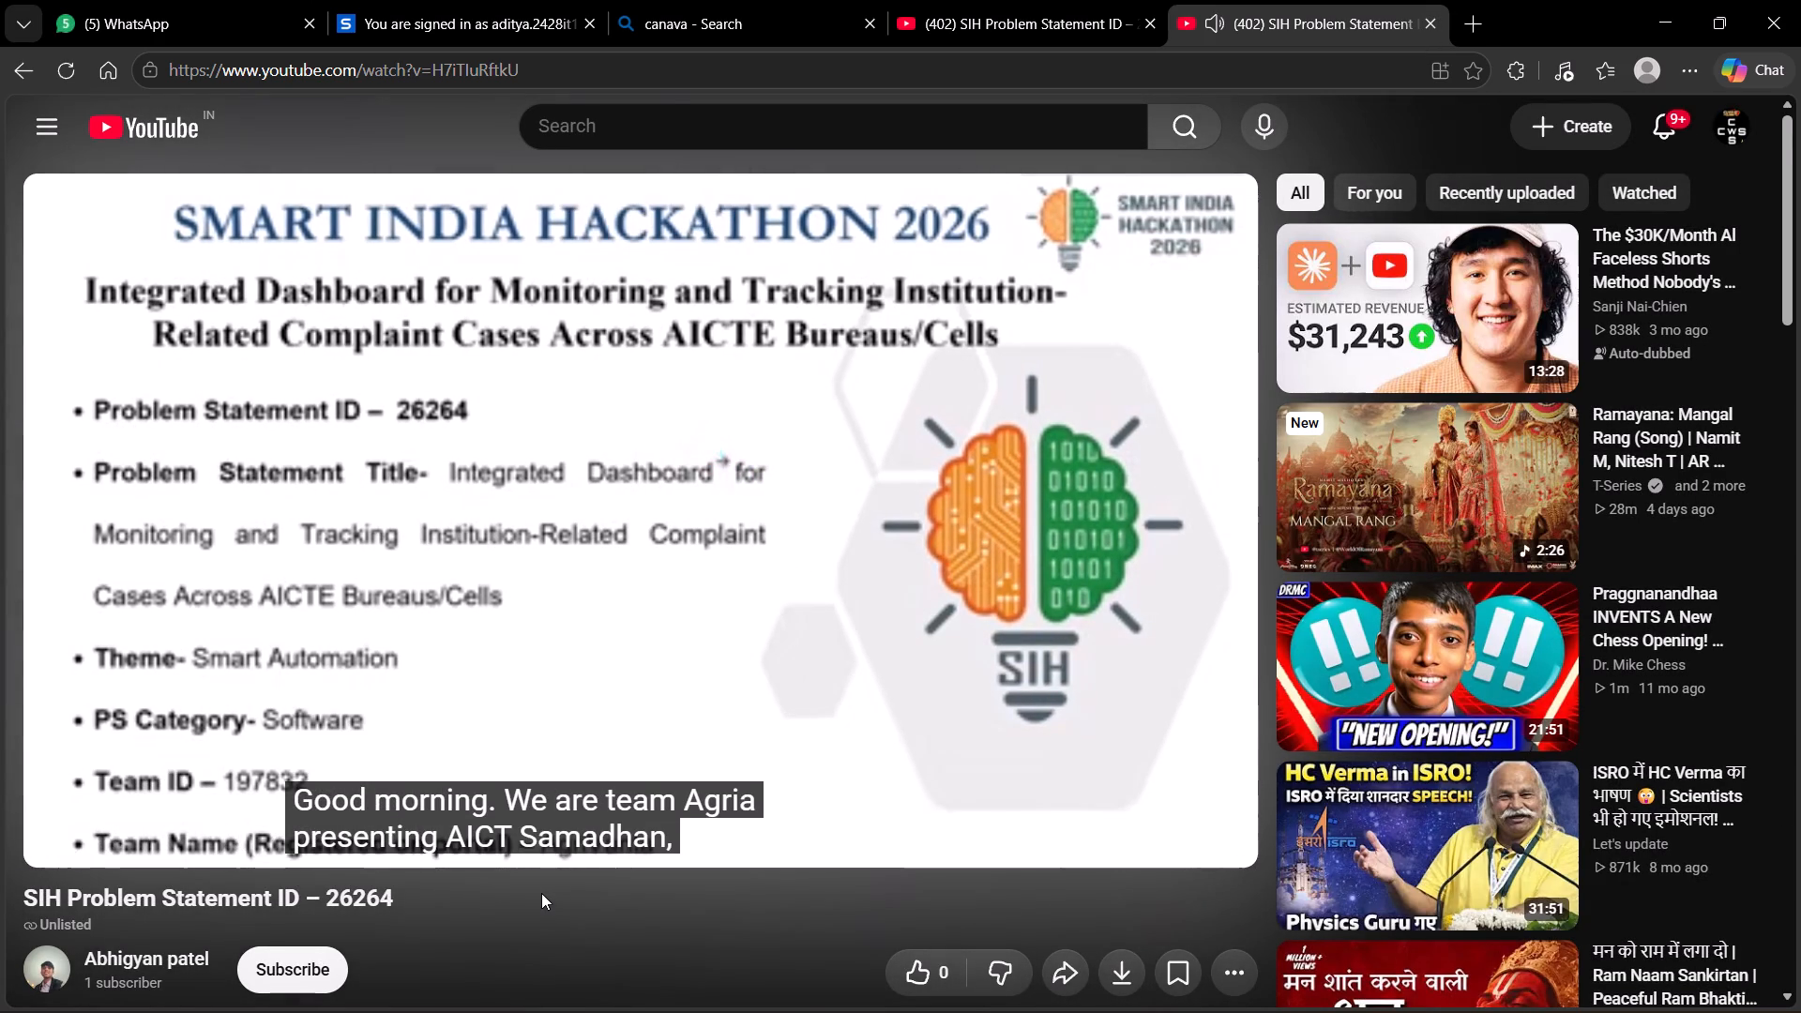
{"action": "key", "text": "Right"}
{"action": "key", "text": "Right"}
{"action": "key", "text": "Right"}
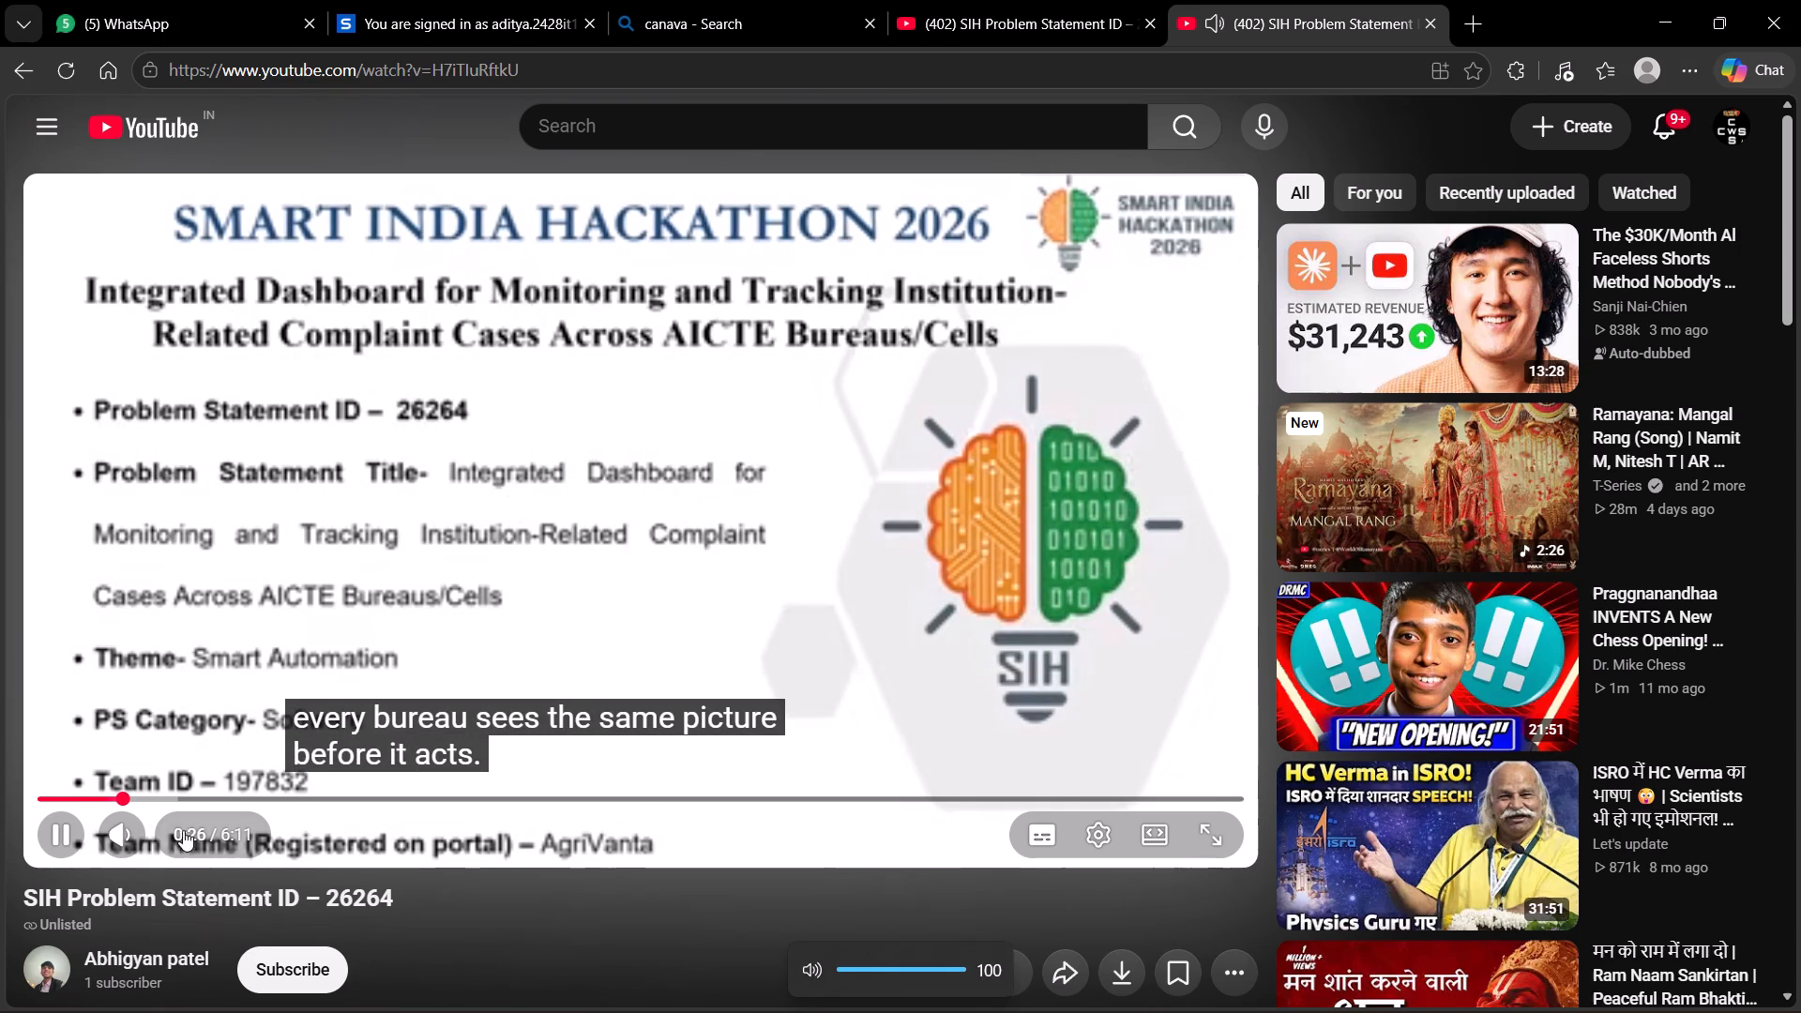
Check the video in HD quality, readjusting its volume during playback.
{"action": "left_click", "coordinate": [175, 832]}
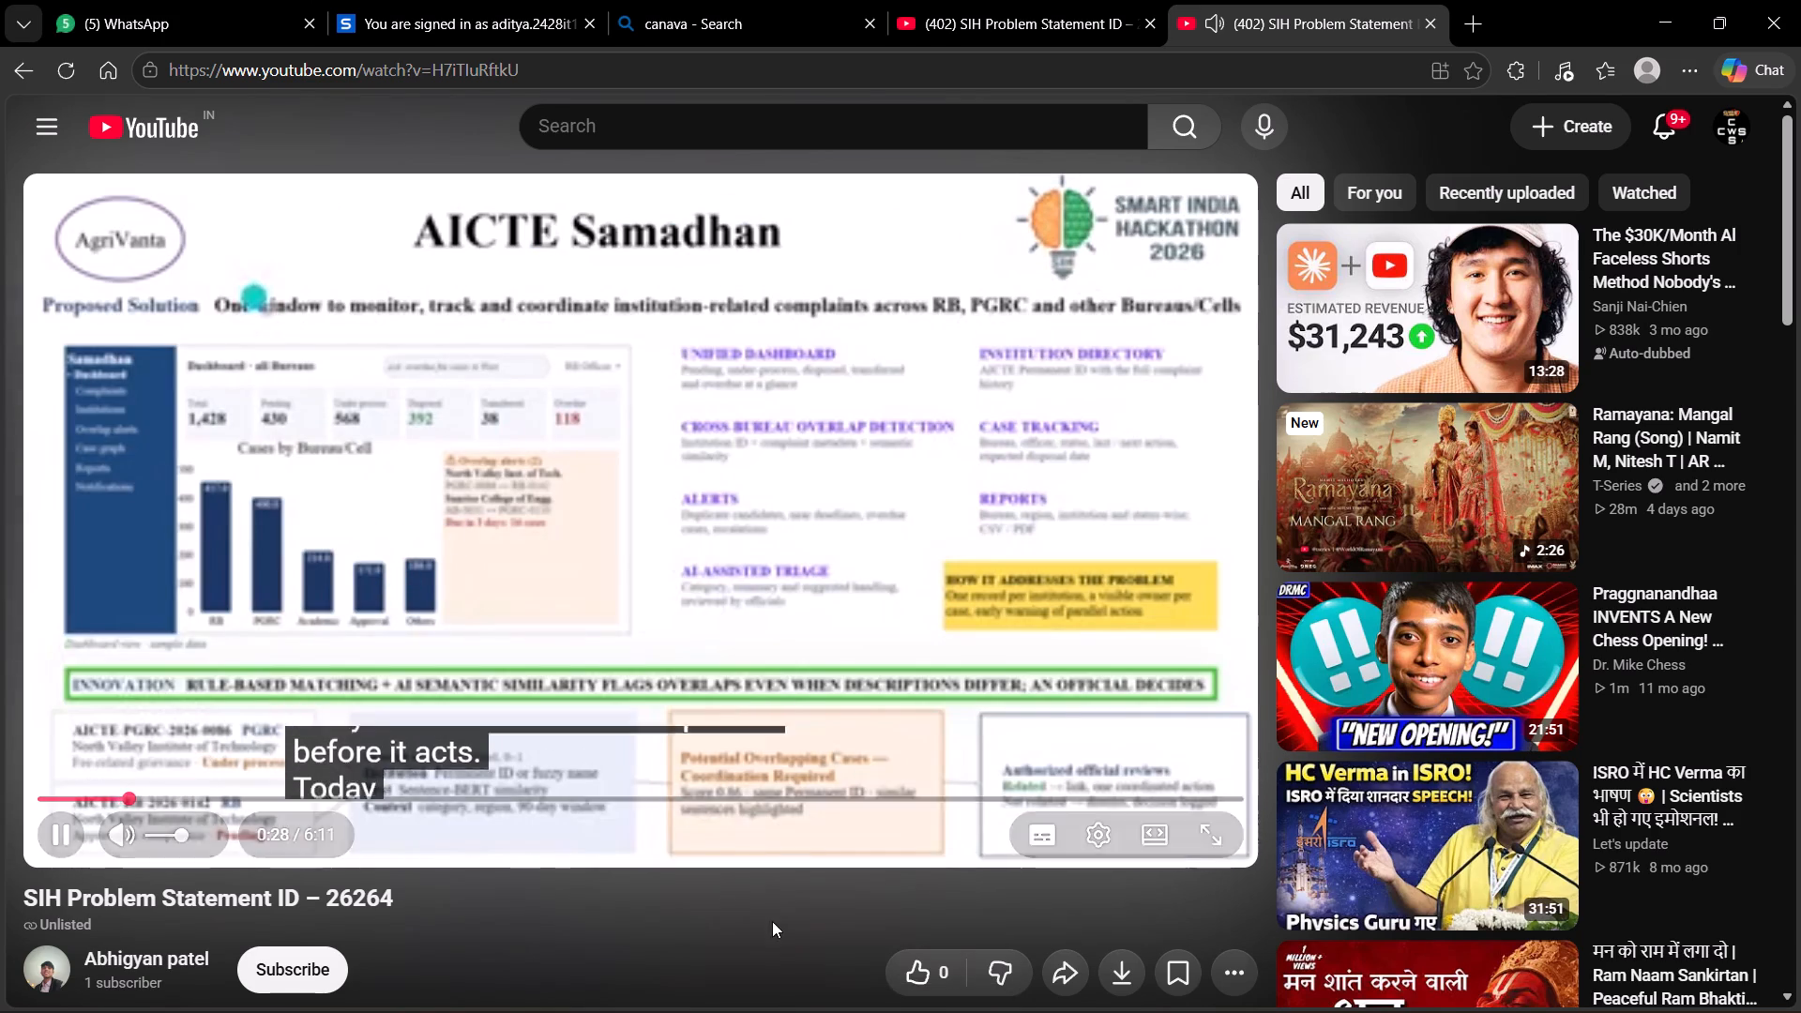
{"action": "left_click", "coordinate": [1117, 837]}
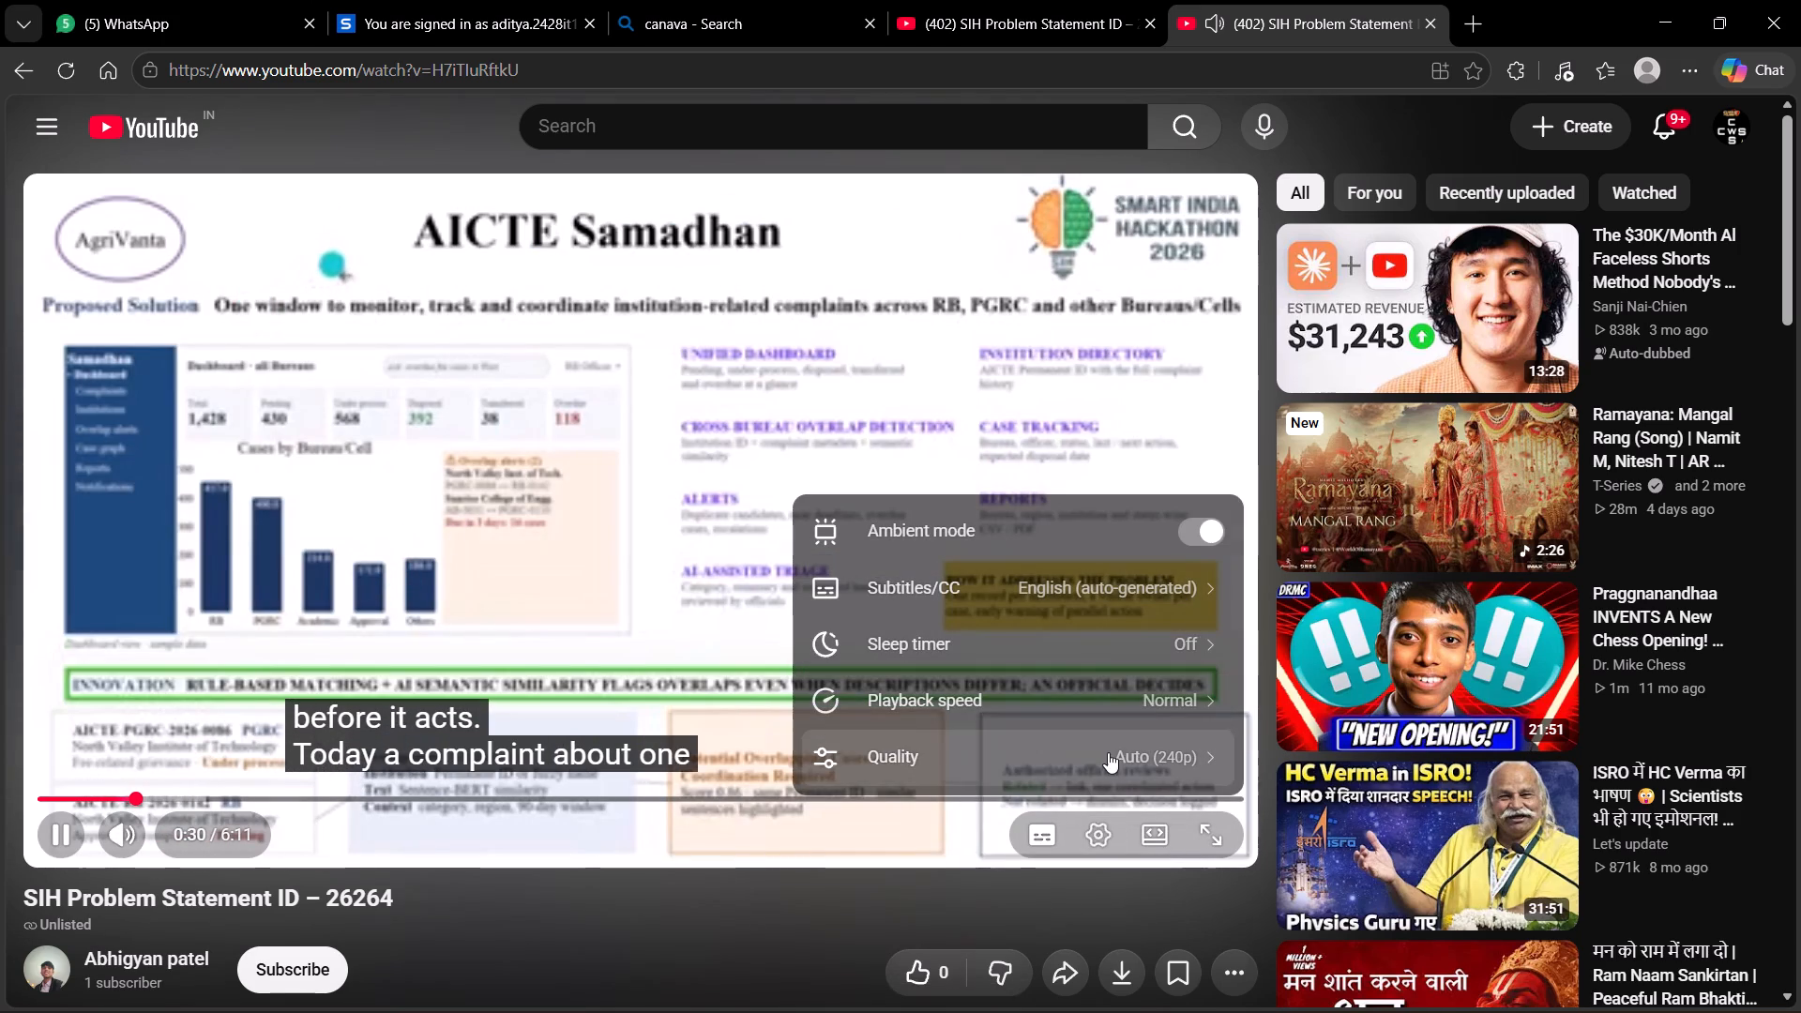
{"action": "left_click", "coordinate": [1106, 756]}
{"action": "left_click", "coordinate": [1057, 461]}
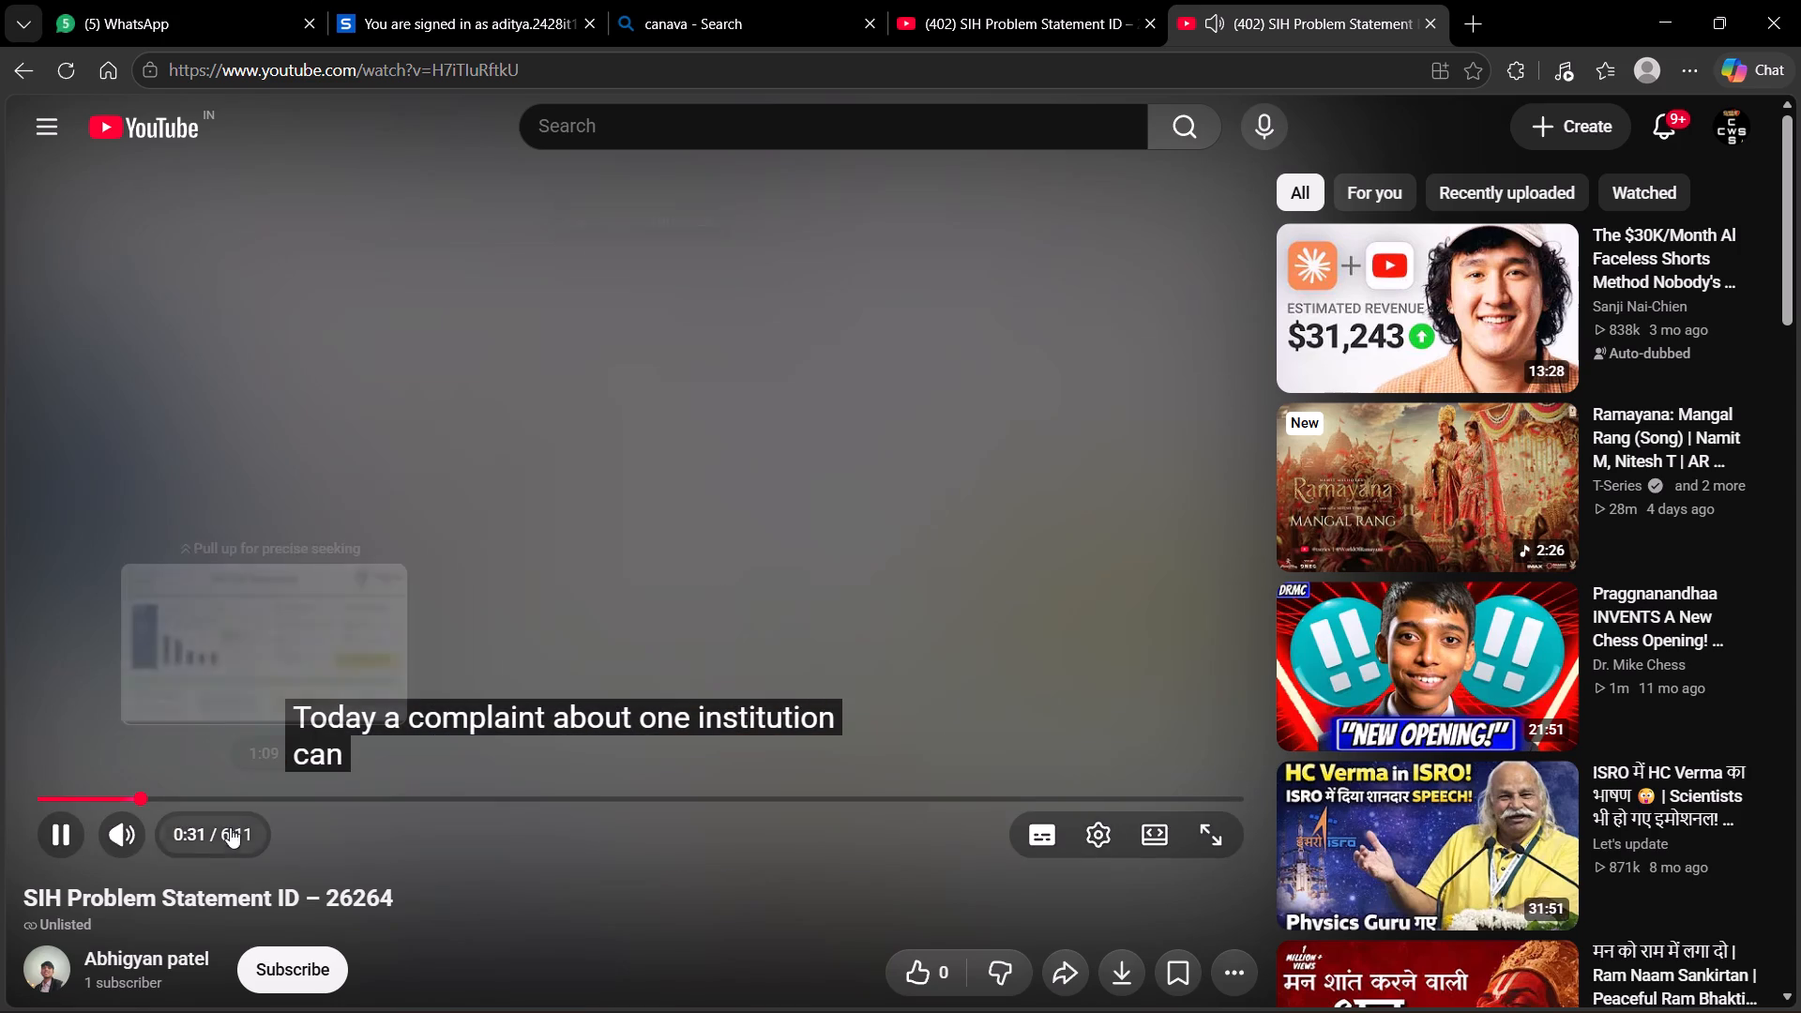
{"action": "left_click_drag", "start_coordinate": [175, 839], "coordinate": [162, 838]}
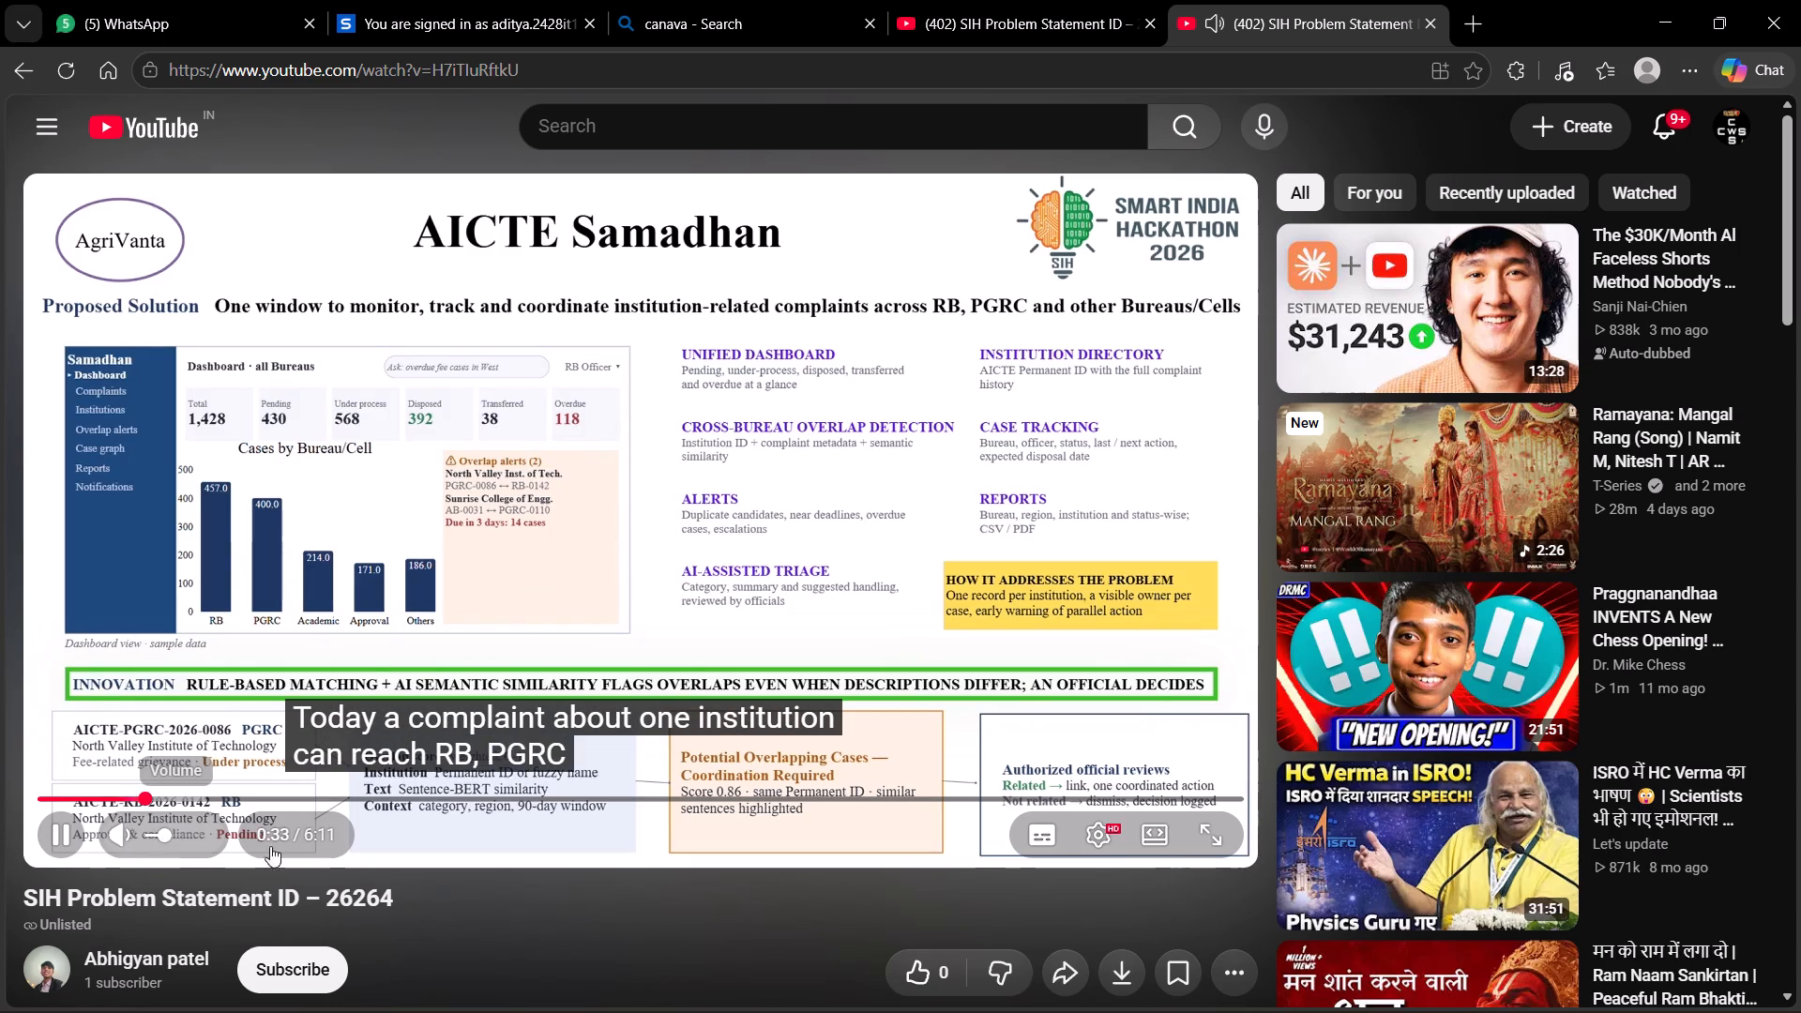
{"action": "left_click", "coordinate": [453, 952]}
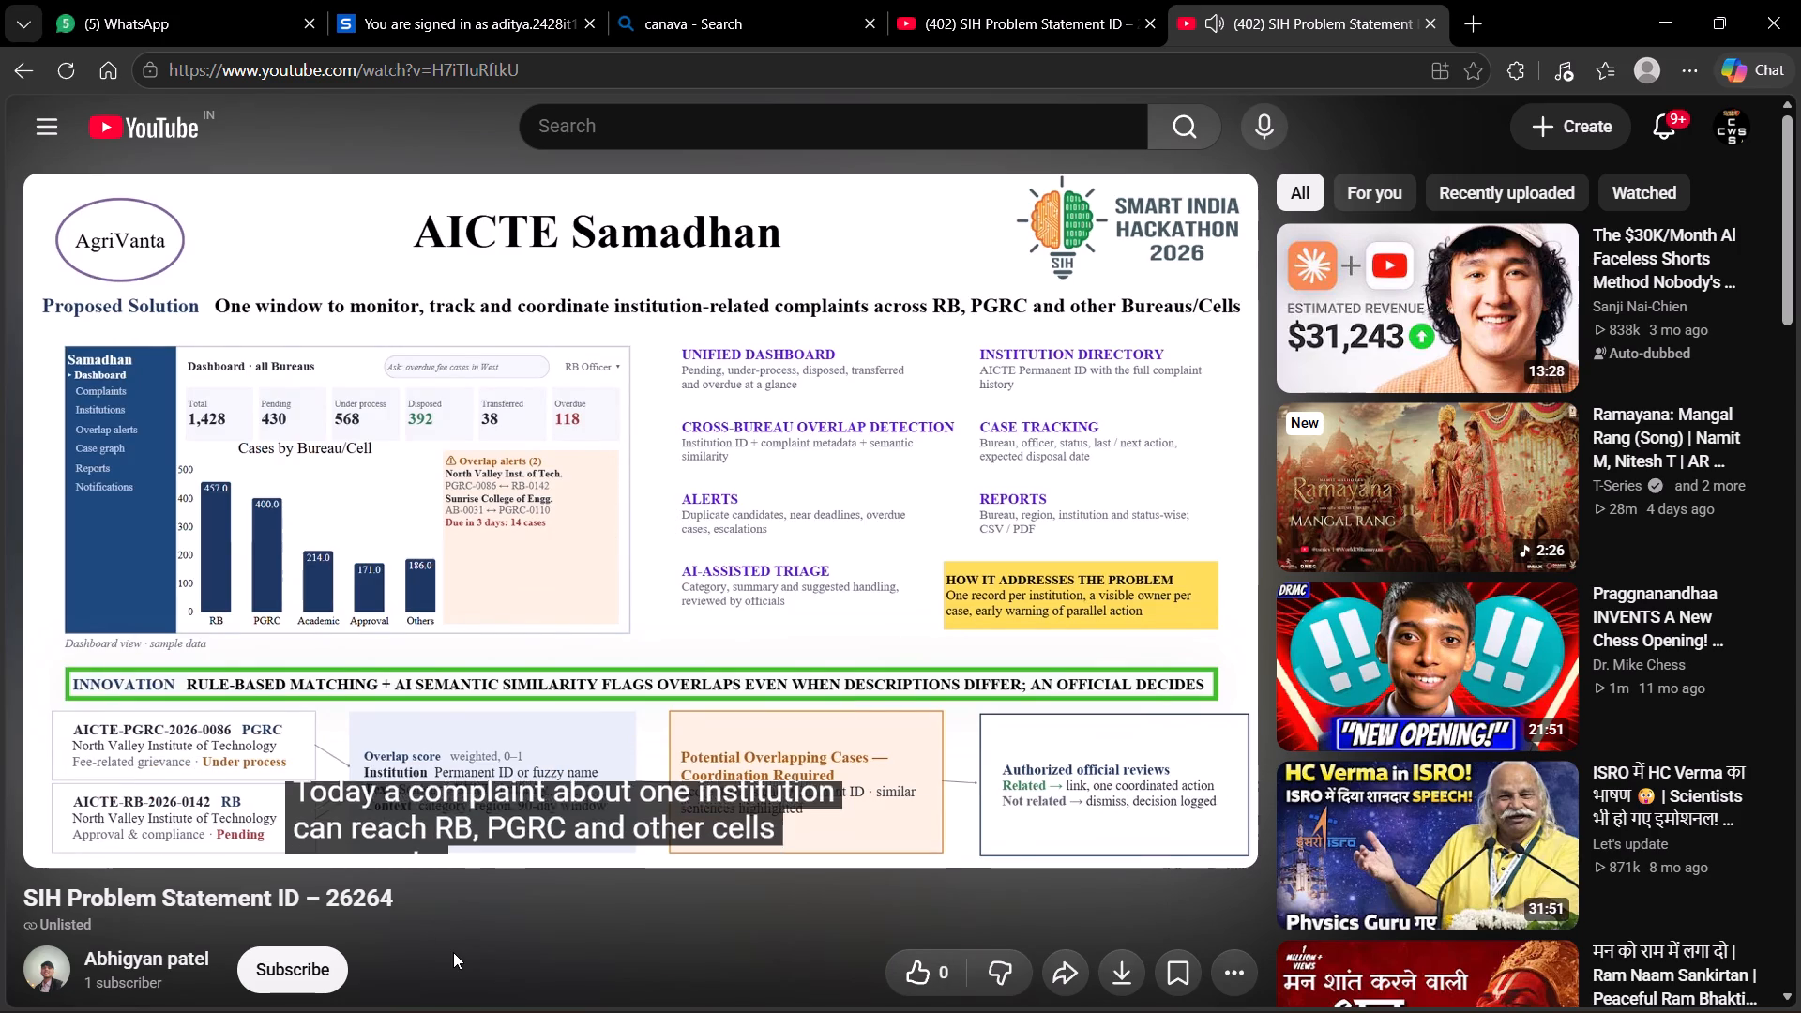
Readjust the video's volume and skip ahead through the AICTE Samadhan proposed solution to the Technical Approach section at about 2:40.
{"action": "left_click", "coordinate": [157, 846]}
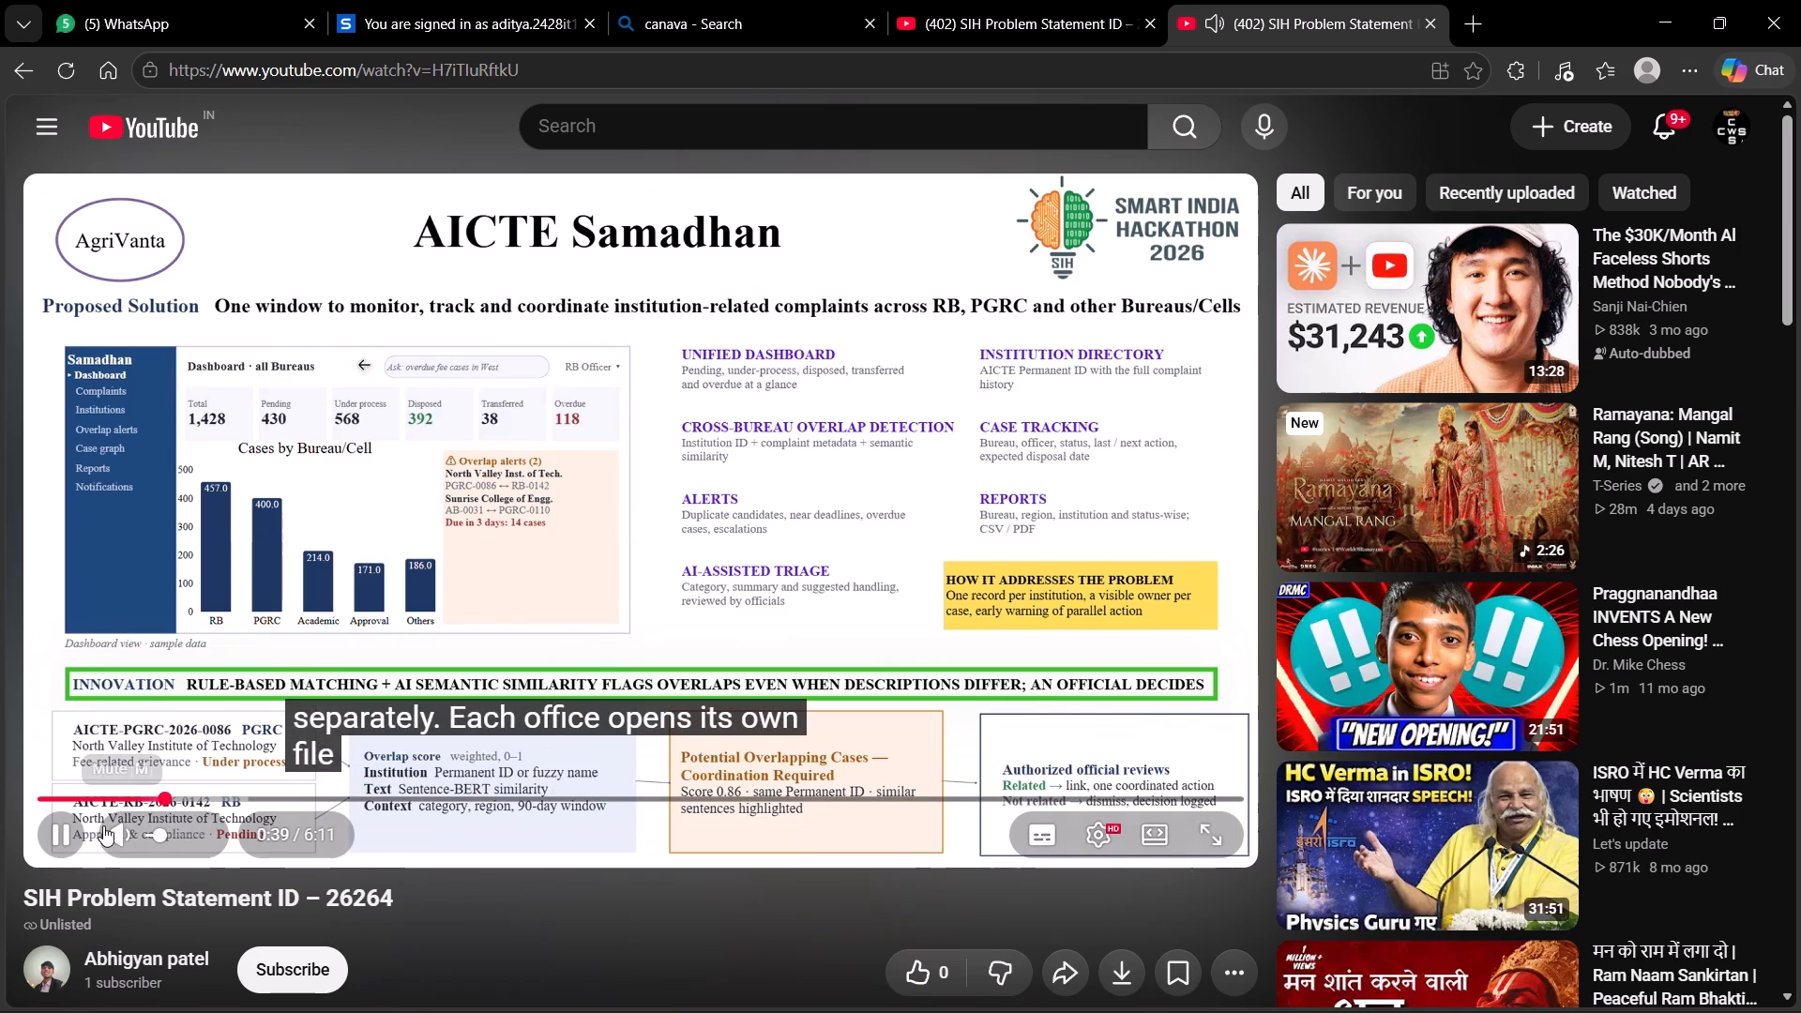
{"action": "left_click", "coordinate": [533, 894]}
{"action": "key", "text": "Right"}
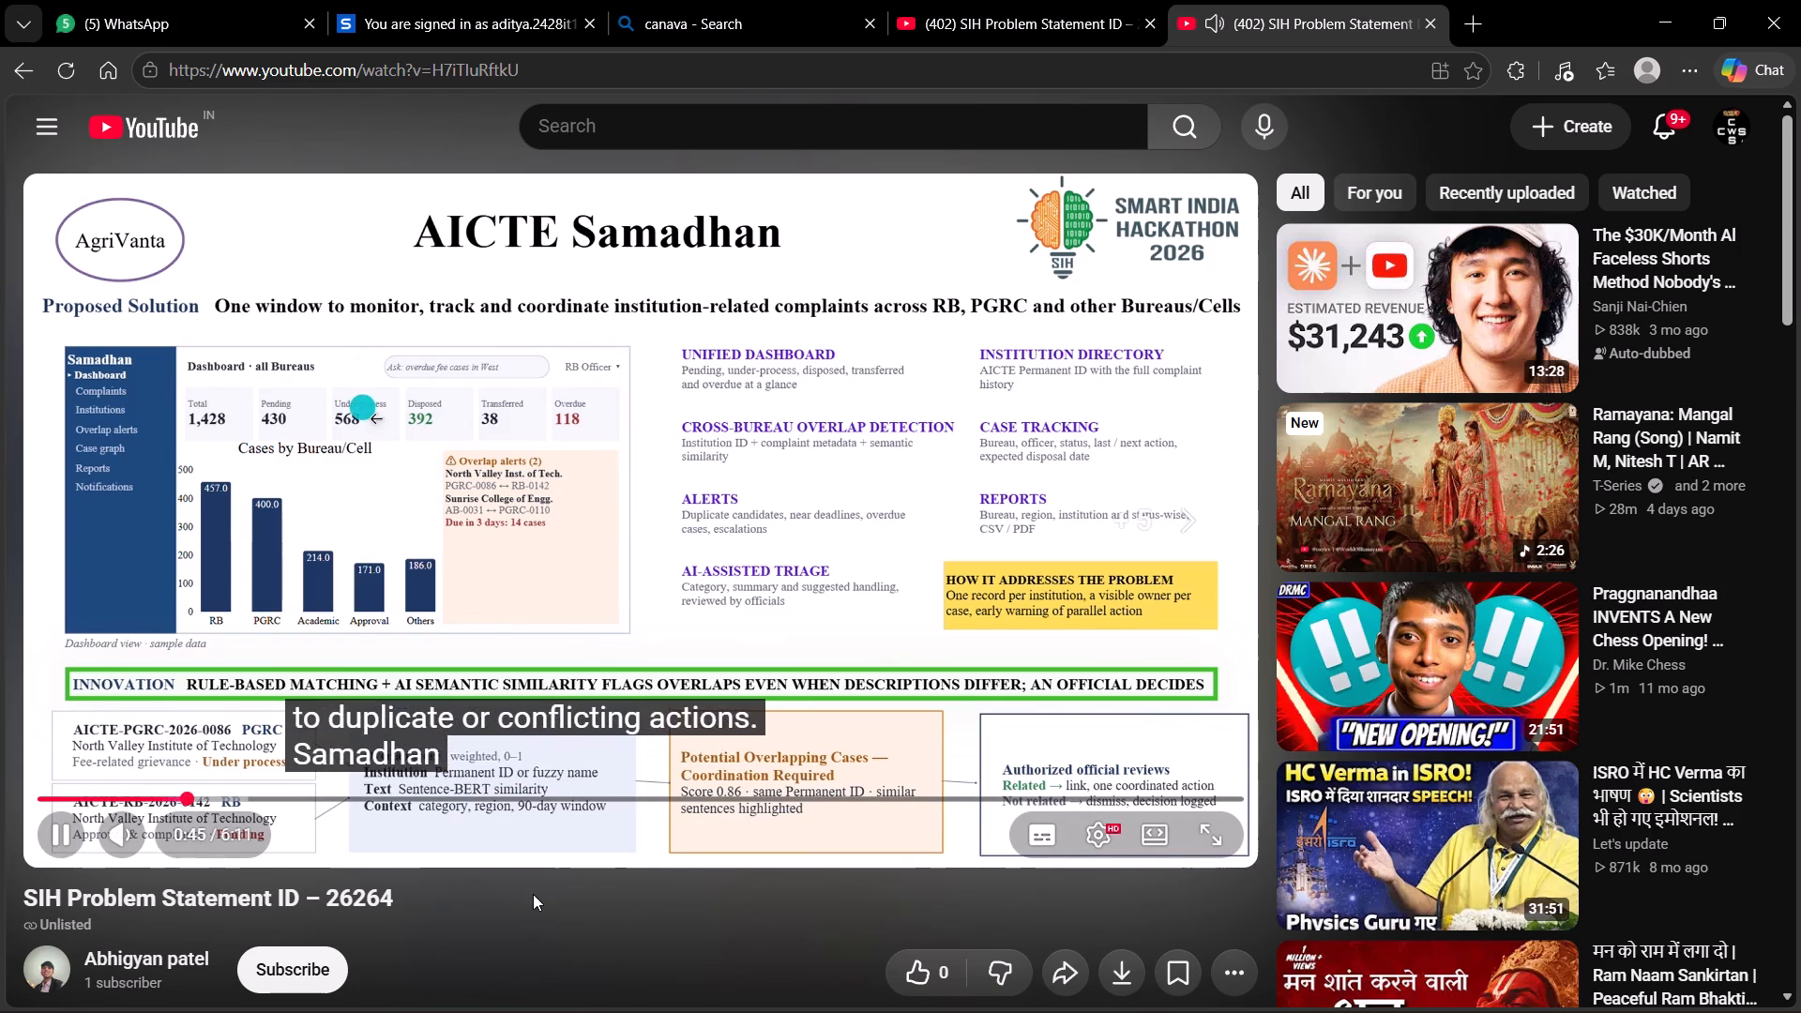
{"action": "key", "text": "Right"}
{"action": "key", "text": "Right"}
{"action": "key", "text": "Right"}
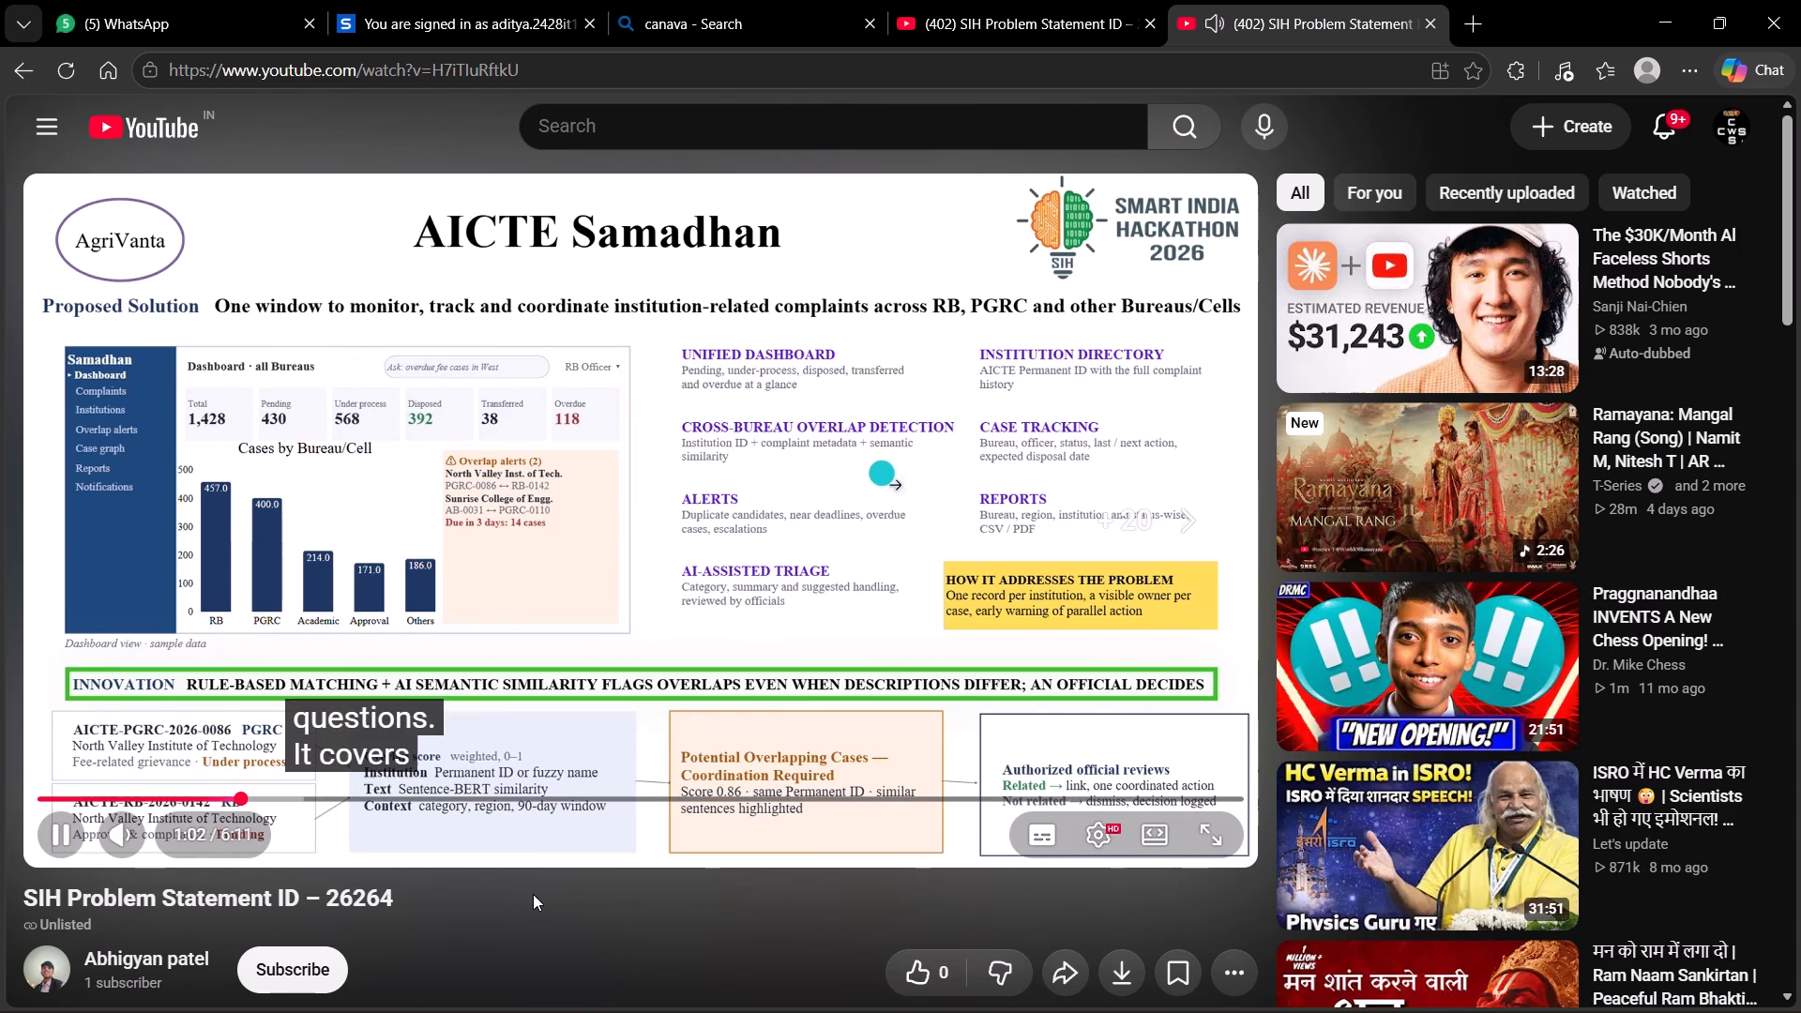
{"action": "key", "text": "Right"}
{"action": "key", "text": "Right"}
{"action": "key", "text": "Right"}
{"action": "key", "text": "Right"}
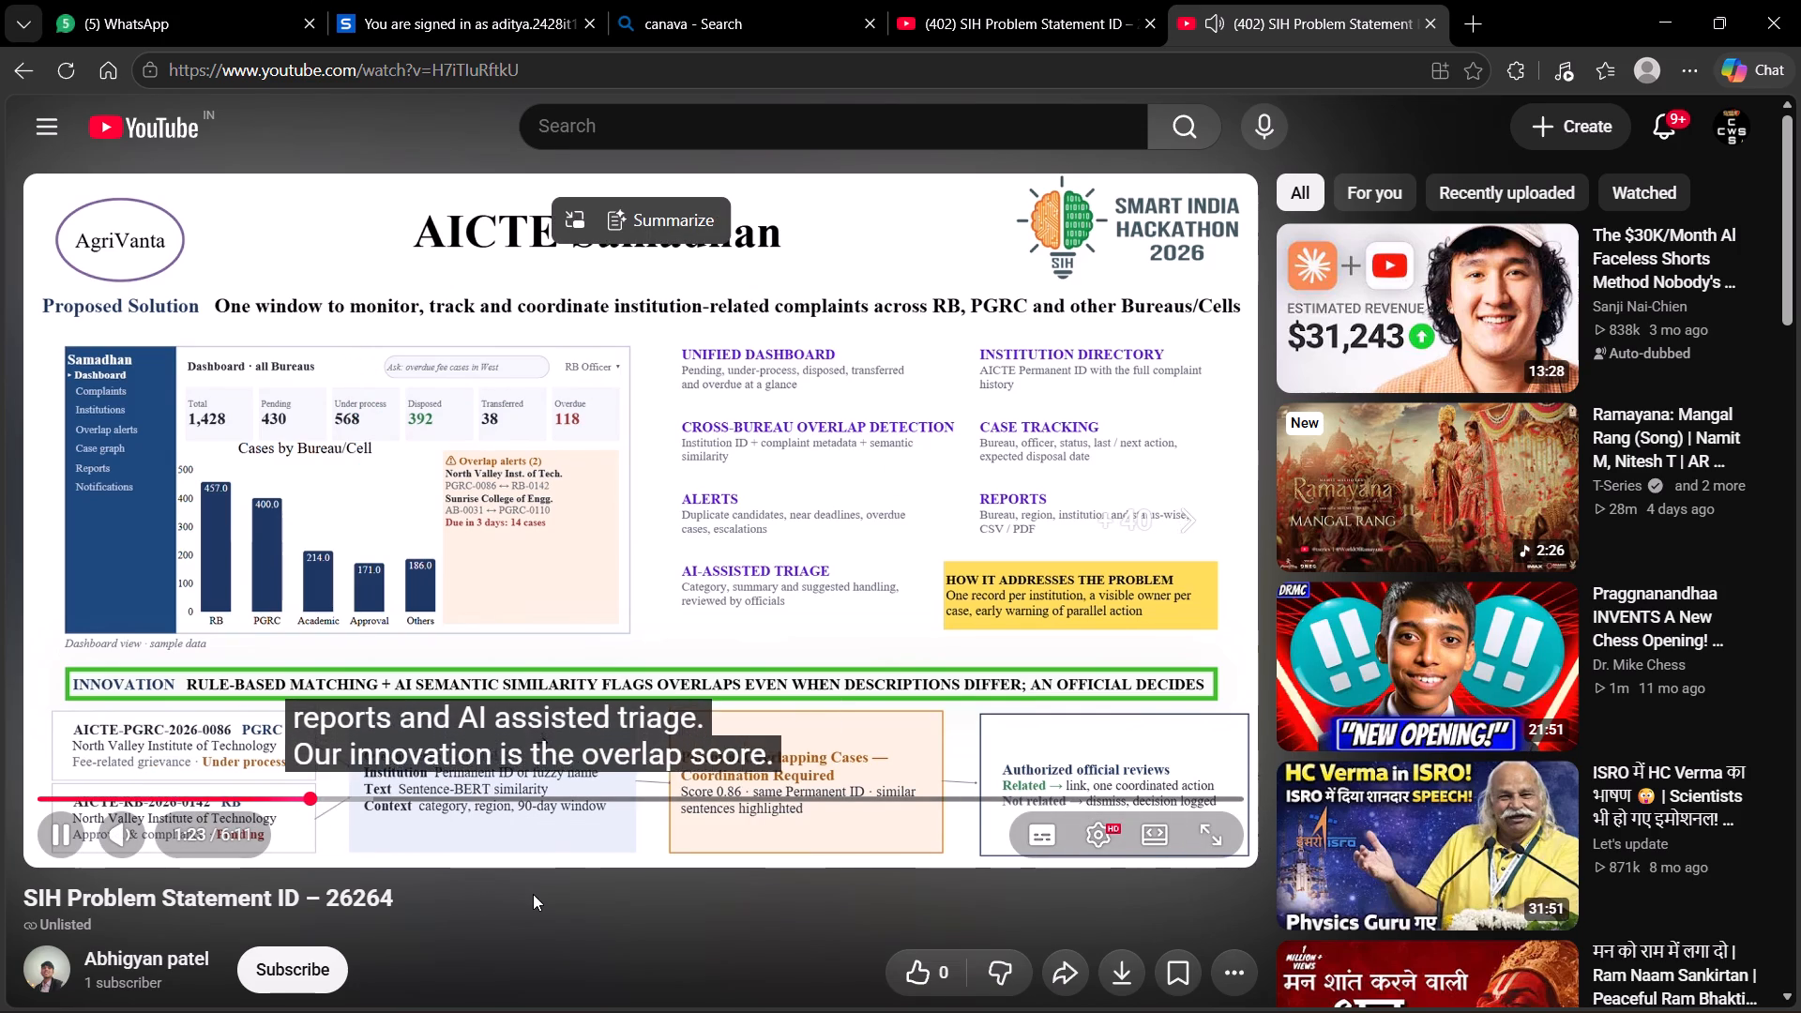
{"action": "key", "text": "Right"}
{"action": "key", "text": "Right"}
{"action": "key", "text": "Right"}
{"action": "key", "text": "Right"}
{"action": "key", "text": "Right"}
{"action": "key", "text": "Right"}
{"action": "key", "text": "Right"}
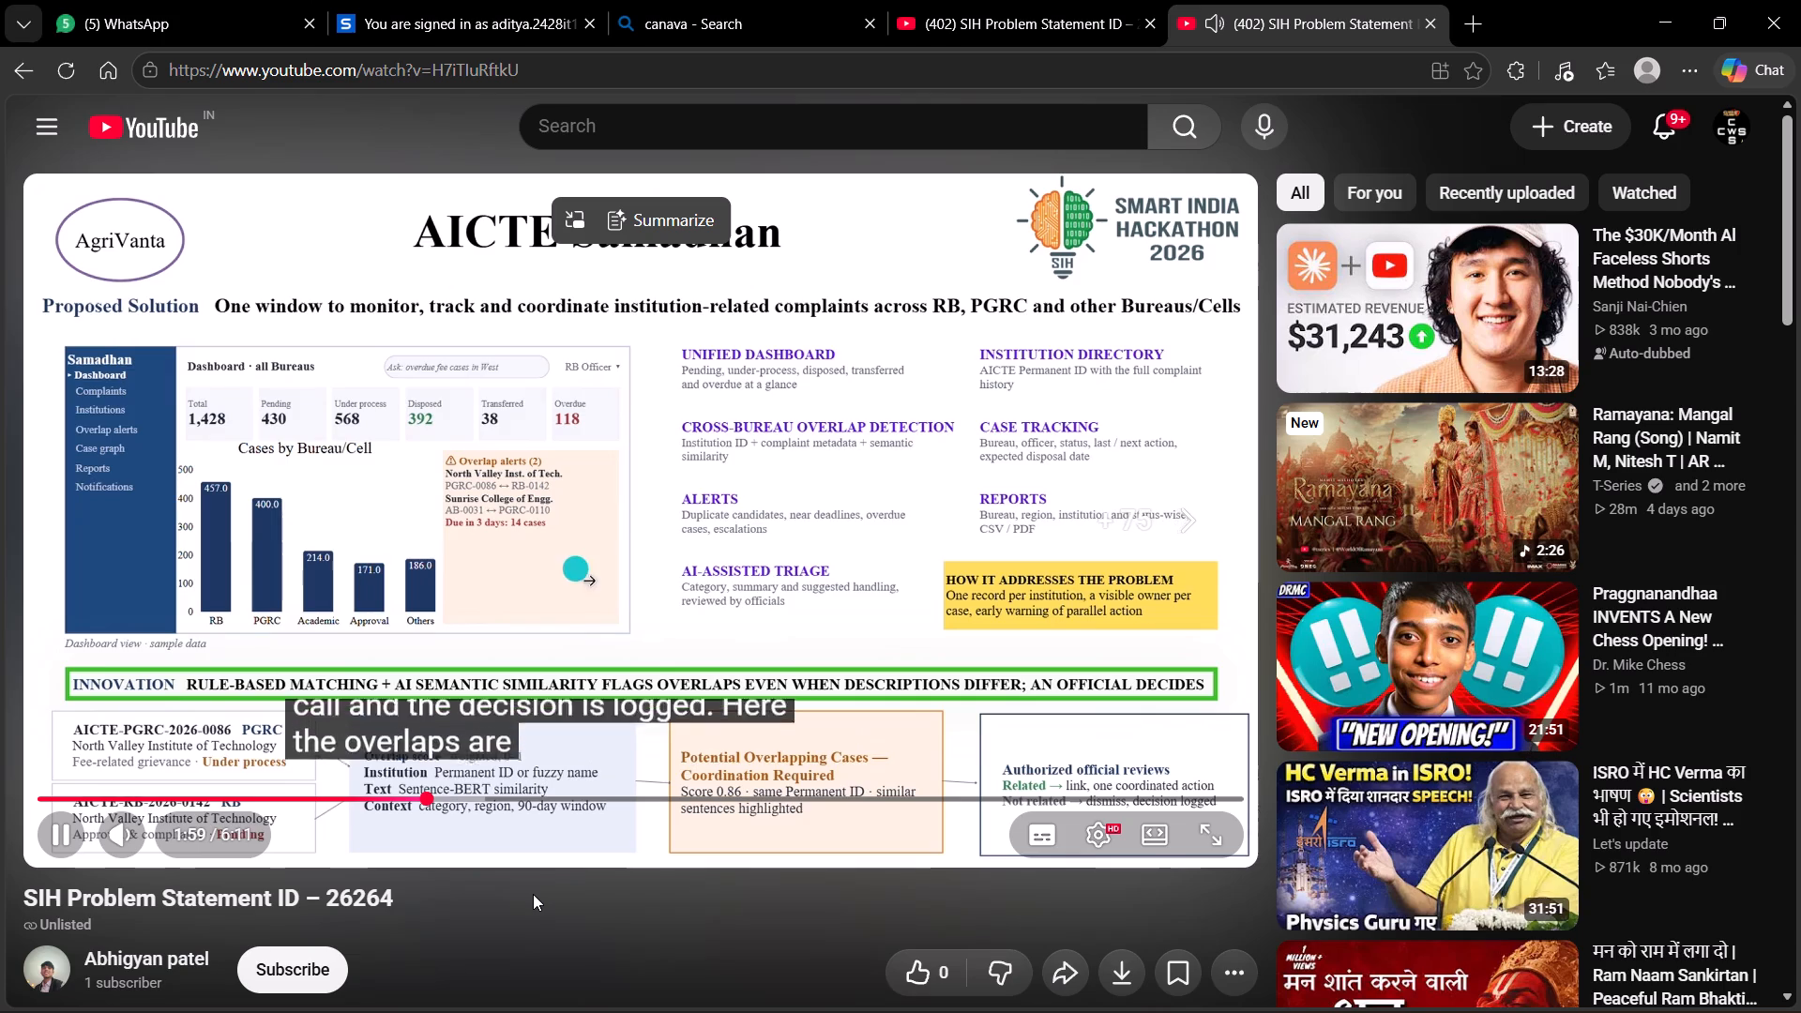
{"action": "key", "text": "Right"}
{"action": "key", "text": "Right"}
{"action": "key", "text": "Right"}
{"action": "key", "text": "Right"}
{"action": "key", "text": "Right"}
{"action": "key", "text": "Right"}
{"action": "key", "text": "Right"}
{"action": "key", "text": "Right"}
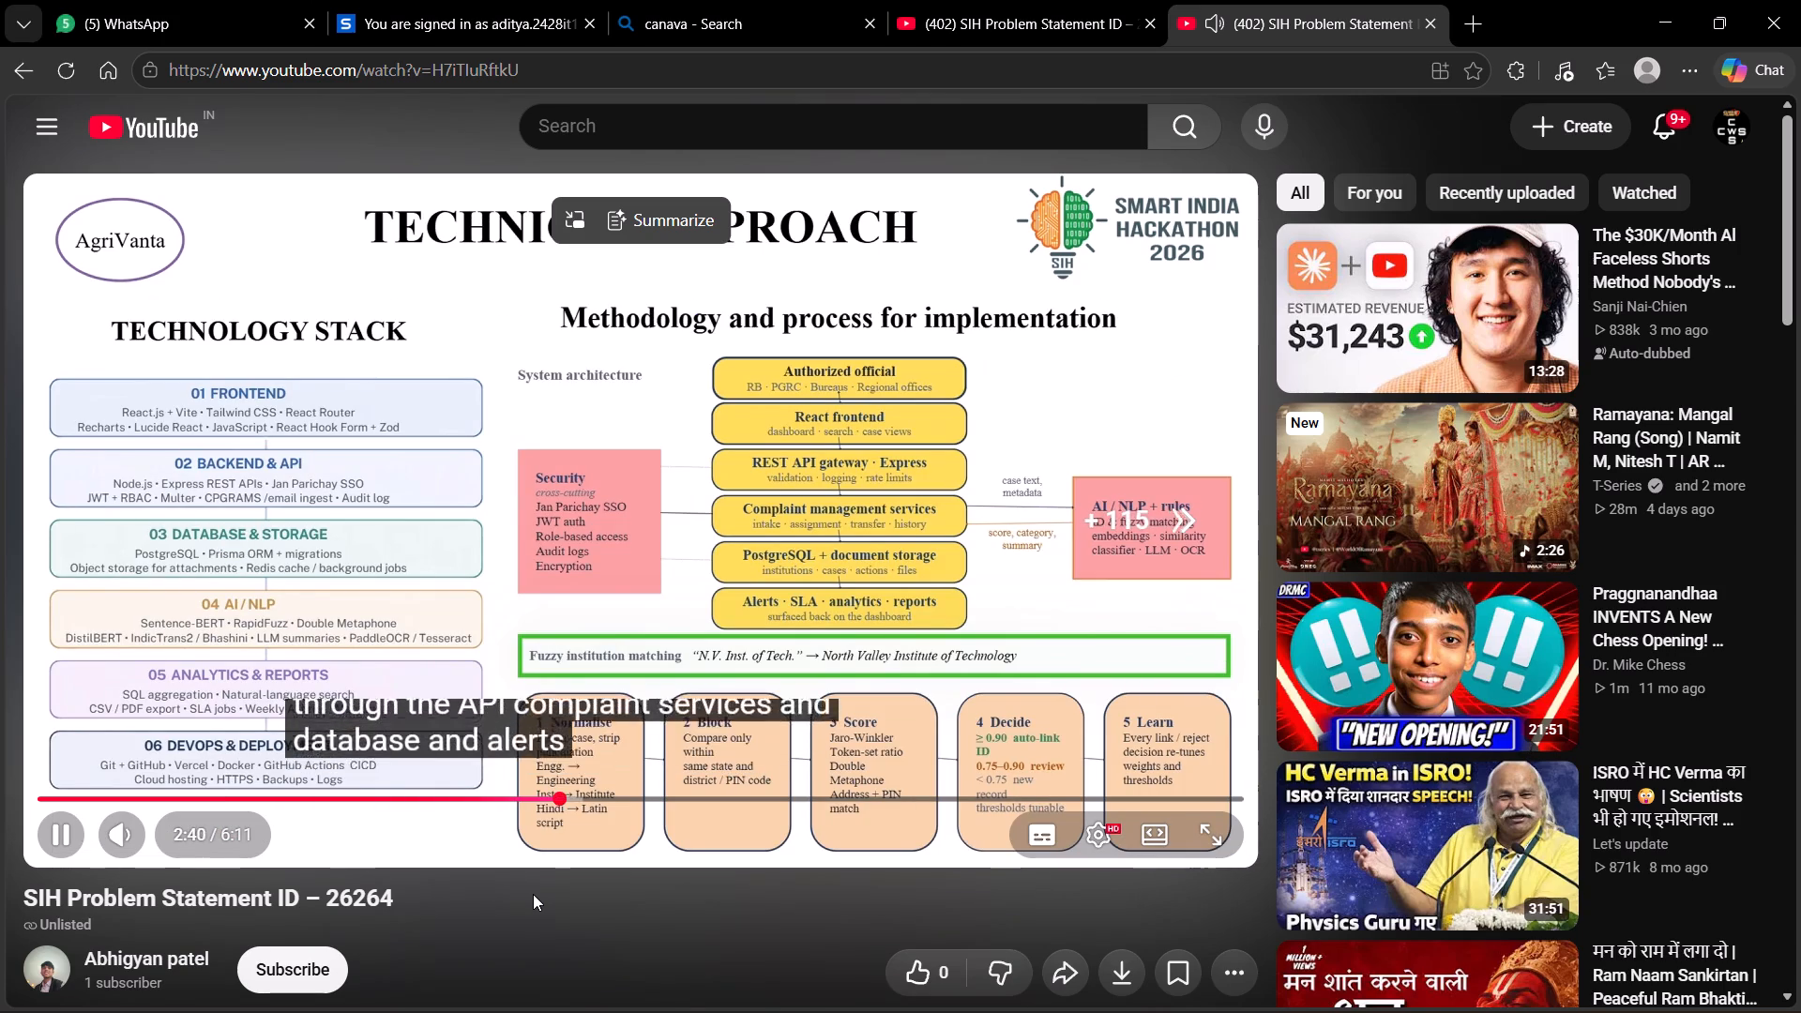
Skip ahead through the Technical Approach to the Feasibility and Viability section and pause the video at about 4:27.
{"action": "key", "text": "Right"}
{"action": "key", "text": "Right"}
{"action": "key", "text": "Right"}
{"action": "key", "text": "Right"}
{"action": "key", "text": "Right"}
{"action": "key", "text": "Right"}
{"action": "key", "text": "Right"}
{"action": "key", "text": "Right"}
{"action": "key", "text": "Right"}
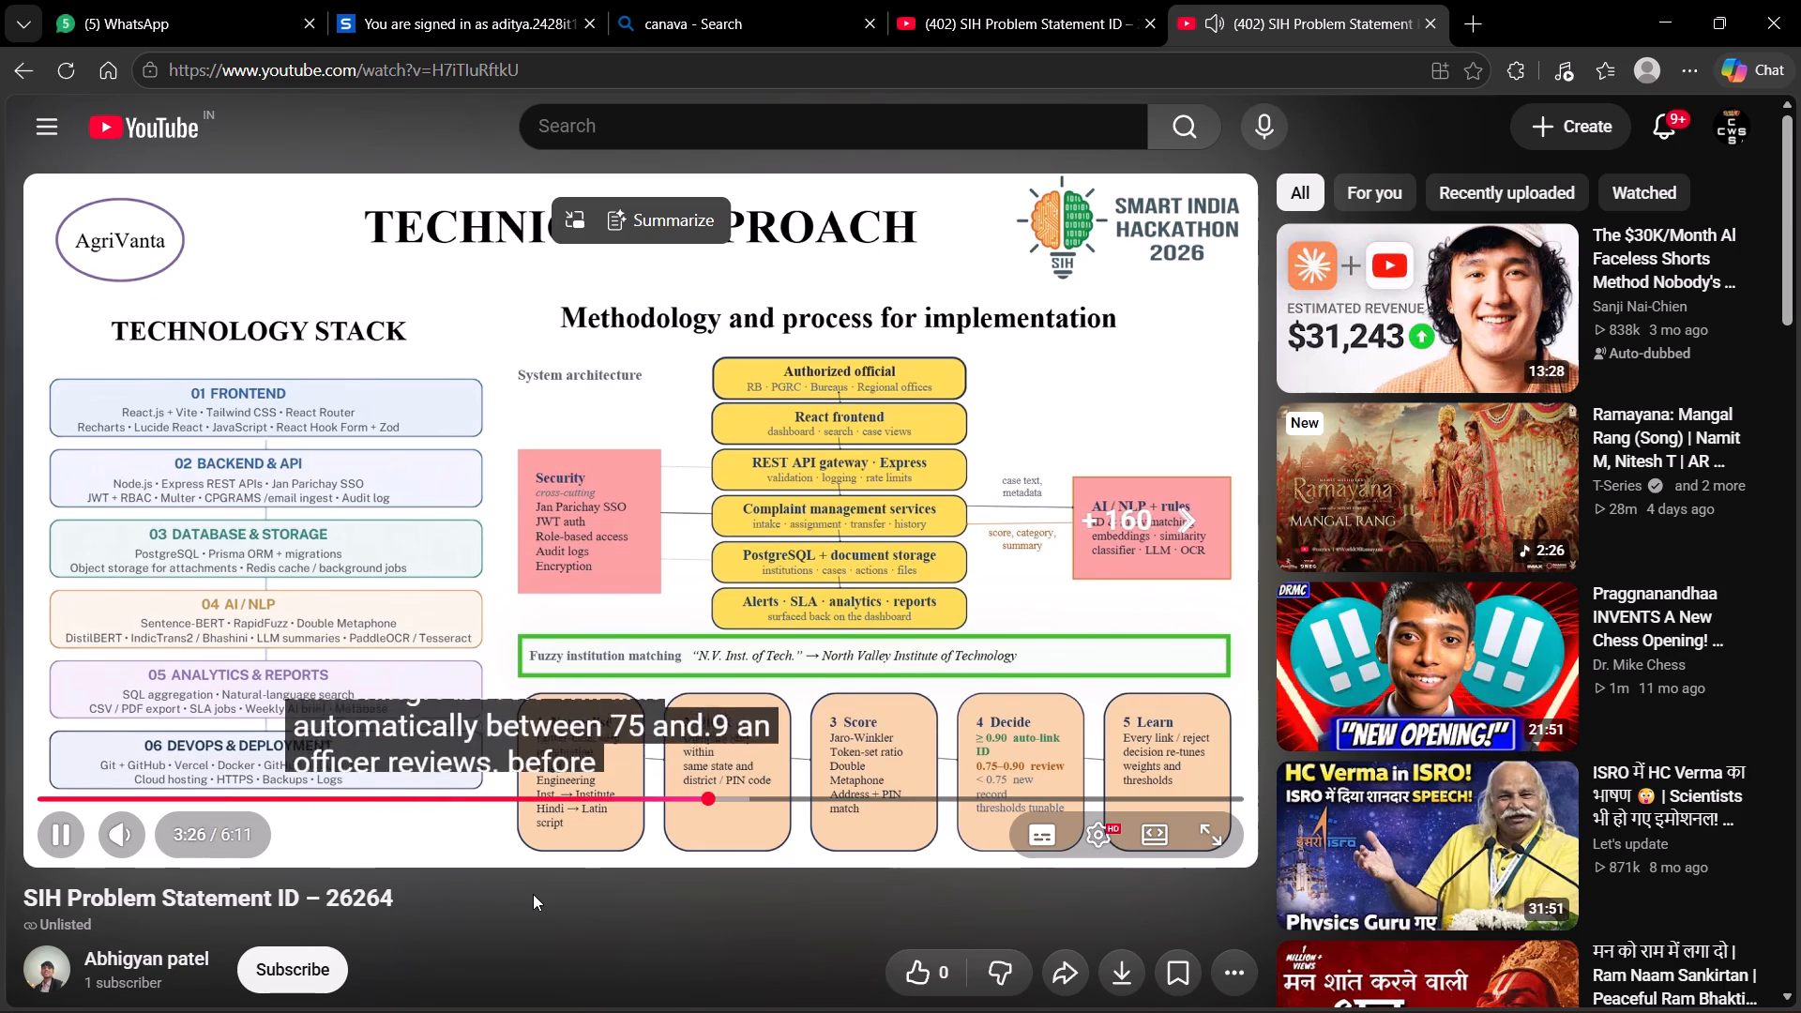
{"action": "key", "text": "Right"}
{"action": "key", "text": "Right"}
{"action": "key", "text": "Right"}
{"action": "key", "text": "Right"}
{"action": "key", "text": "Right"}
{"action": "key", "text": "Right"}
{"action": "key", "text": "Right"}
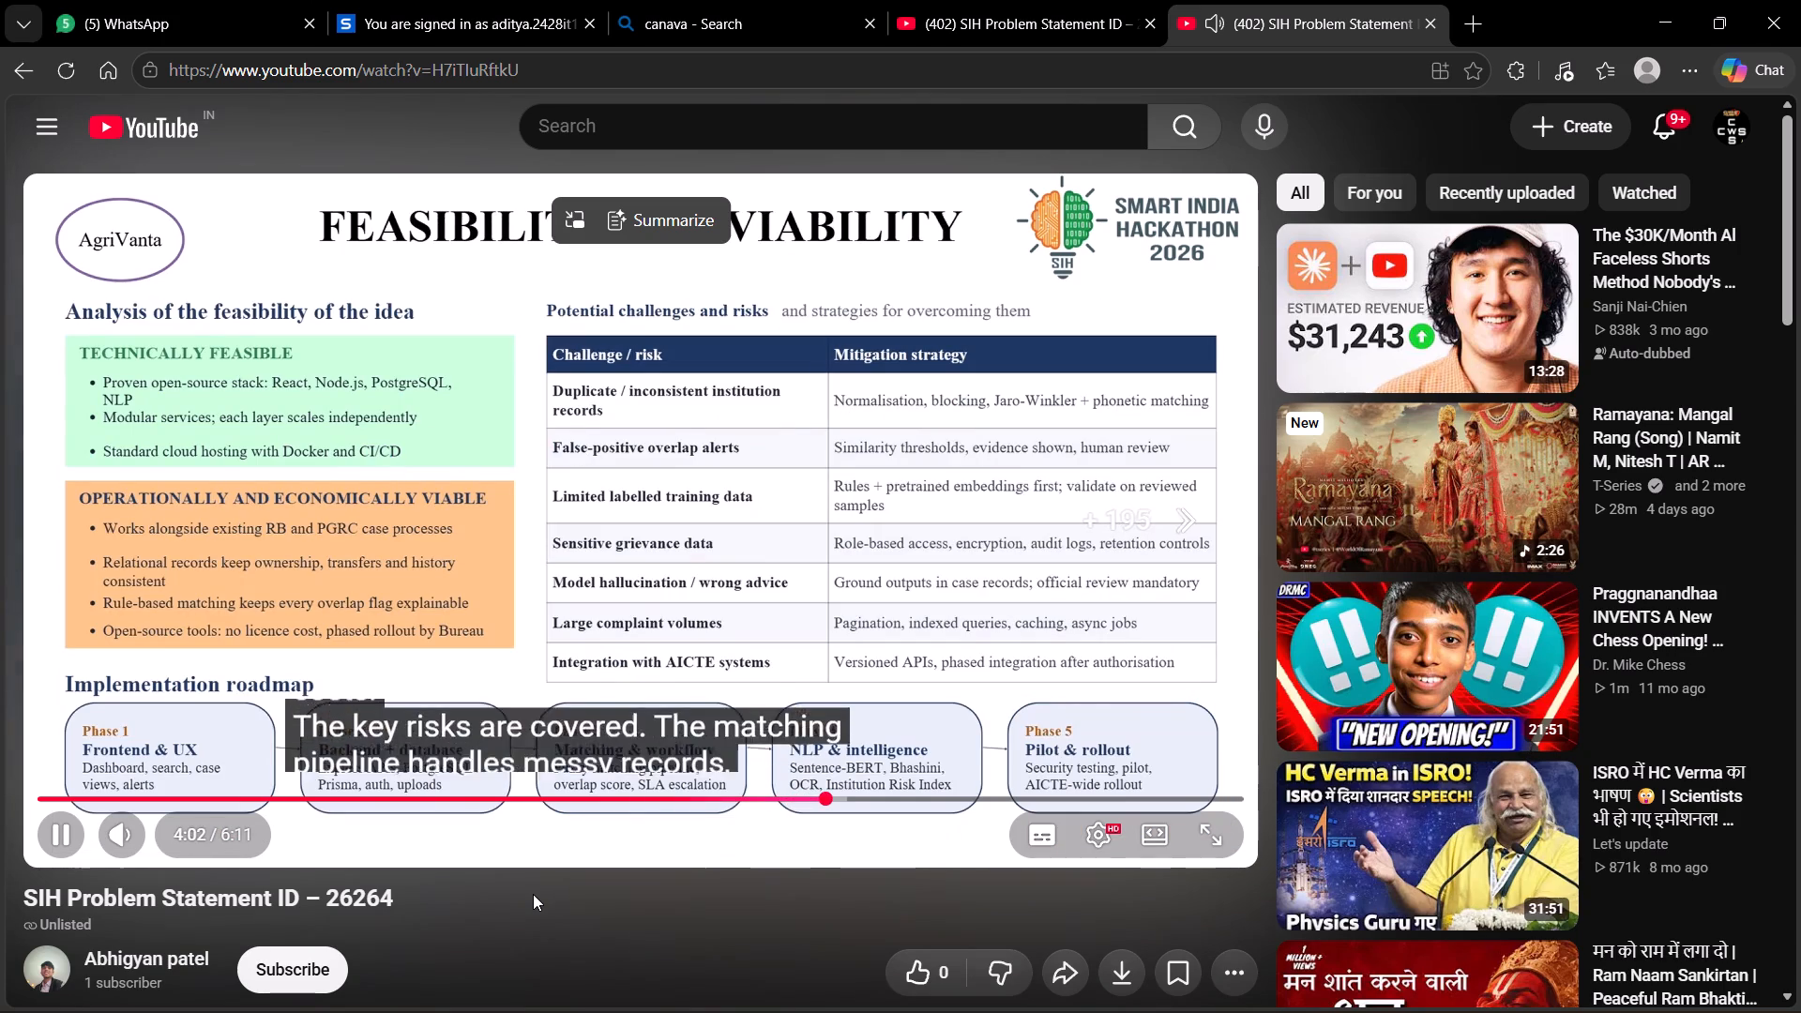
{"action": "key", "text": "Right"}
{"action": "key", "text": "Right"}
{"action": "key", "text": "Right"}
{"action": "key", "text": "Right"}
{"action": "key", "text": "Right"}
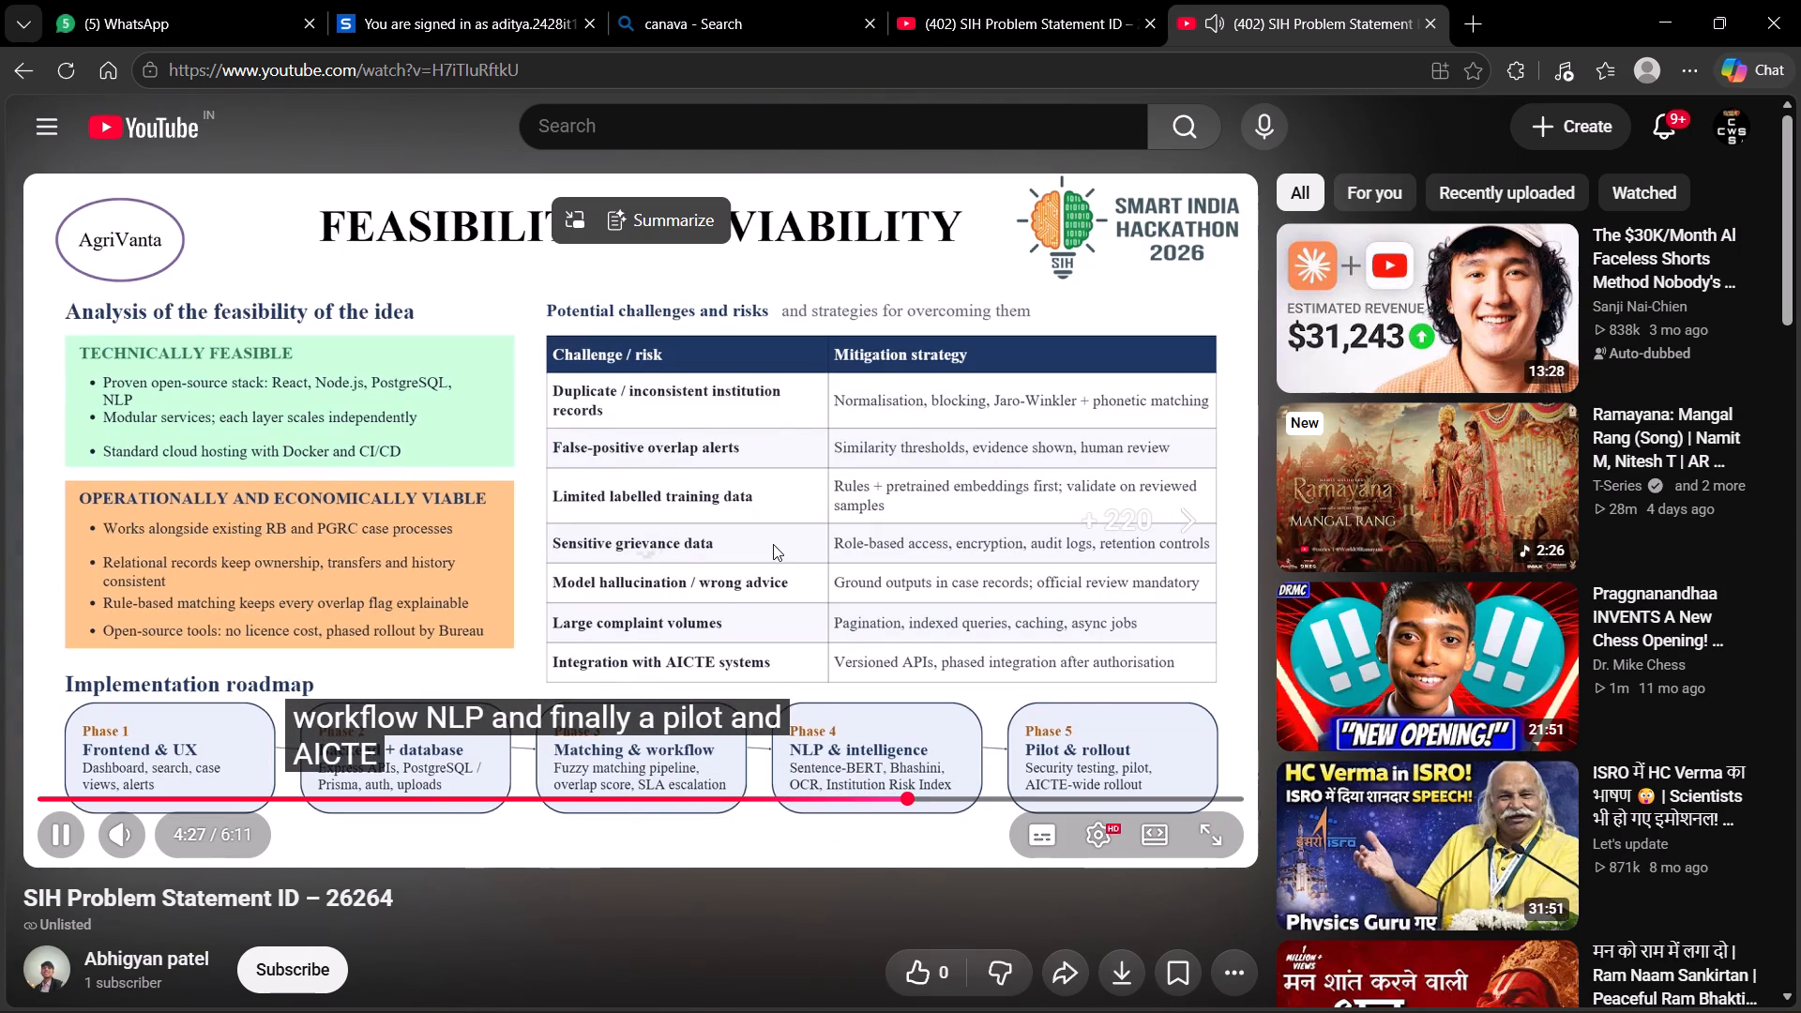
{"action": "left_click", "coordinate": [818, 505]}
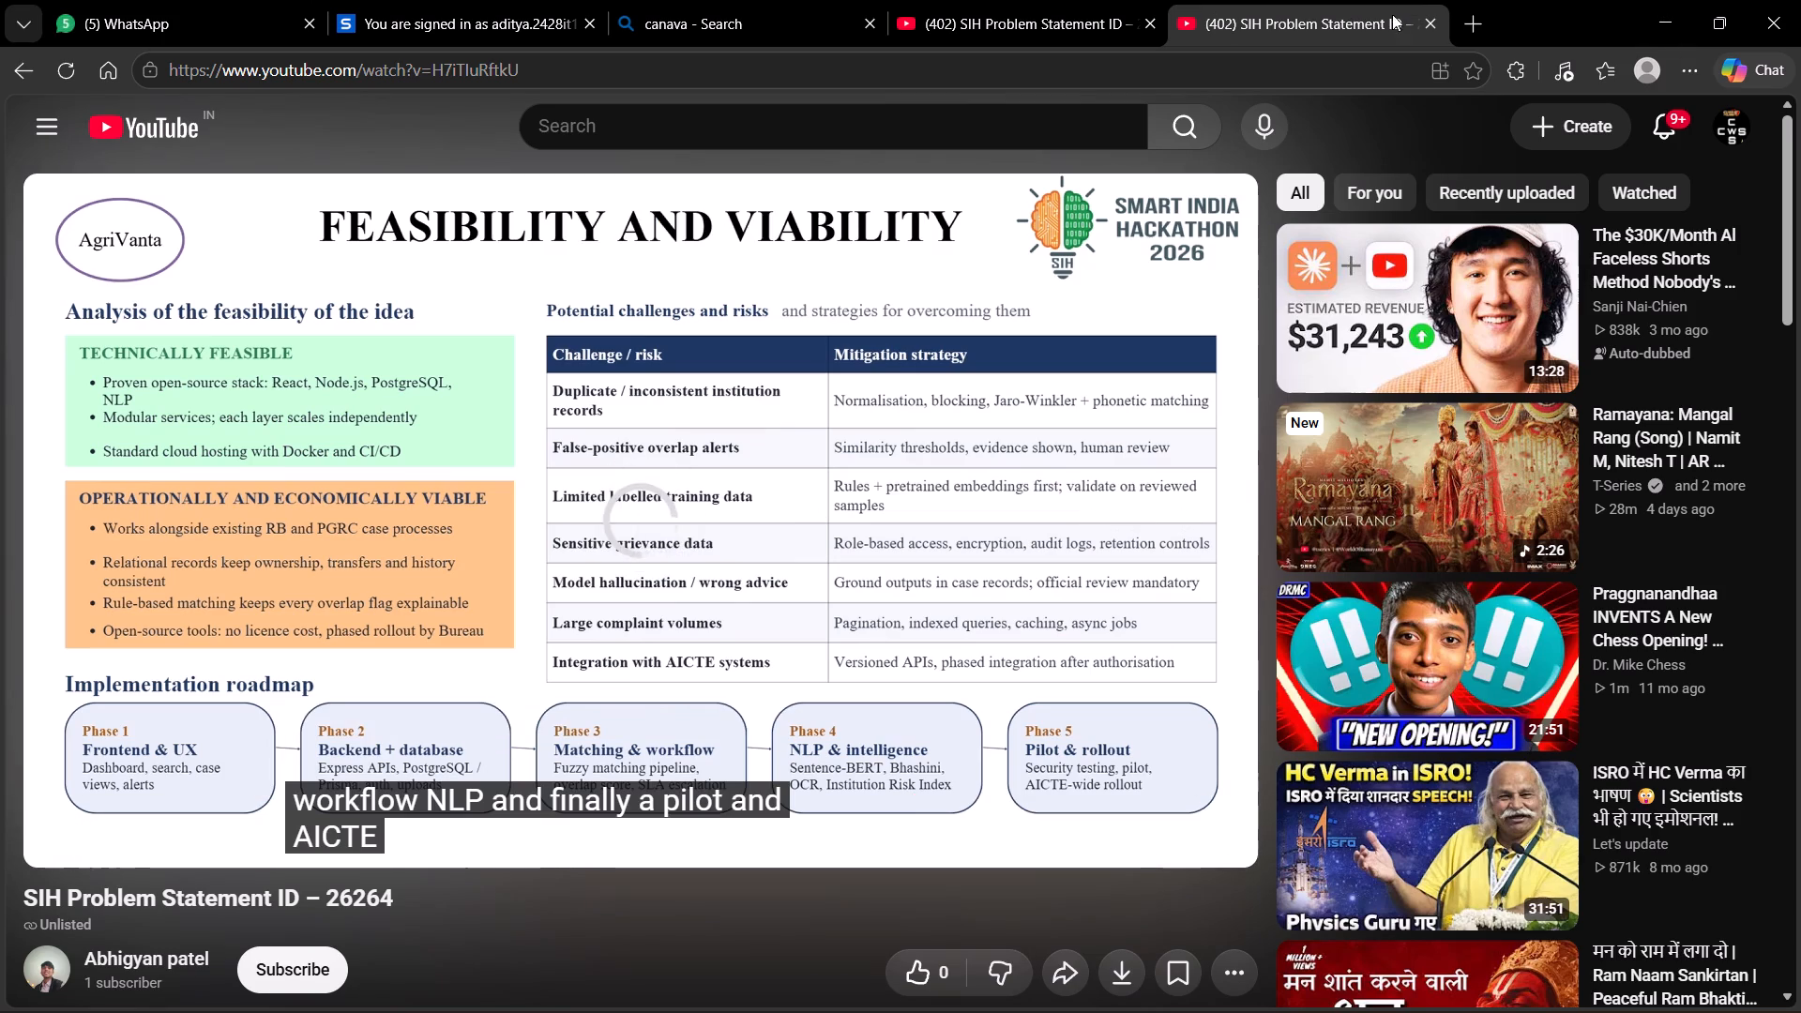
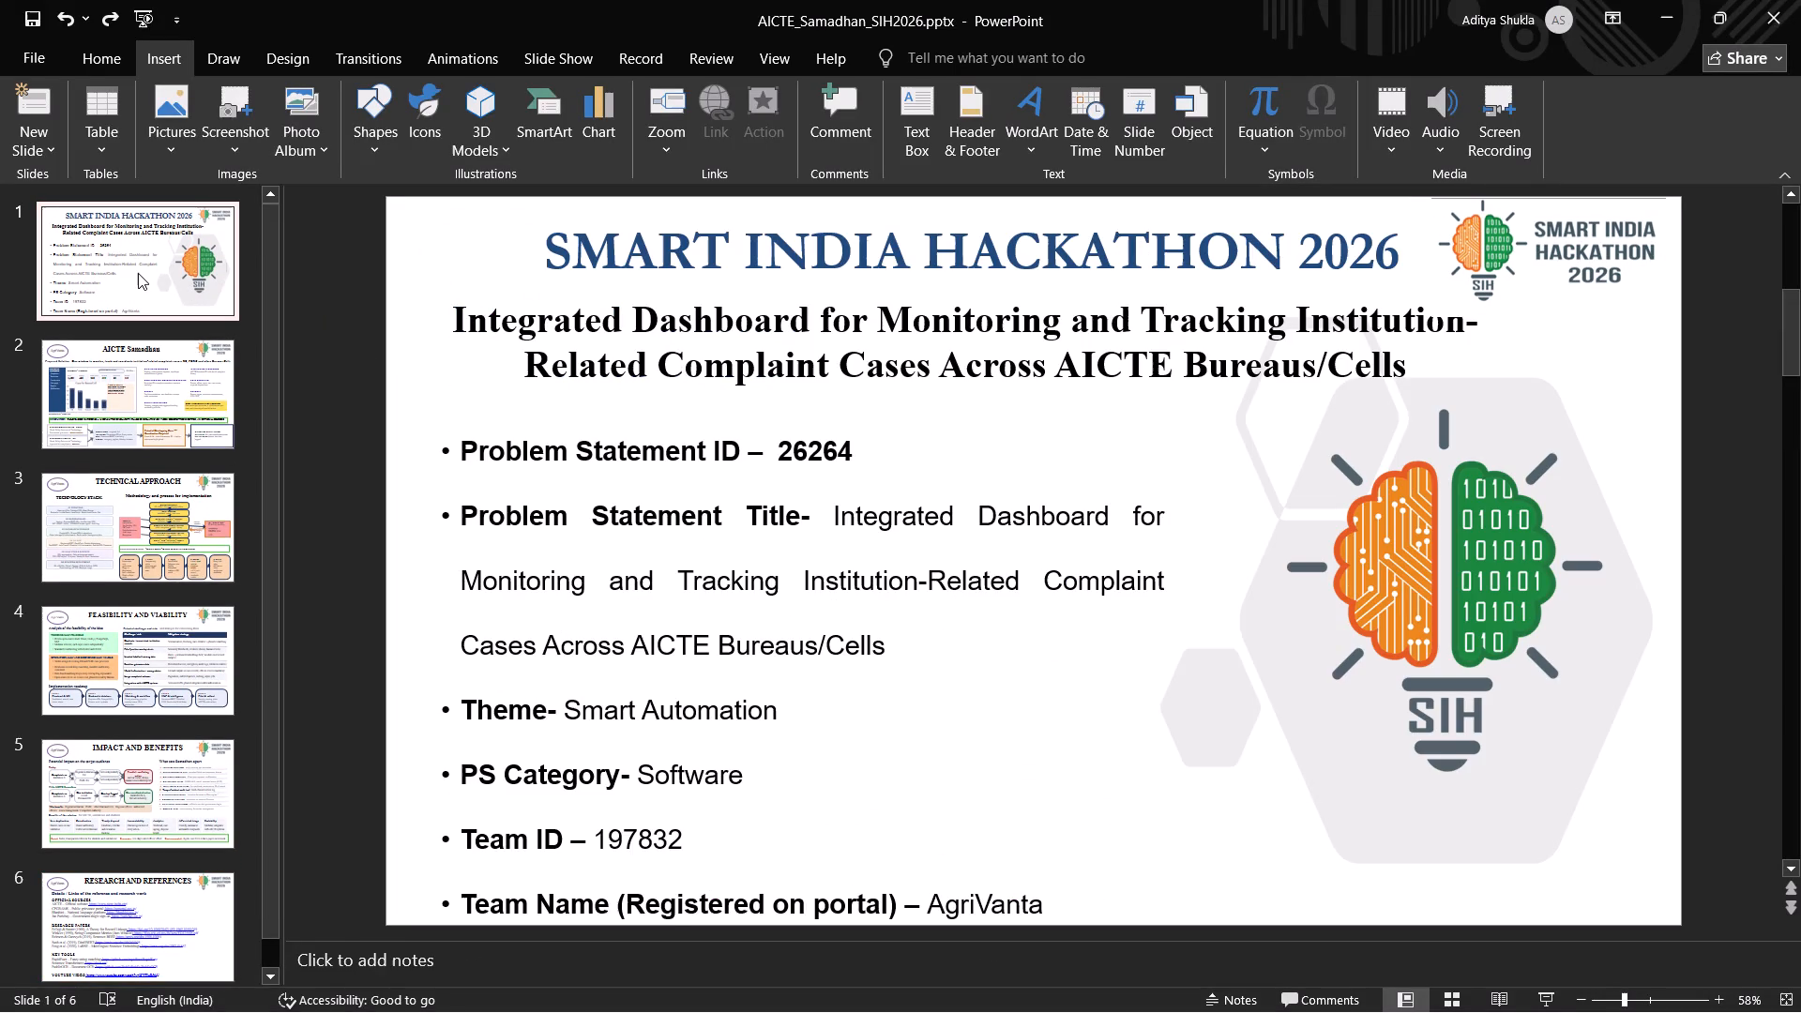
Review the slides from the title slide through Research and References and close the presentation.
{"action": "key", "text": "Down"}
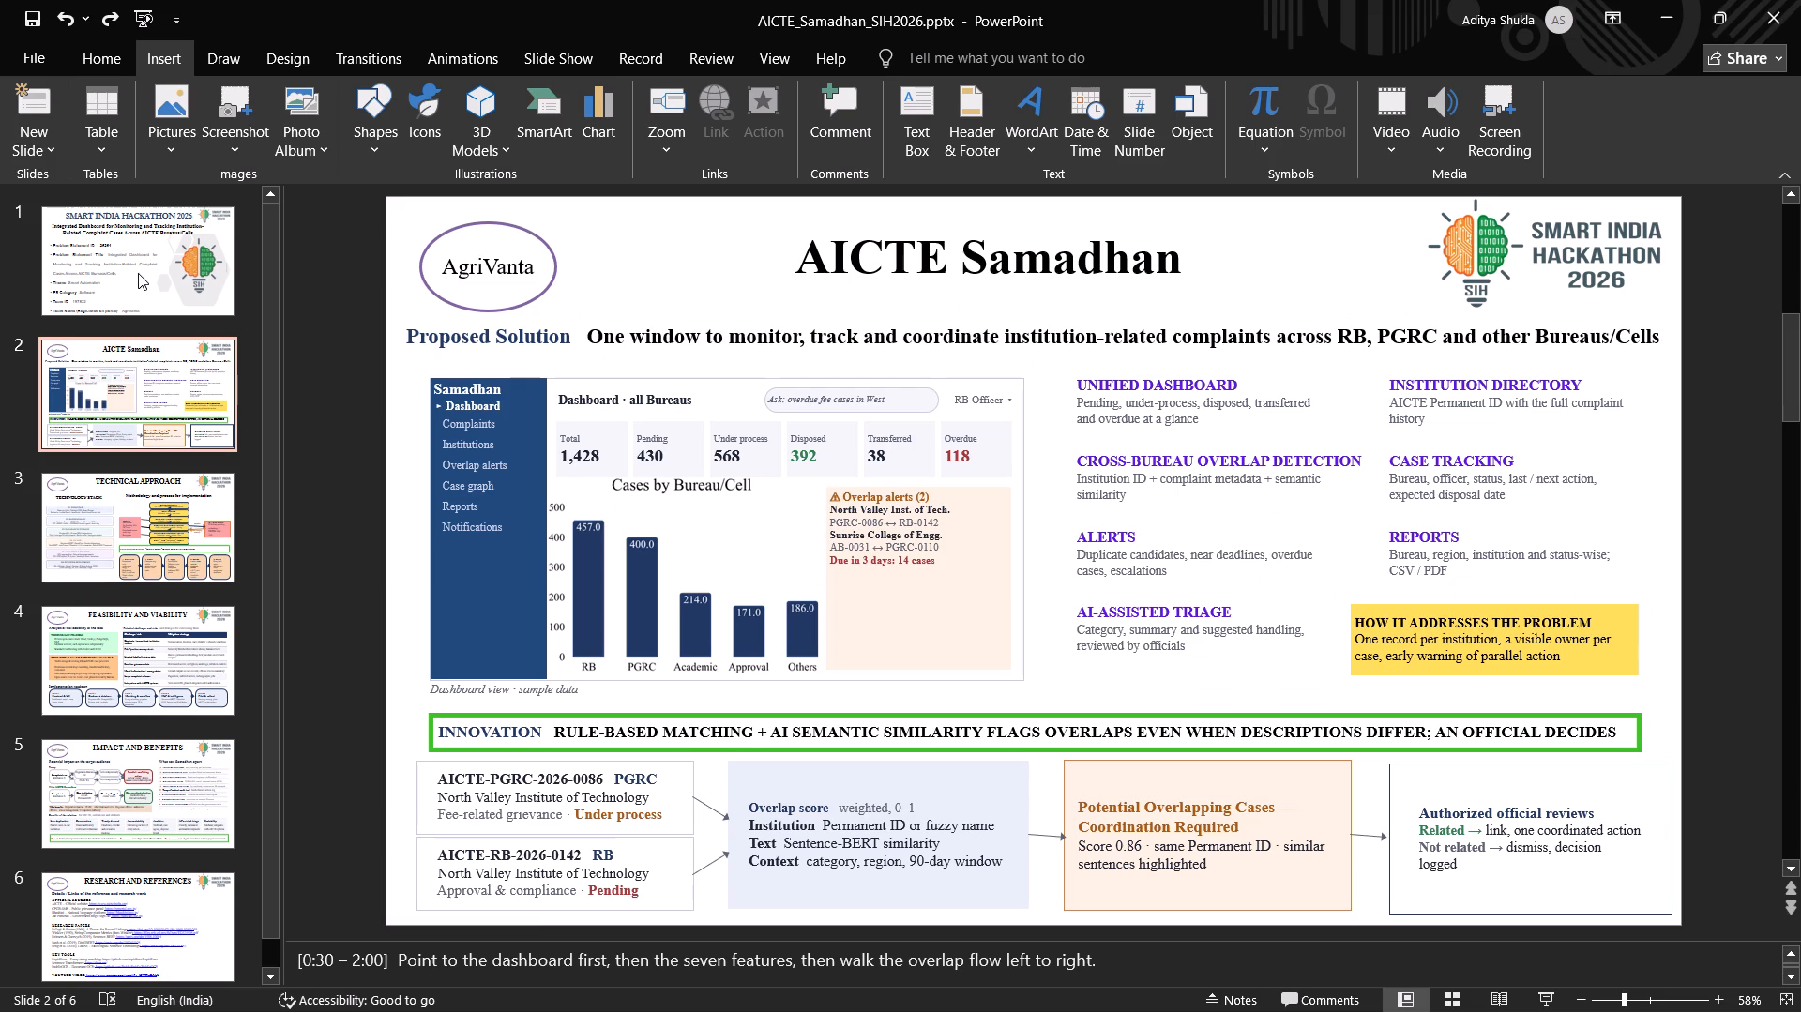
{"action": "key", "text": "Down"}
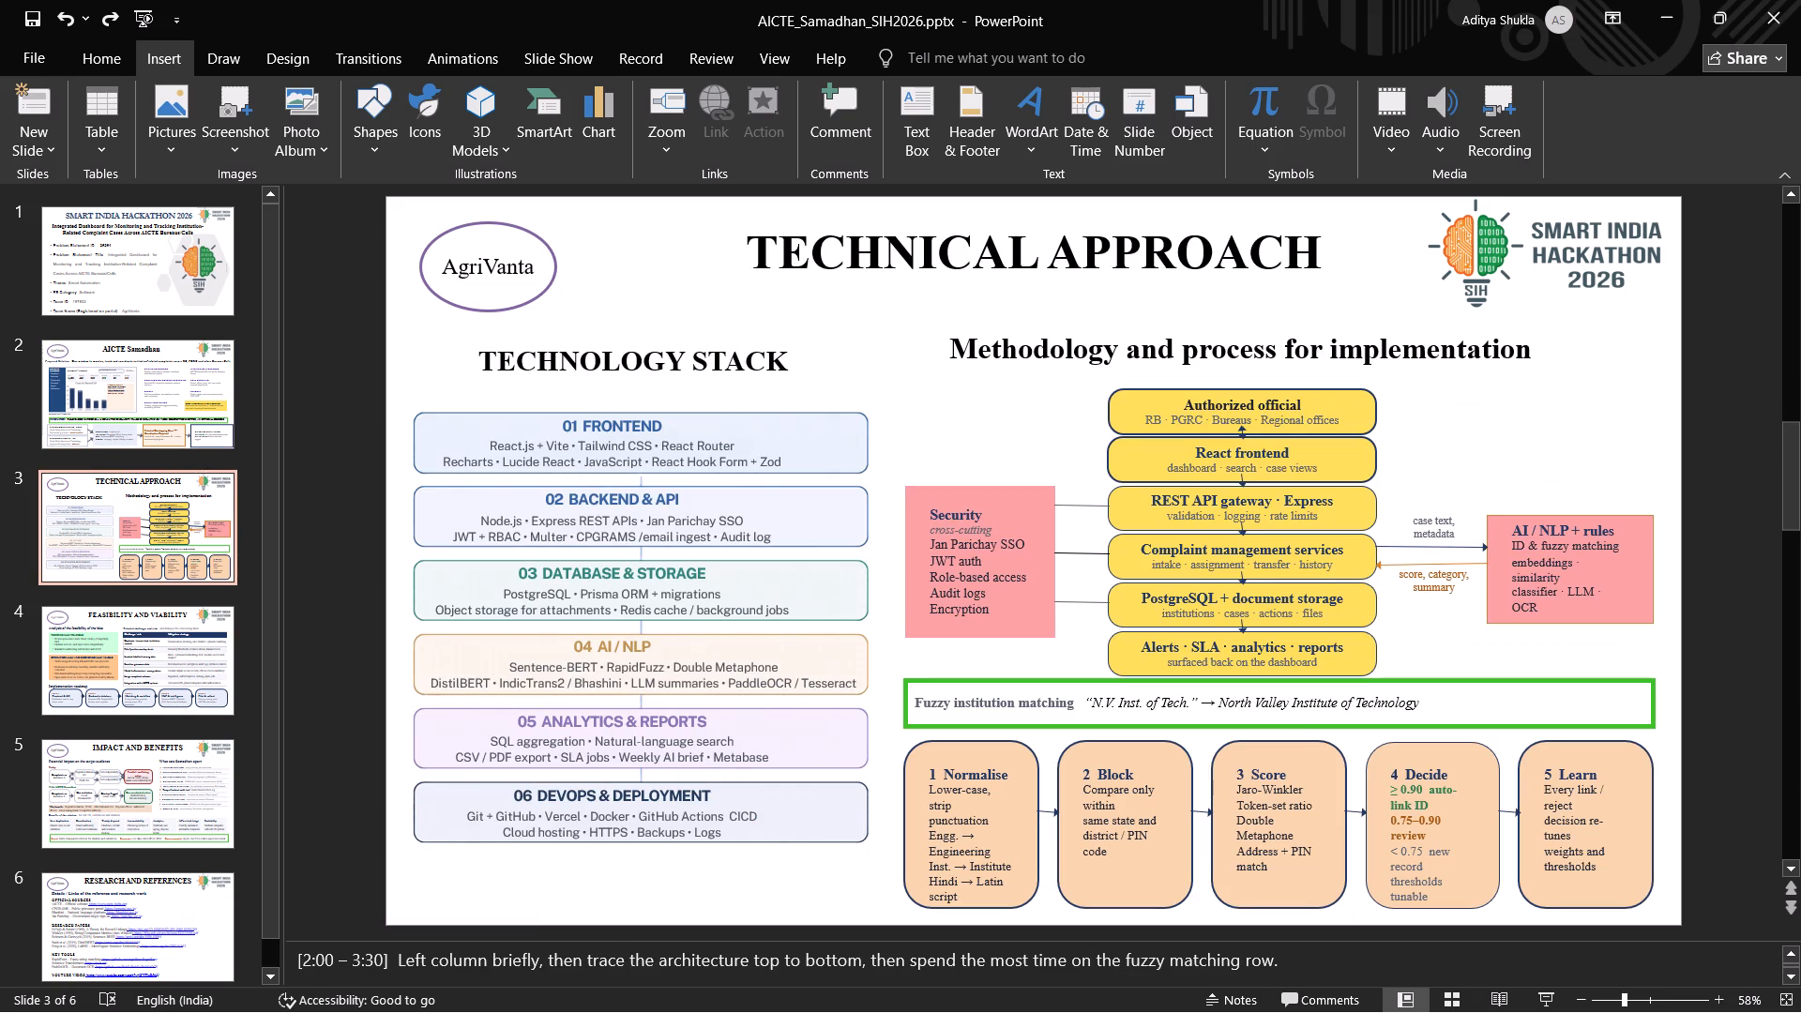
{"action": "key", "text": "Down"}
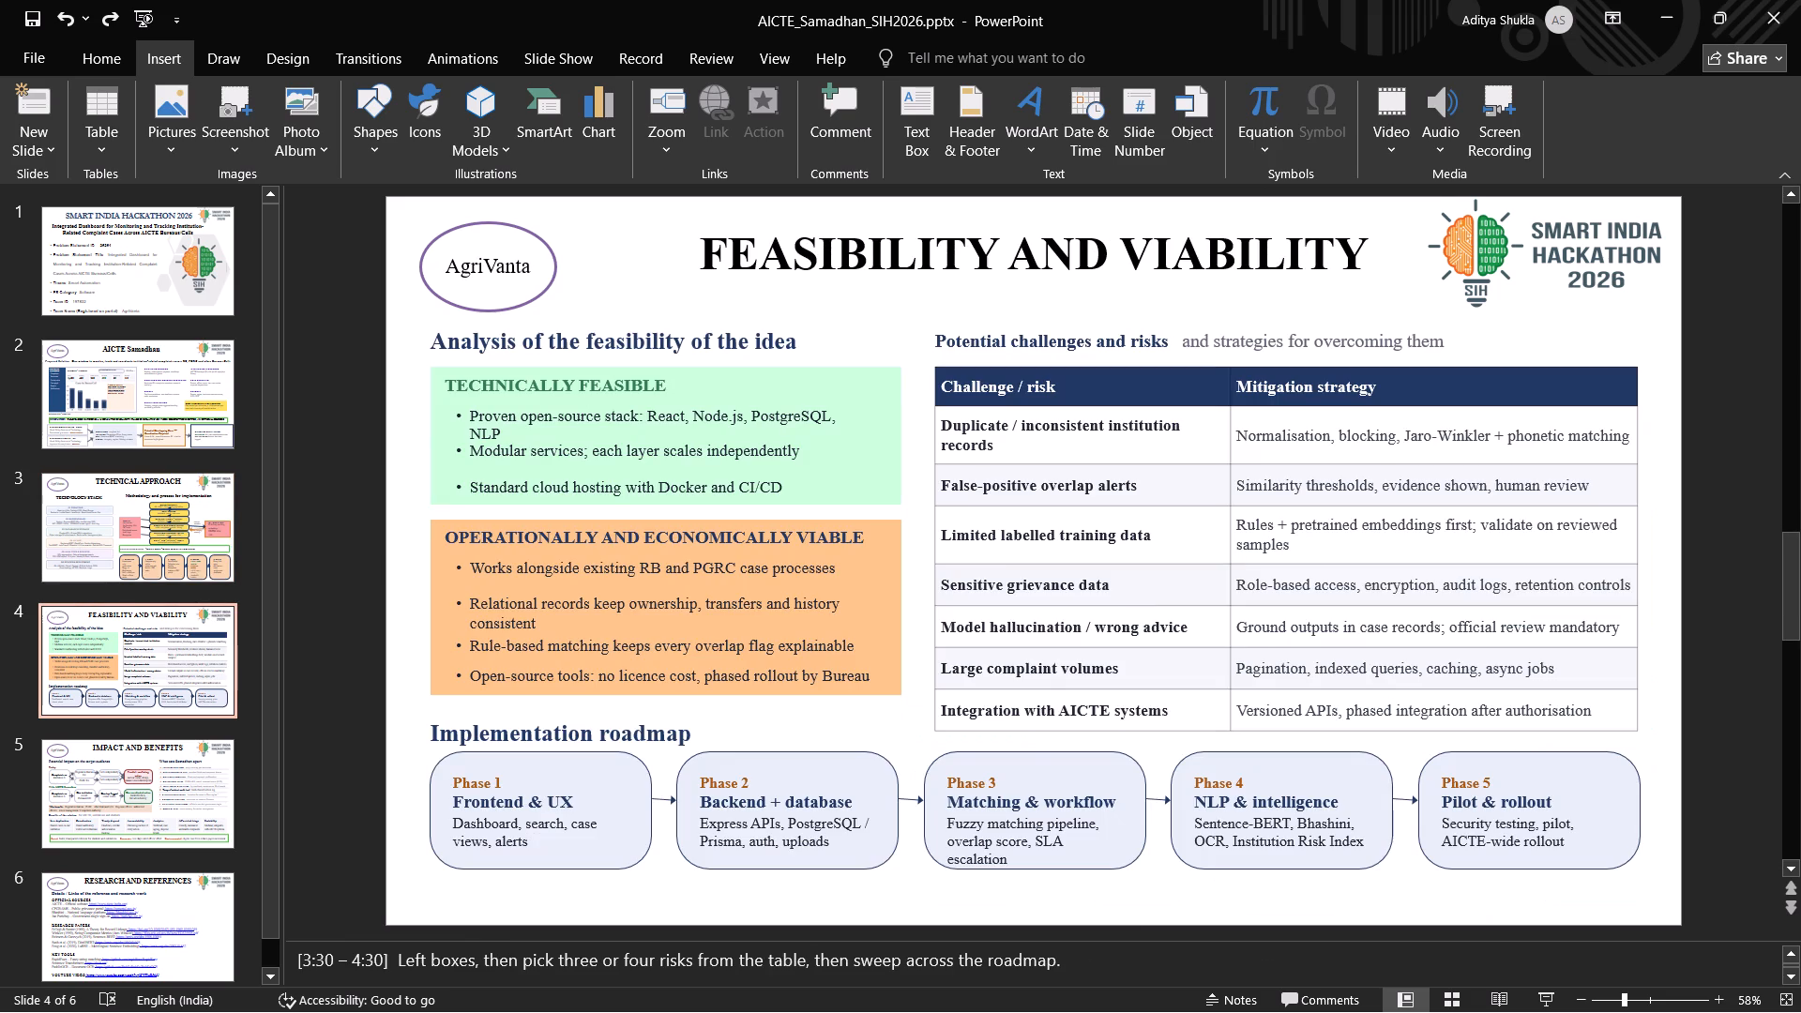
{"action": "key", "text": "Down"}
{"action": "key", "text": "Down"}
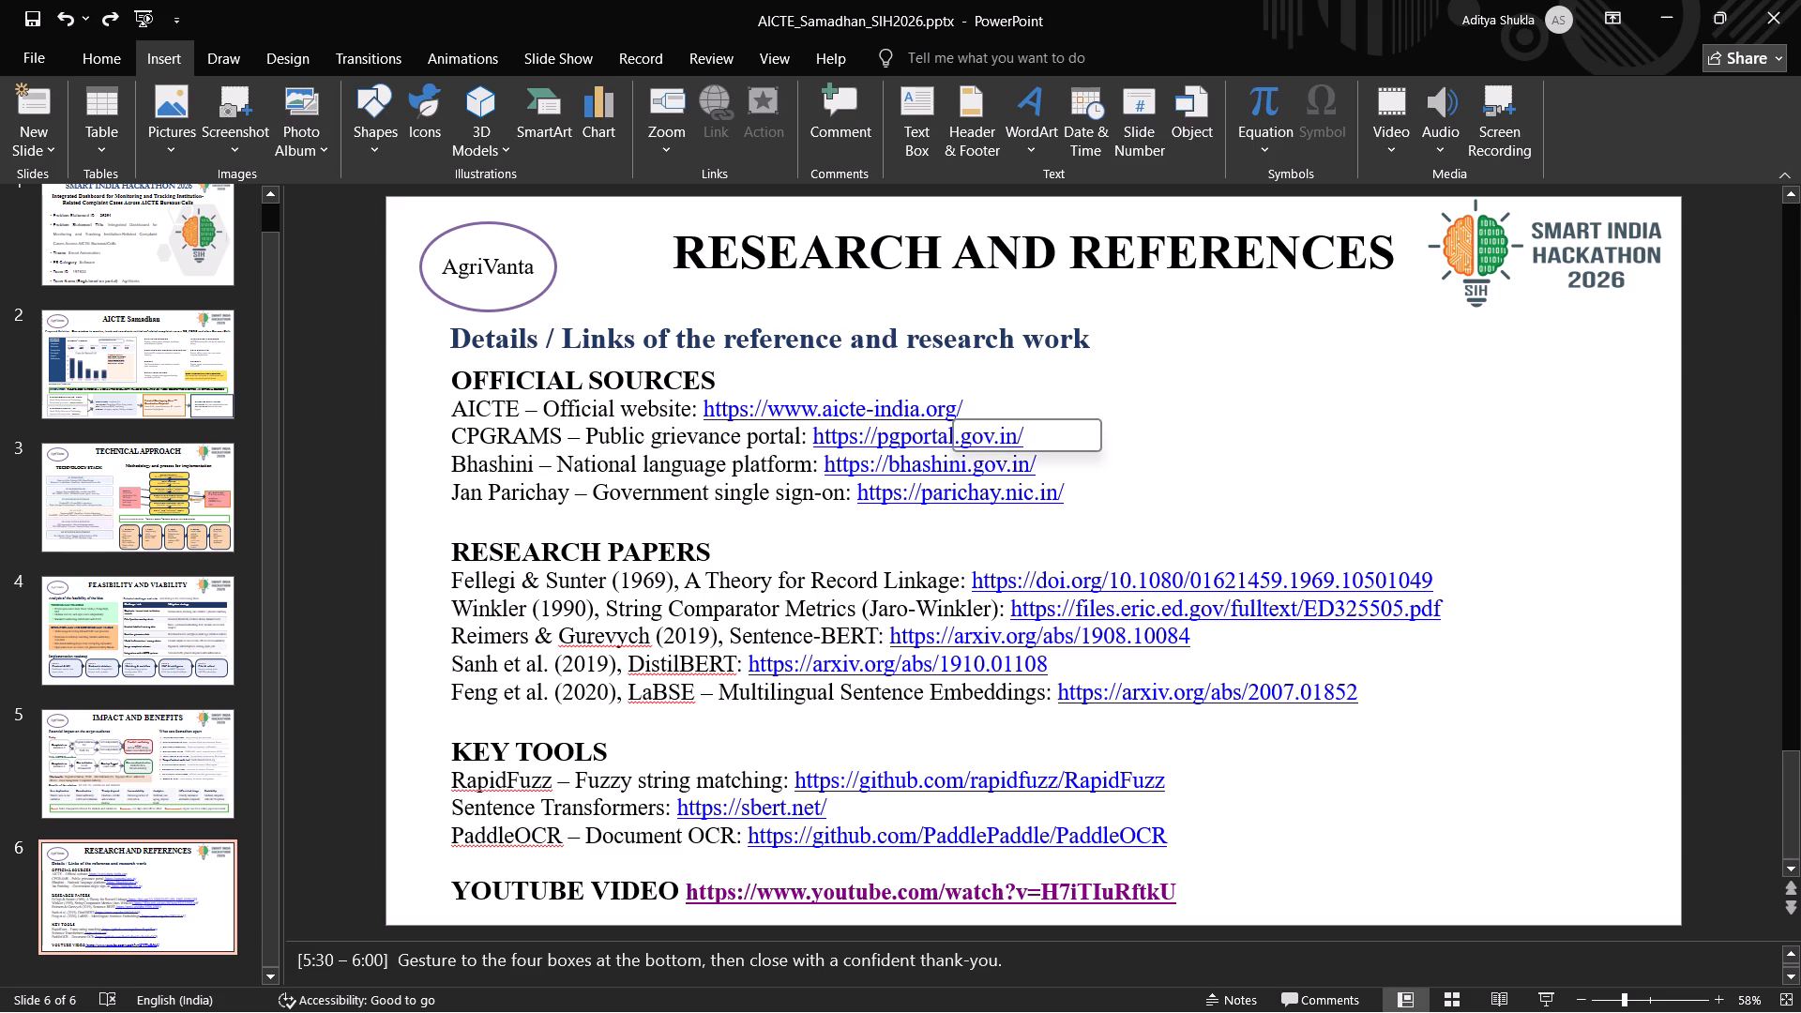
{"action": "left_click", "coordinate": [581, 887]}
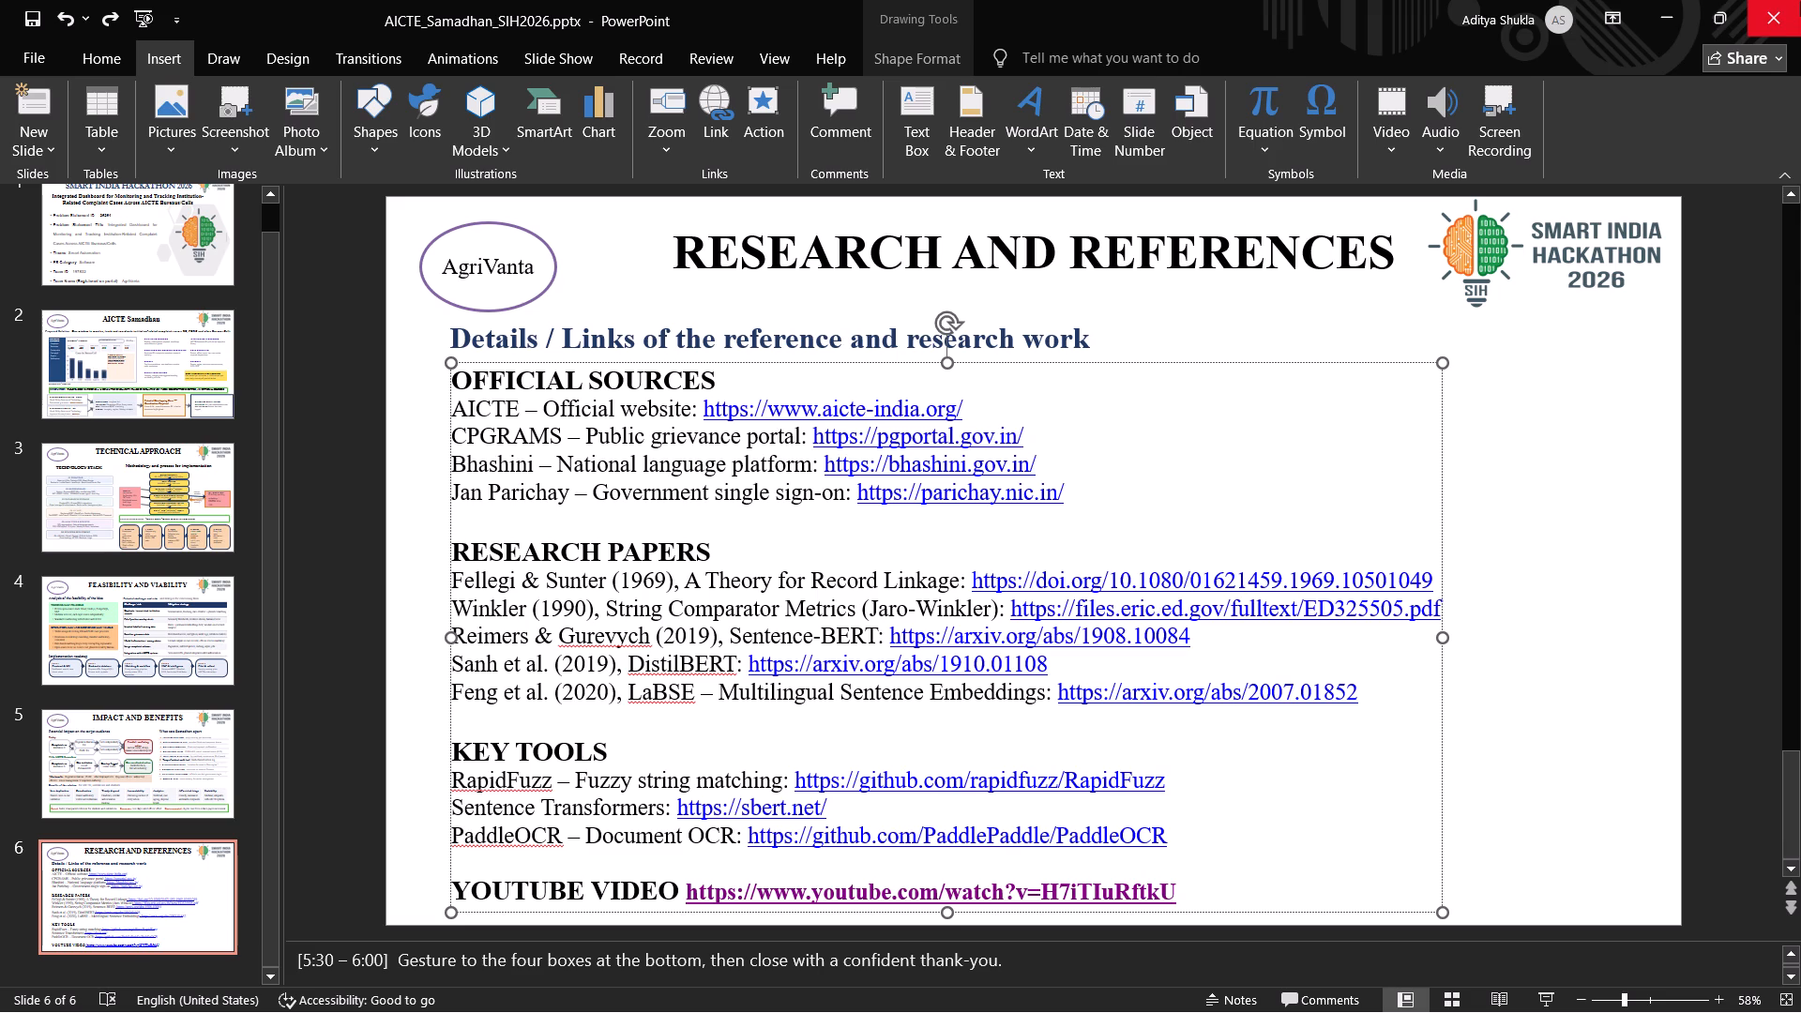
{"action": "left_click", "coordinate": [1800, 1]}
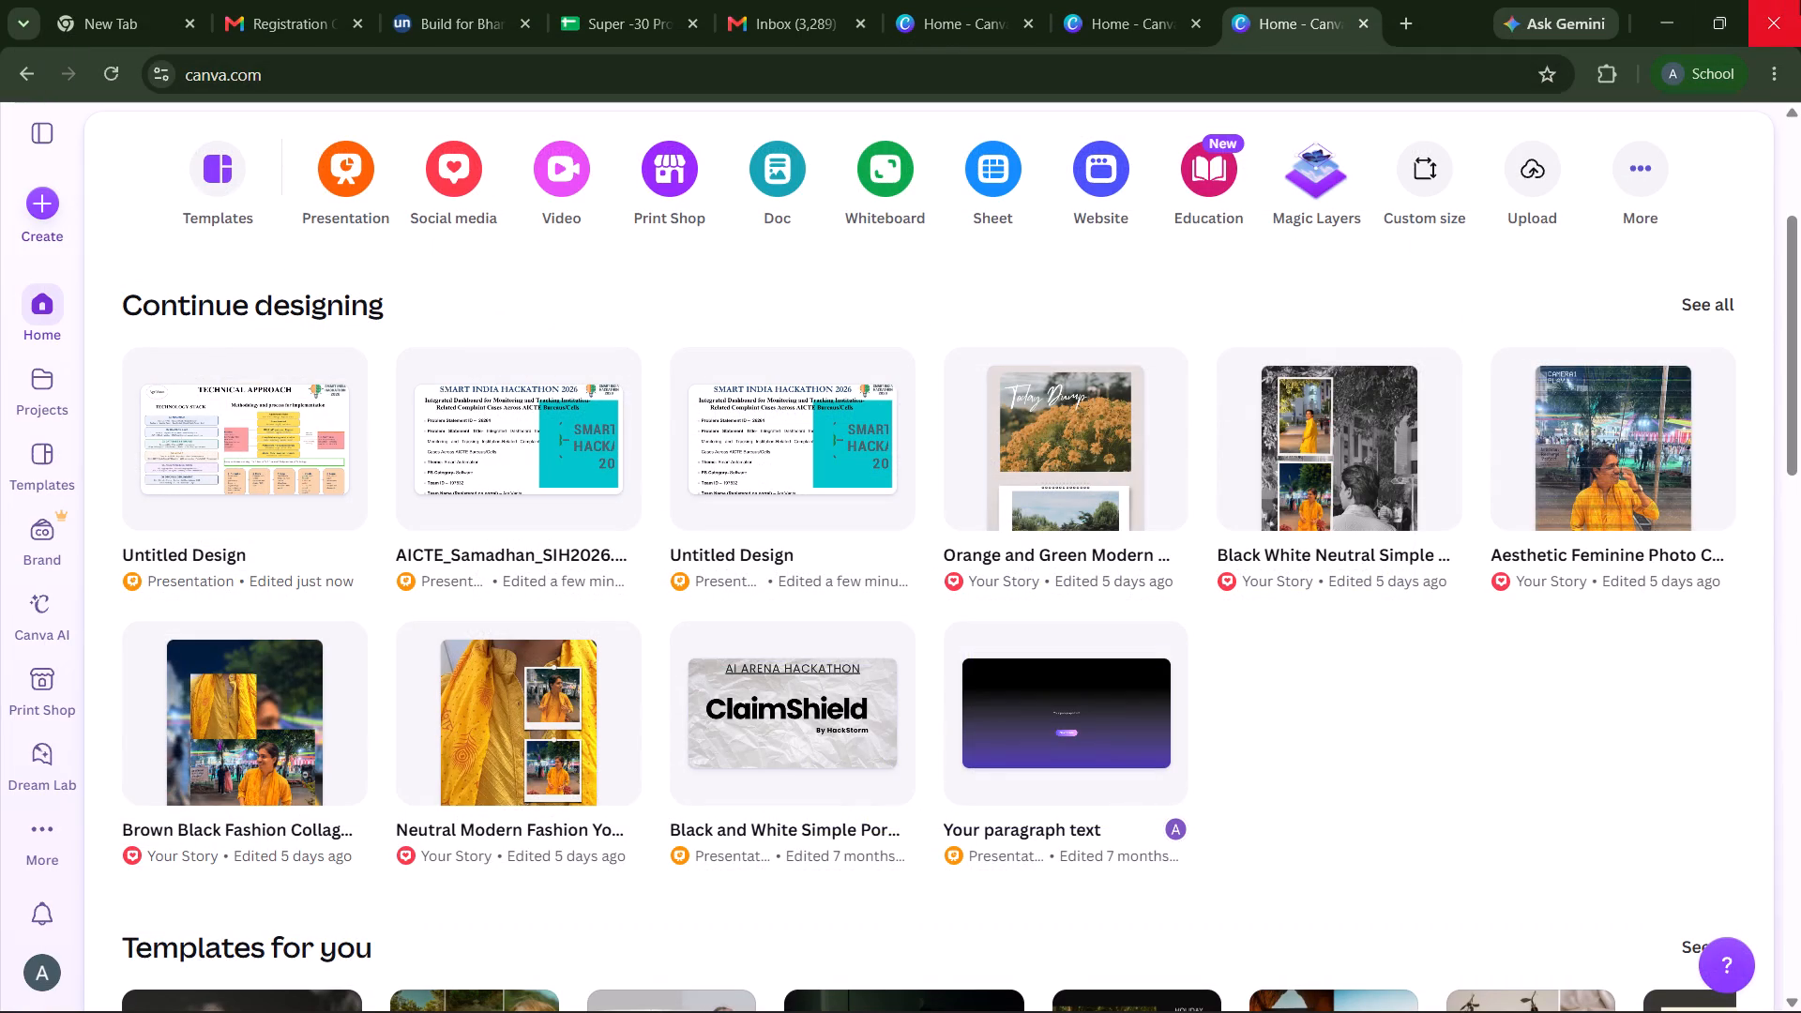
Switch to File Explorer.
{"action": "left_click", "coordinate": [880, 988]}
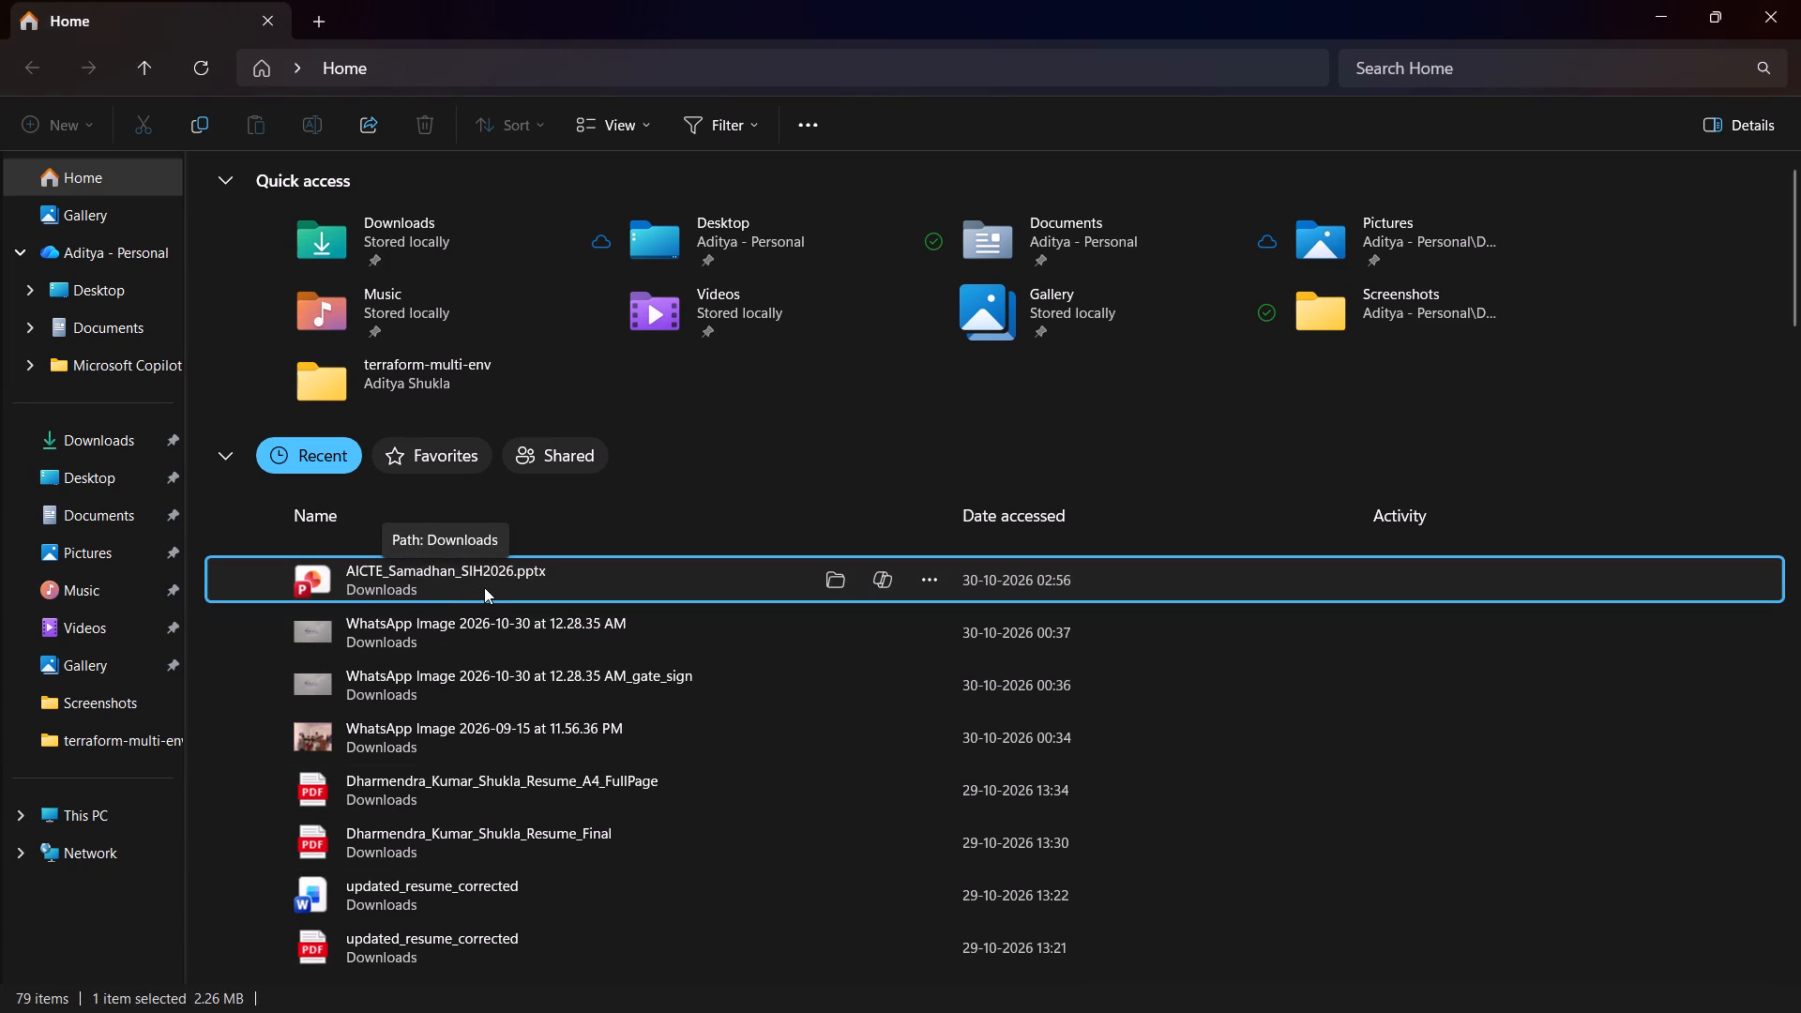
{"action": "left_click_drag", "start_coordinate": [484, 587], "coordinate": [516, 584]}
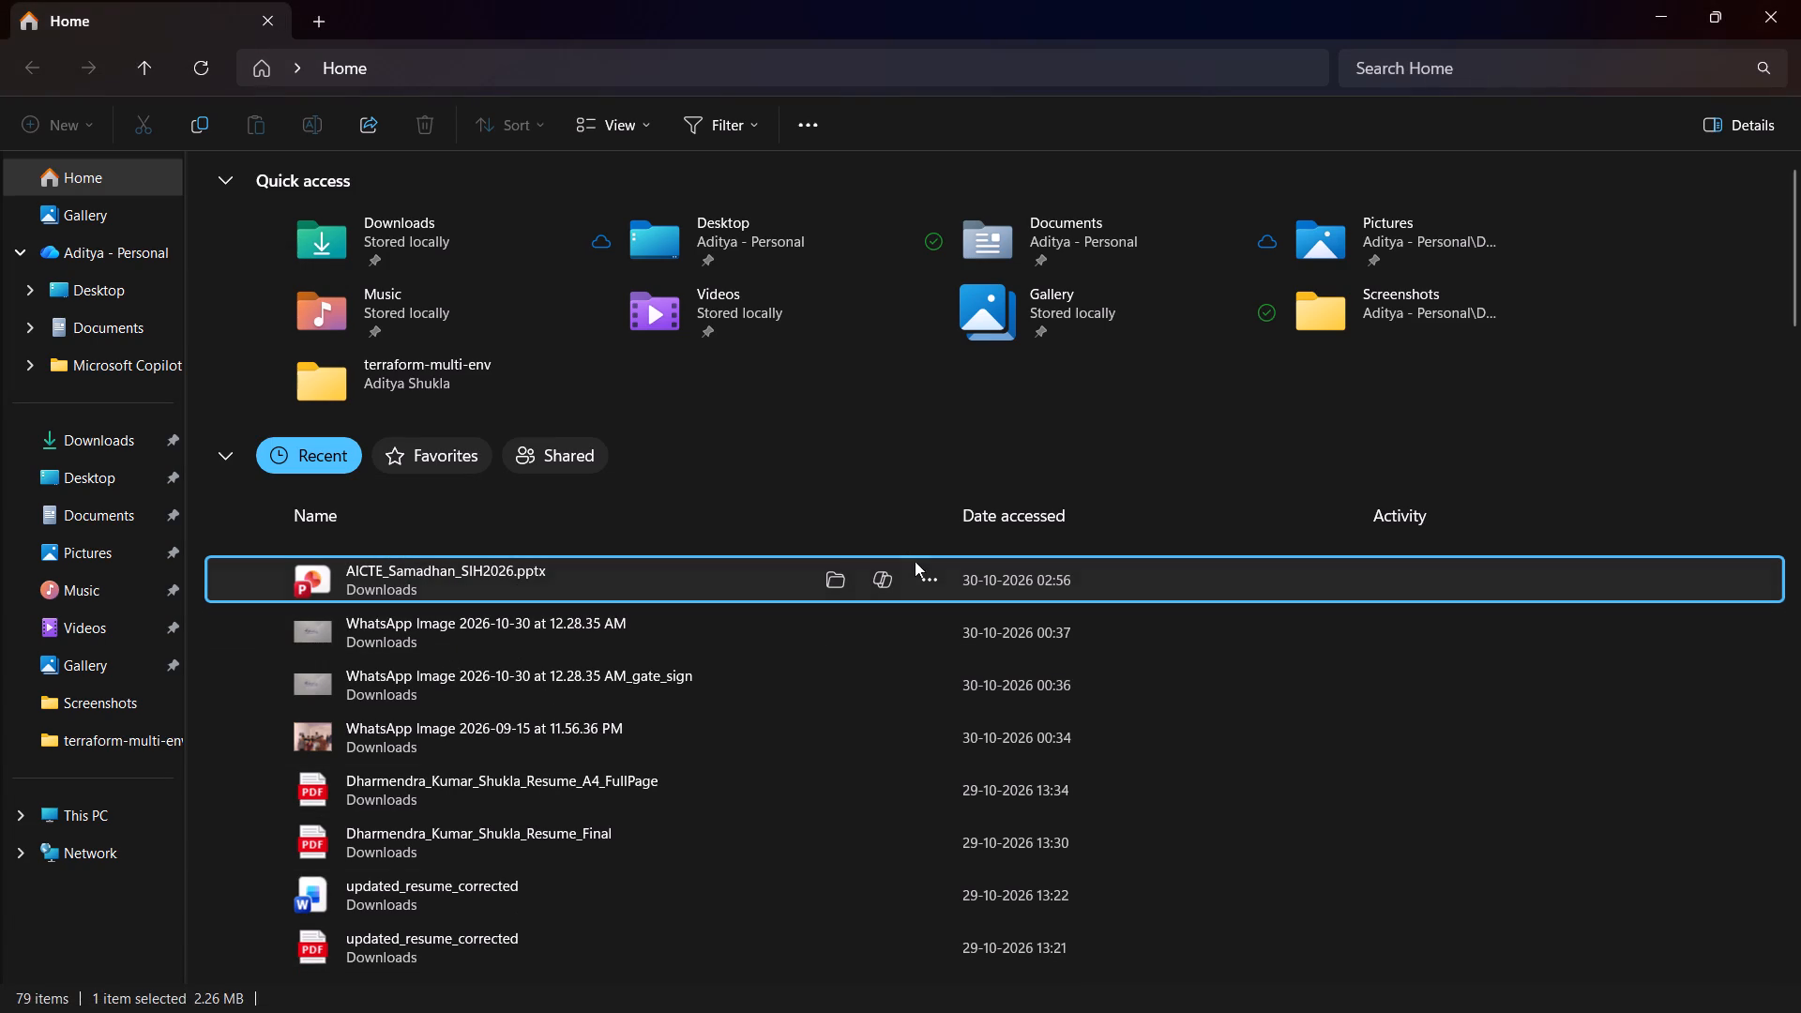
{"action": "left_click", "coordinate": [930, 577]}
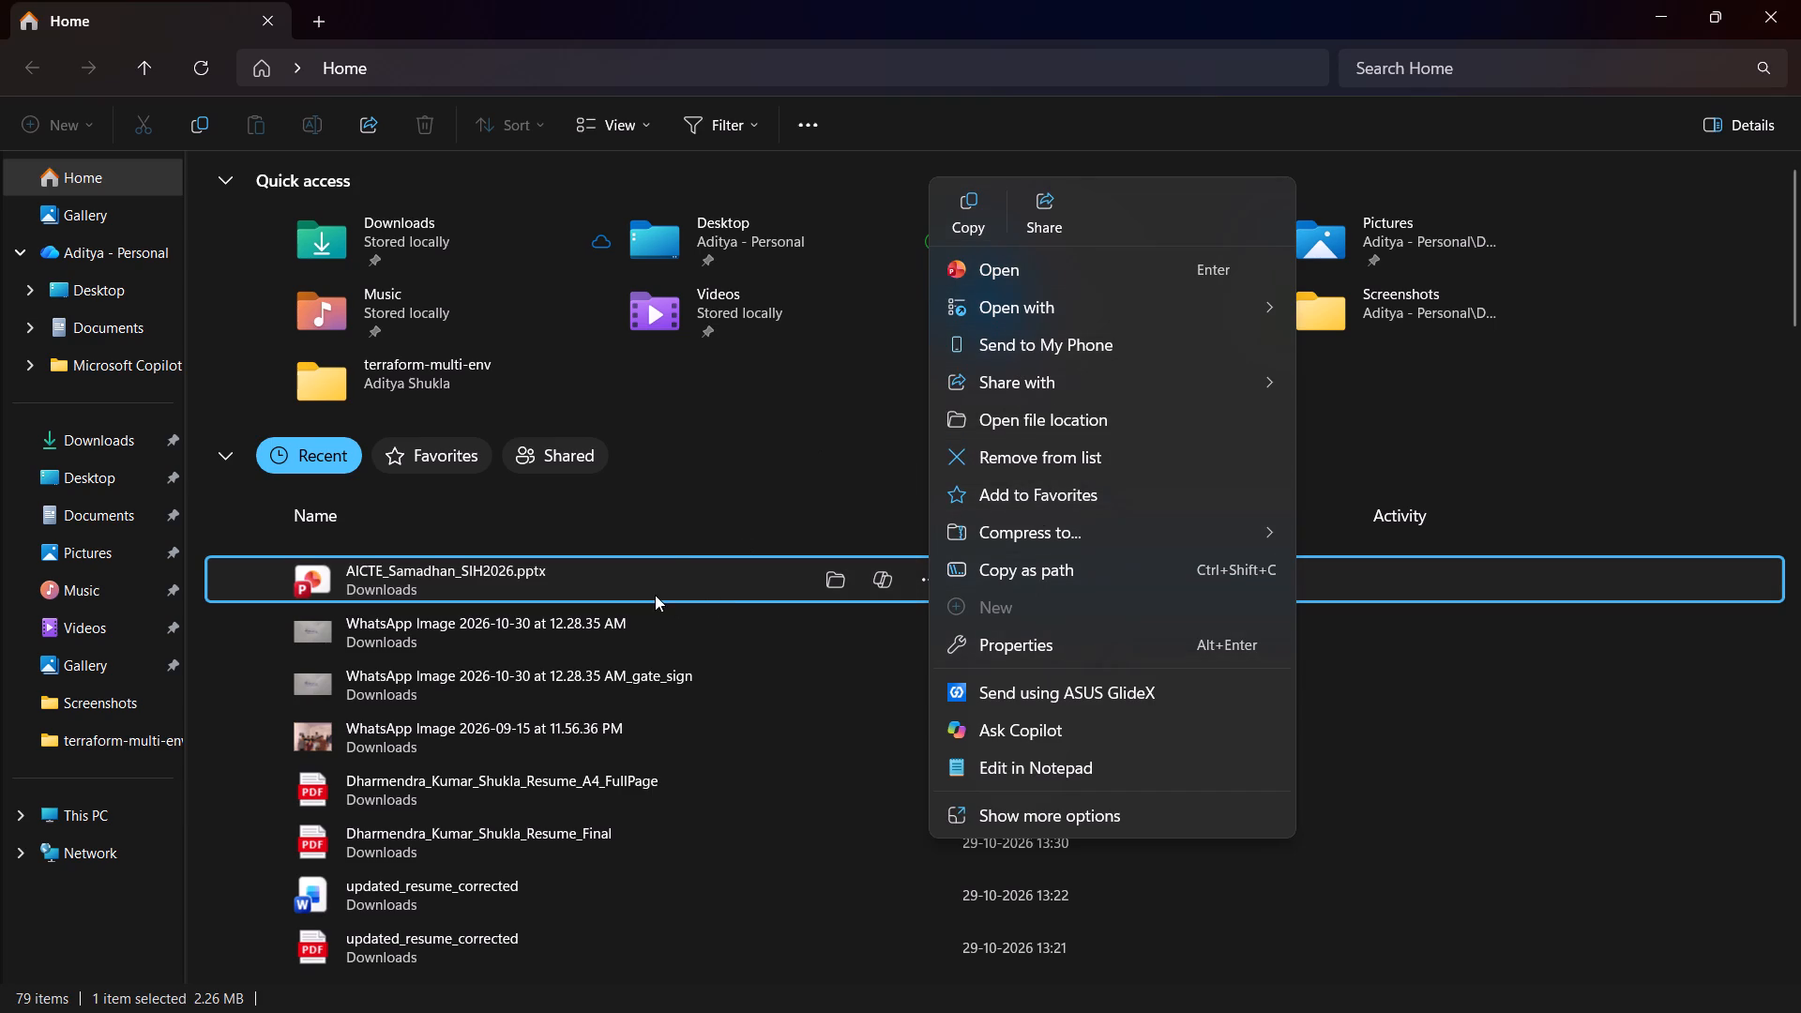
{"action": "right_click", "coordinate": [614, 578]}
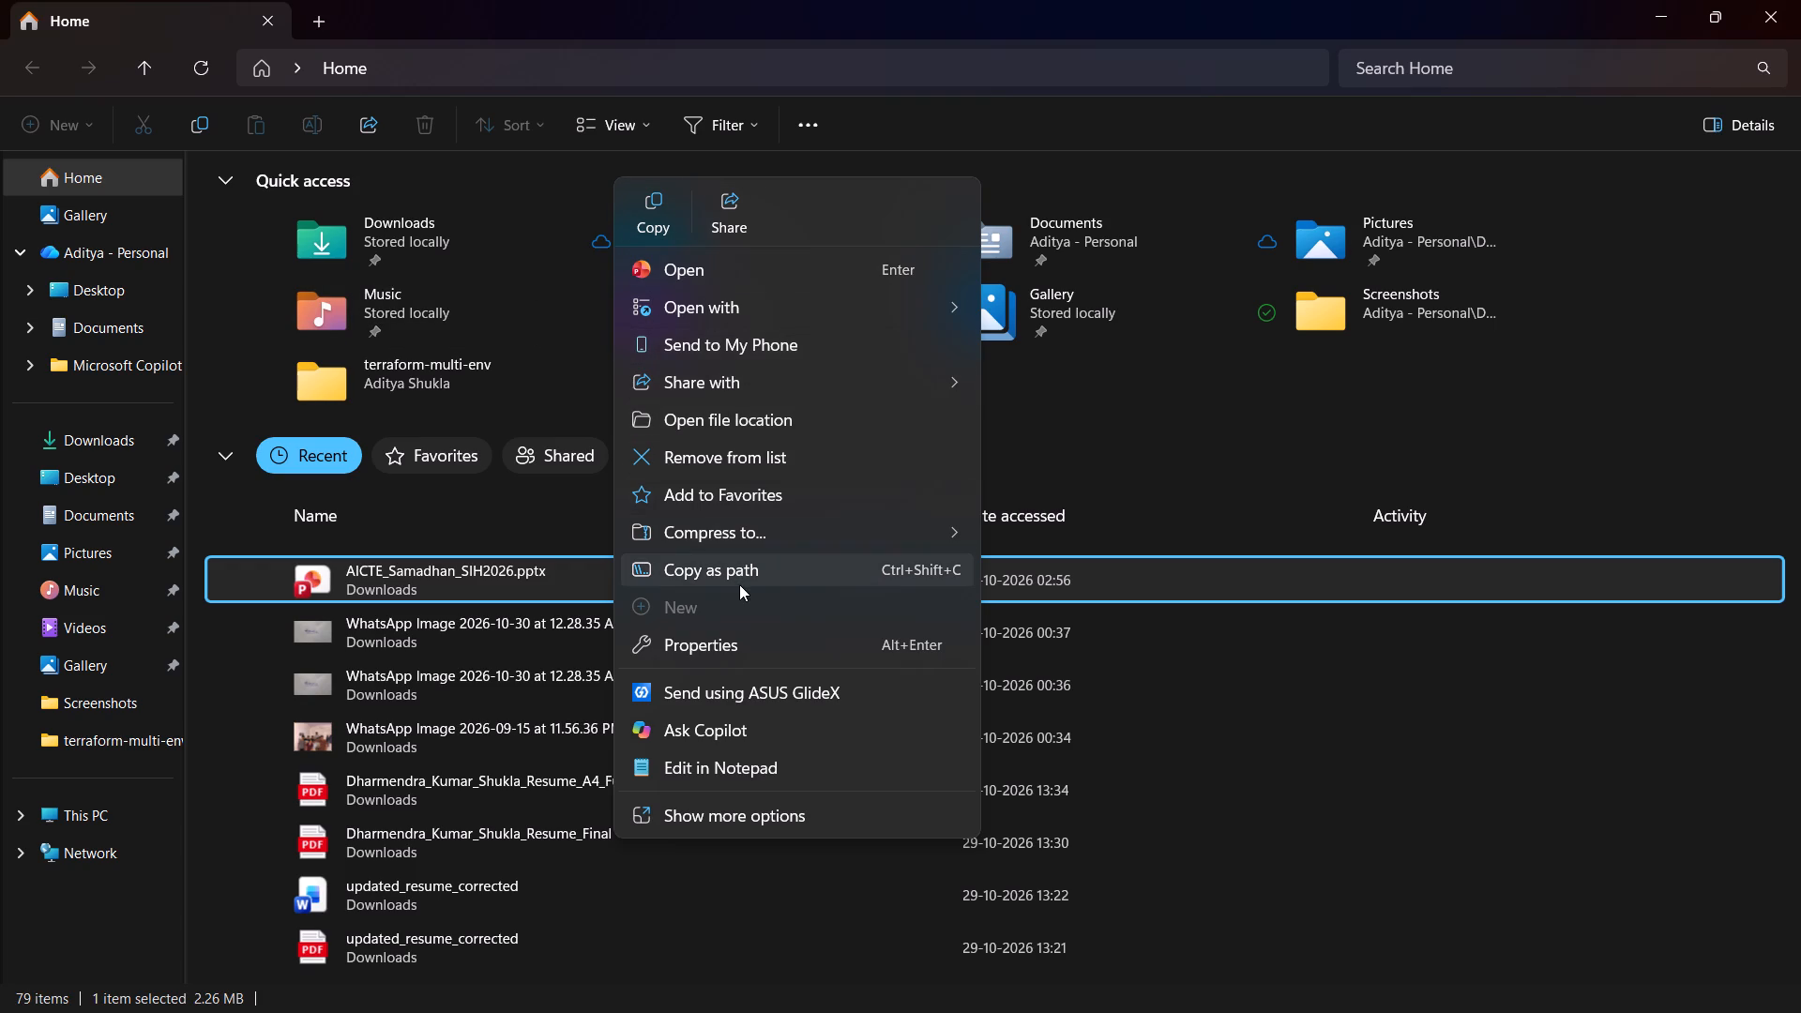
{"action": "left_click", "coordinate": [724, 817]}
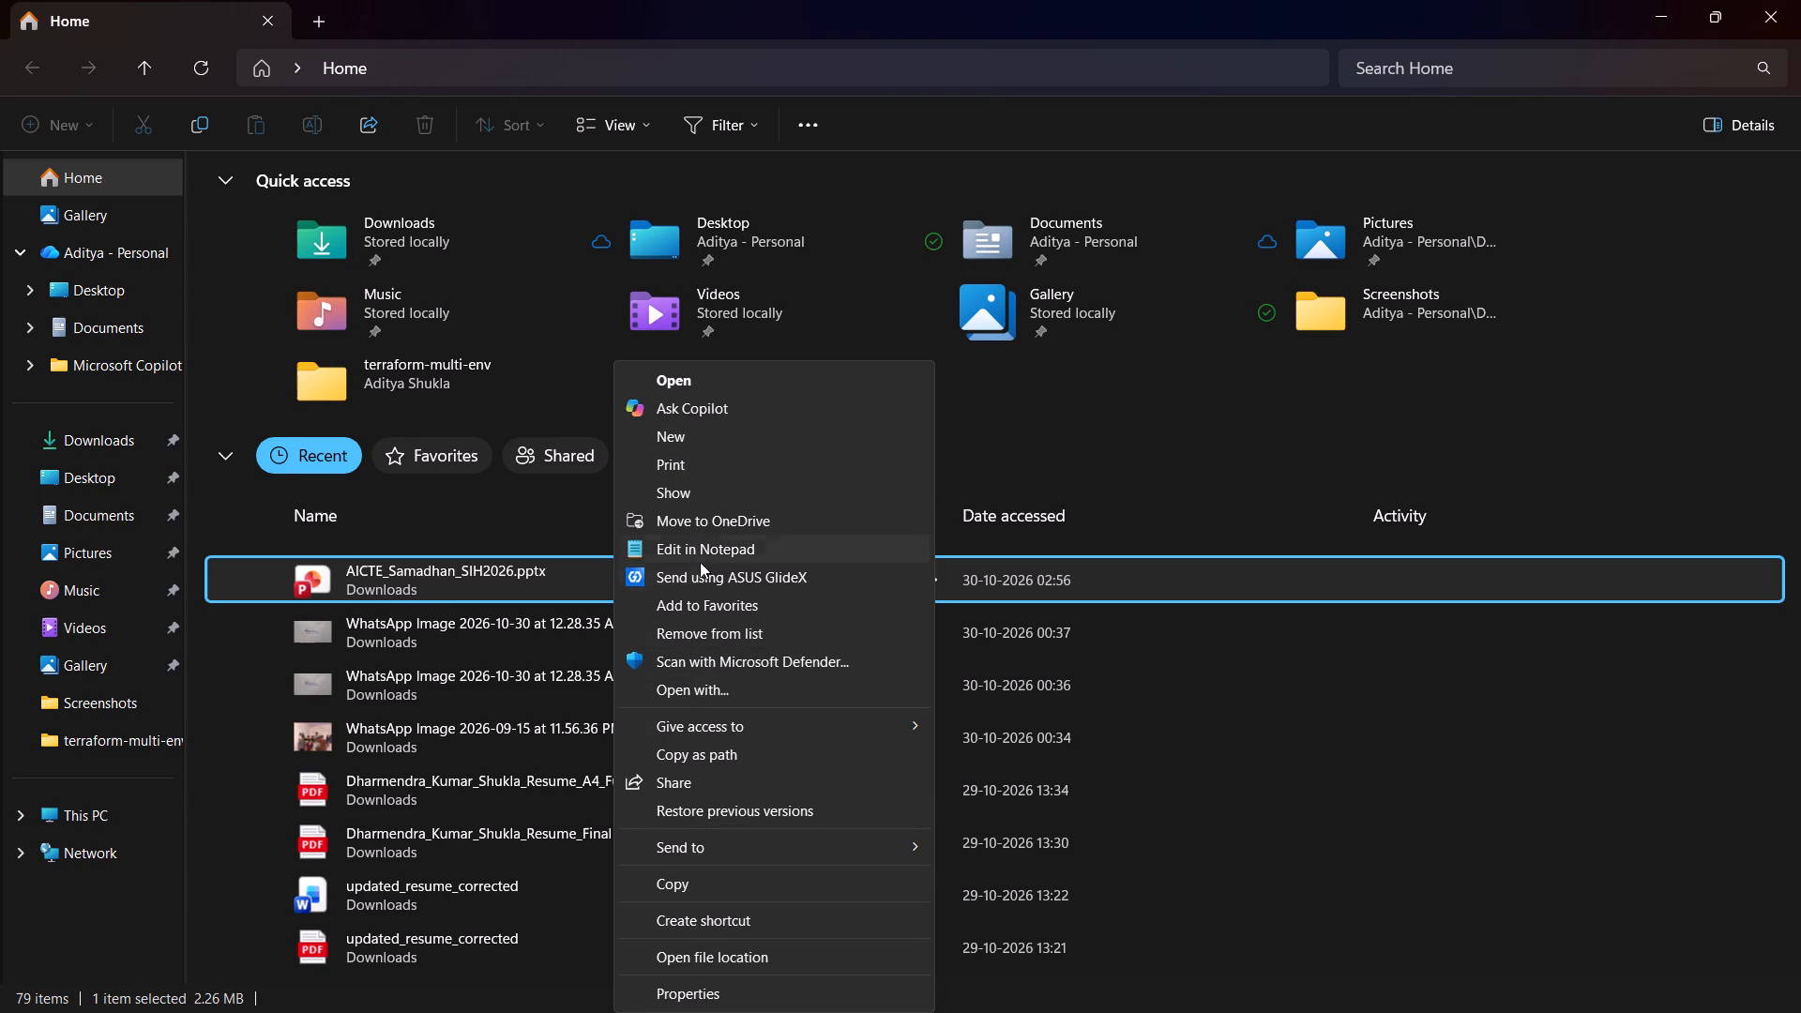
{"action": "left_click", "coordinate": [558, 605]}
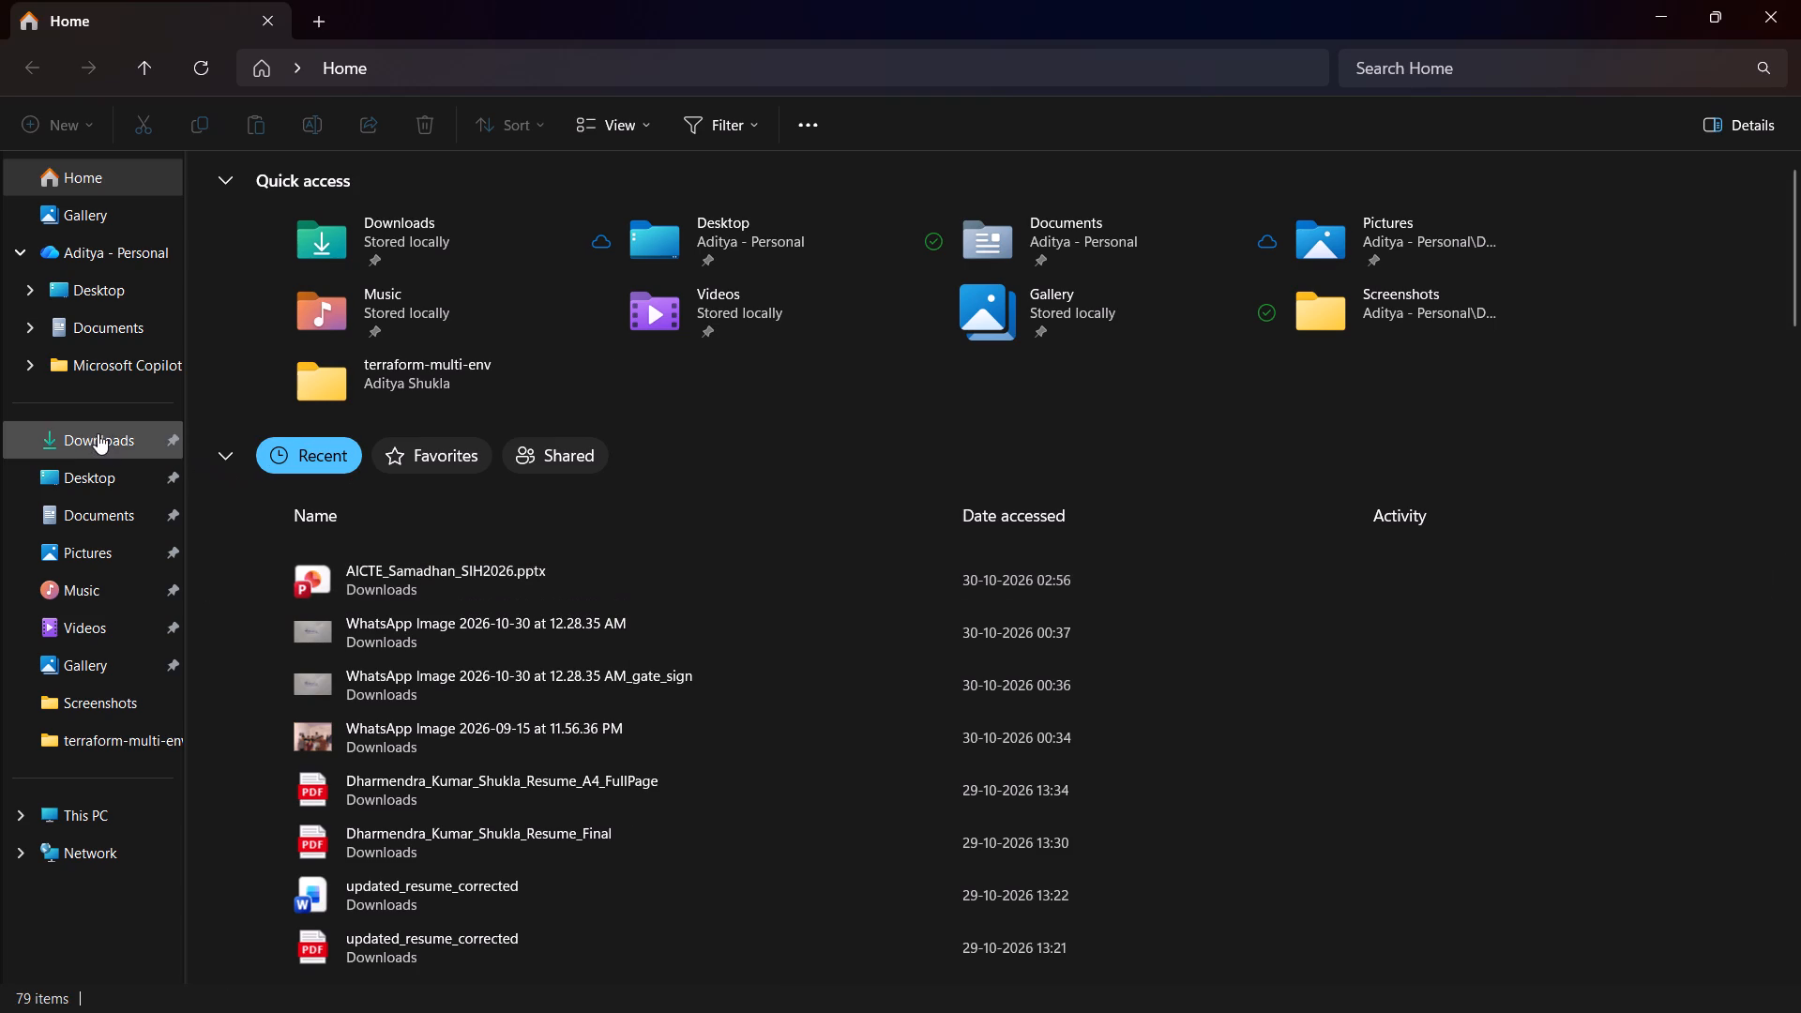
In the Downloads folder, rename the AICTE_Samadhan_SIH2026.pptx presentation as AICTE_Samadhan_SIH2026, removing the ".pptx" text from its name.
{"action": "left_click", "coordinate": [99, 433]}
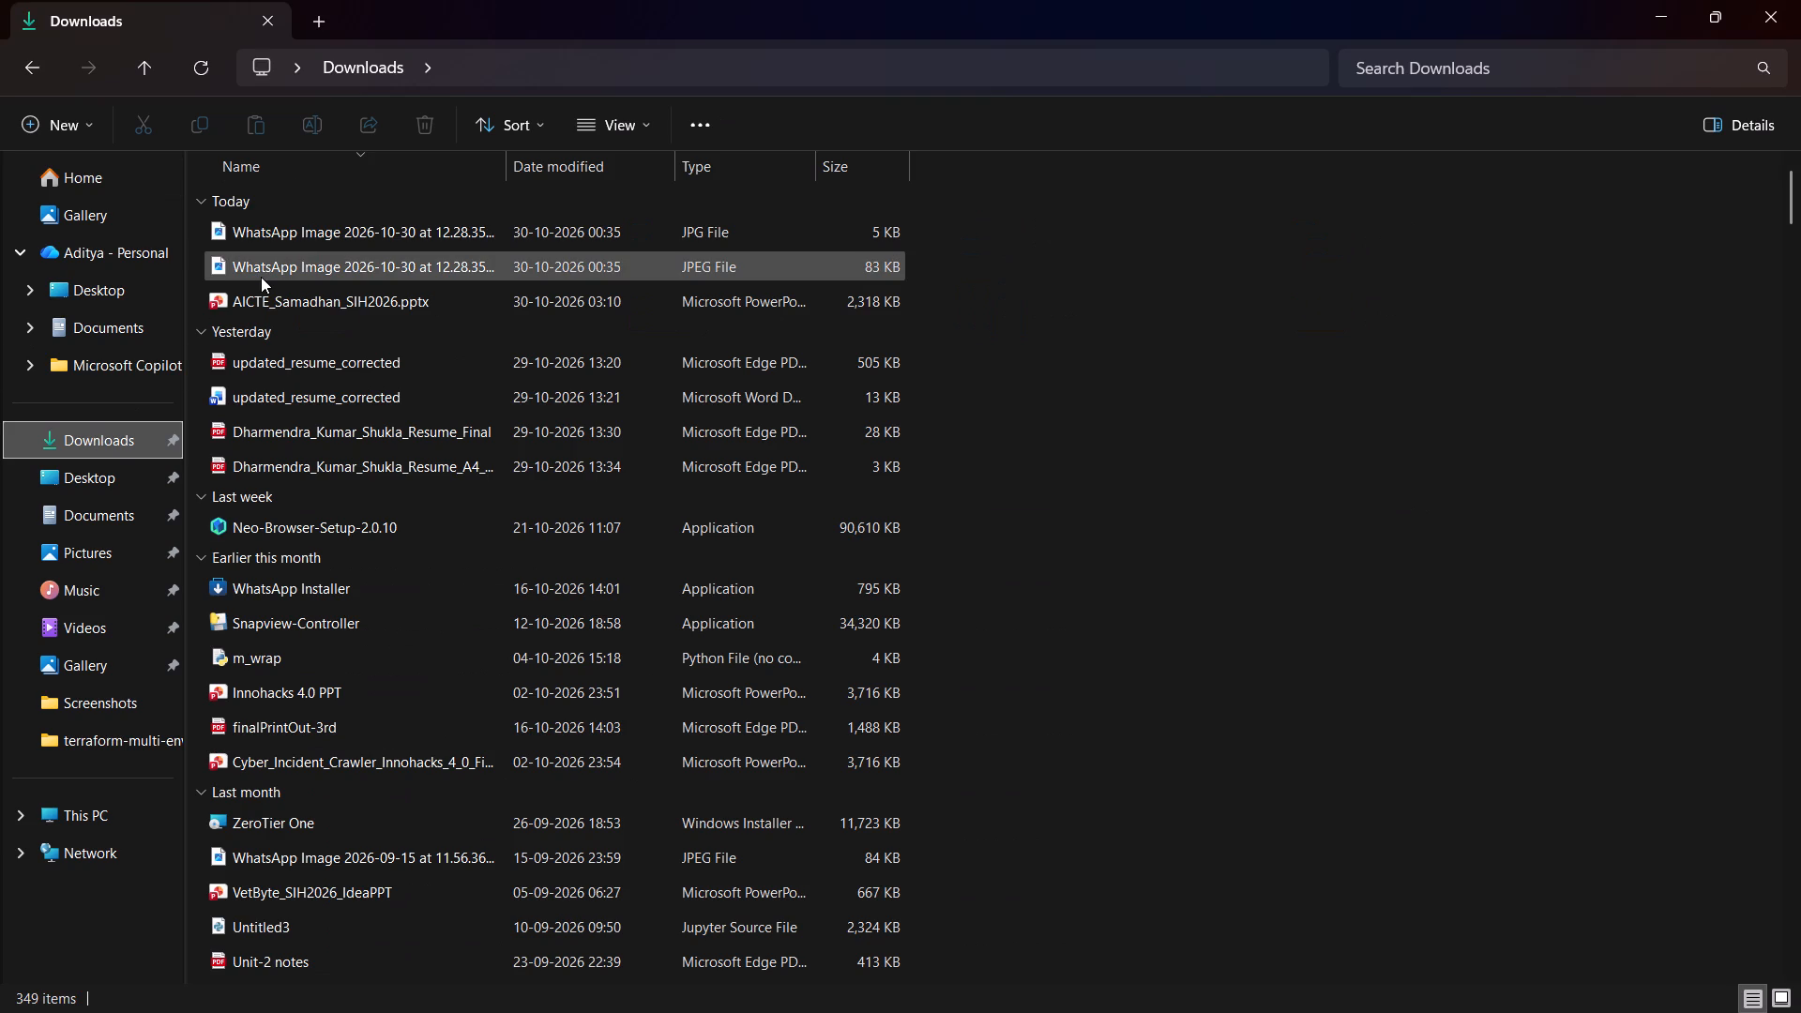
{"action": "left_click", "coordinate": [274, 292]}
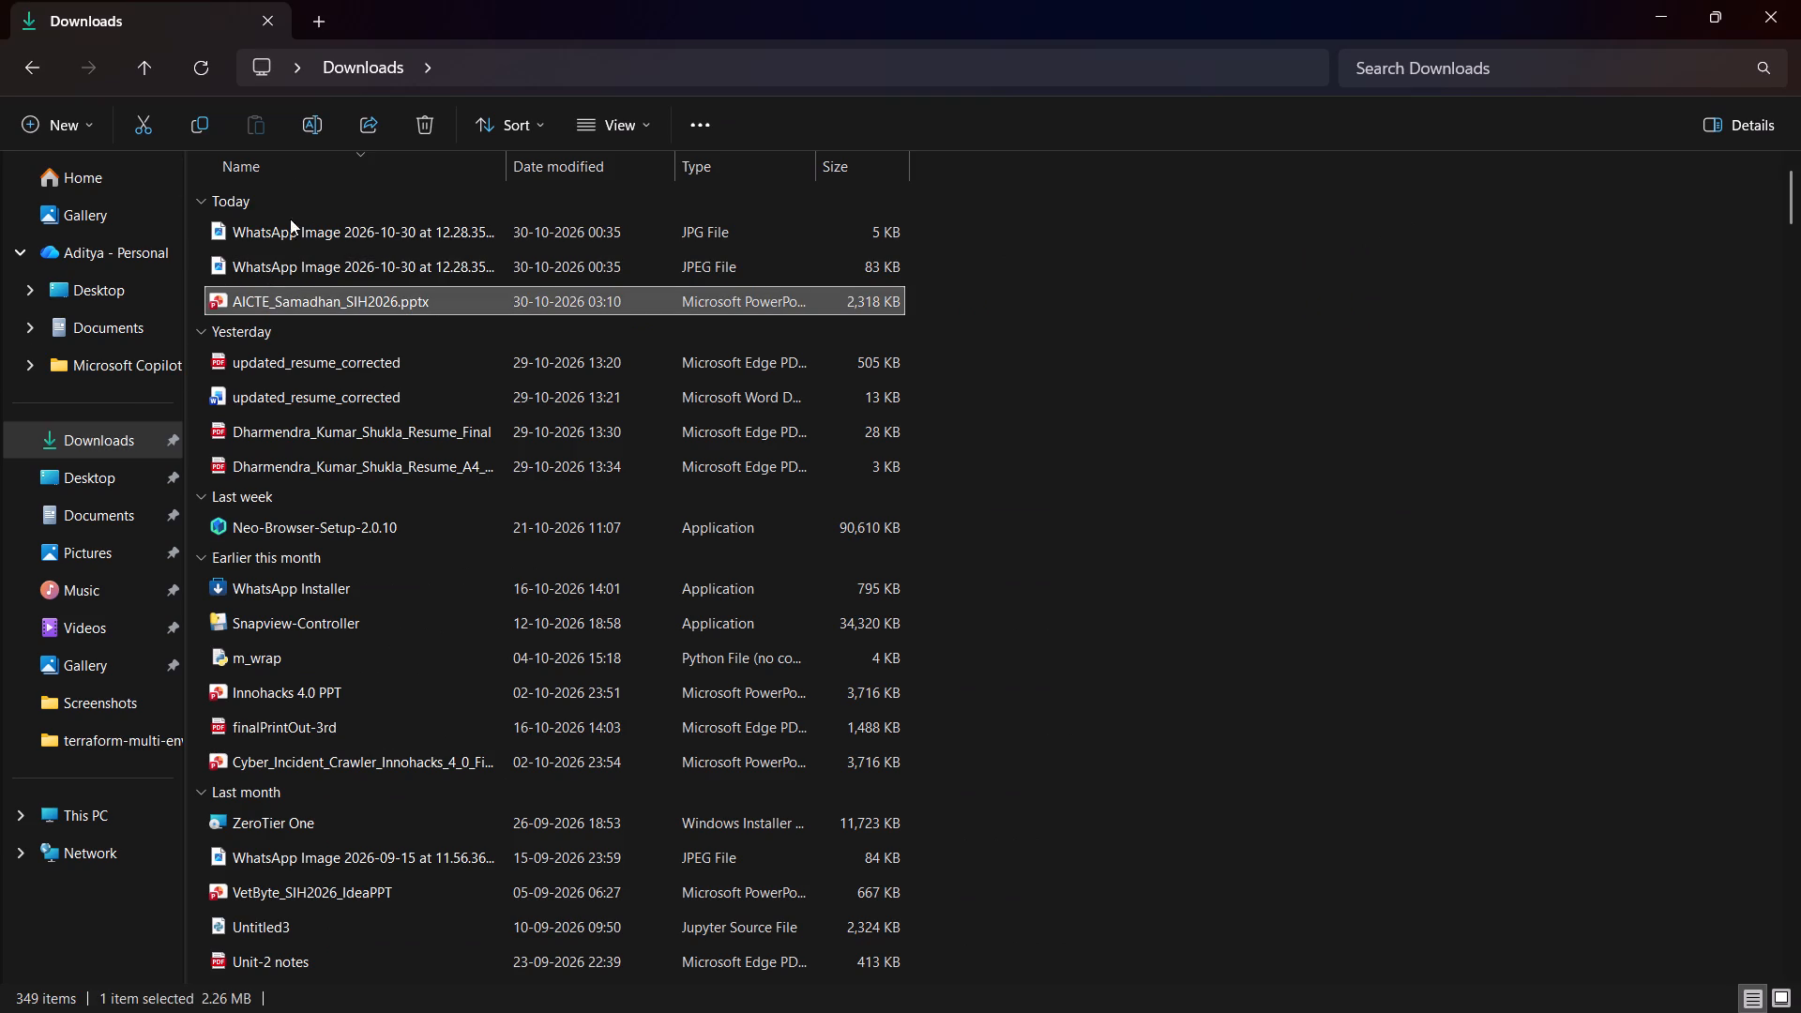
{"action": "left_click", "coordinate": [312, 142]}
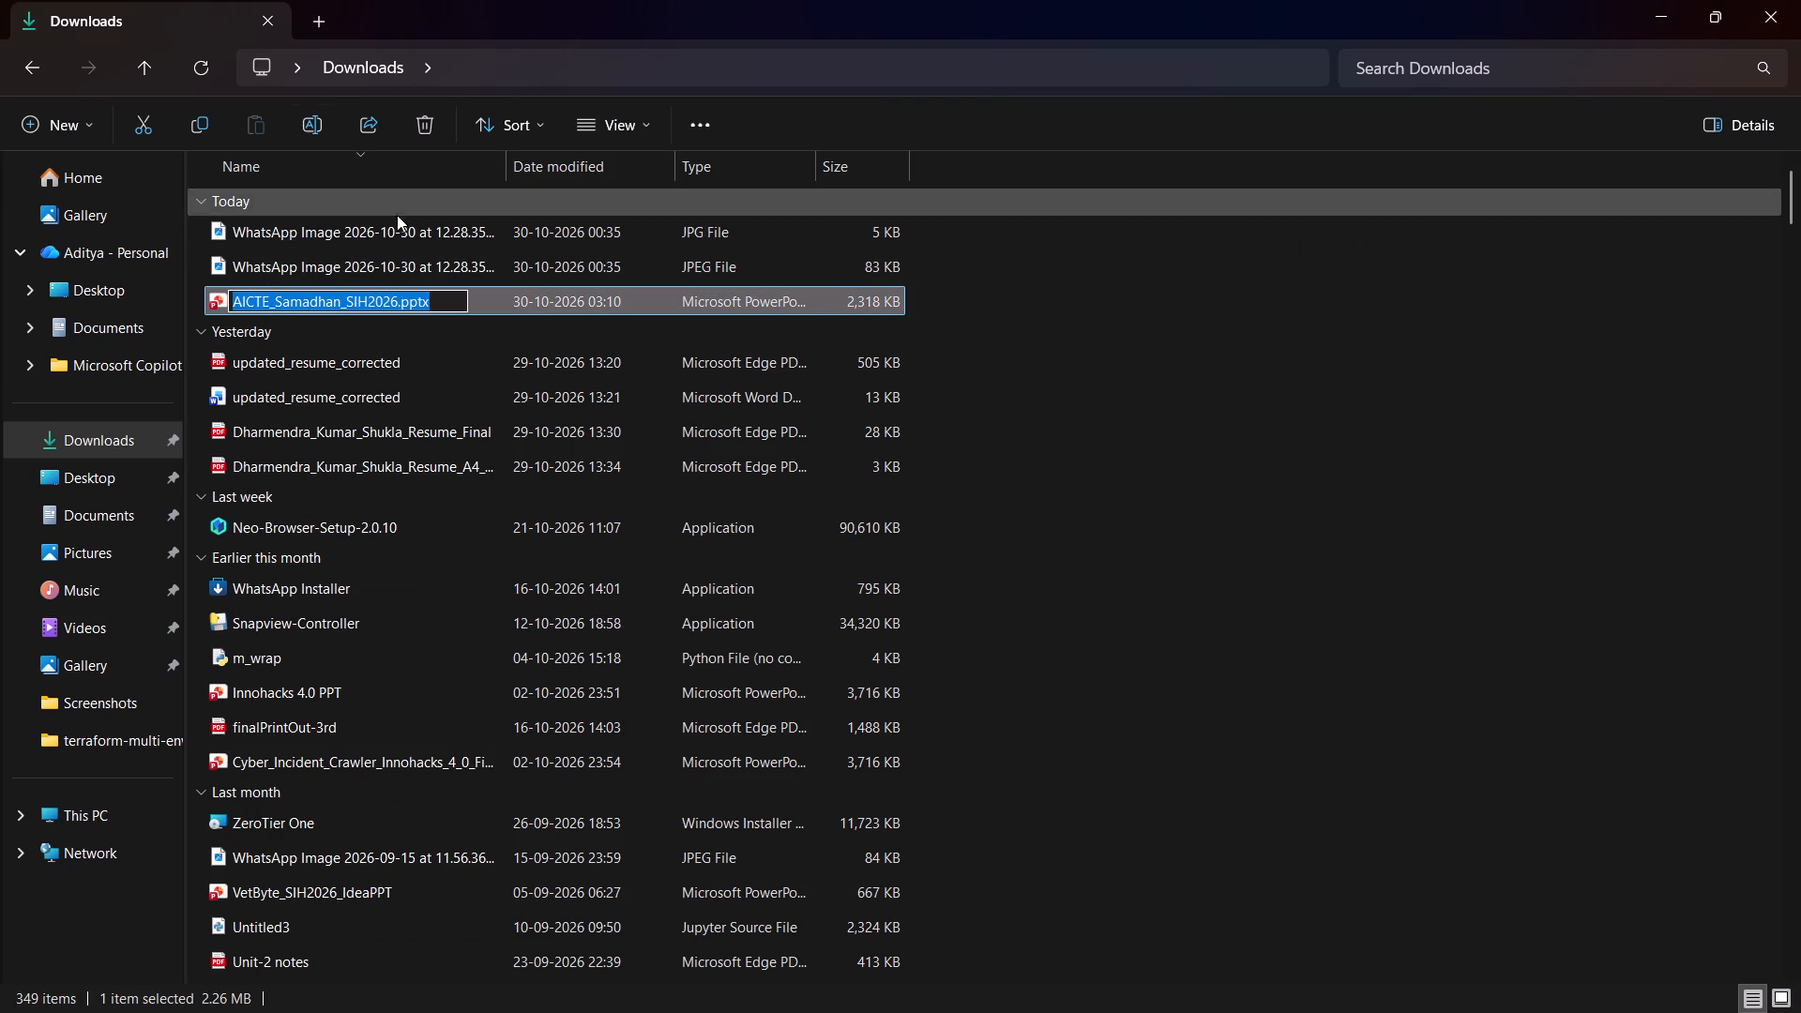
{"action": "left_click", "coordinate": [434, 295]}
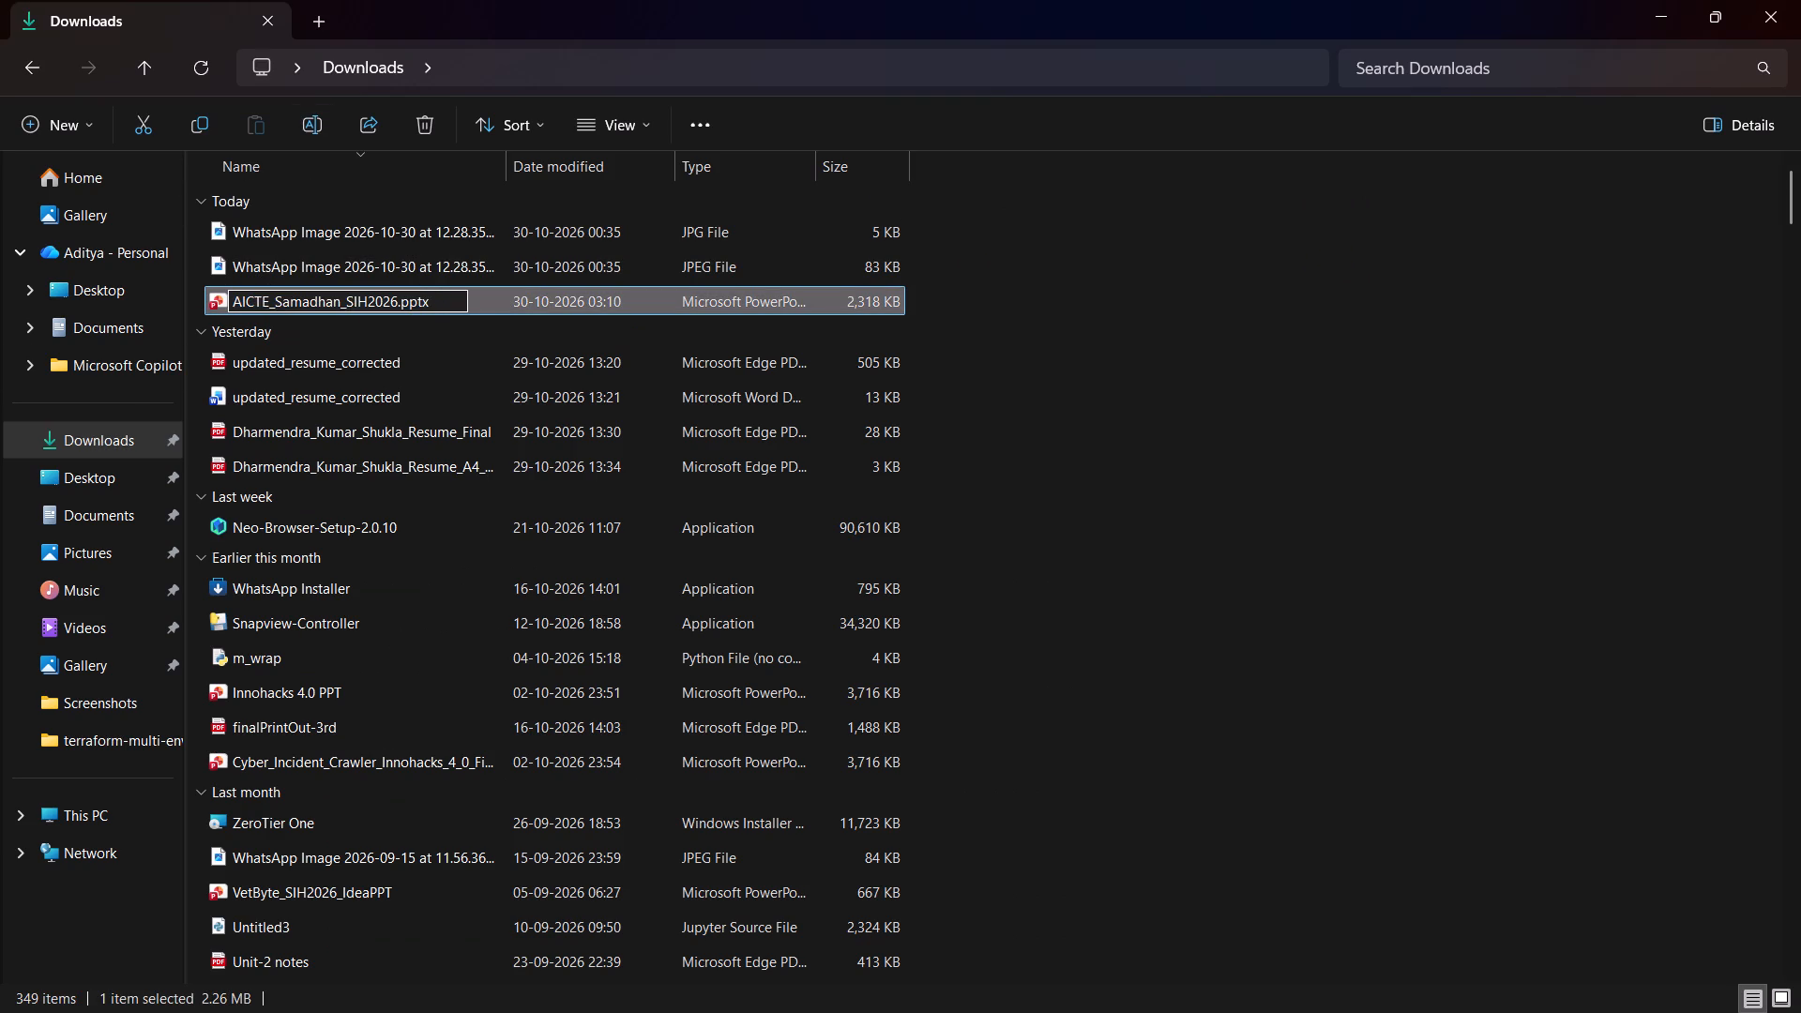
{"action": "key", "text": "BackSpace"}
{"action": "key", "text": "BackSpace"}
{"action": "key", "text": "BackSpace"}
{"action": "key", "text": "BackSpace"}
{"action": "key", "text": "BackSpace"}
{"action": "key", "text": "Return"}
Open the renamed AICTE_Samadhan_SIH2026 presentation to check that its slides load, and close it.
{"action": "double_click", "coordinate": [406, 301]}
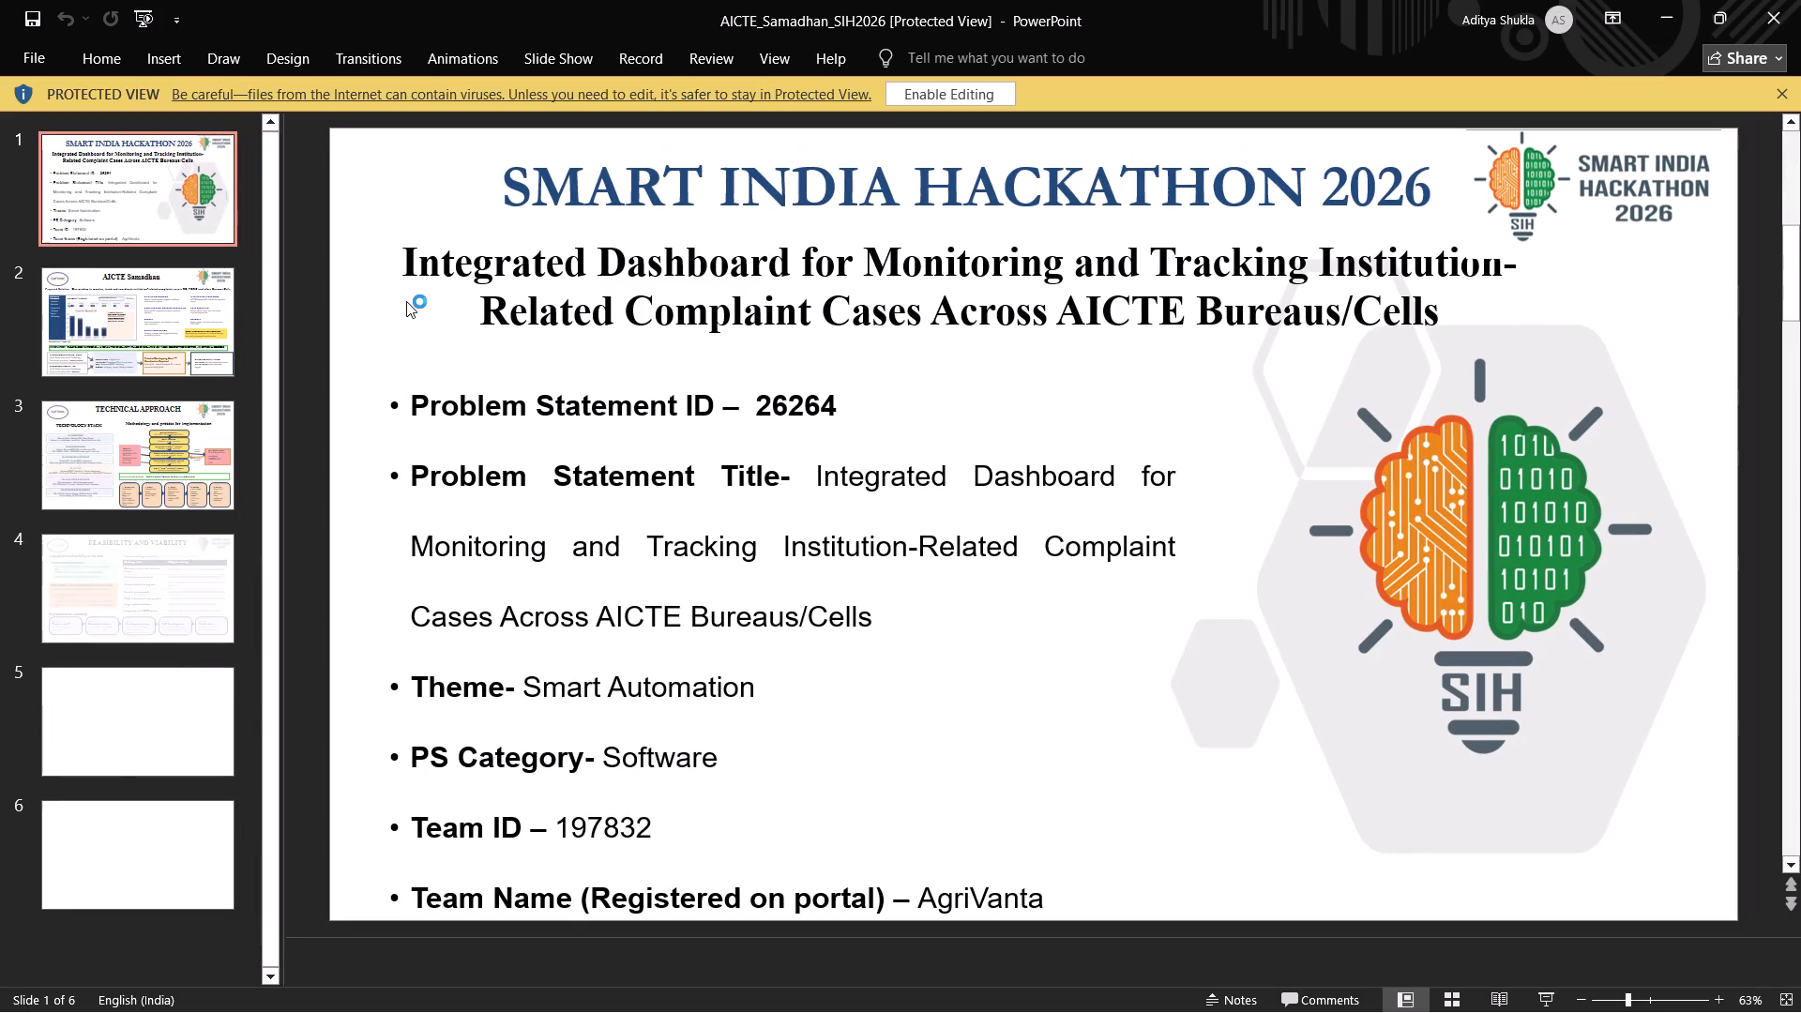
{"action": "type", "text": "++"}
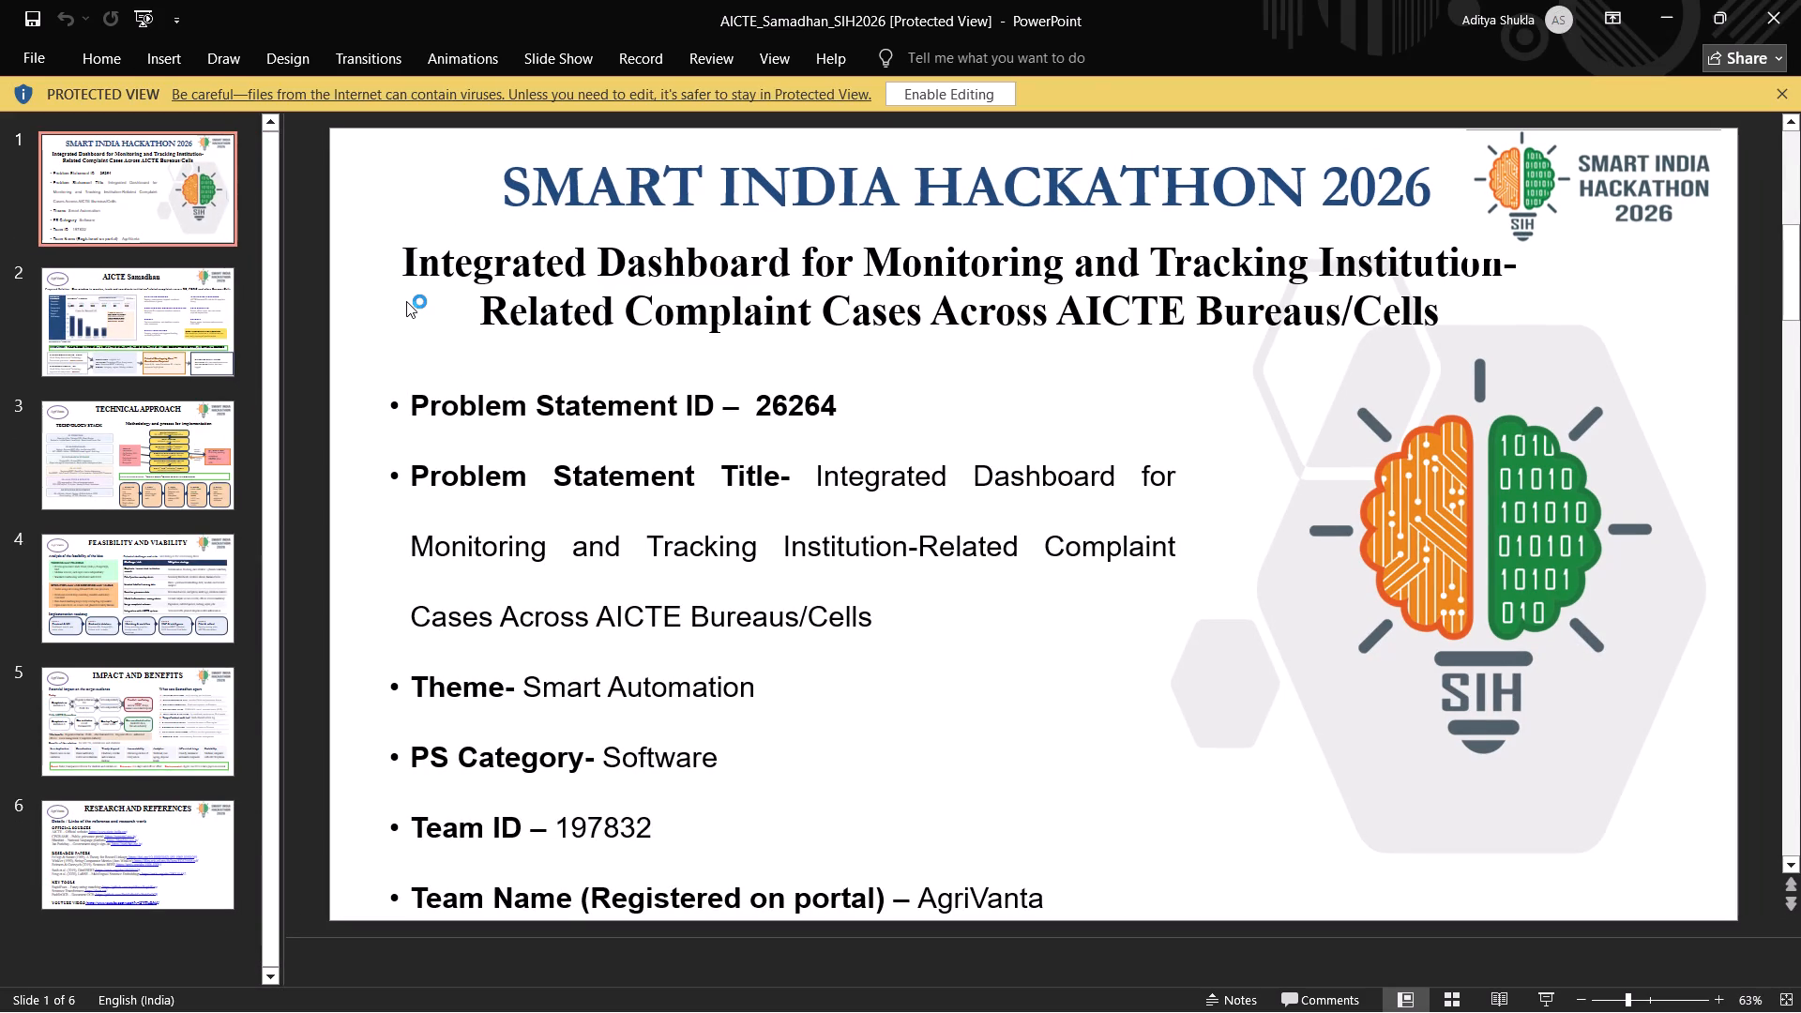
{"action": "left_click", "coordinate": [1800, 0]}
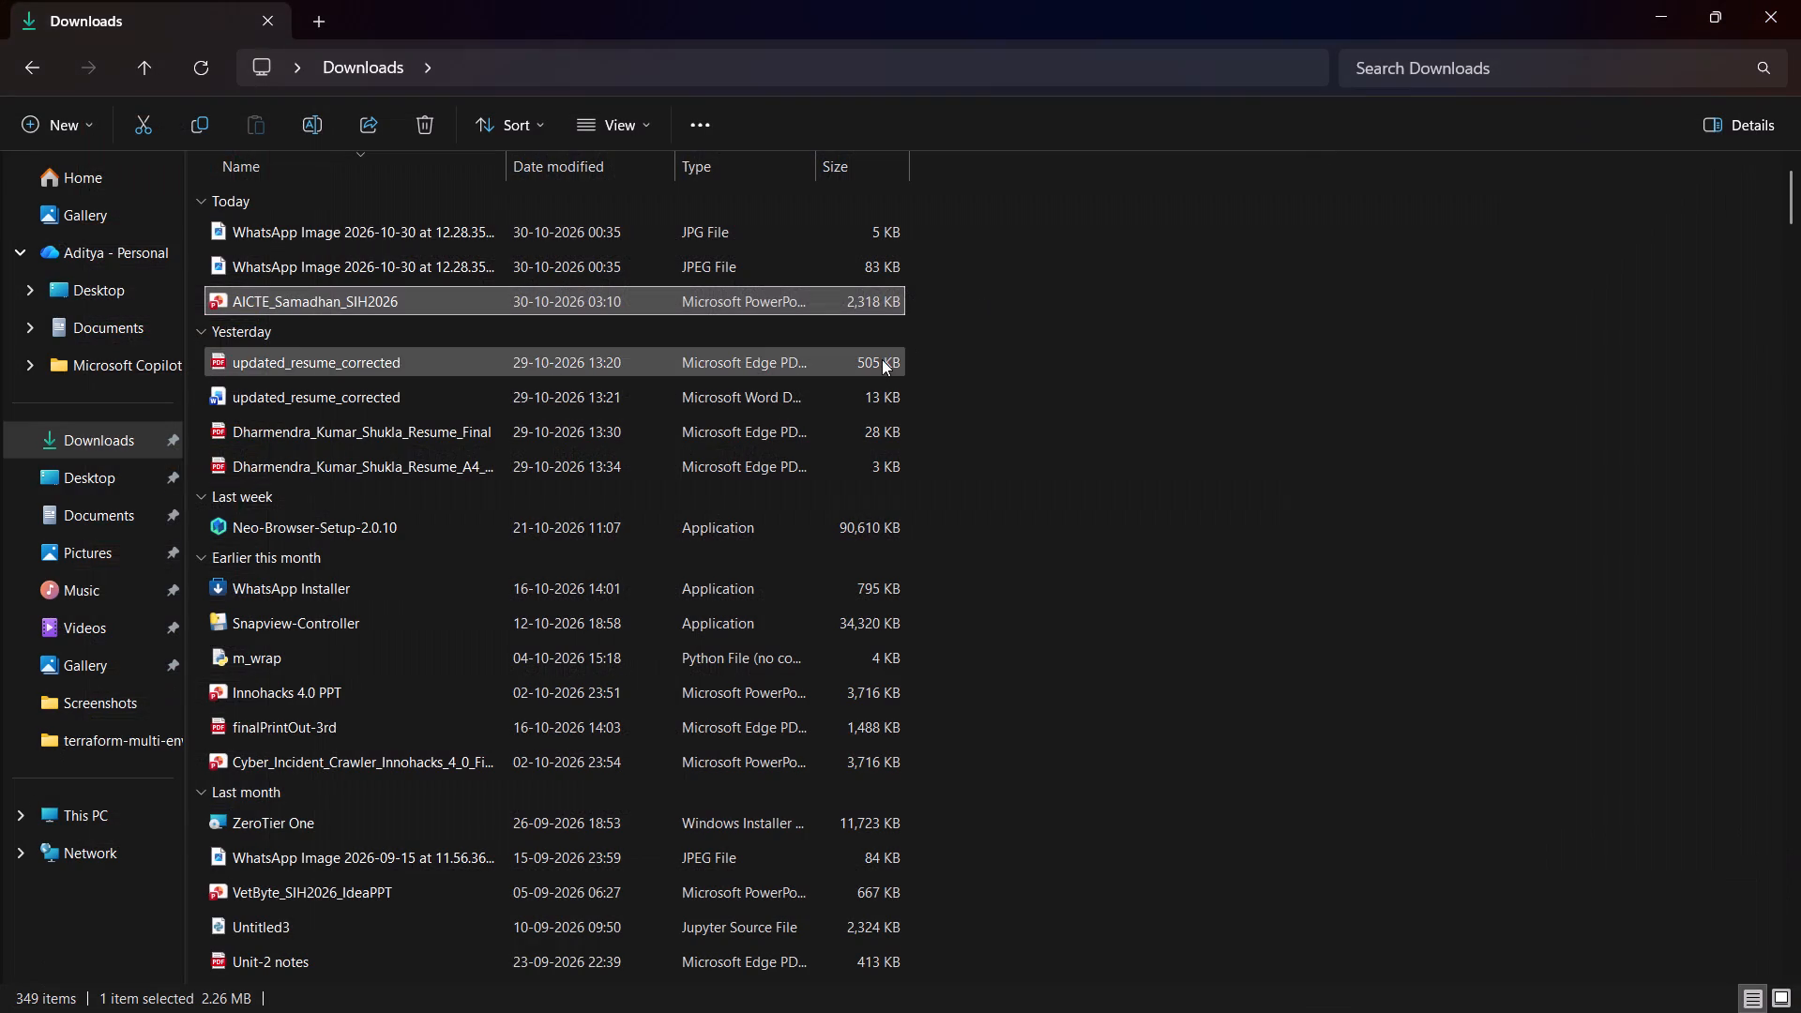
Copy the AICTE_Samadhan_SIH2026 presentation file from the Downloads folder.
{"action": "left_click_drag", "start_coordinate": [742, 299], "coordinate": [784, 300]}
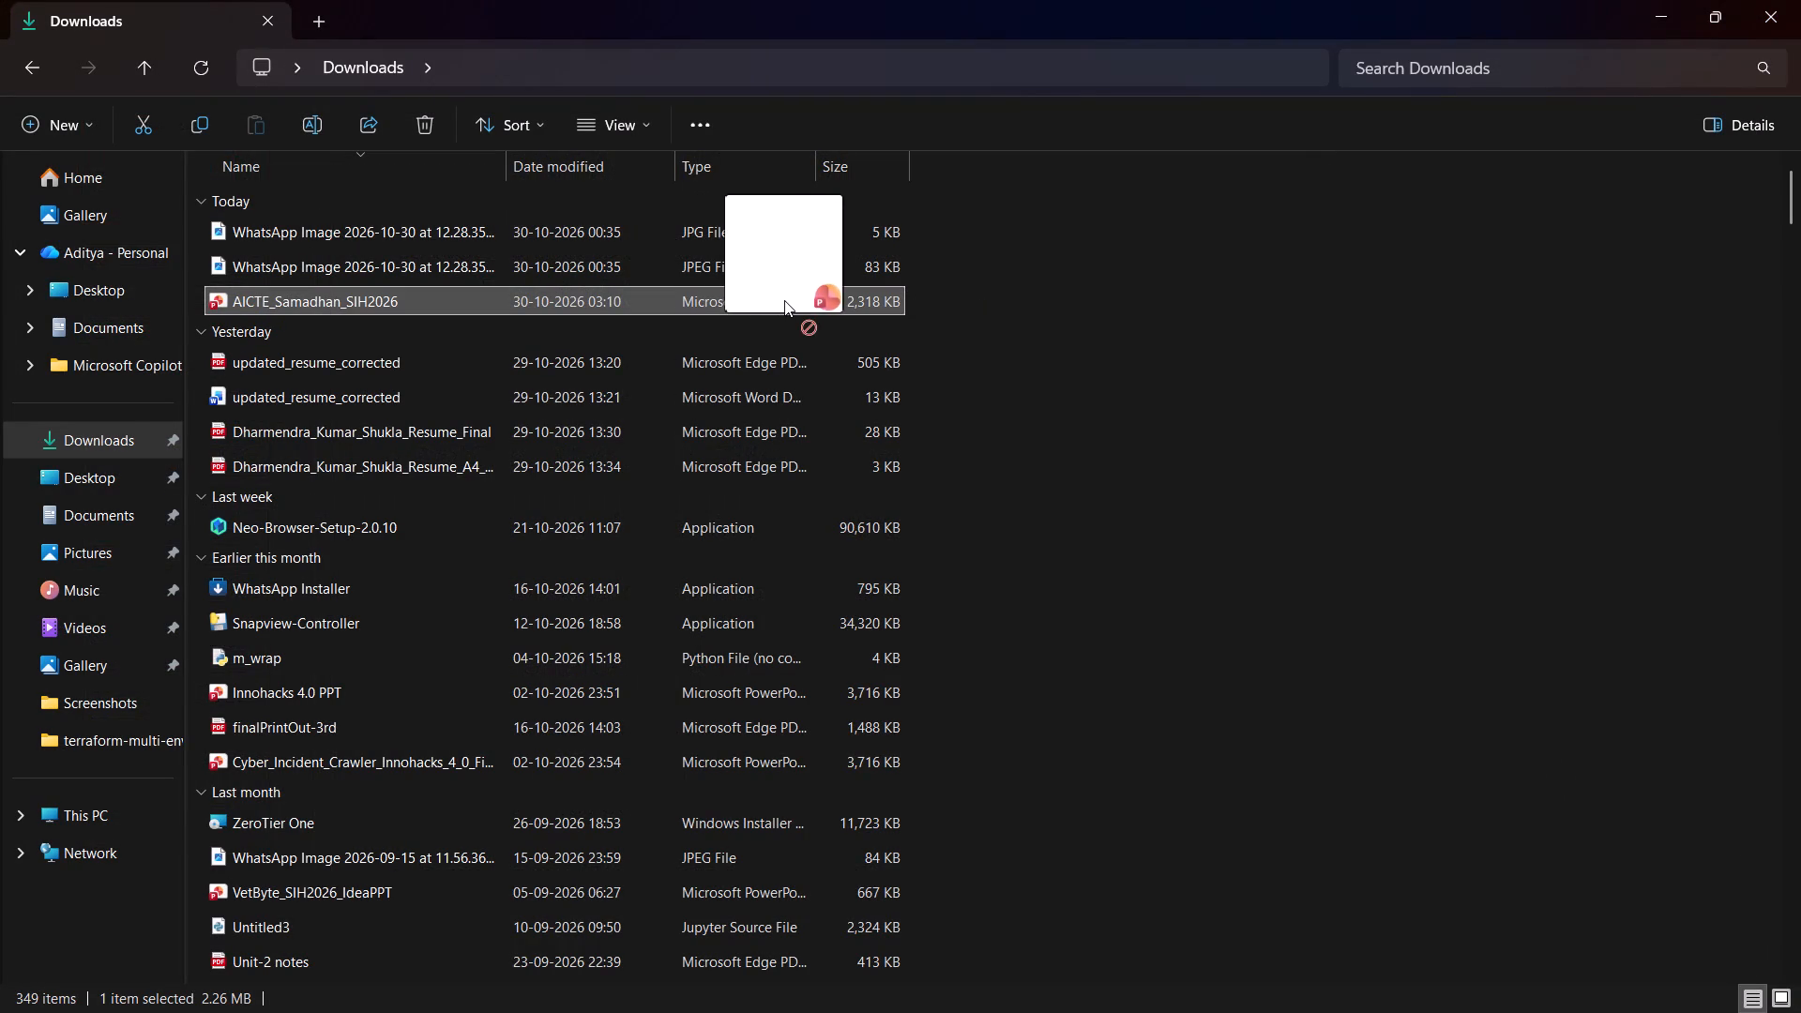
{"action": "key", "text": "ctrl+c"}
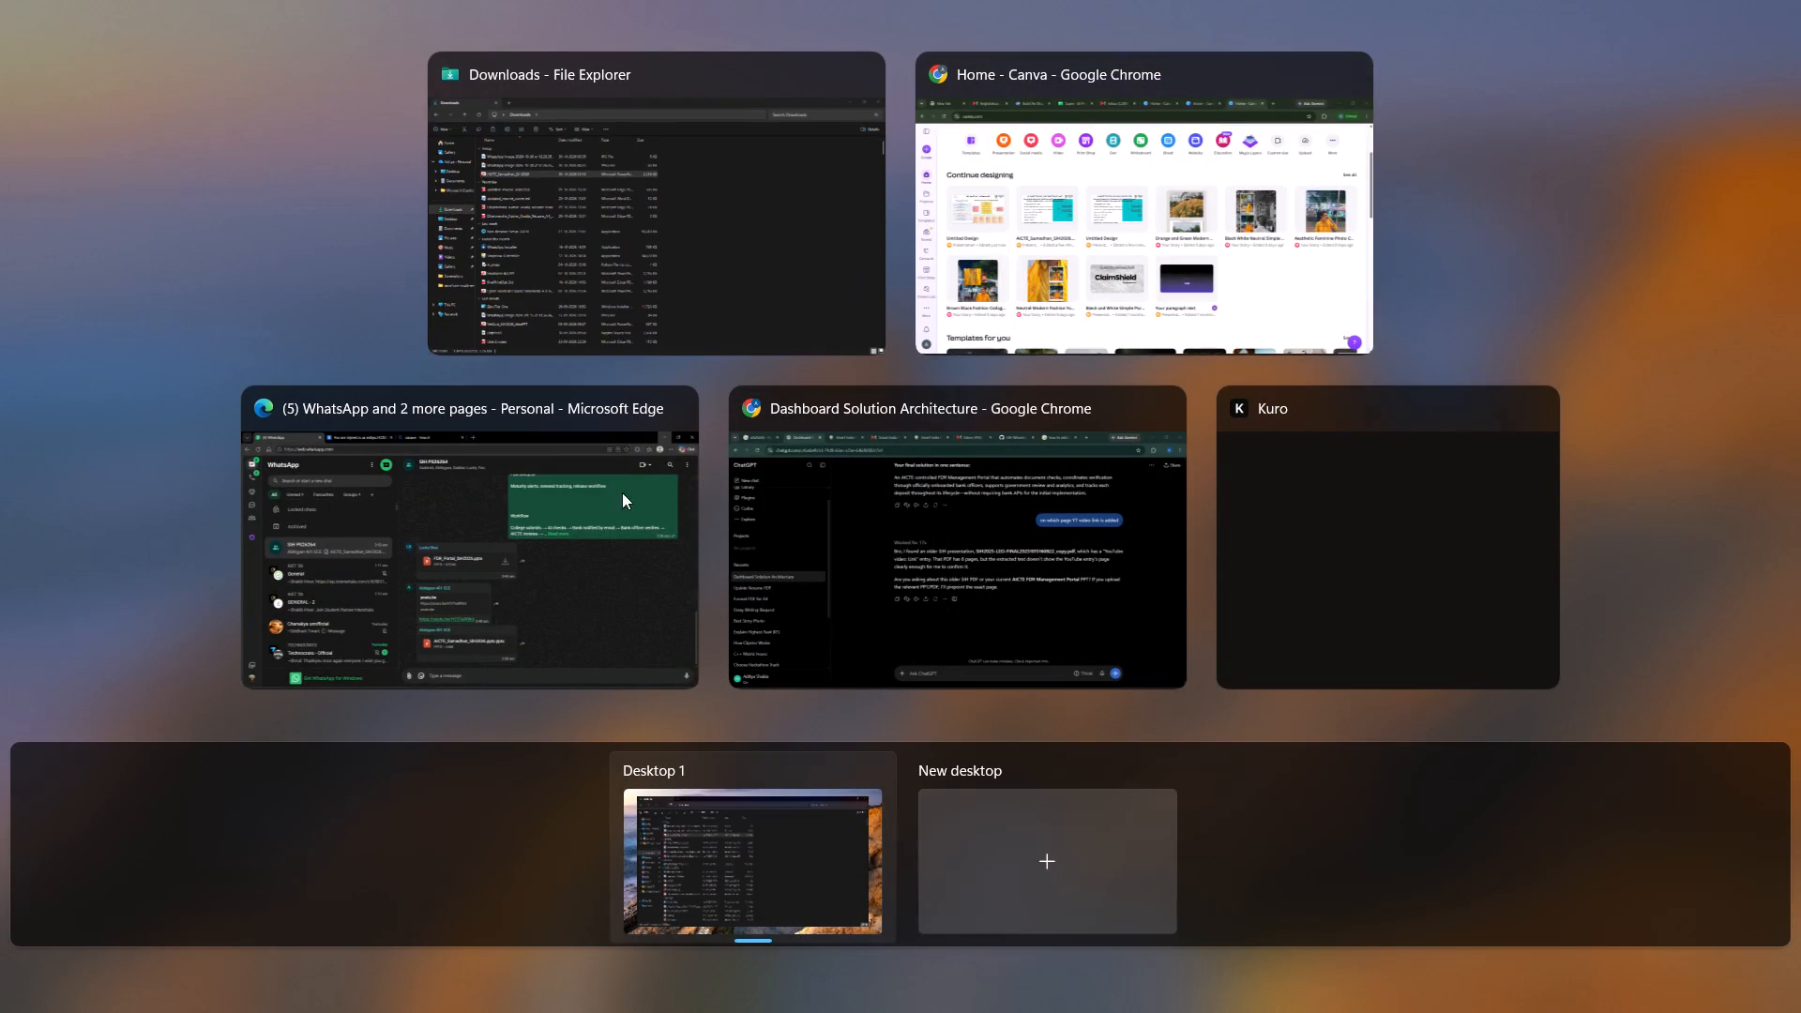